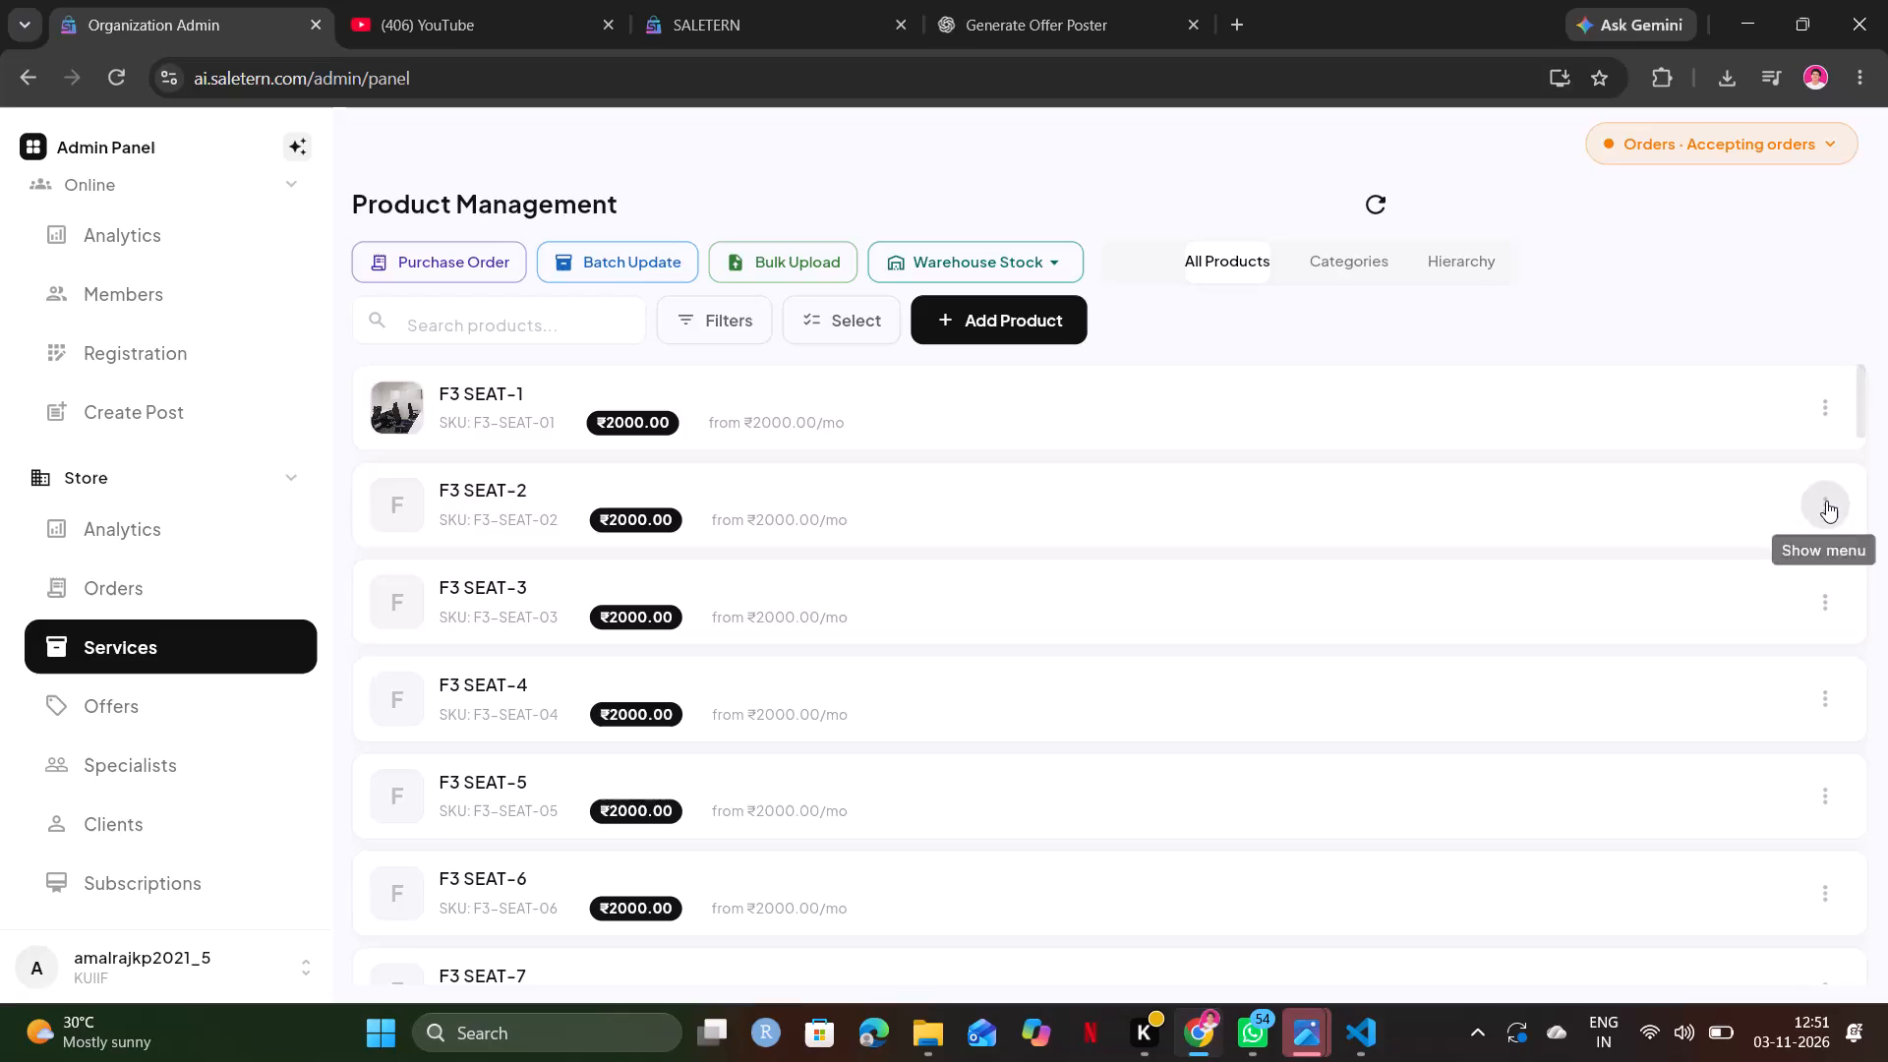
Open the F3 SEAT-2 product for editing and set its tax to 0%.
{"action": "left_click", "coordinate": [1772, 507]}
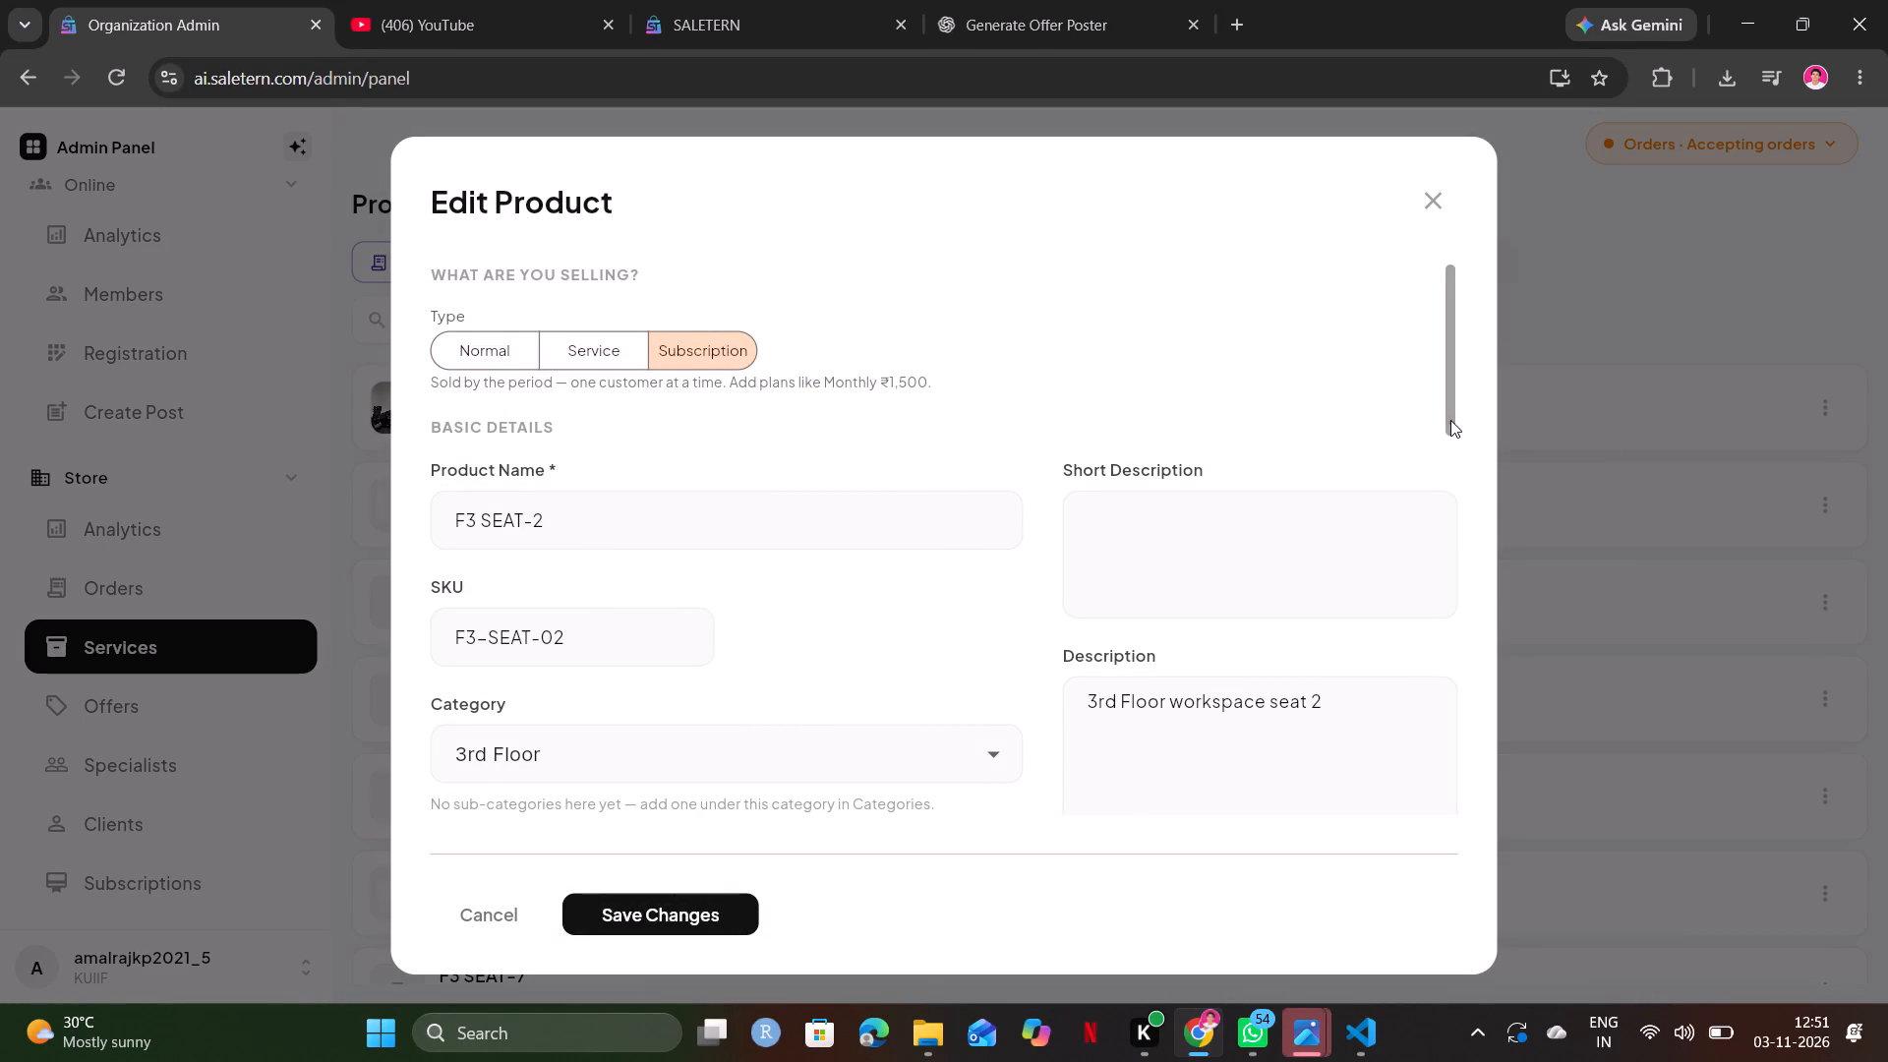
{"action": "left_click_drag", "start_coordinate": [1448, 419], "coordinate": [1469, 575]}
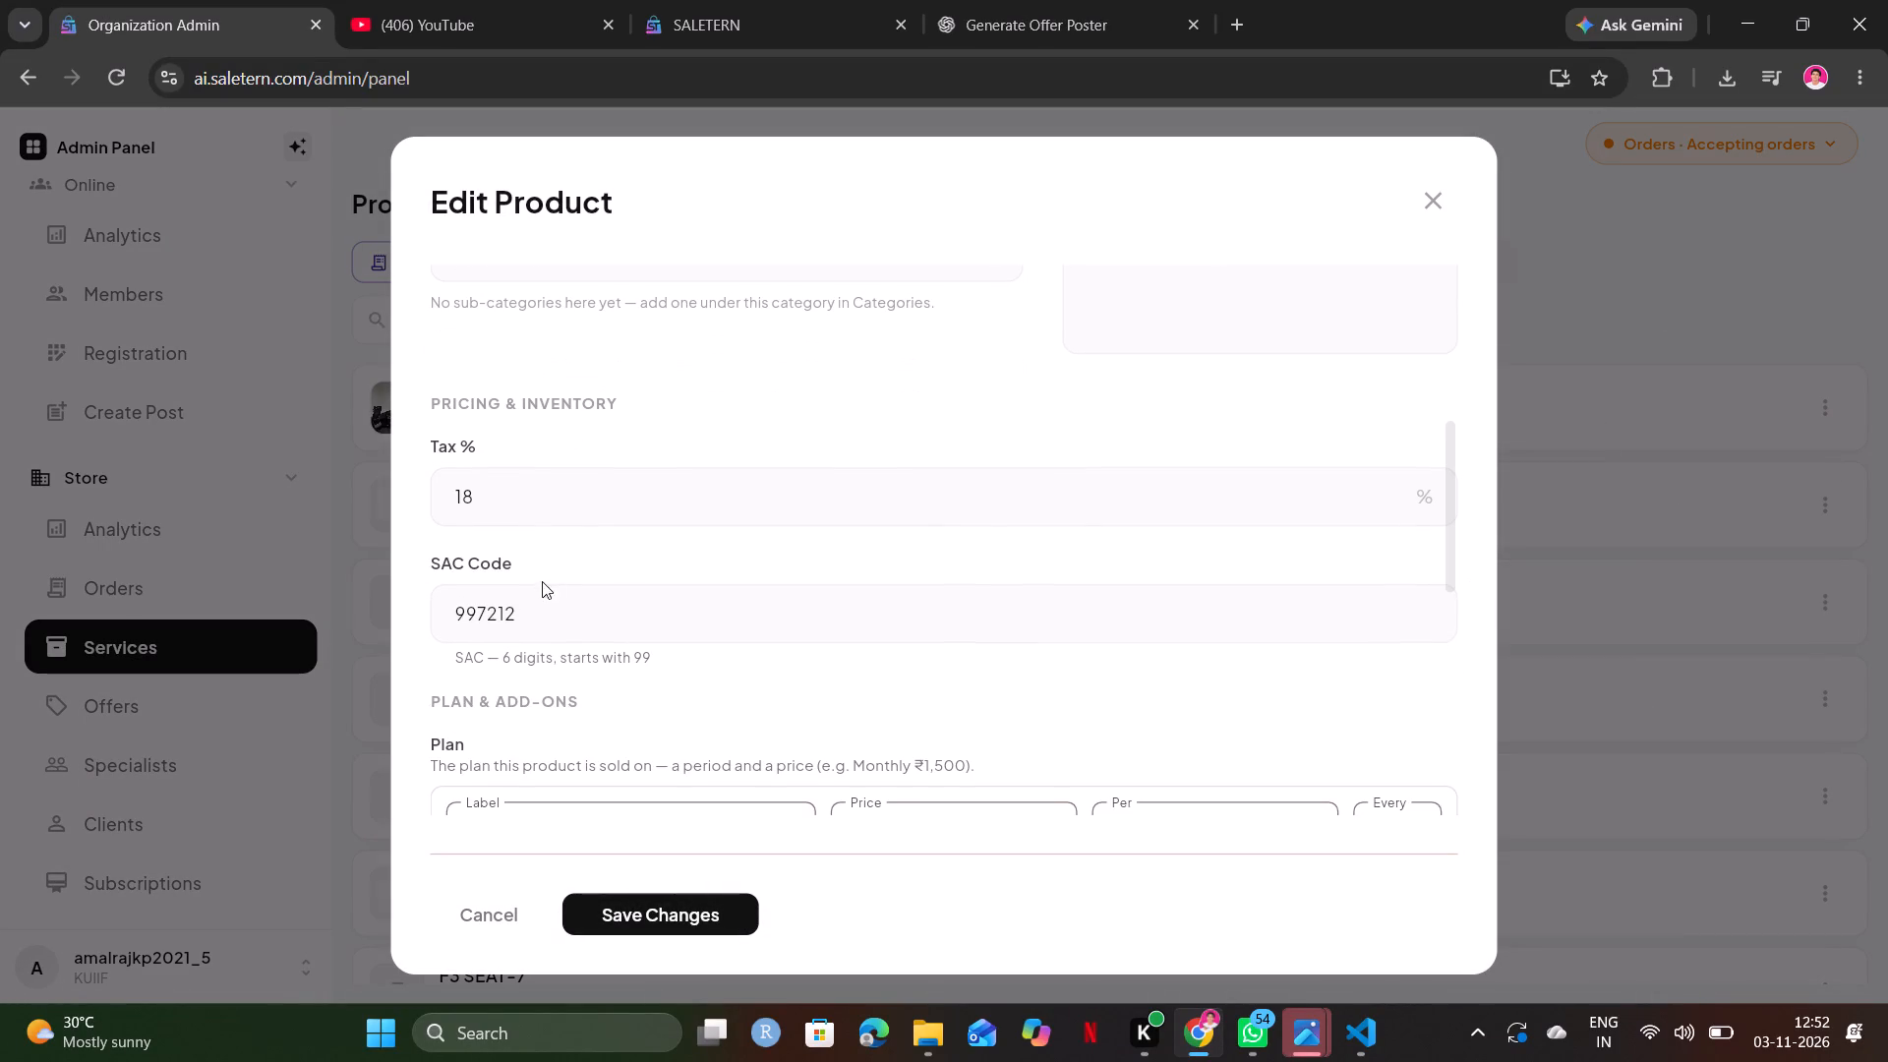
{"action": "left_click_drag", "start_coordinate": [566, 496], "coordinate": [111, 532]}
{"action": "key", "text": "0"}
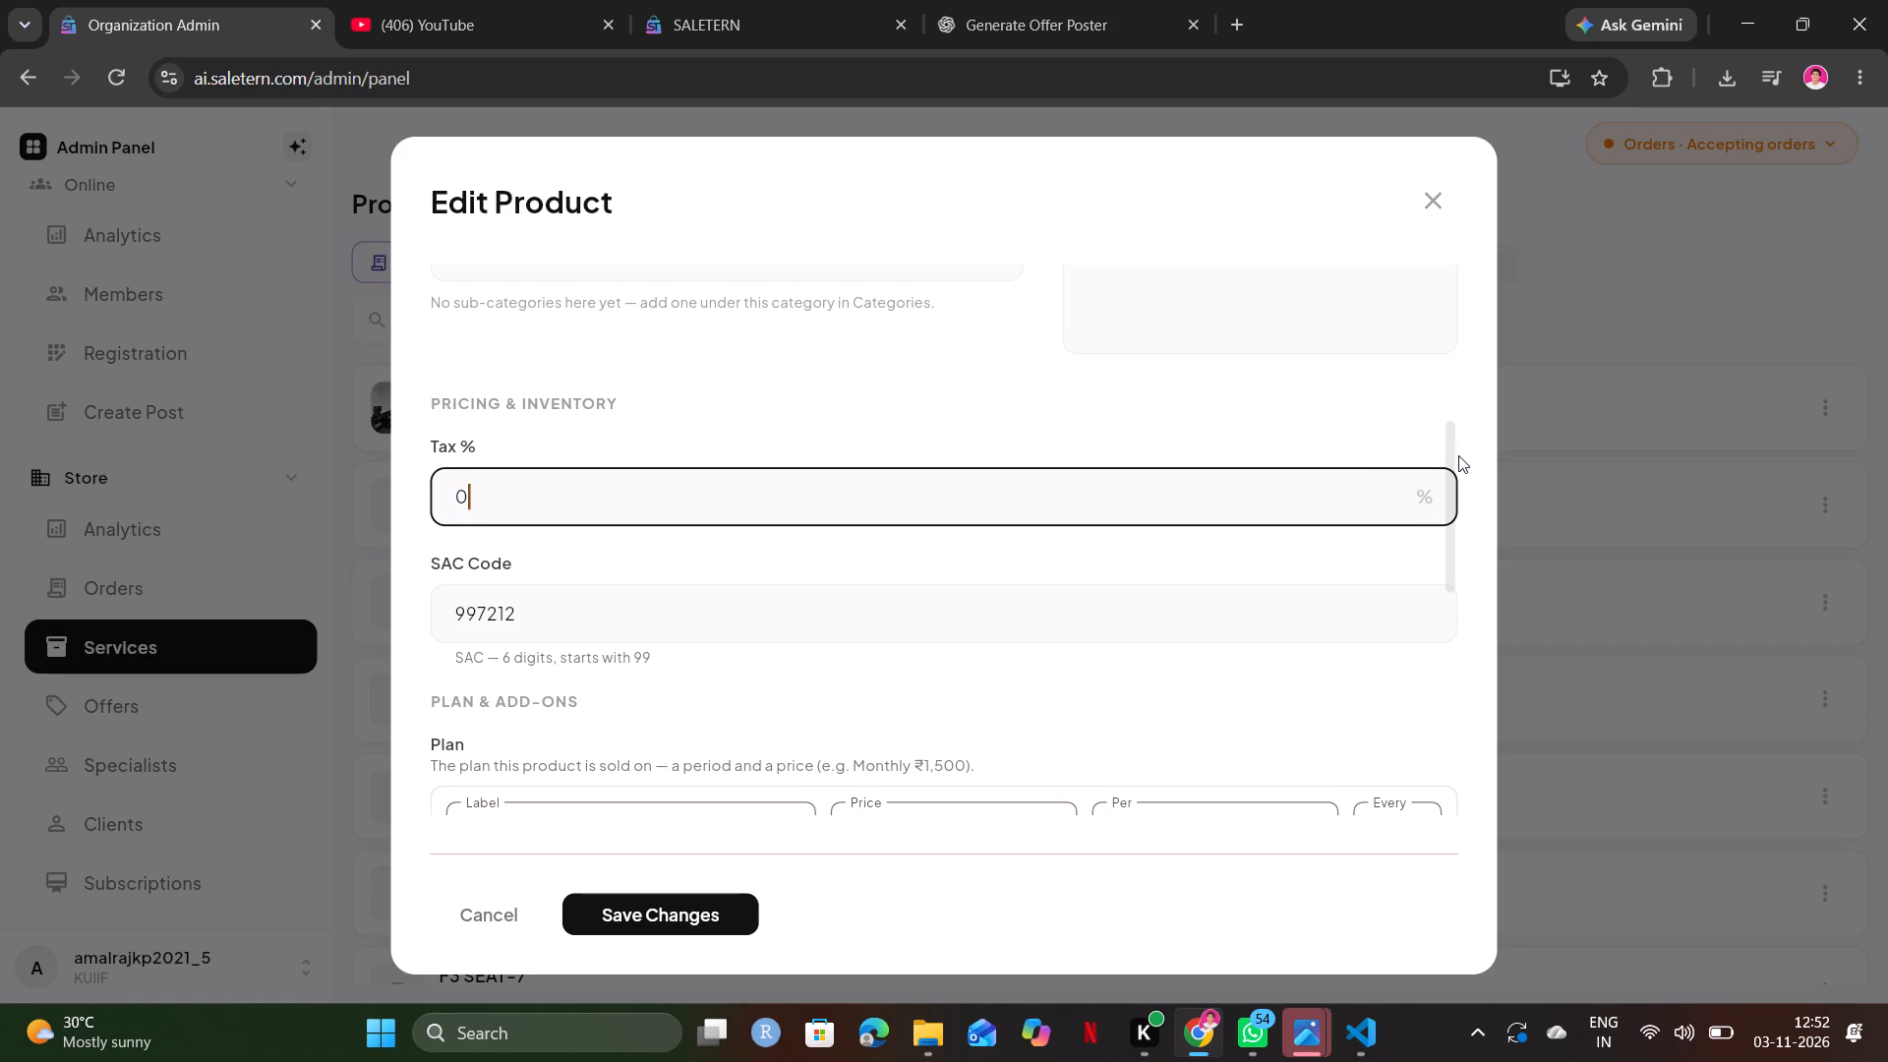
Upload "WhatsApp Image 2026-11-03 at 12.51.43" from Downloads as the F3 SEAT-2 product image and save the product.
{"action": "left_click_drag", "start_coordinate": [1453, 455], "coordinate": [1457, 582]}
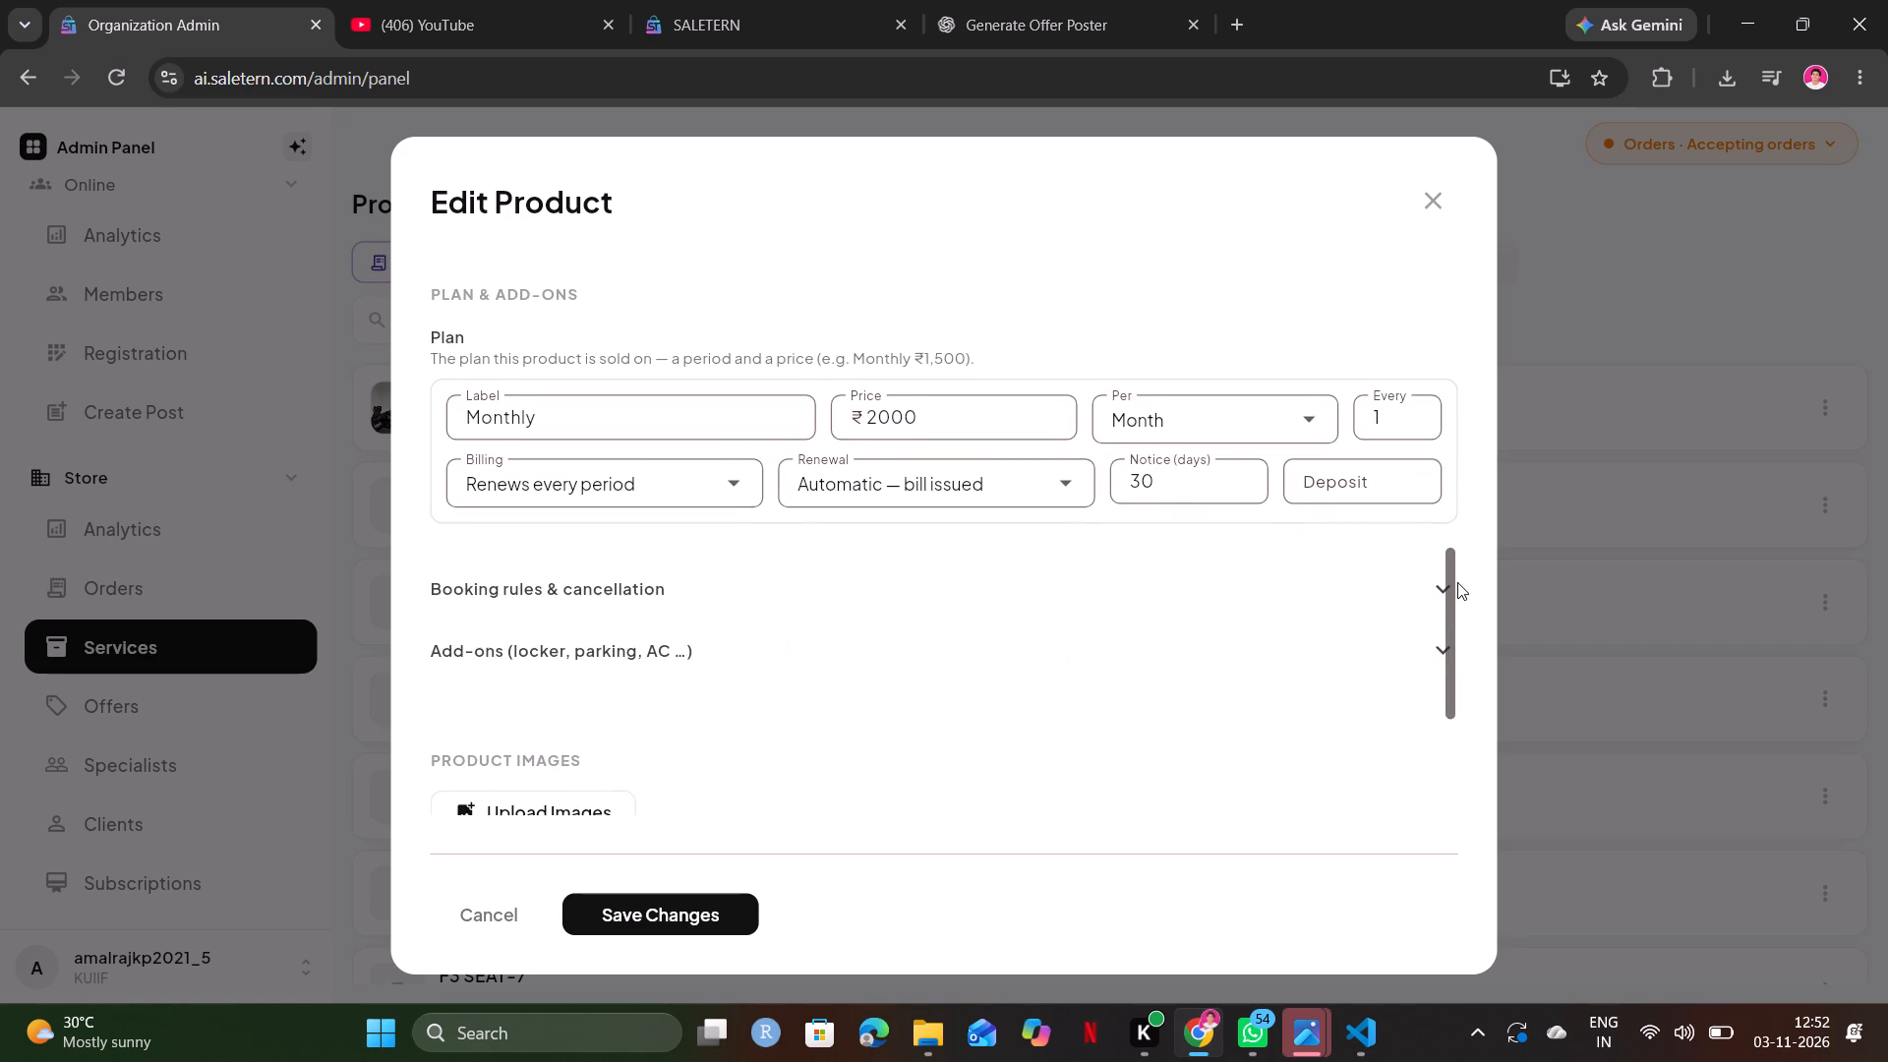
{"action": "left_click_drag", "start_coordinate": [1457, 582], "coordinate": [1460, 669]}
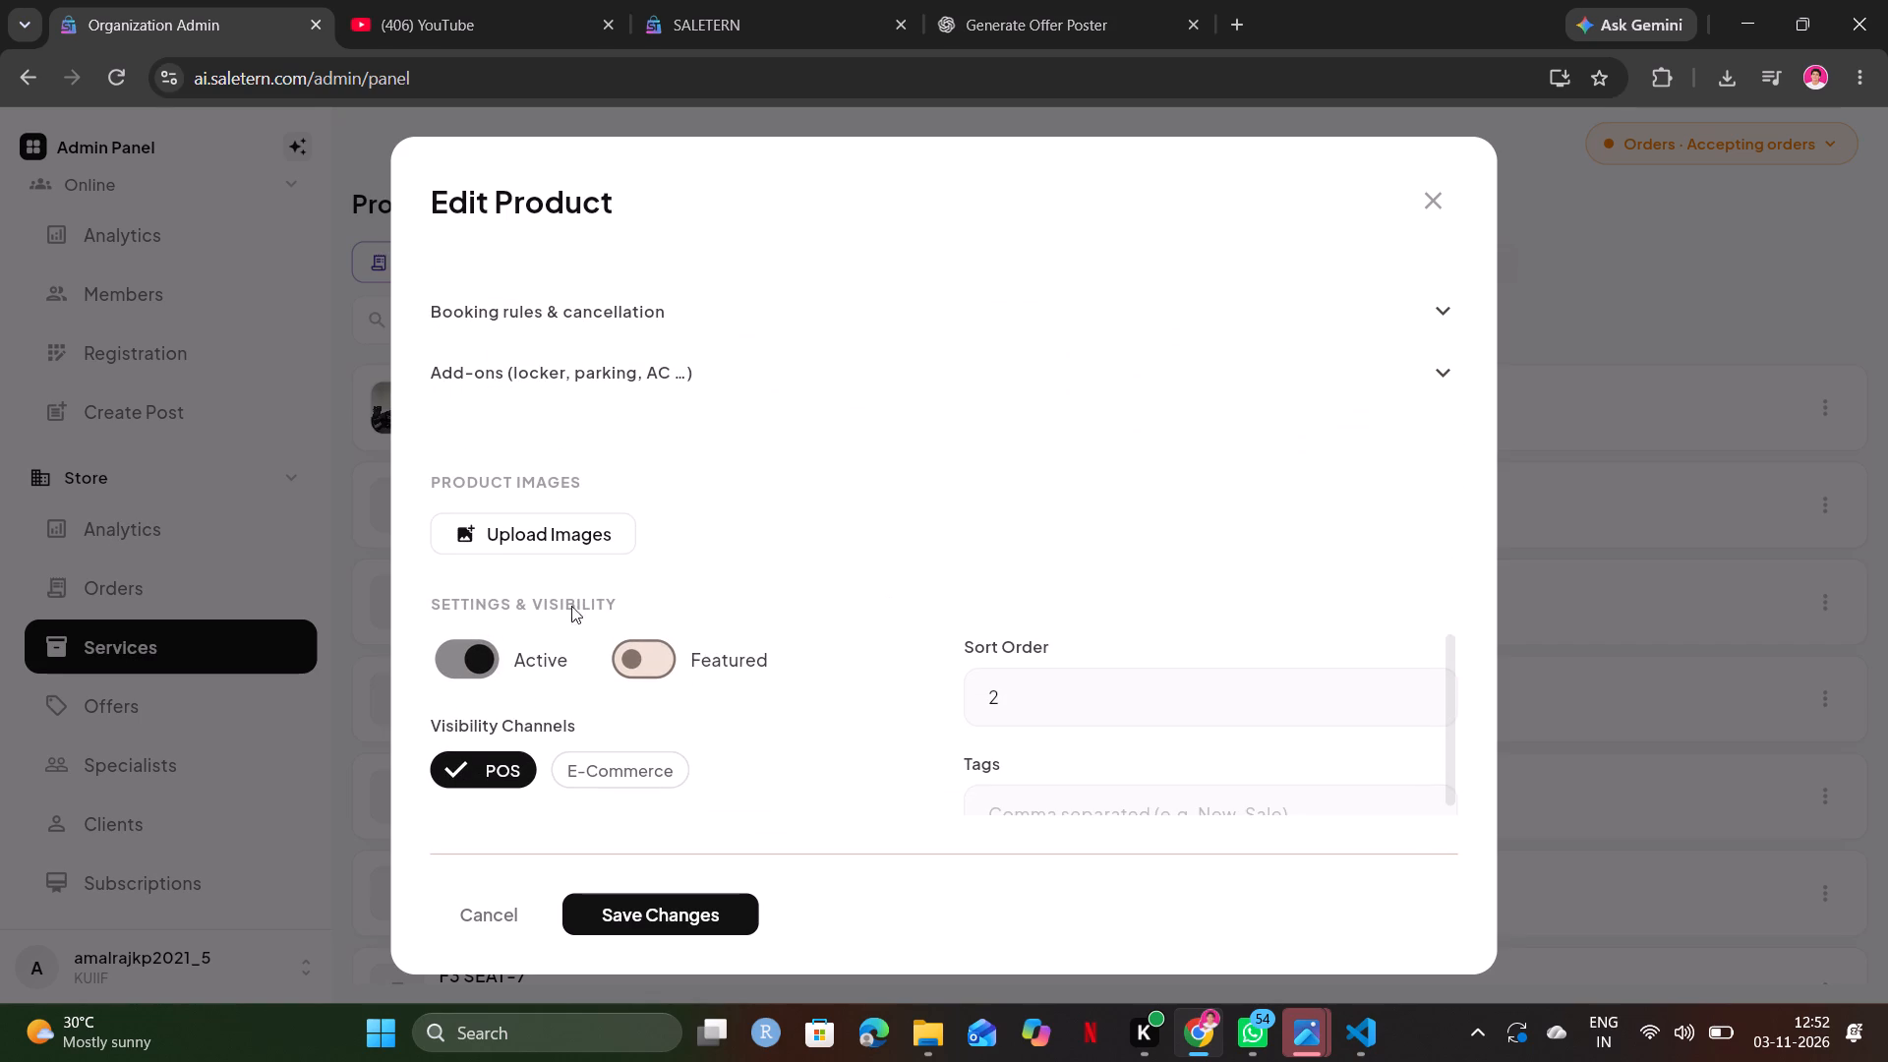
{"action": "left_click", "coordinate": [543, 536]}
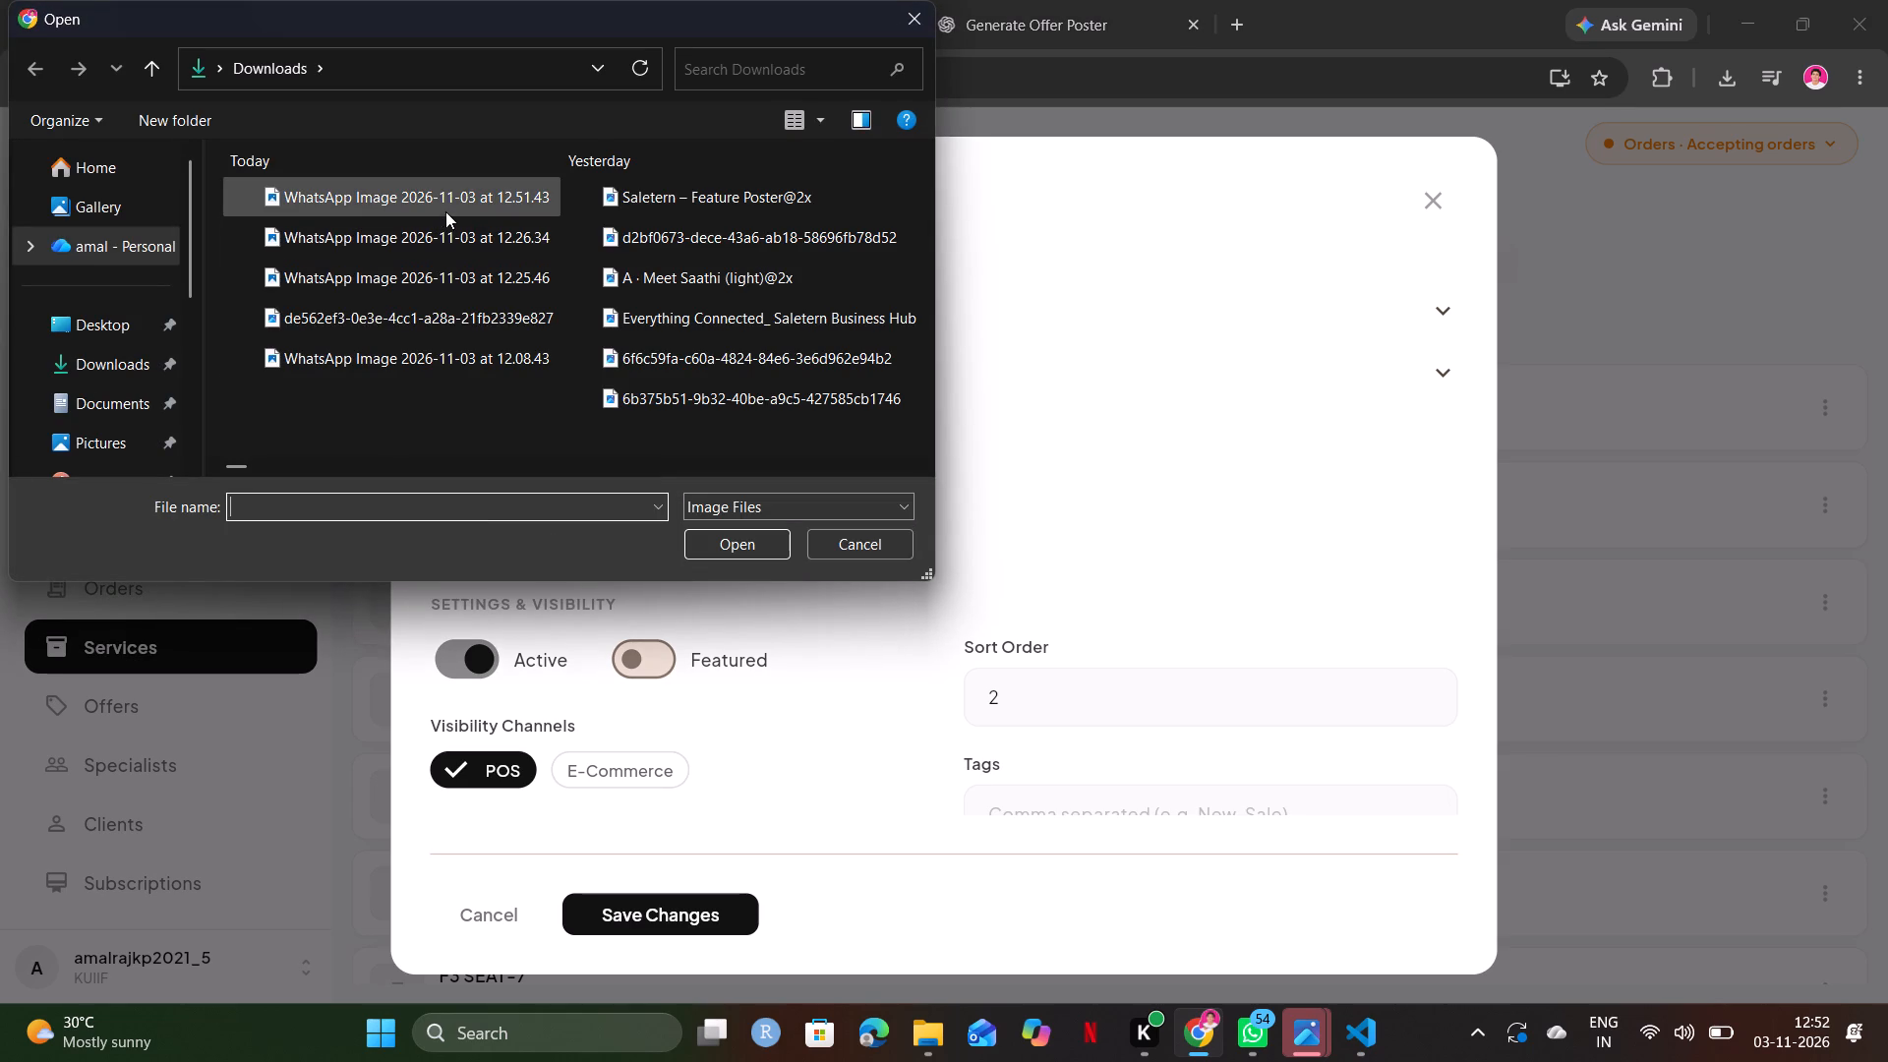
{"action": "left_click", "coordinate": [442, 208]}
{"action": "left_click", "coordinate": [742, 555]}
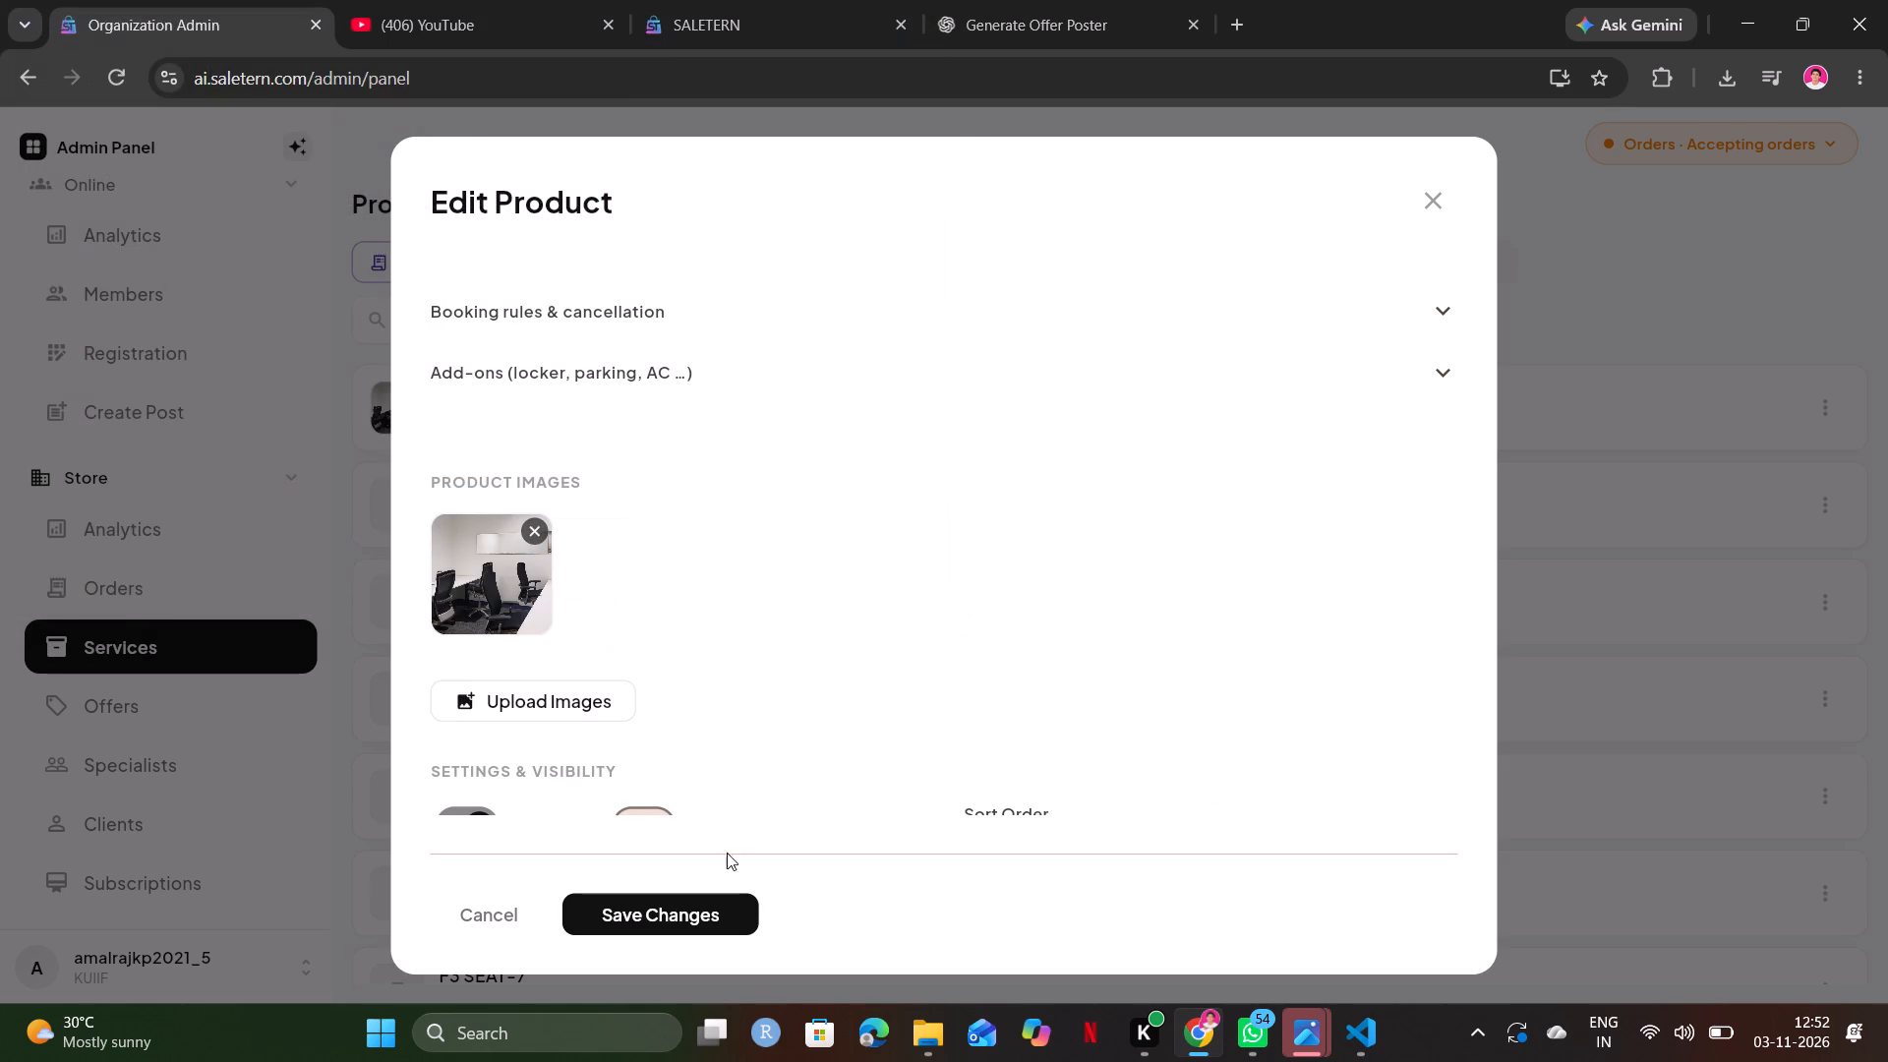
{"action": "left_click", "coordinate": [706, 923]}
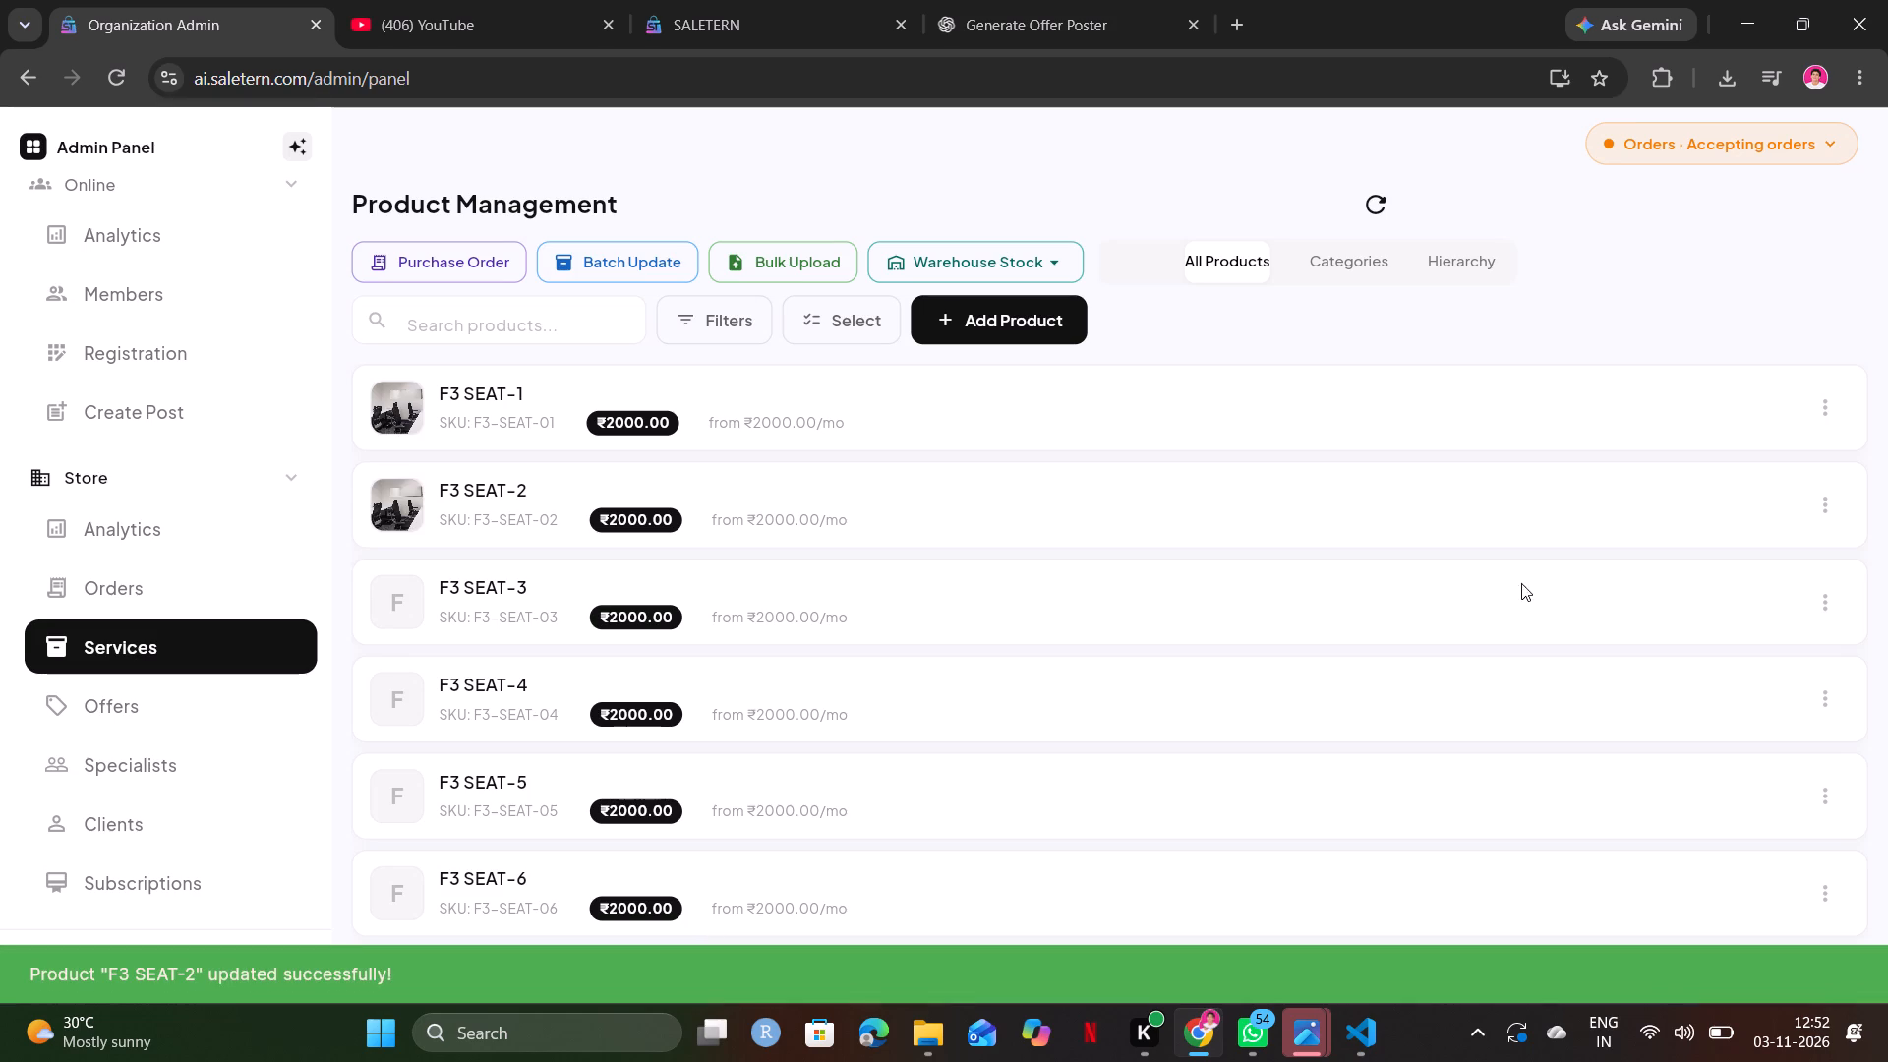
Edit F3 SEAT-3 to add "WhatsApp Image 2026-11-03 at 12.51.43" from Downloads as its product image, and save the product.
{"action": "left_click", "coordinate": [1836, 599]}
{"action": "left_click", "coordinate": [1763, 604]}
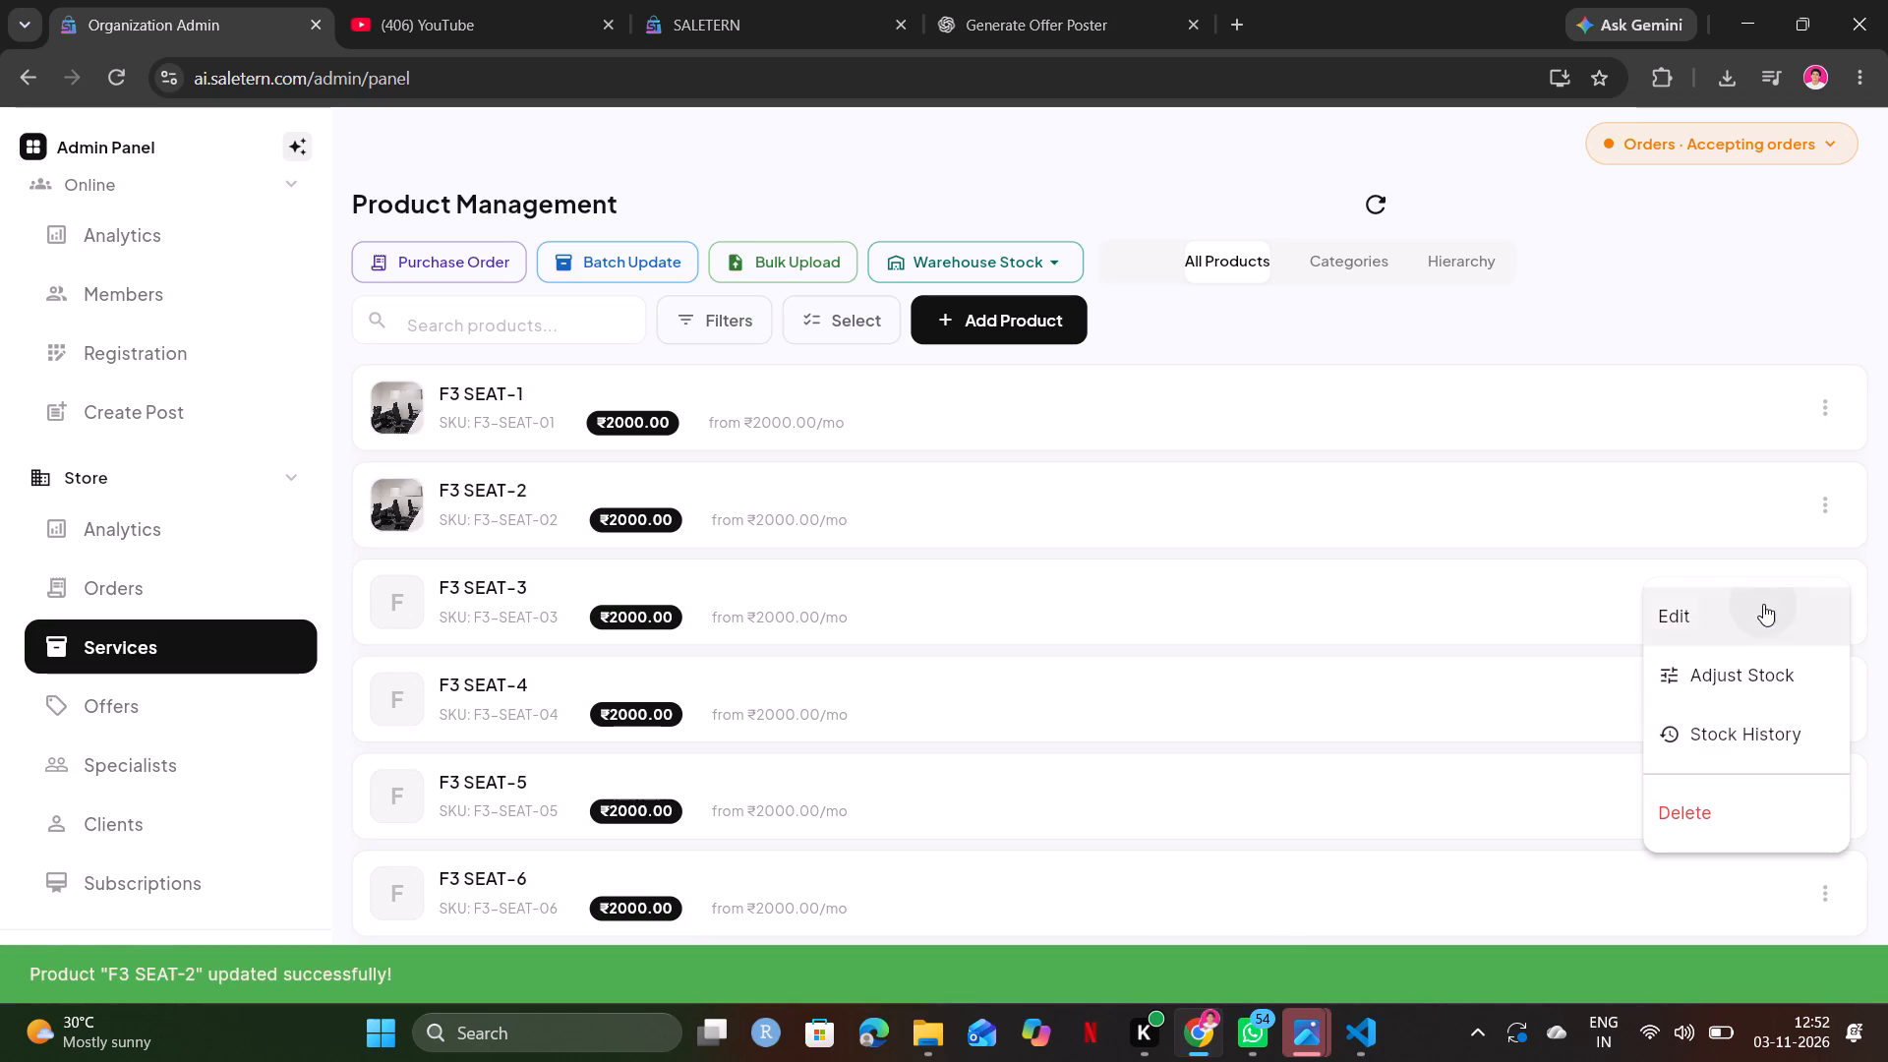
{"action": "left_click_drag", "start_coordinate": [1447, 324], "coordinate": [1463, 515]}
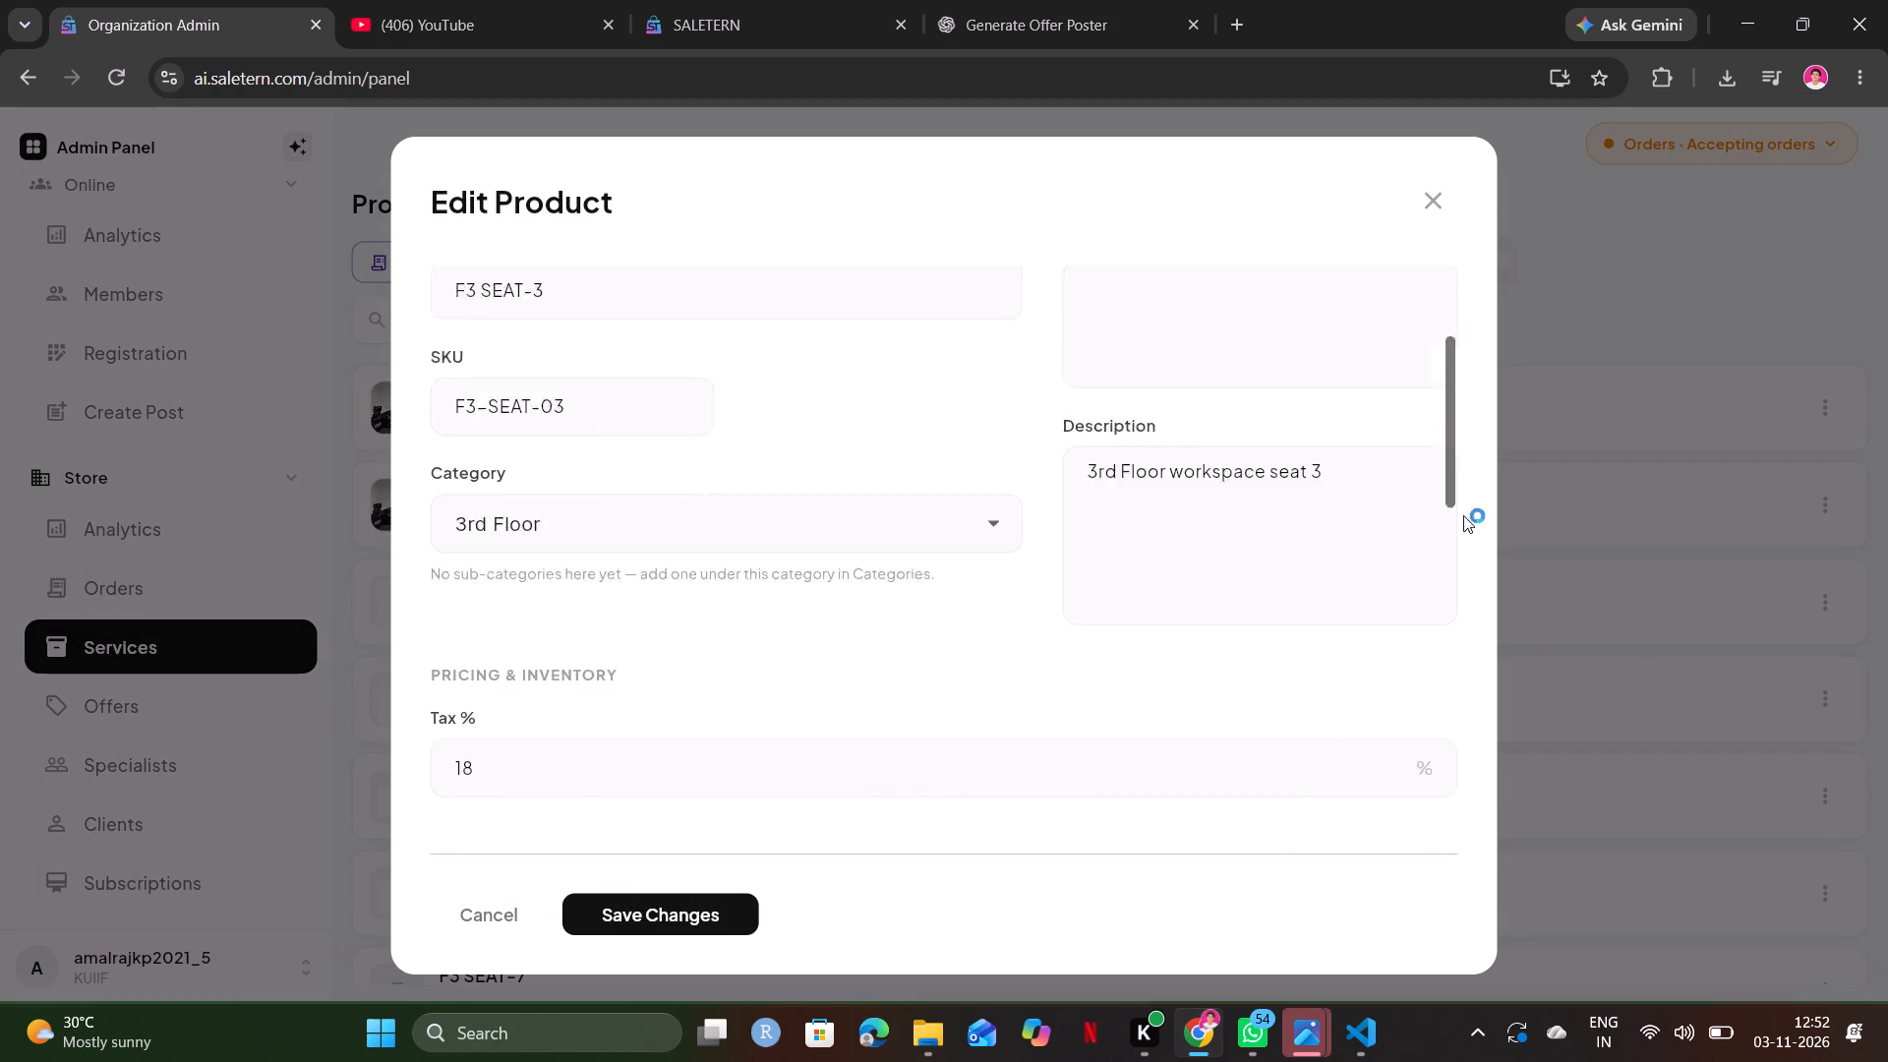
{"action": "left_click_drag", "start_coordinate": [1463, 515], "coordinate": [1459, 669]}
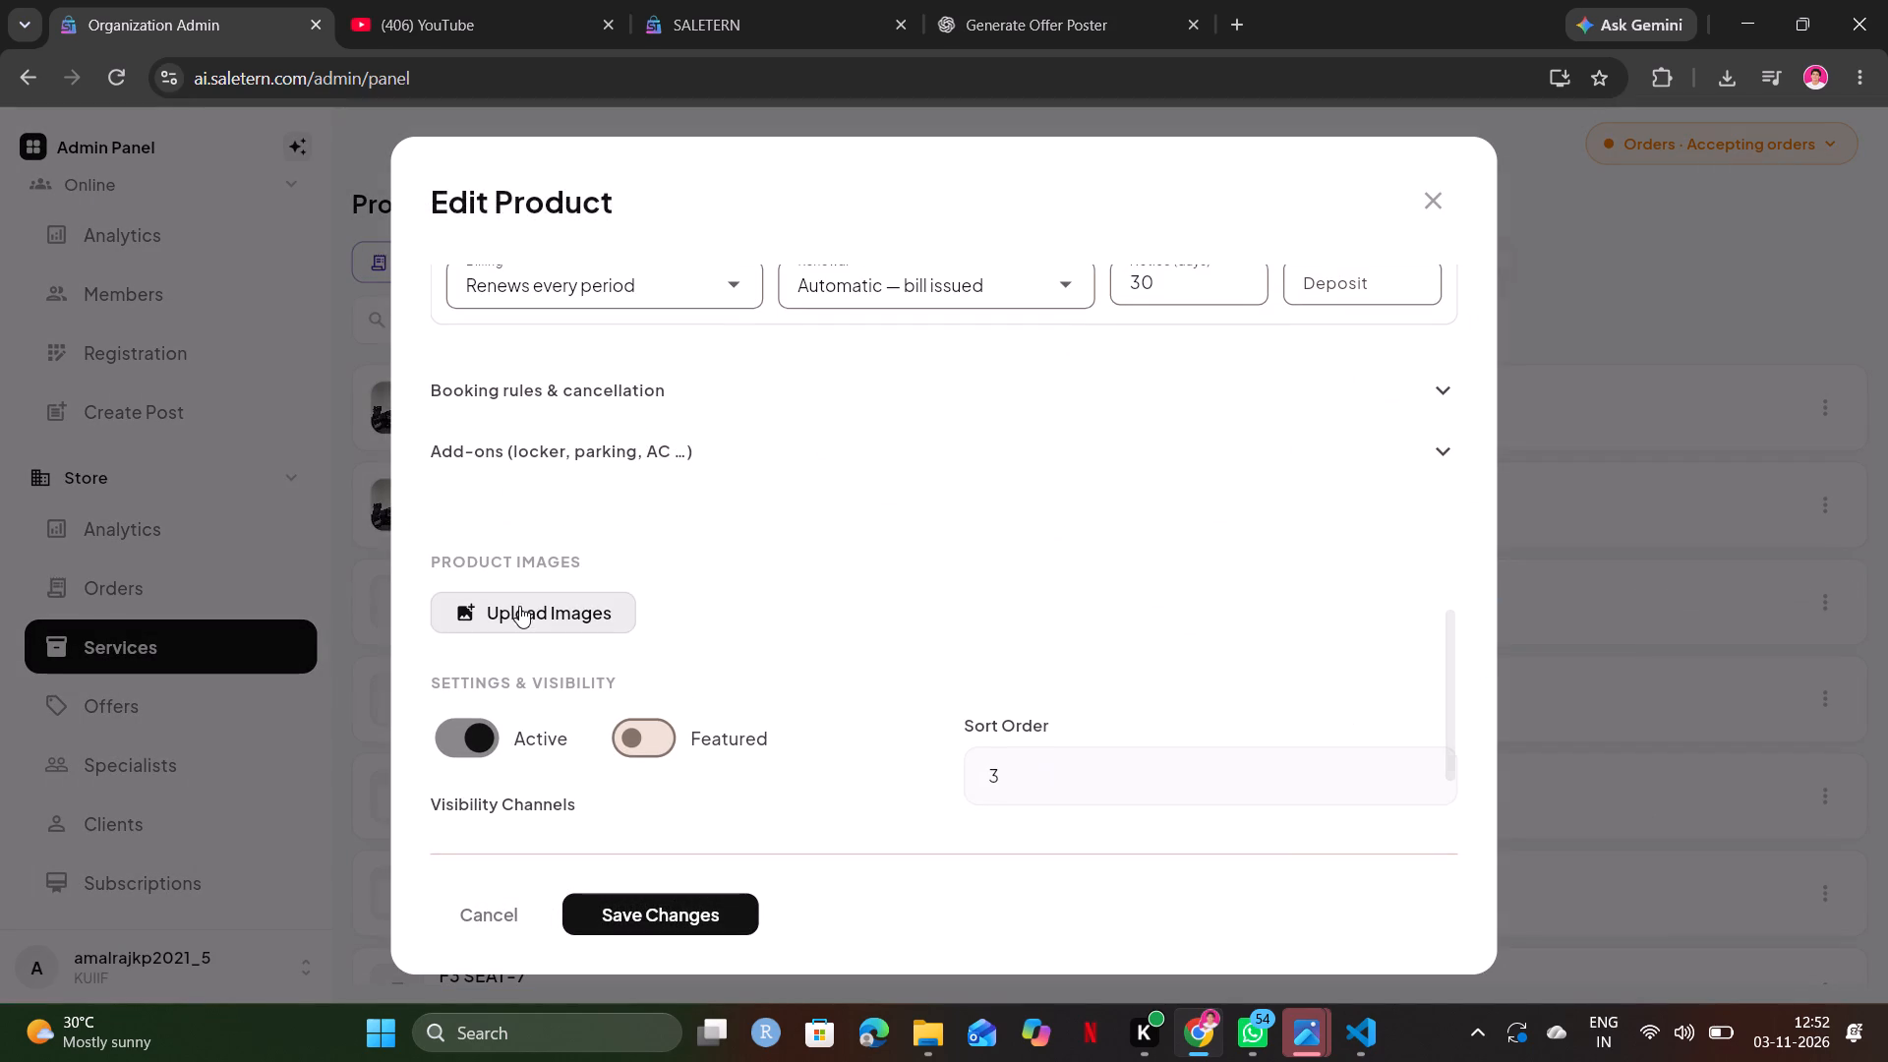
{"action": "left_click", "coordinate": [519, 605]}
{"action": "left_click", "coordinate": [330, 197]}
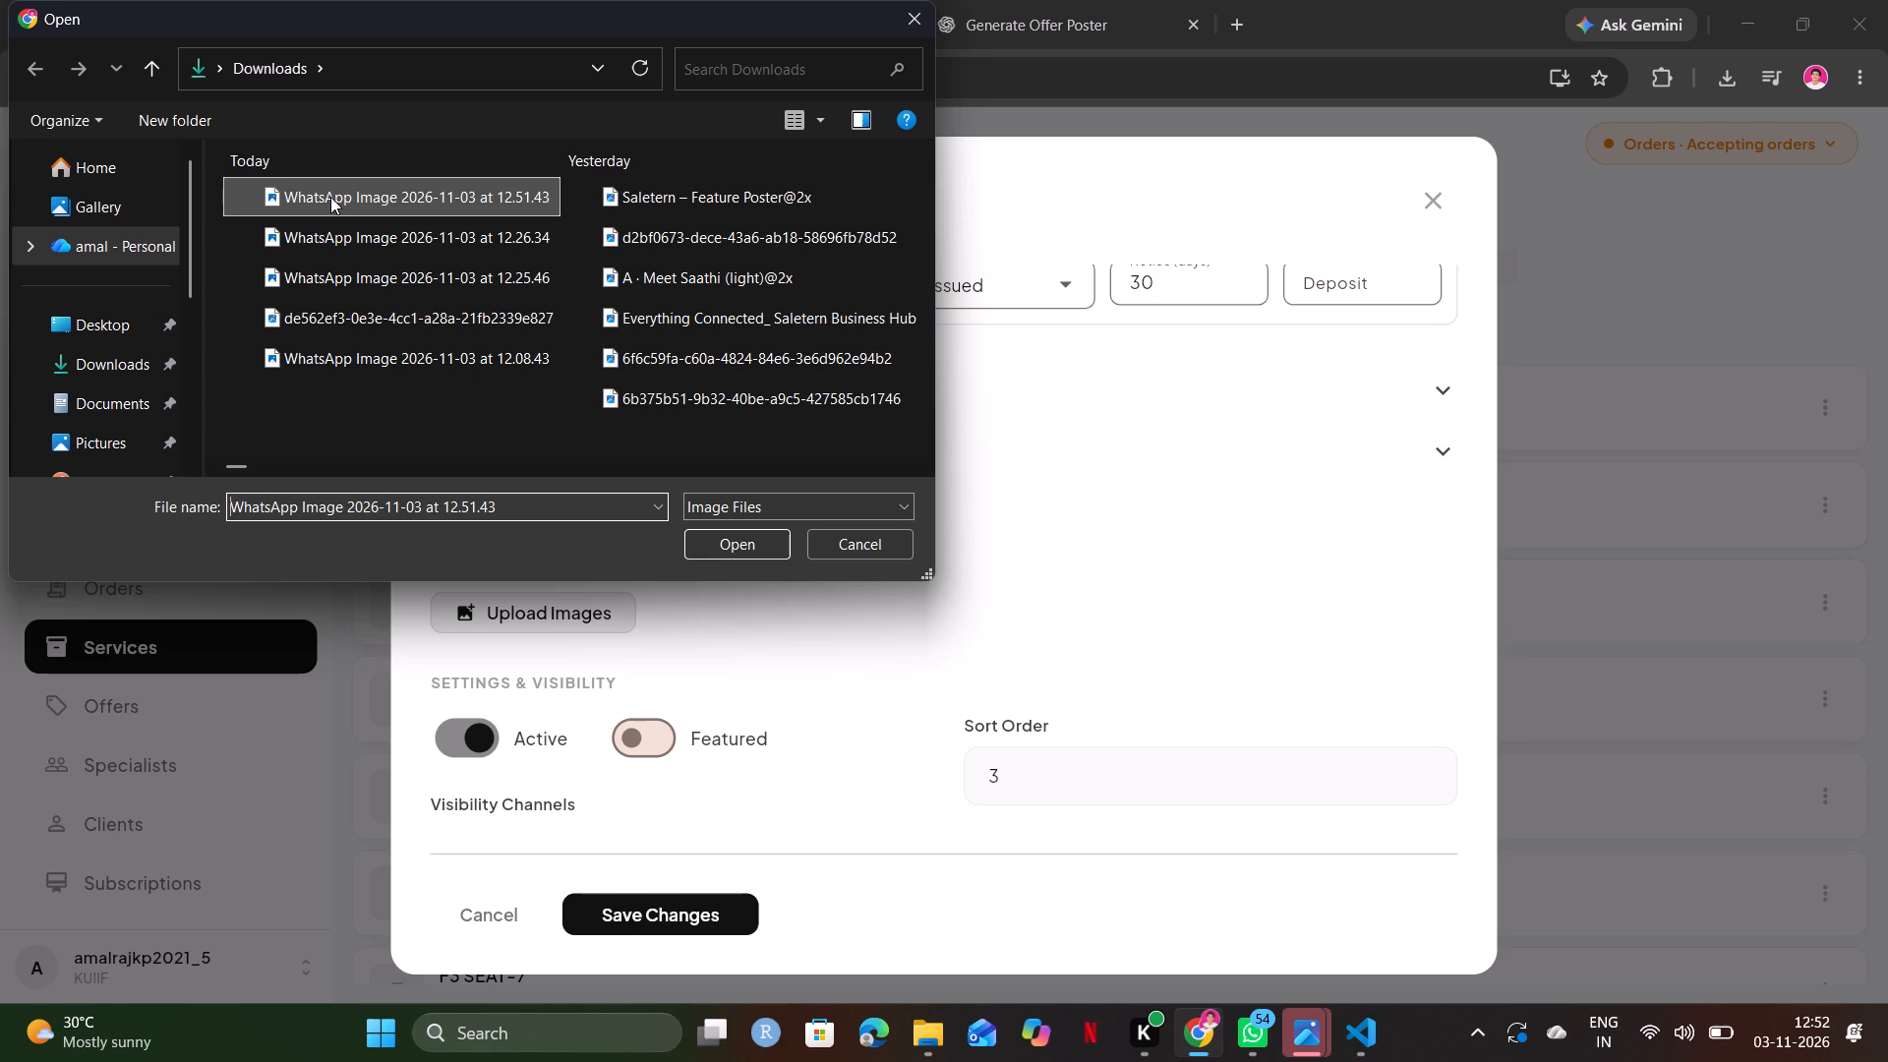
{"action": "left_click", "coordinate": [754, 540]}
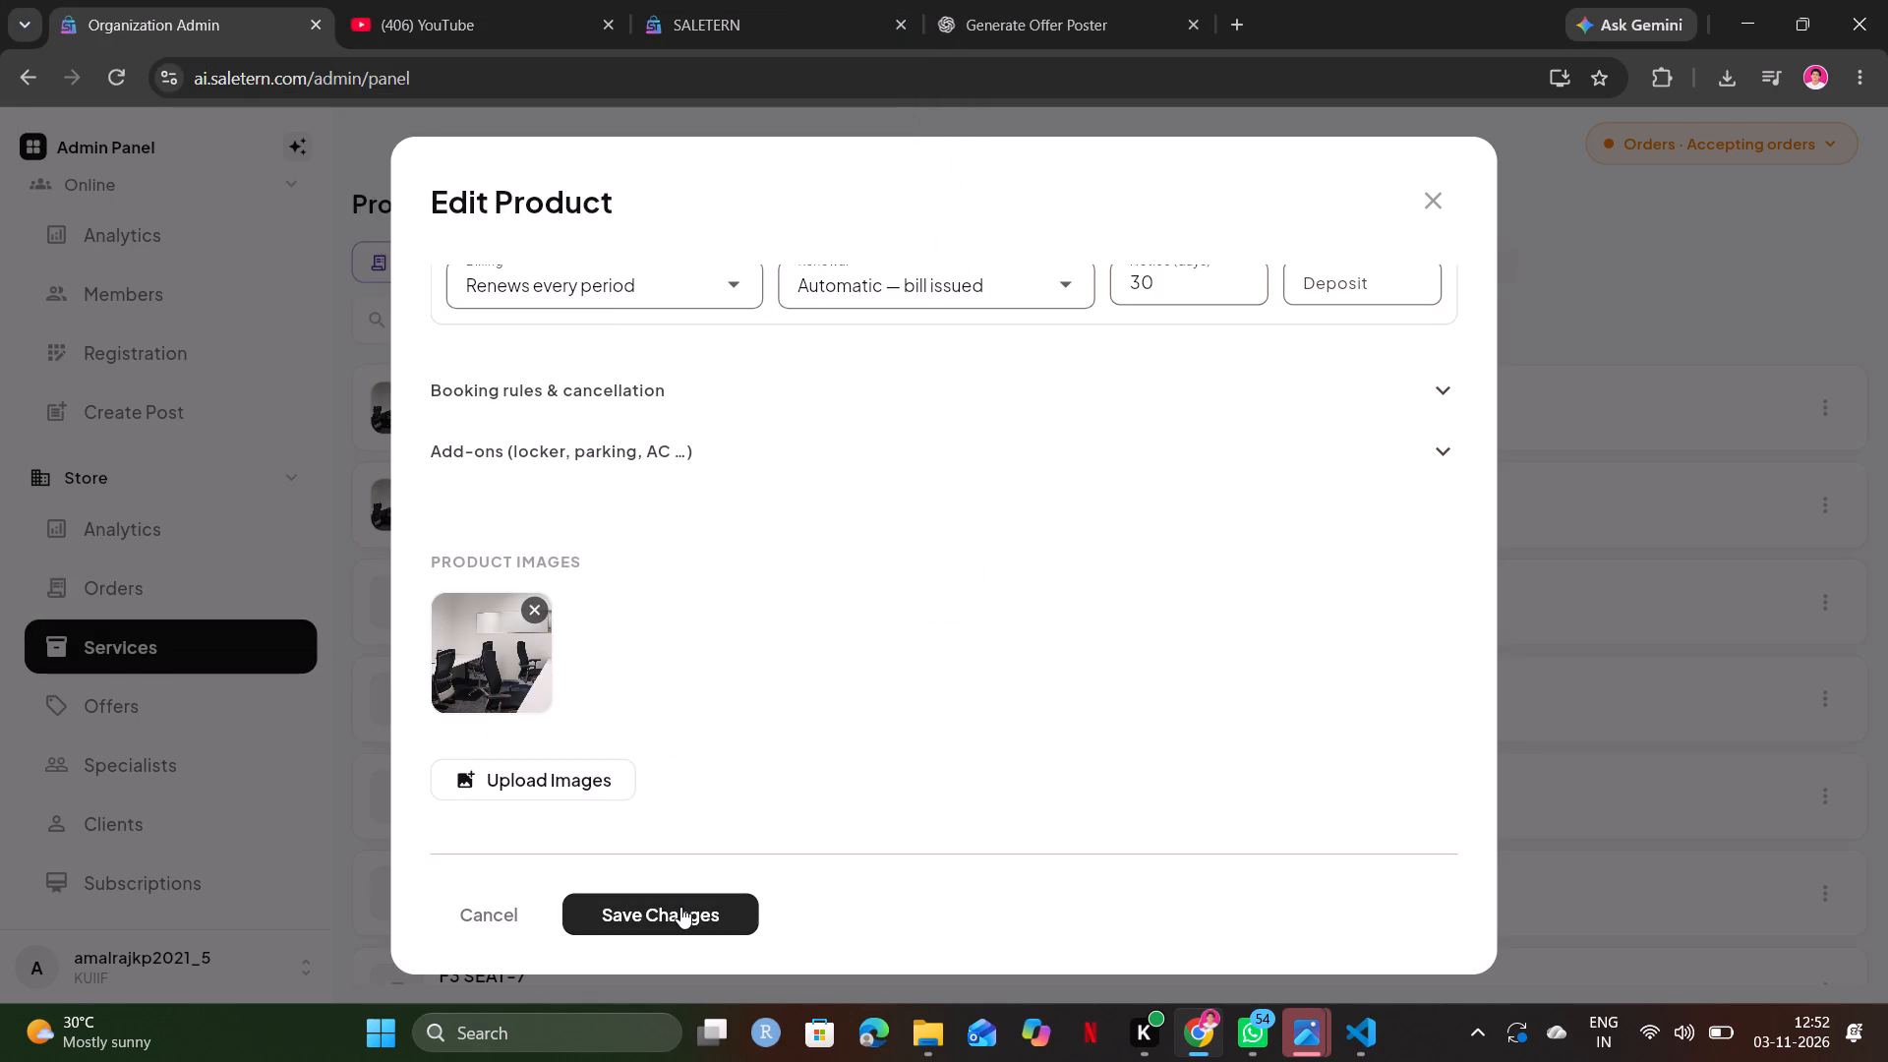
{"action": "left_click", "coordinate": [680, 907]}
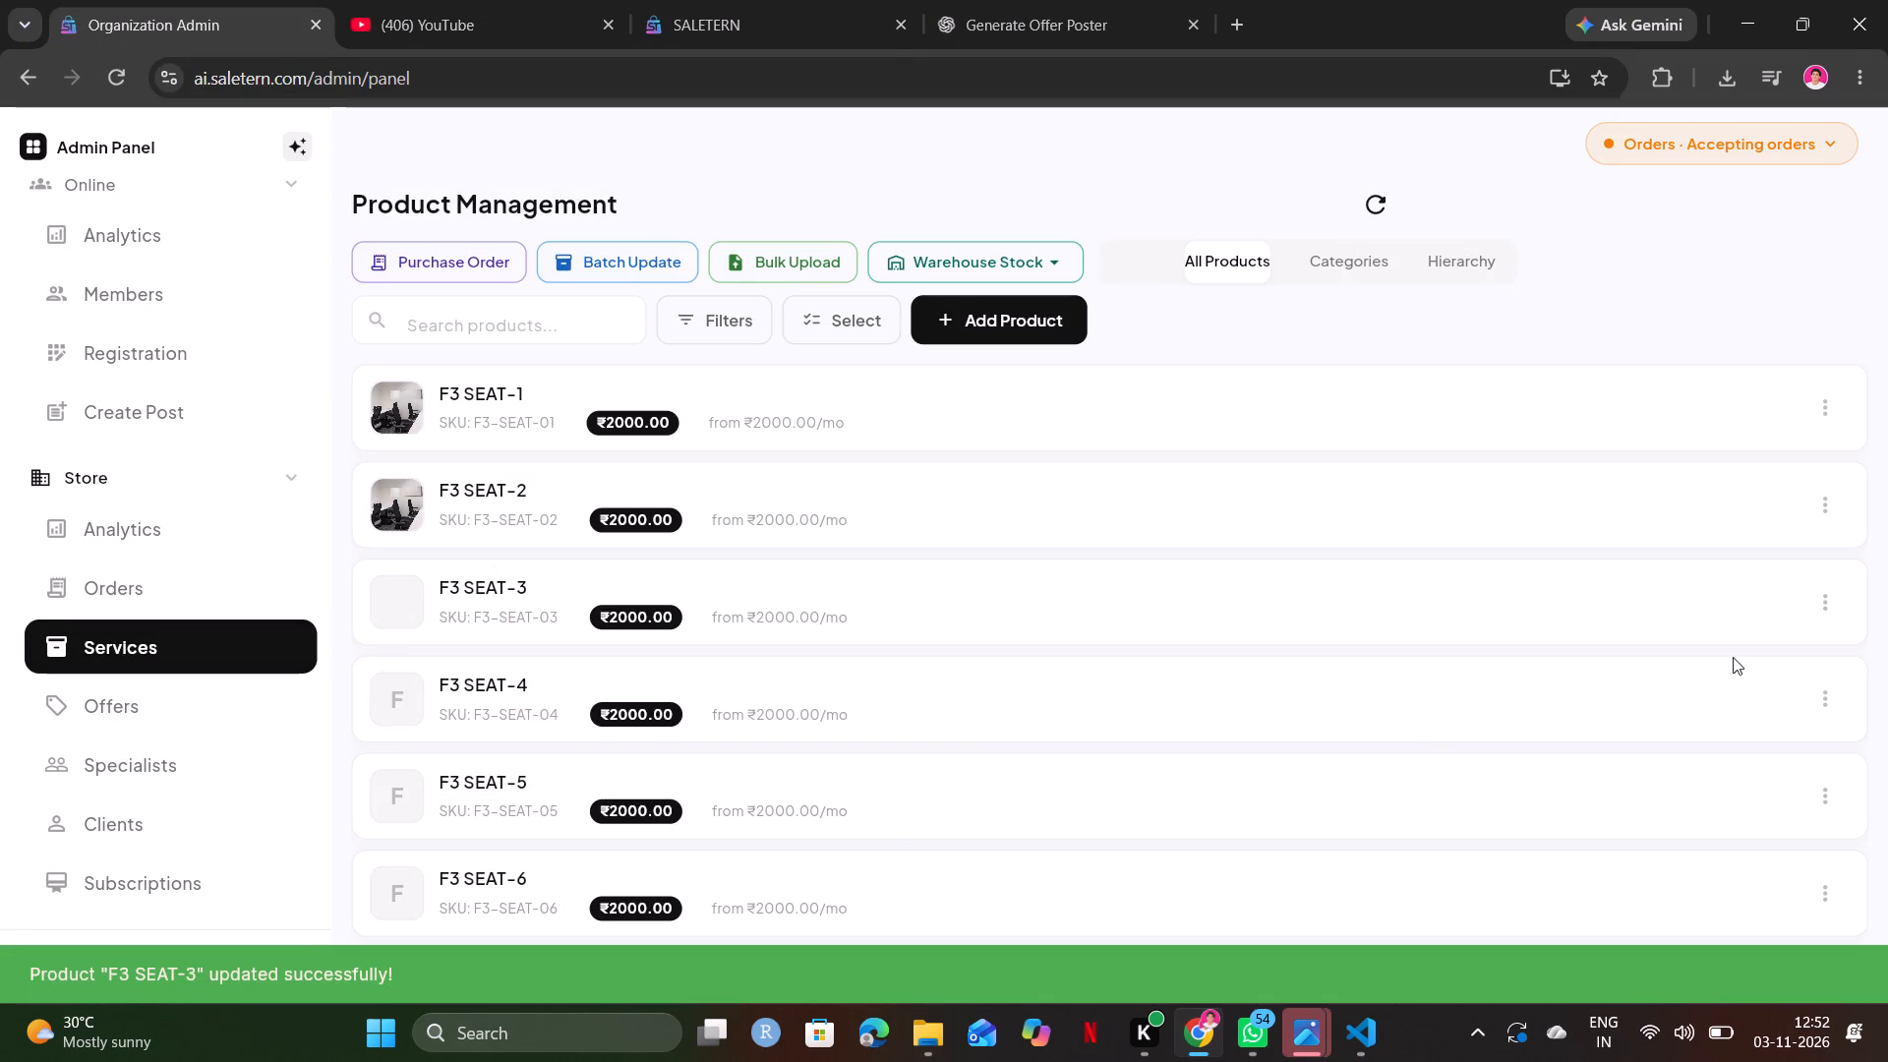
Open the F3 SEAT-4 product for editing and set its tax to 0%.
{"action": "left_click", "coordinate": [1828, 697]}
{"action": "left_click", "coordinate": [1747, 693]}
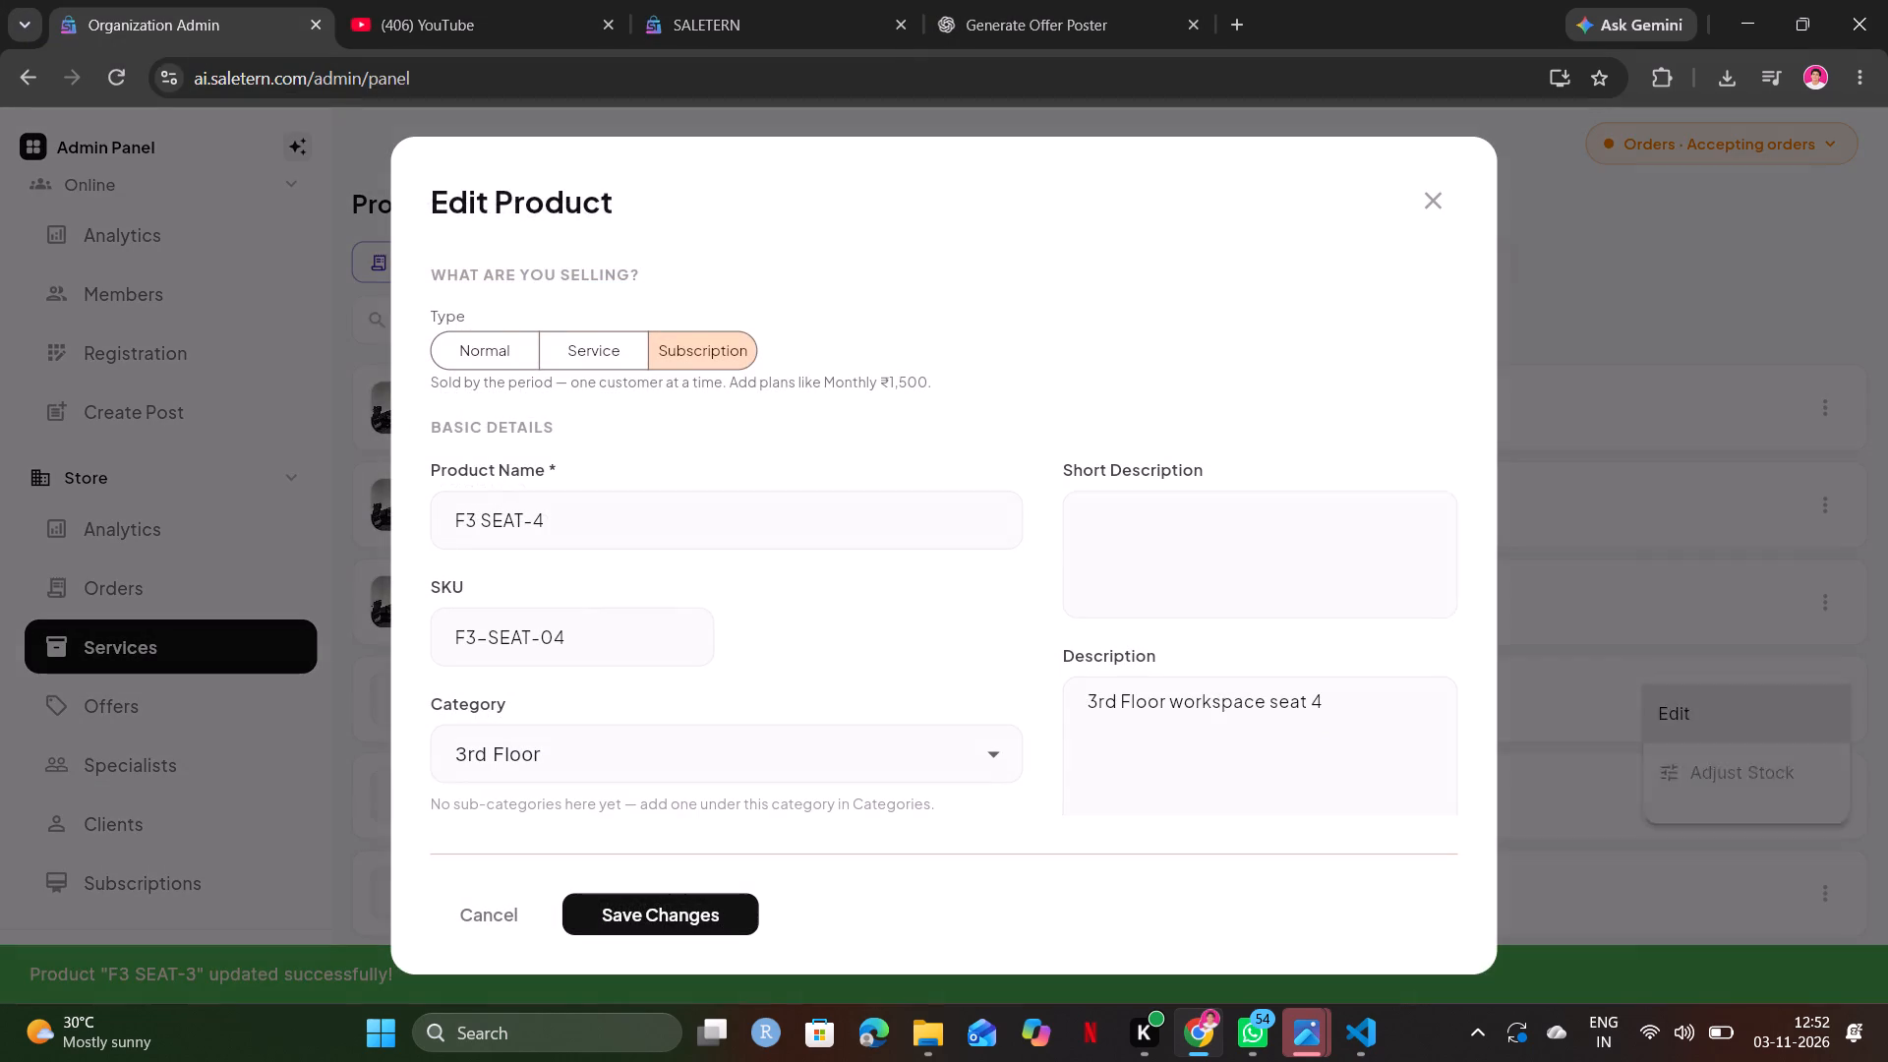
{"action": "left_click_drag", "start_coordinate": [1447, 285], "coordinate": [1507, 545]}
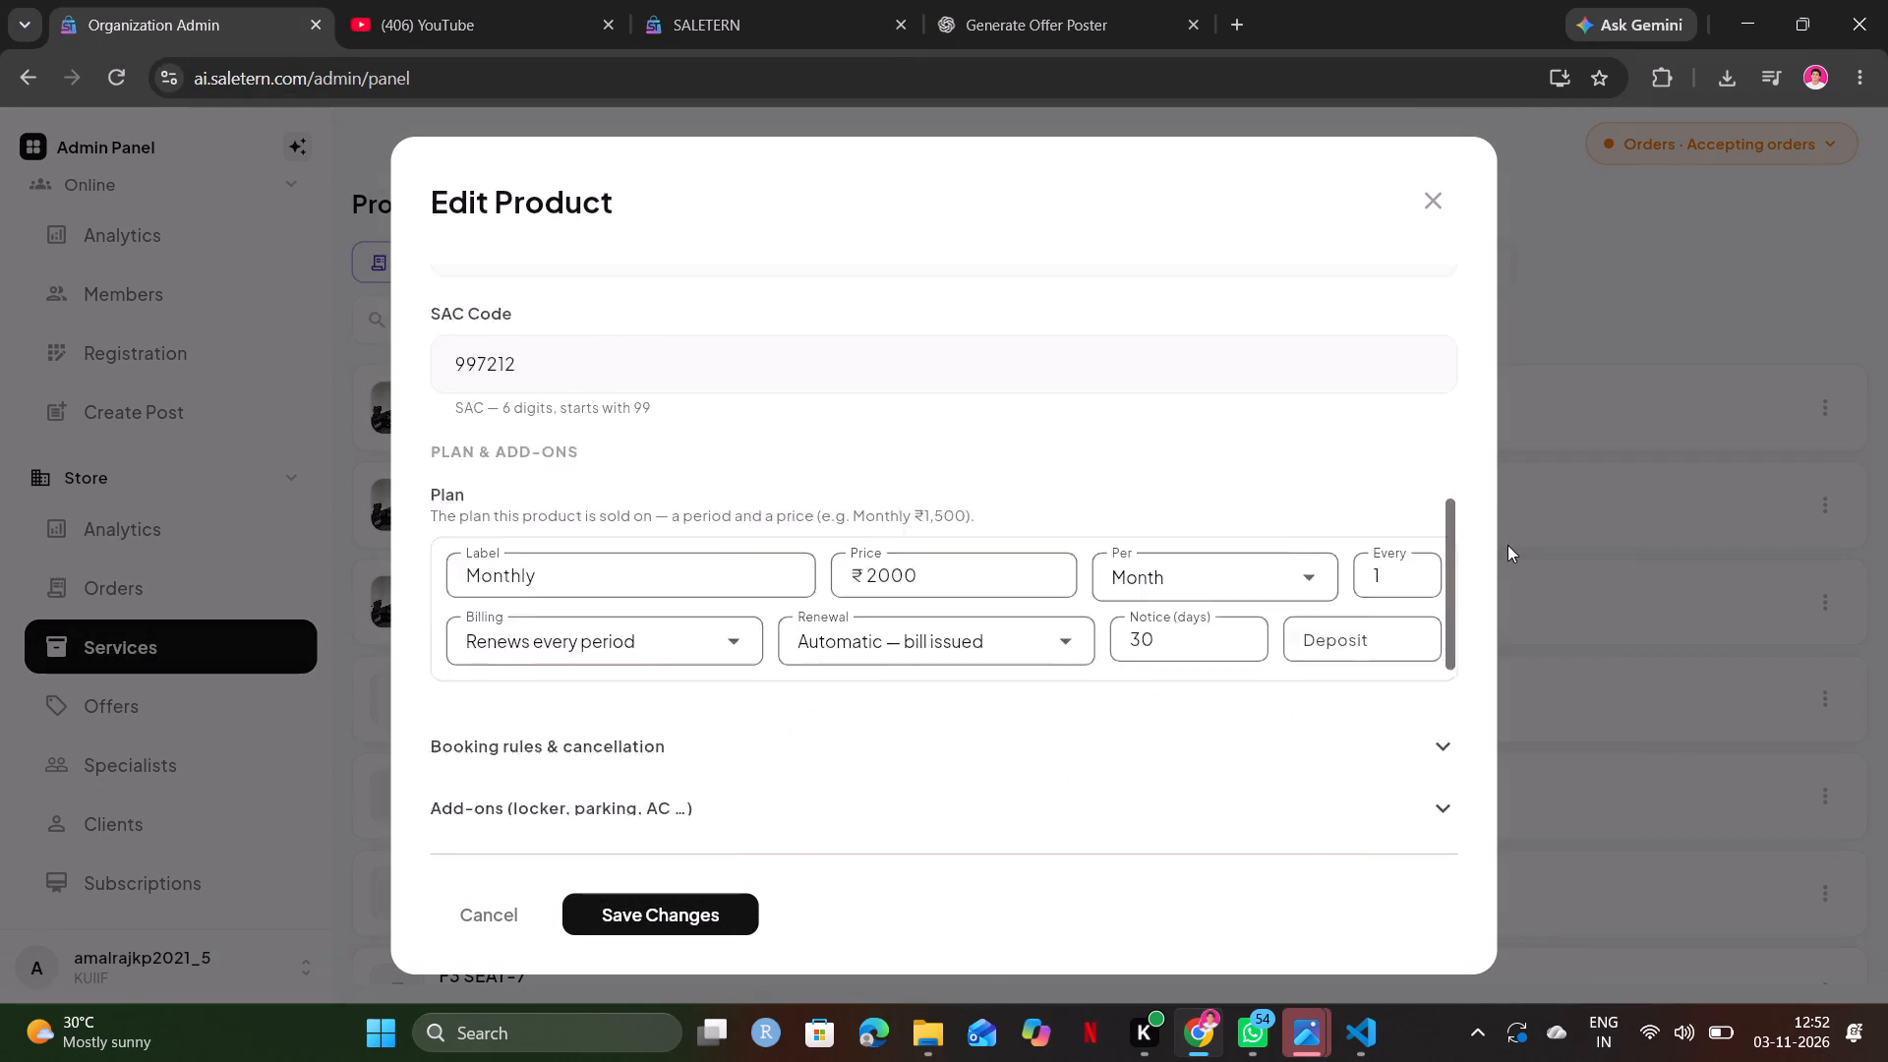
{"action": "left_click_drag", "start_coordinate": [1507, 545], "coordinate": [1538, 618]}
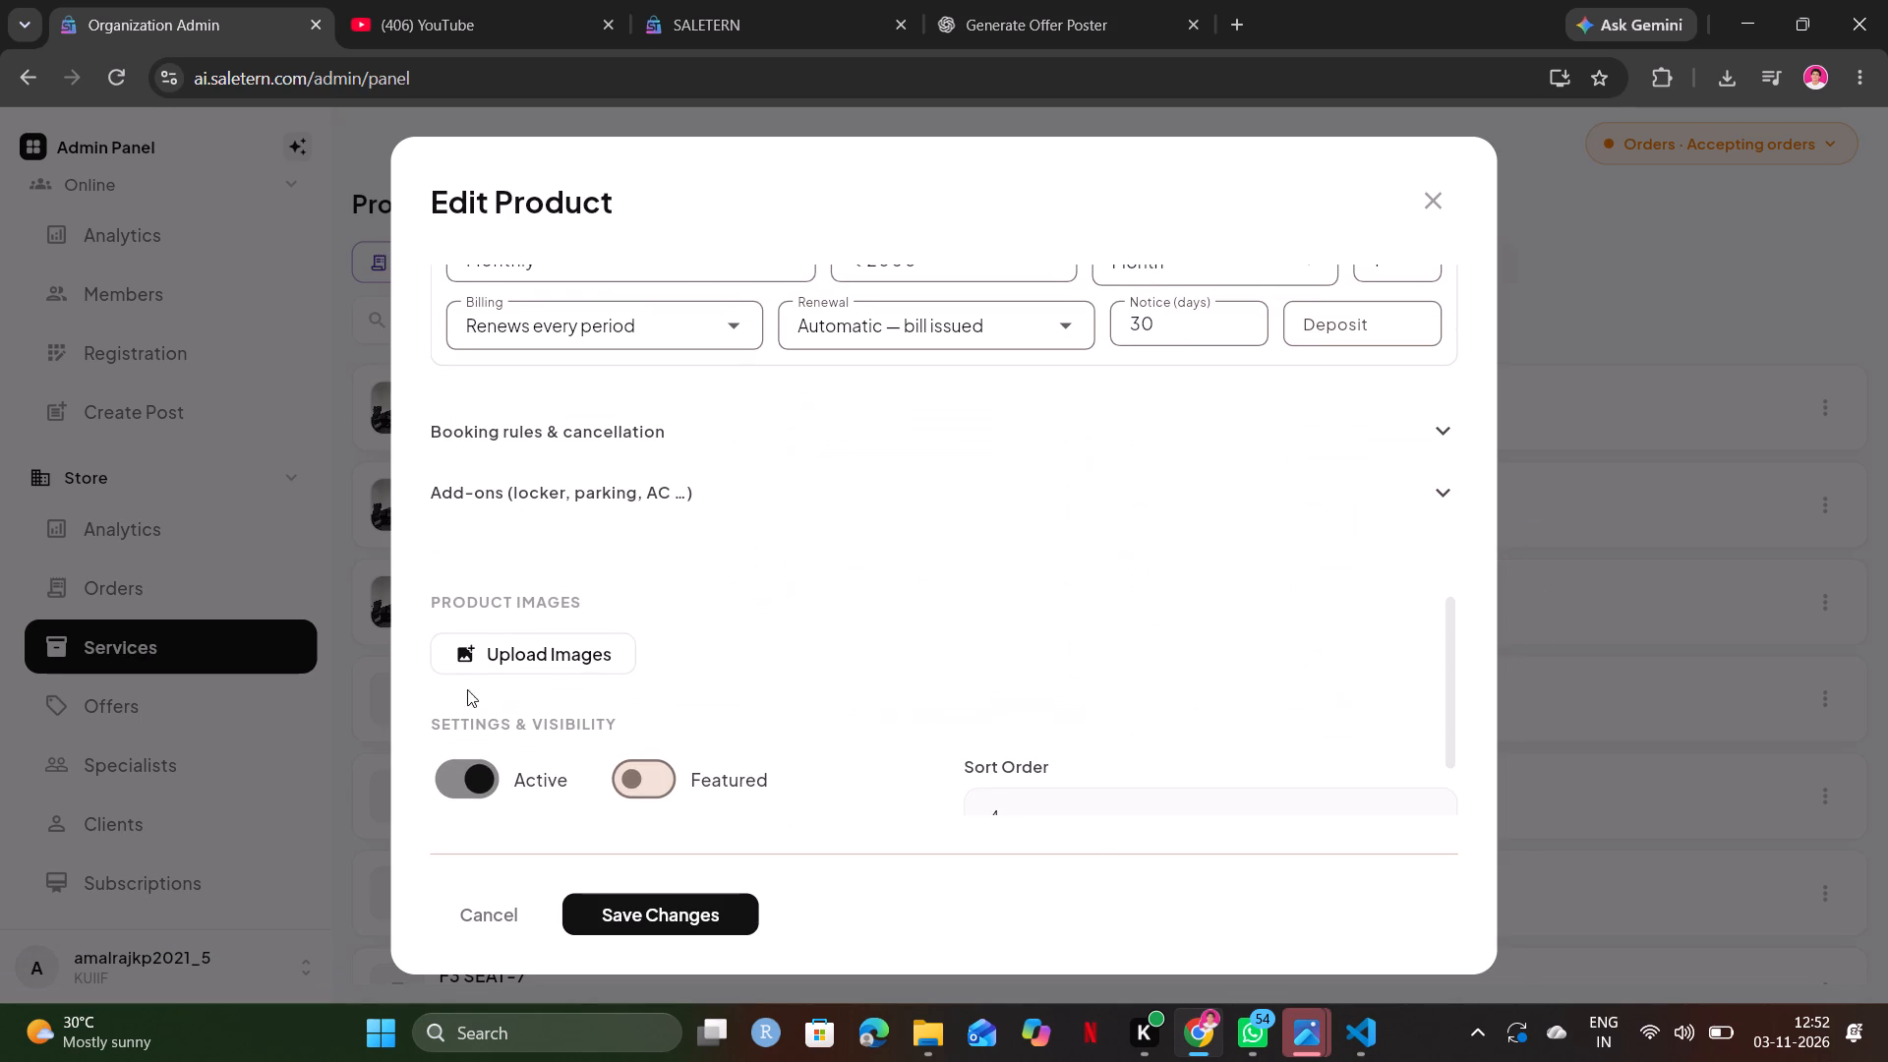
{"action": "left_click_drag", "start_coordinate": [1452, 660], "coordinate": [1495, 448]}
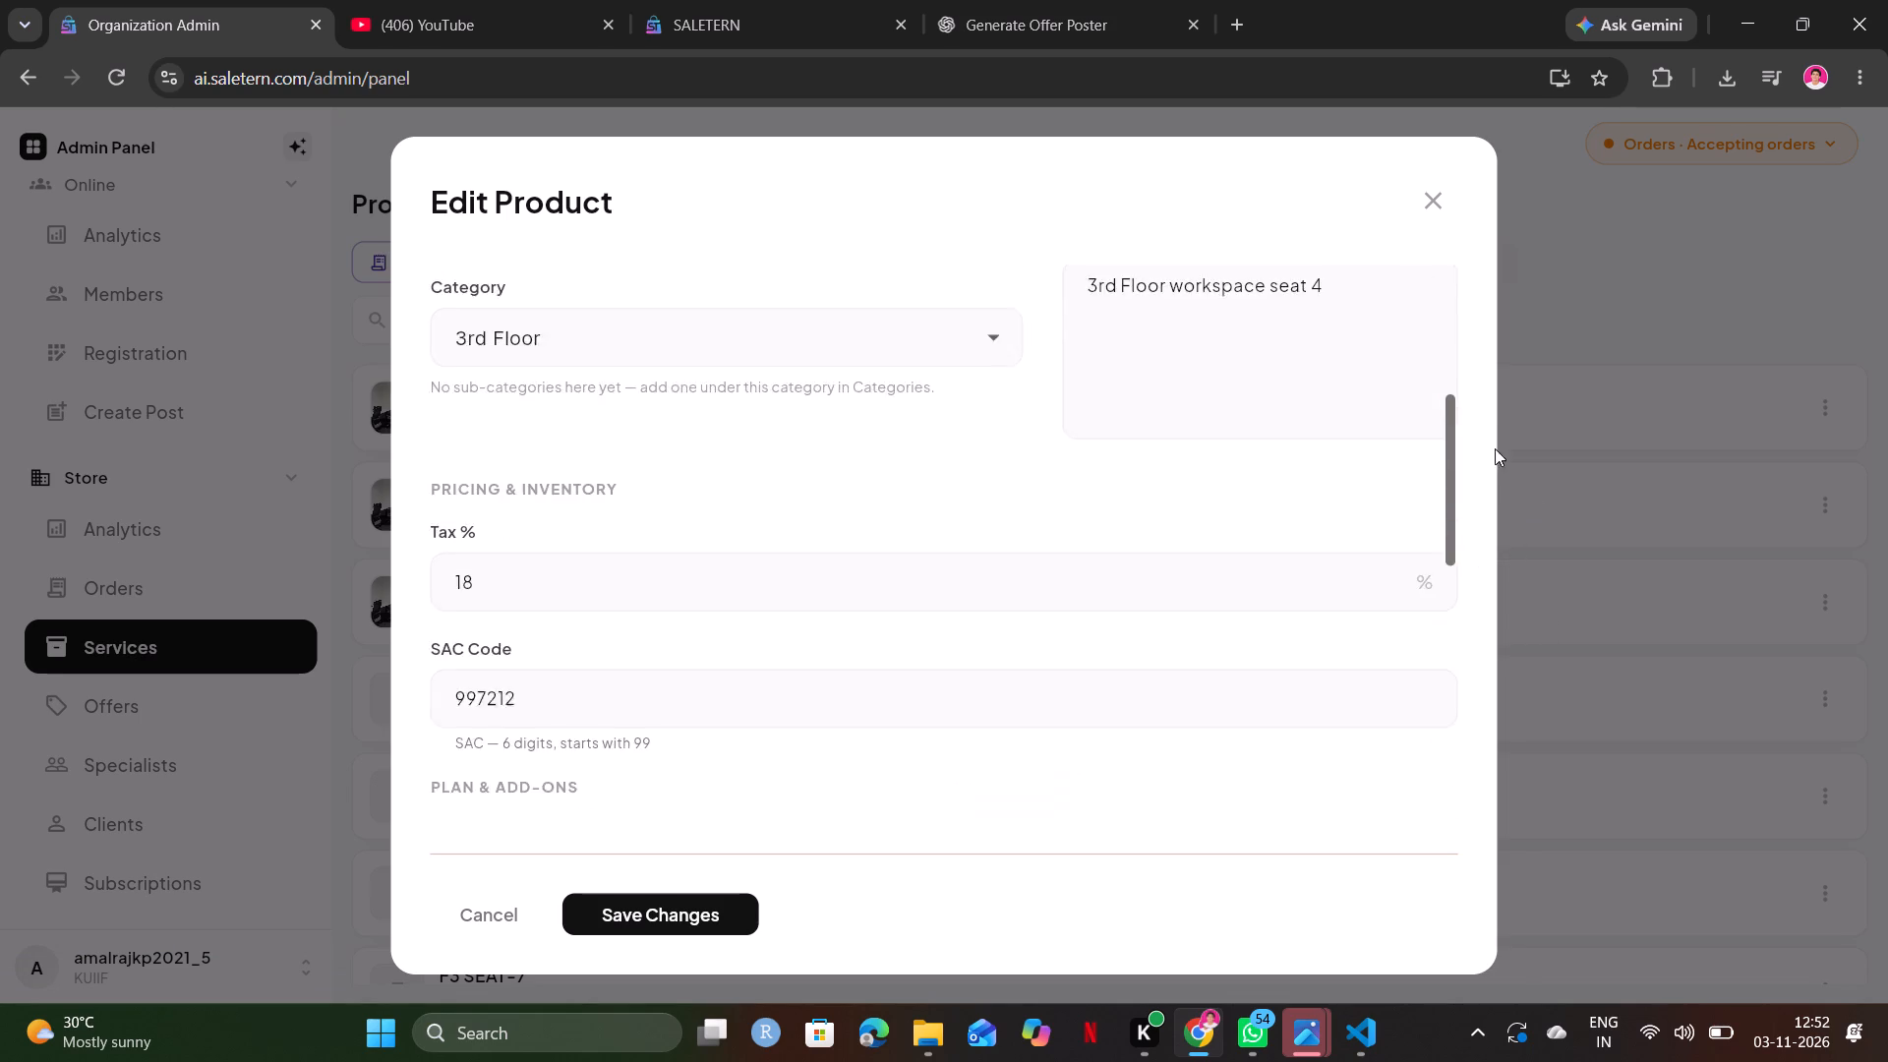
{"action": "left_click_drag", "start_coordinate": [1495, 448], "coordinate": [1504, 408]}
{"action": "left_click", "coordinate": [669, 728]}
{"action": "key", "text": "BackSpace"}
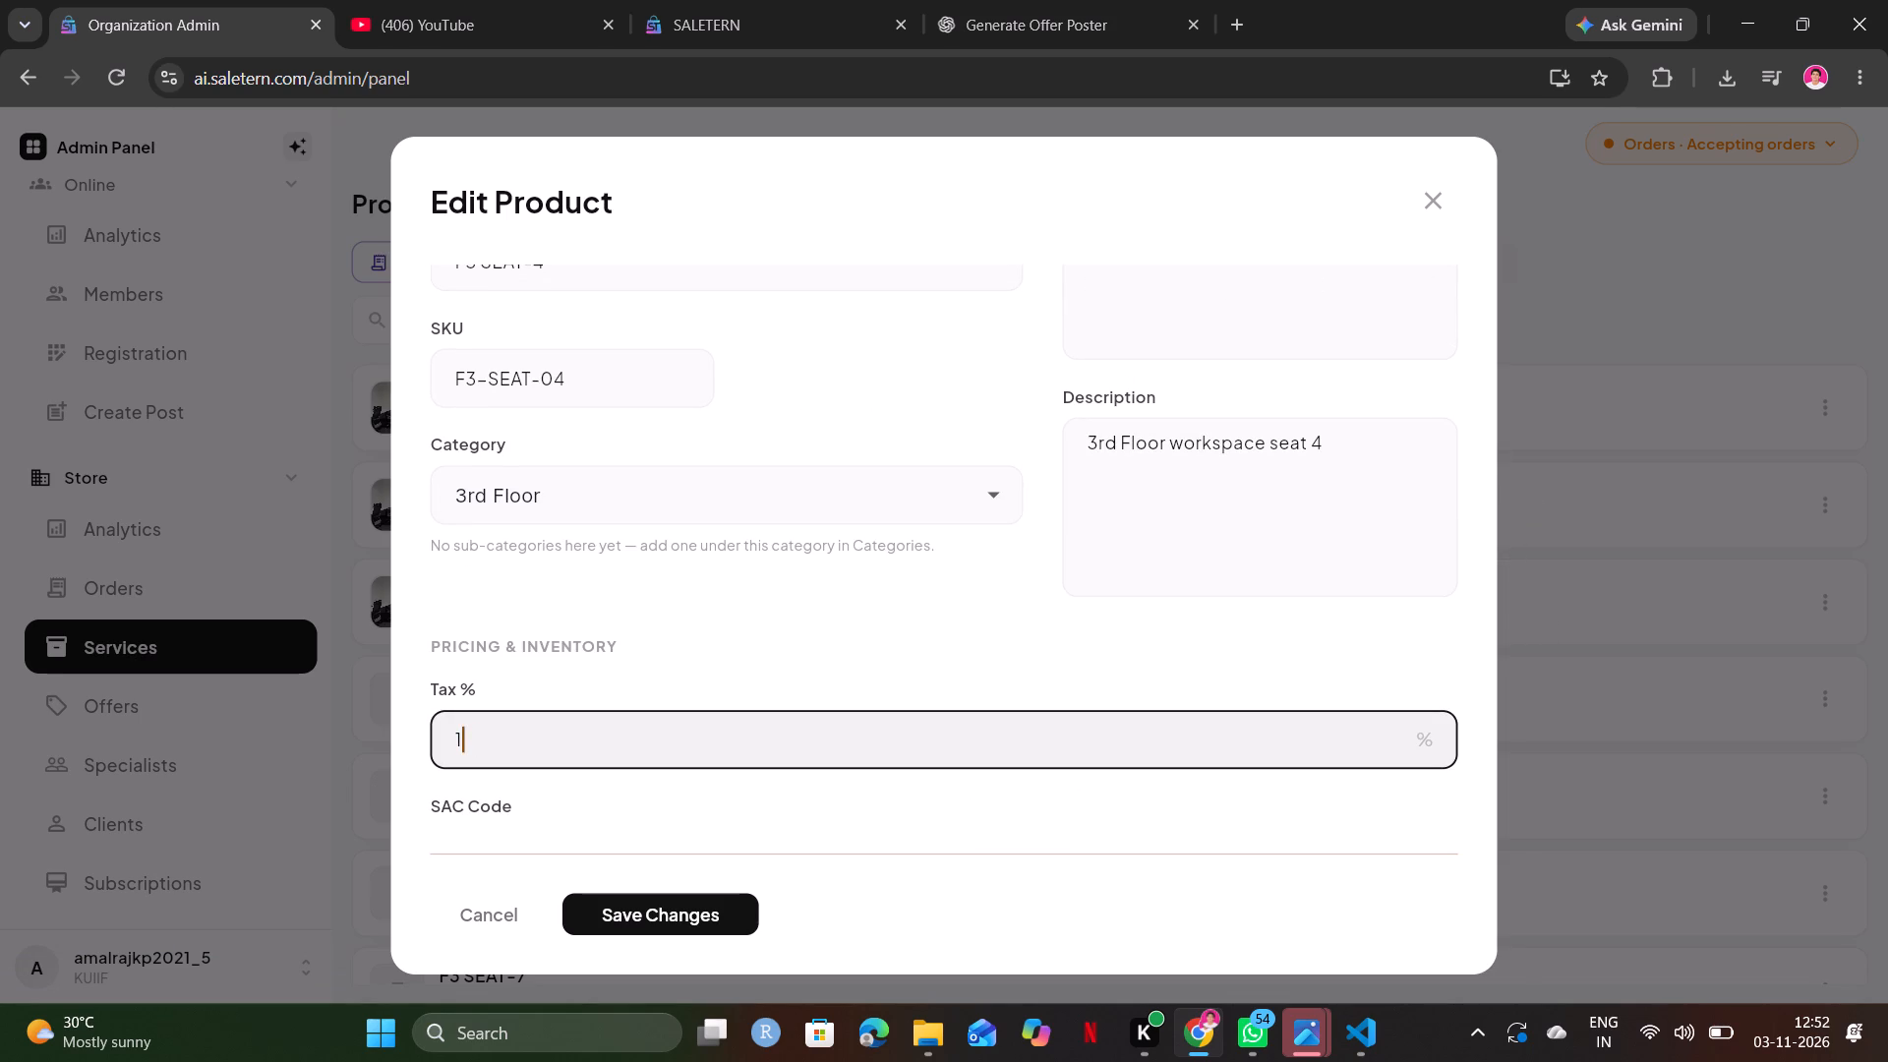
{"action": "key", "text": "BackSpace"}
{"action": "key", "text": "0"}
Upload "WhatsApp Image 2026-11-03 at 12.51.43" from Downloads as the F3 SEAT-4 product image and save the product.
{"action": "left_click_drag", "start_coordinate": [1452, 422], "coordinate": [1496, 676]}
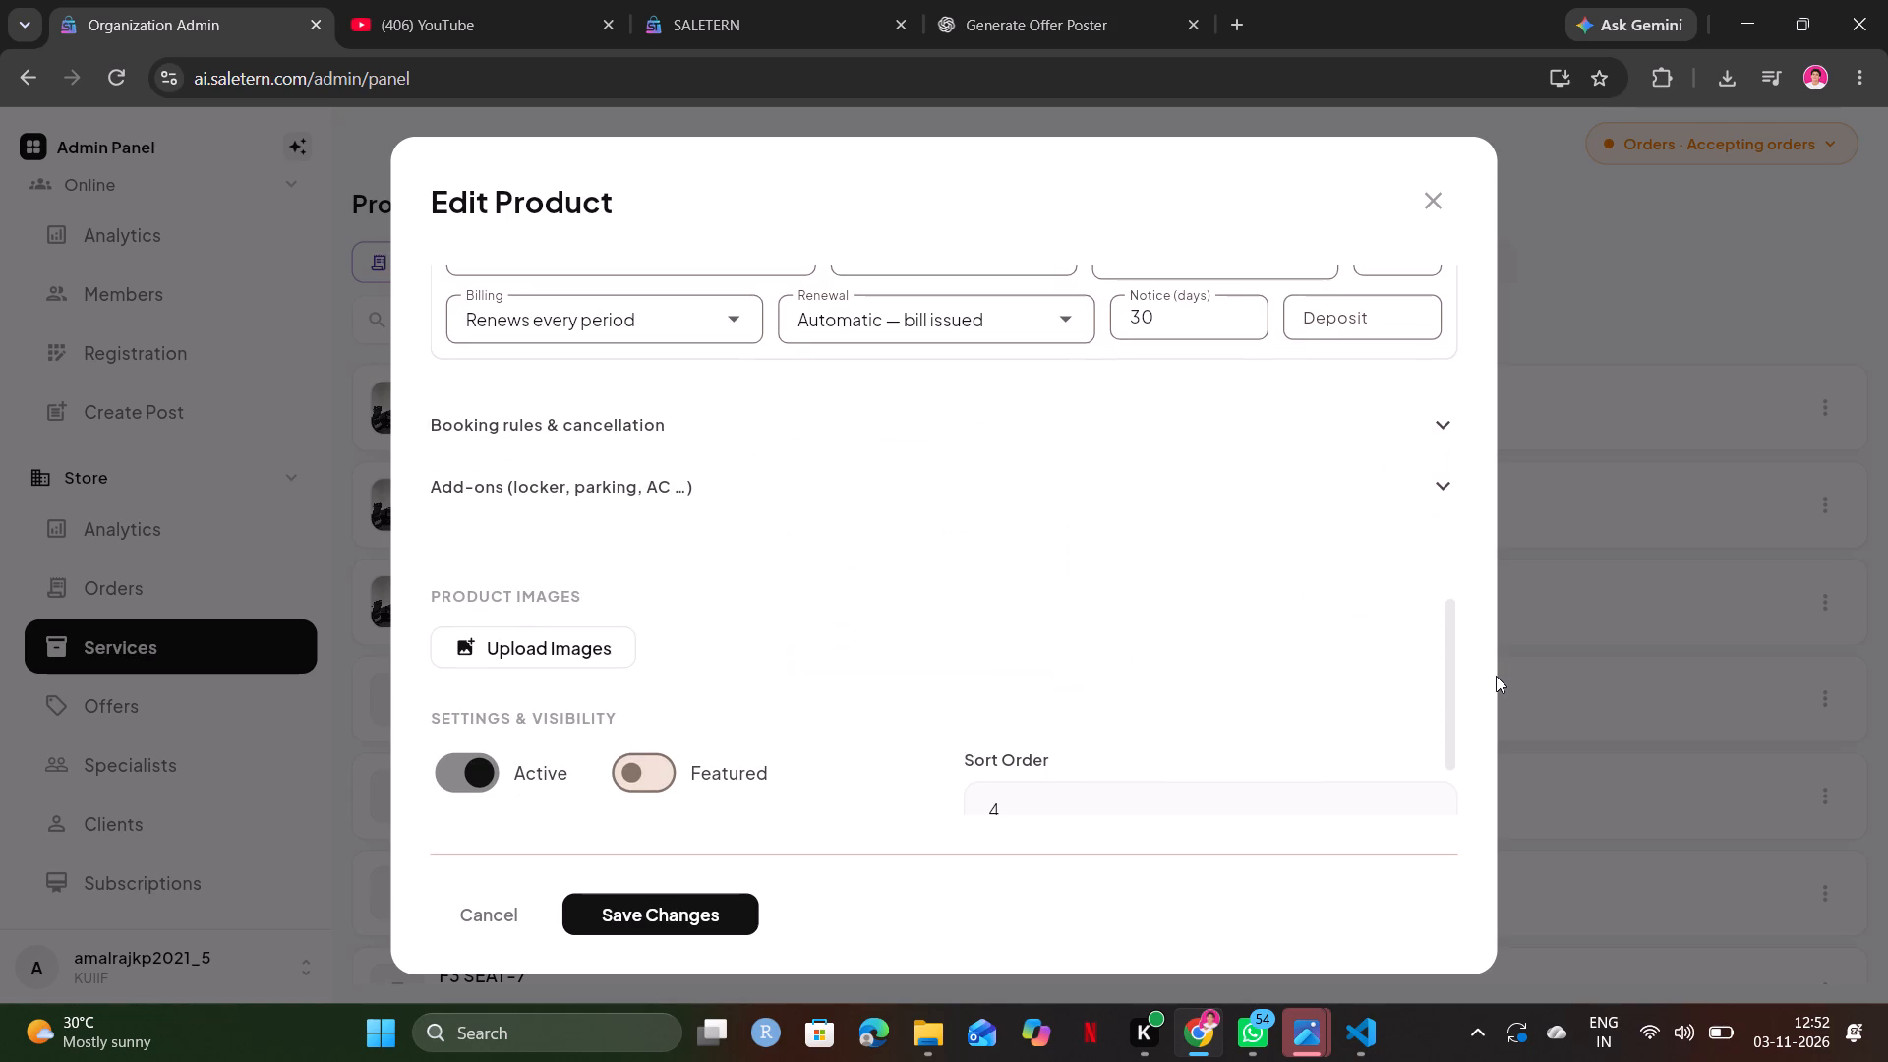
{"action": "left_click", "coordinate": [603, 645]}
{"action": "left_click", "coordinate": [336, 177]}
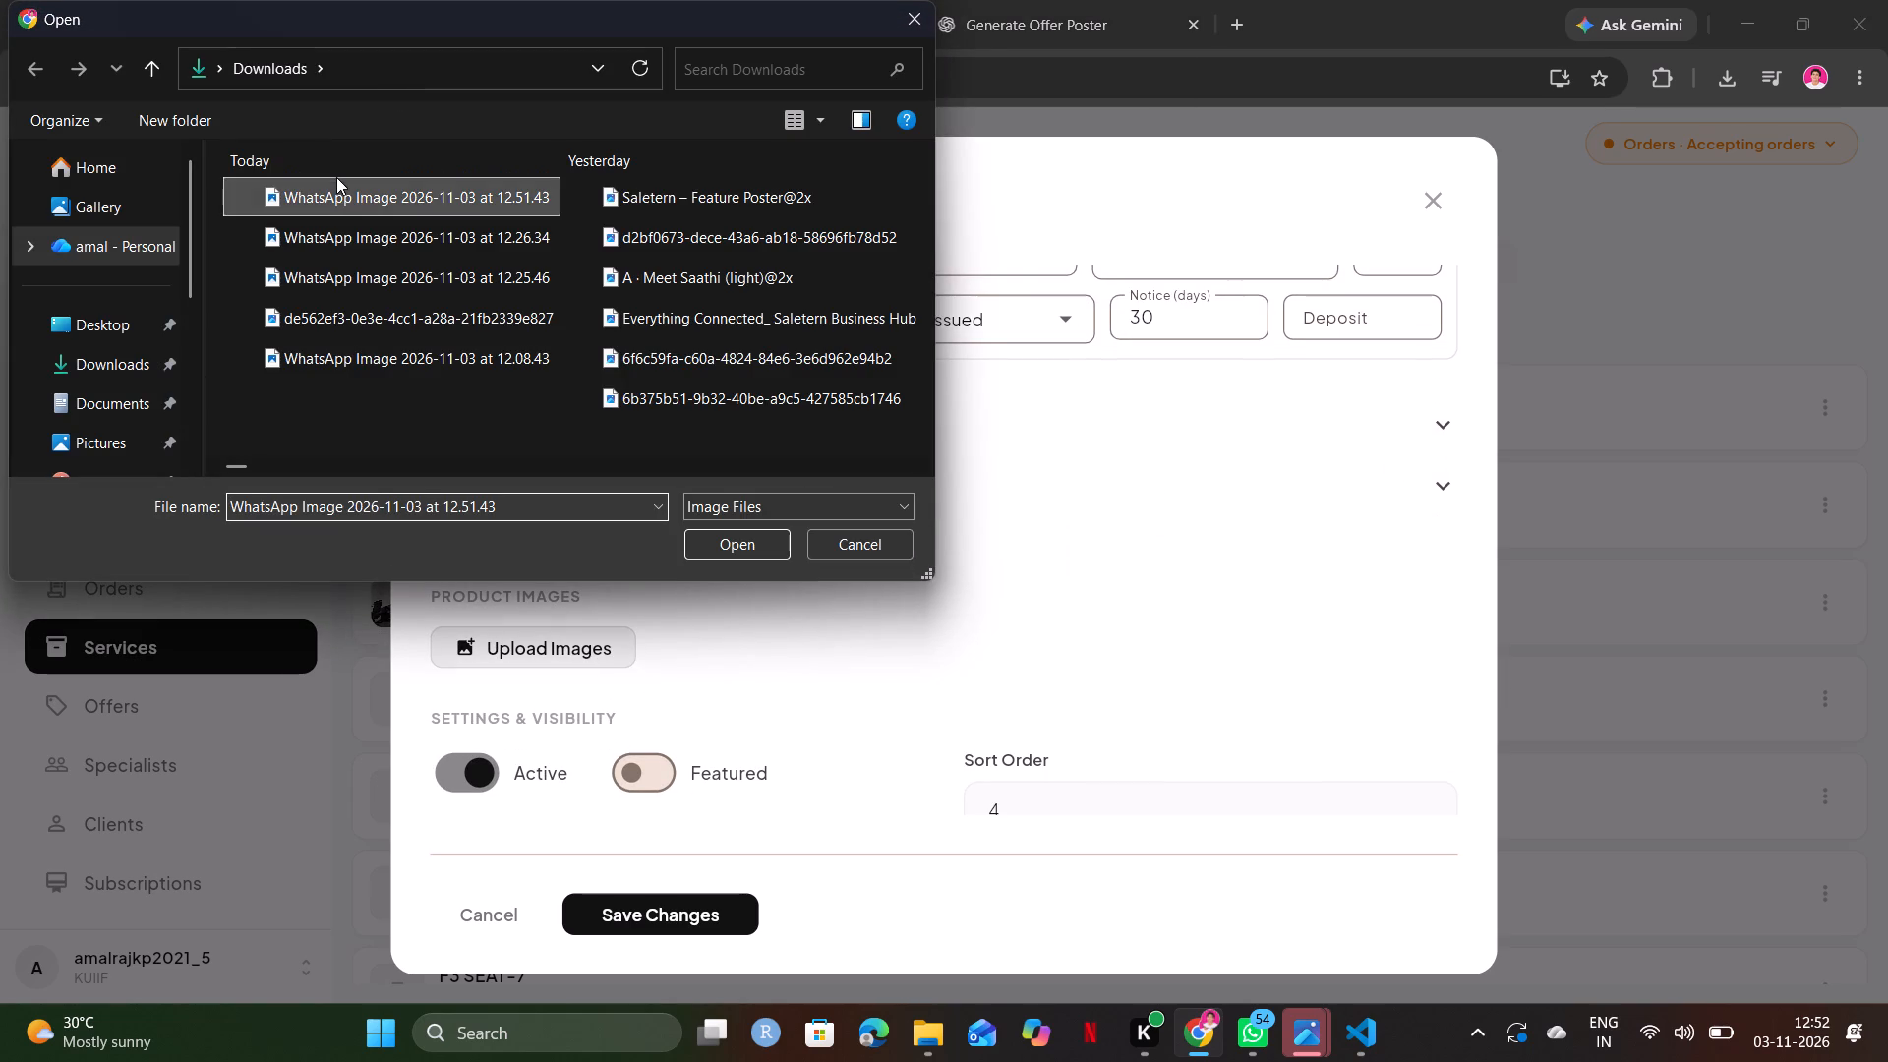
{"action": "left_click", "coordinate": [732, 542]}
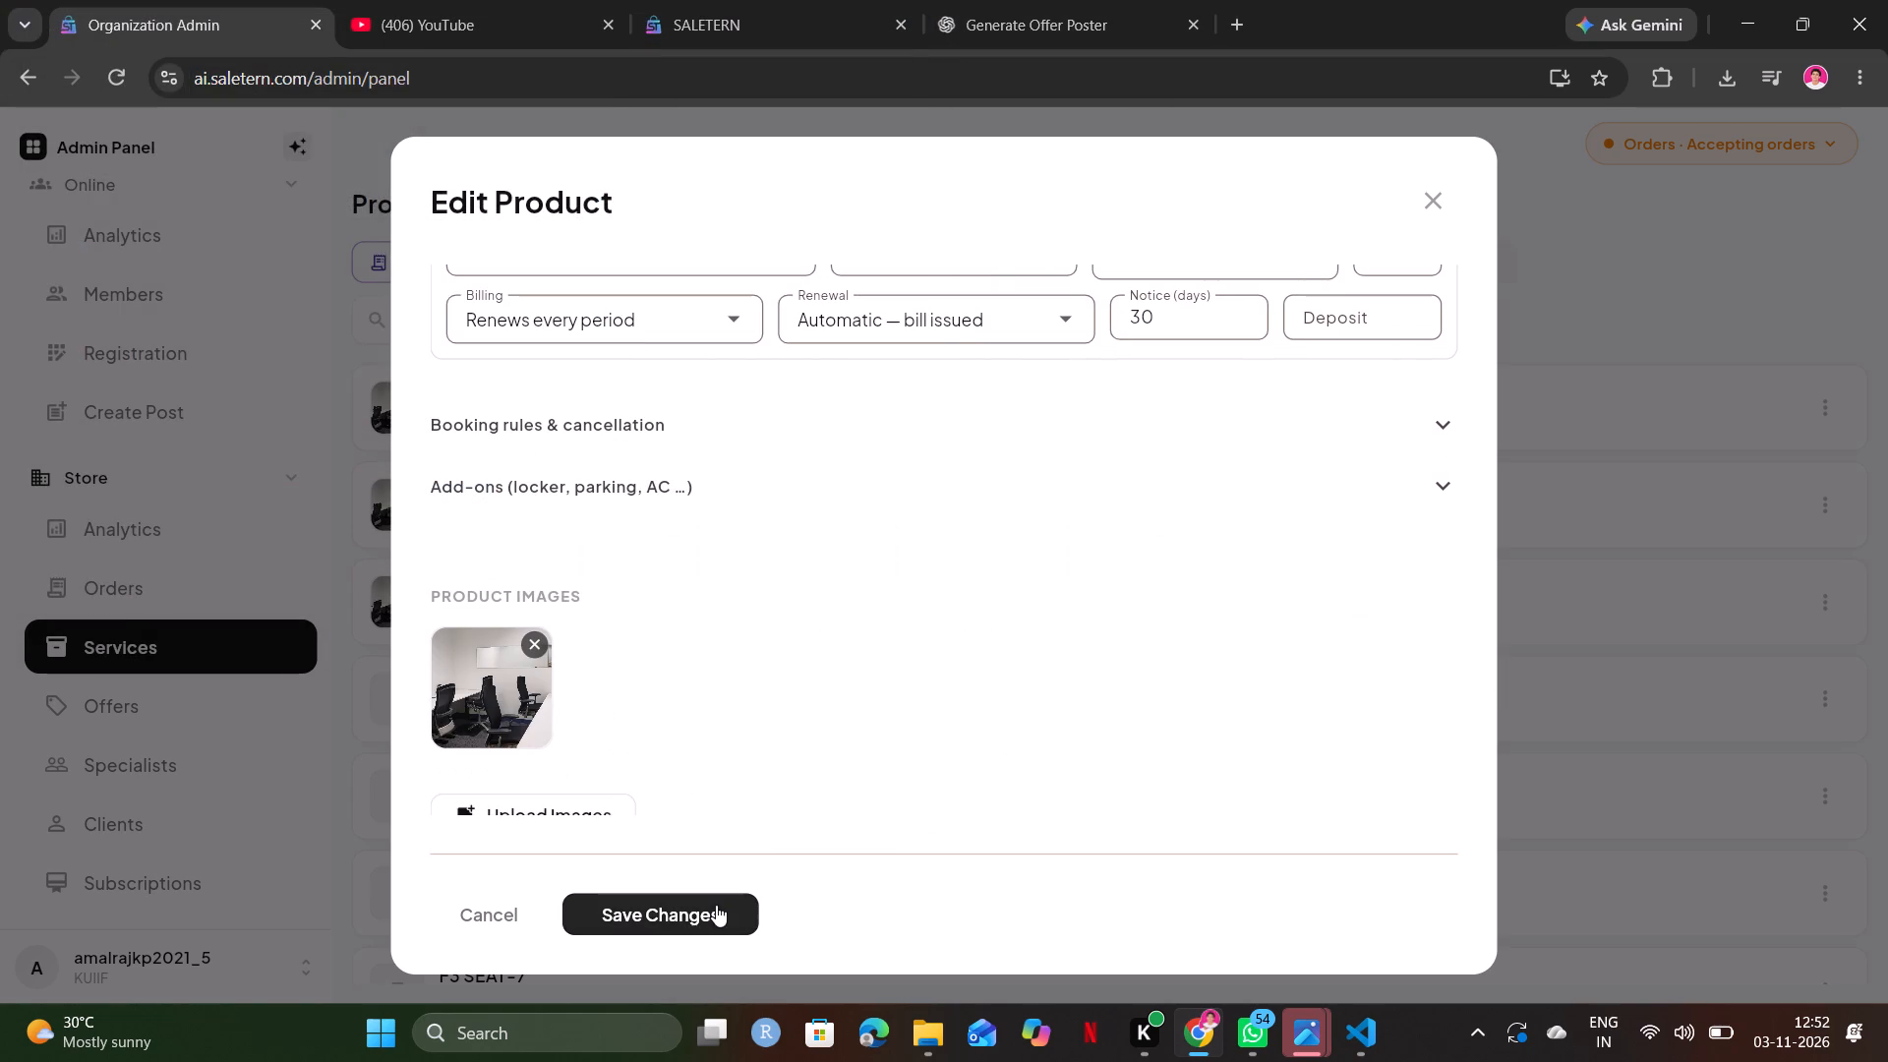
{"action": "left_click", "coordinate": [716, 905]}
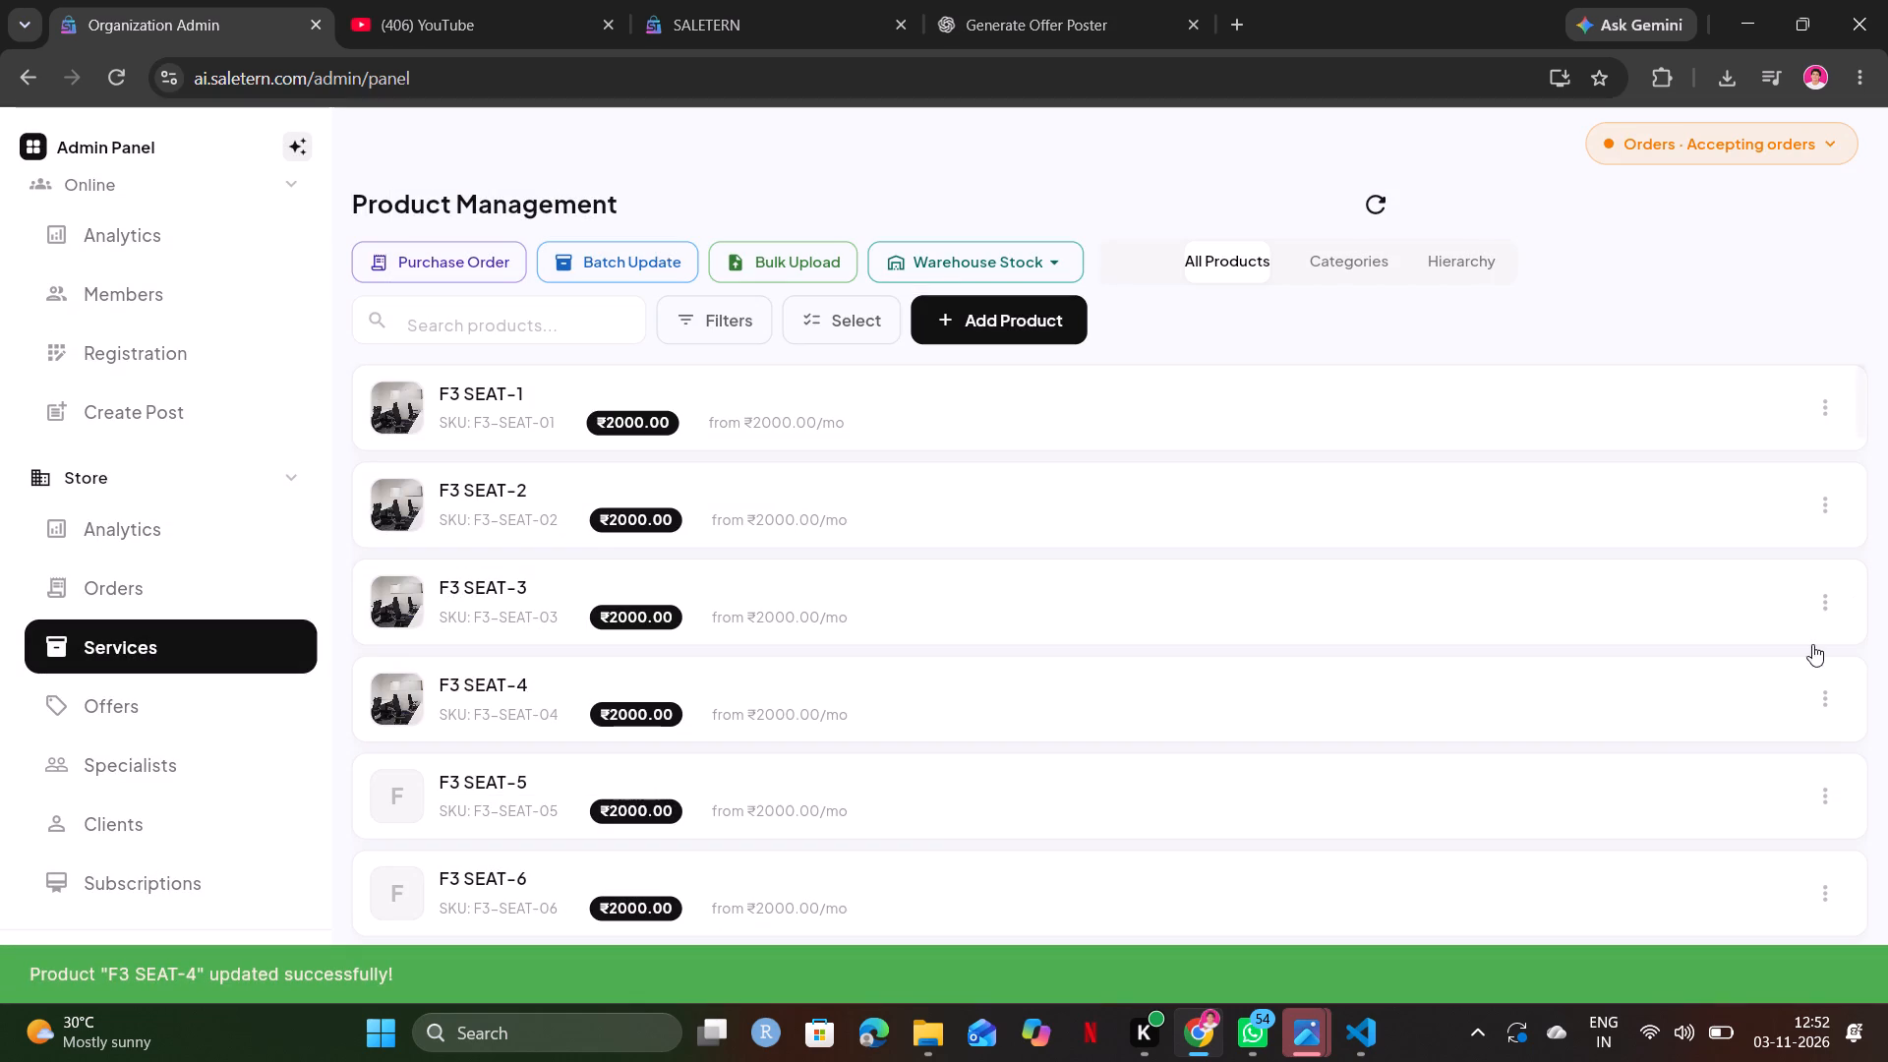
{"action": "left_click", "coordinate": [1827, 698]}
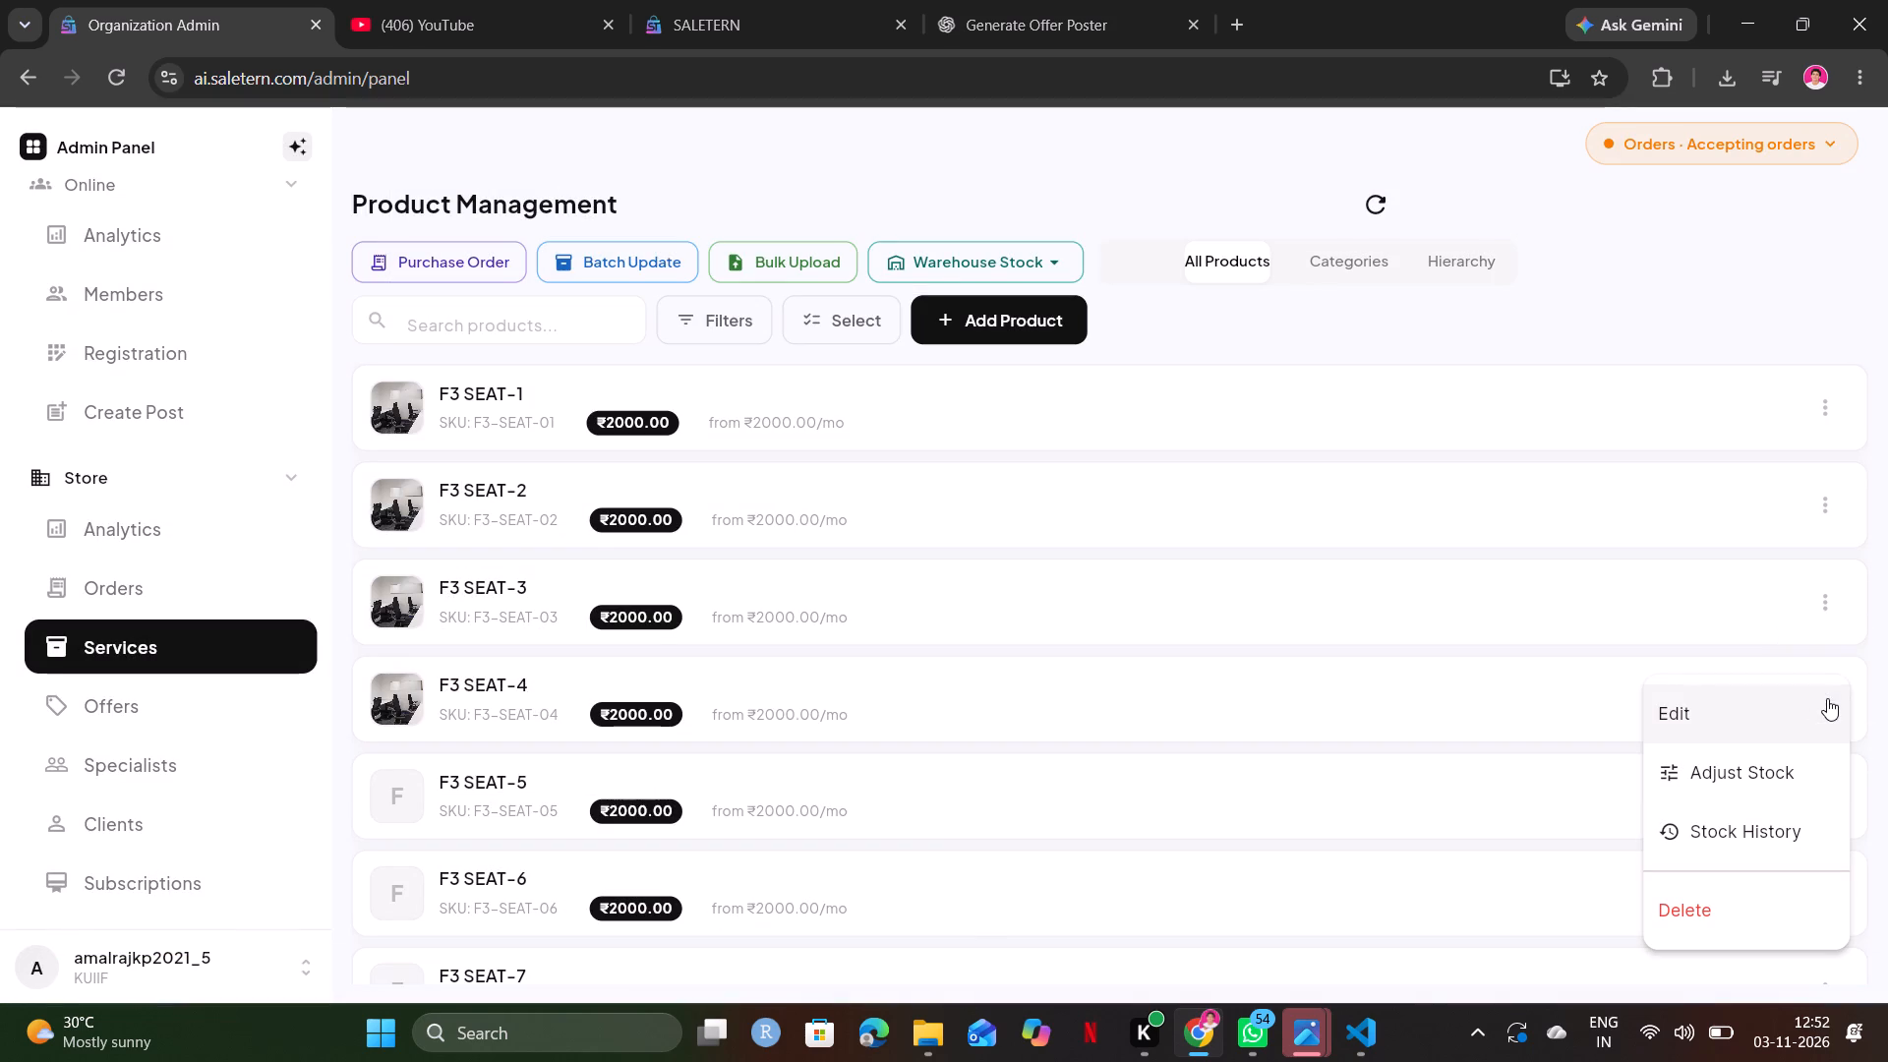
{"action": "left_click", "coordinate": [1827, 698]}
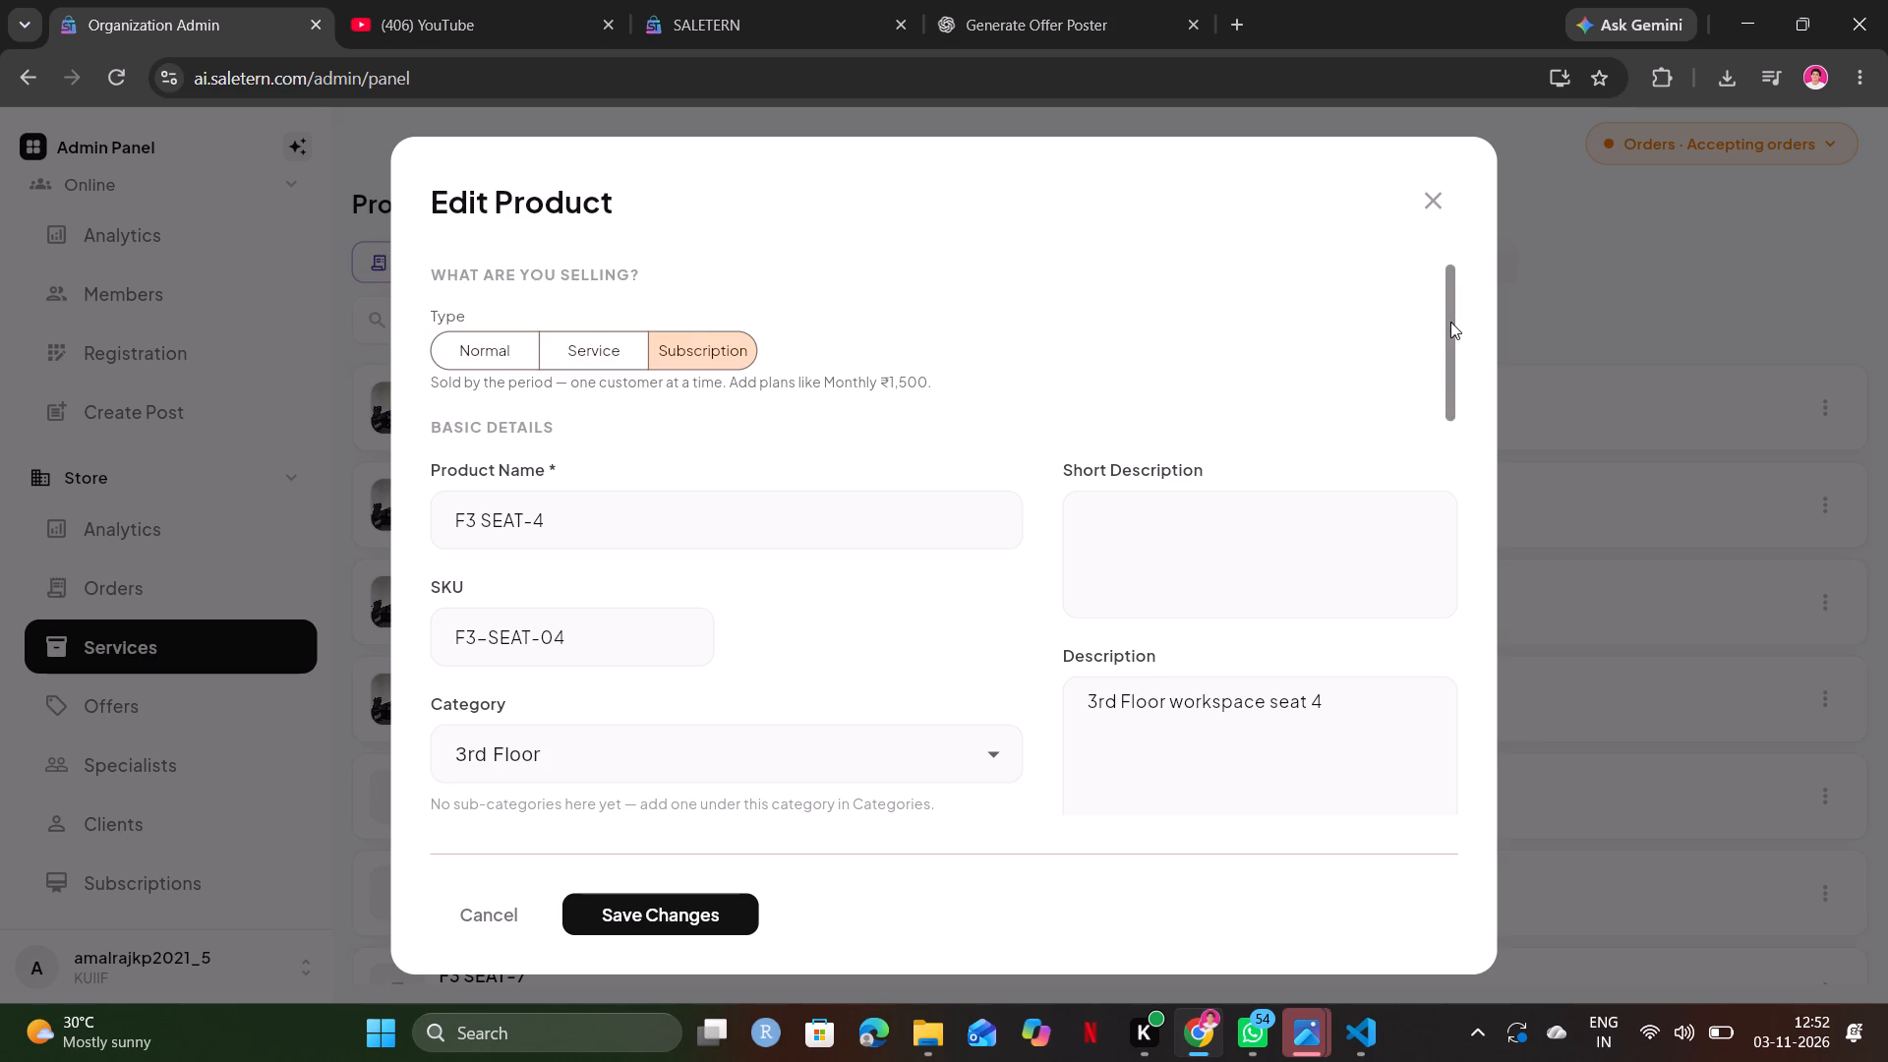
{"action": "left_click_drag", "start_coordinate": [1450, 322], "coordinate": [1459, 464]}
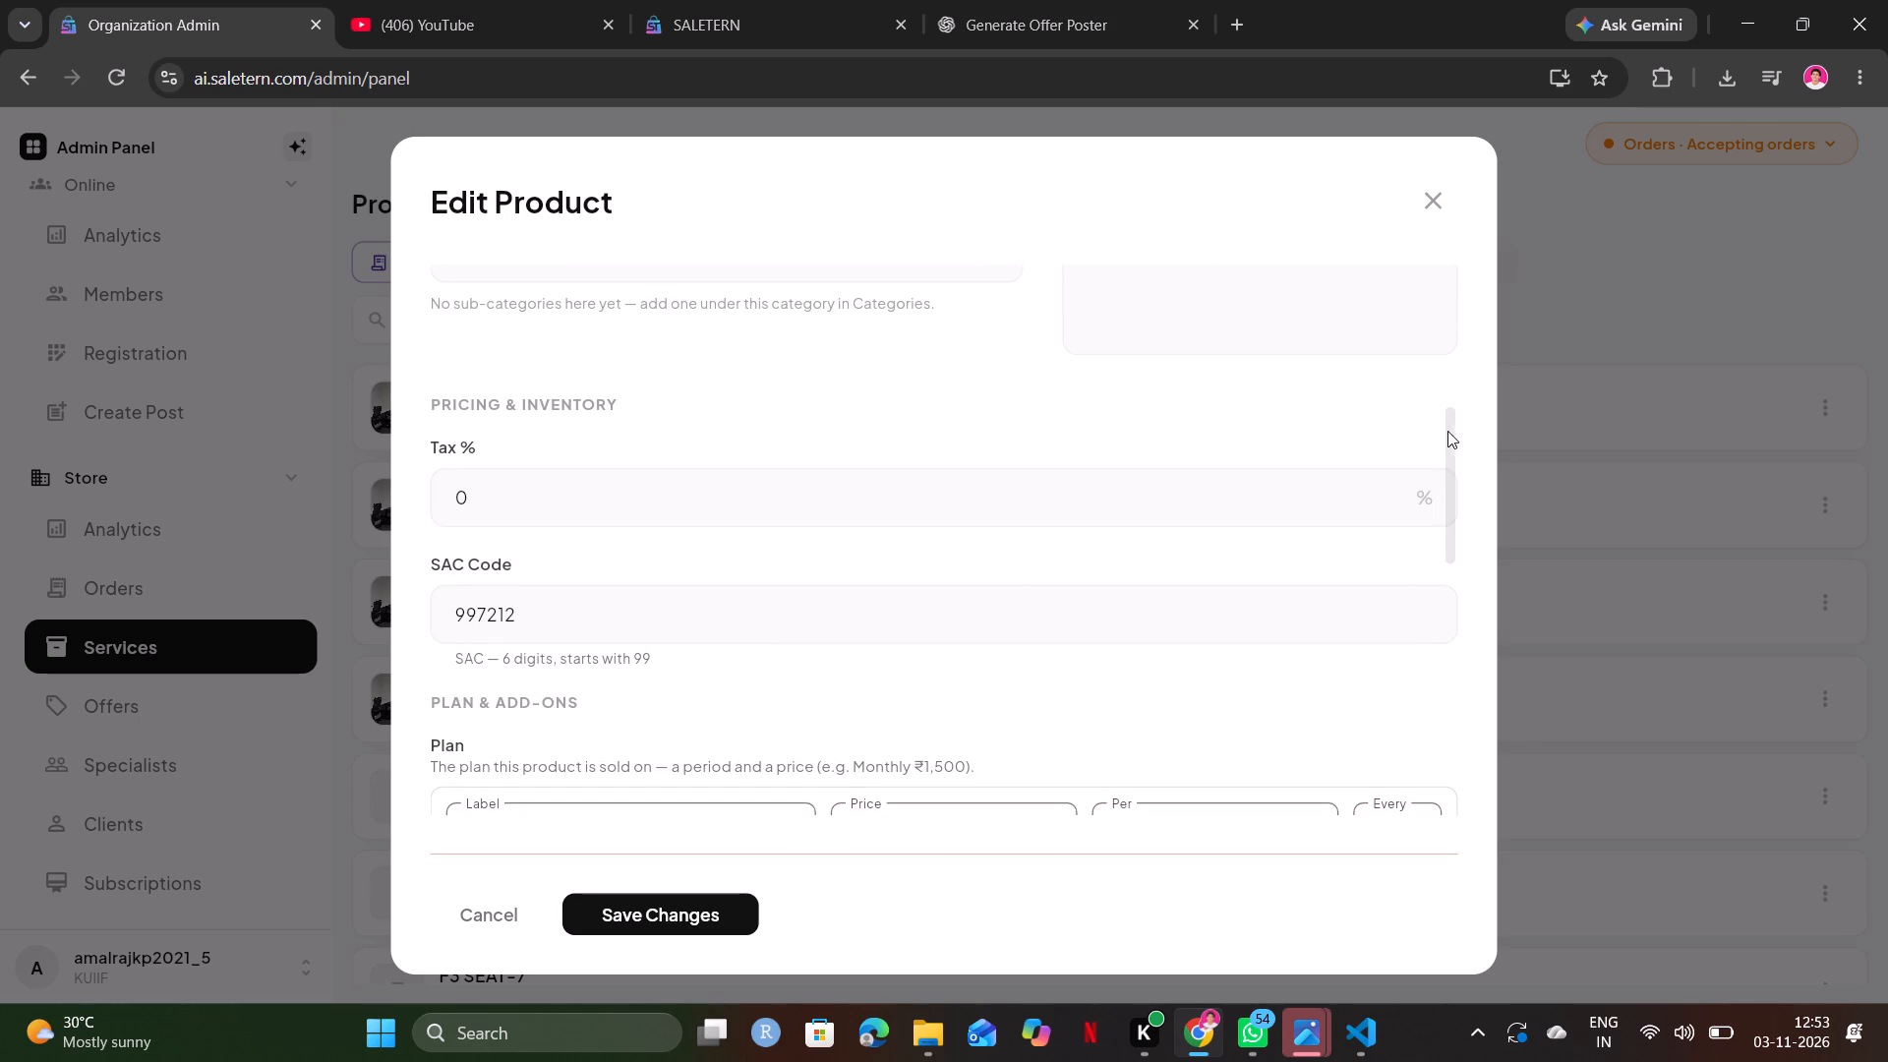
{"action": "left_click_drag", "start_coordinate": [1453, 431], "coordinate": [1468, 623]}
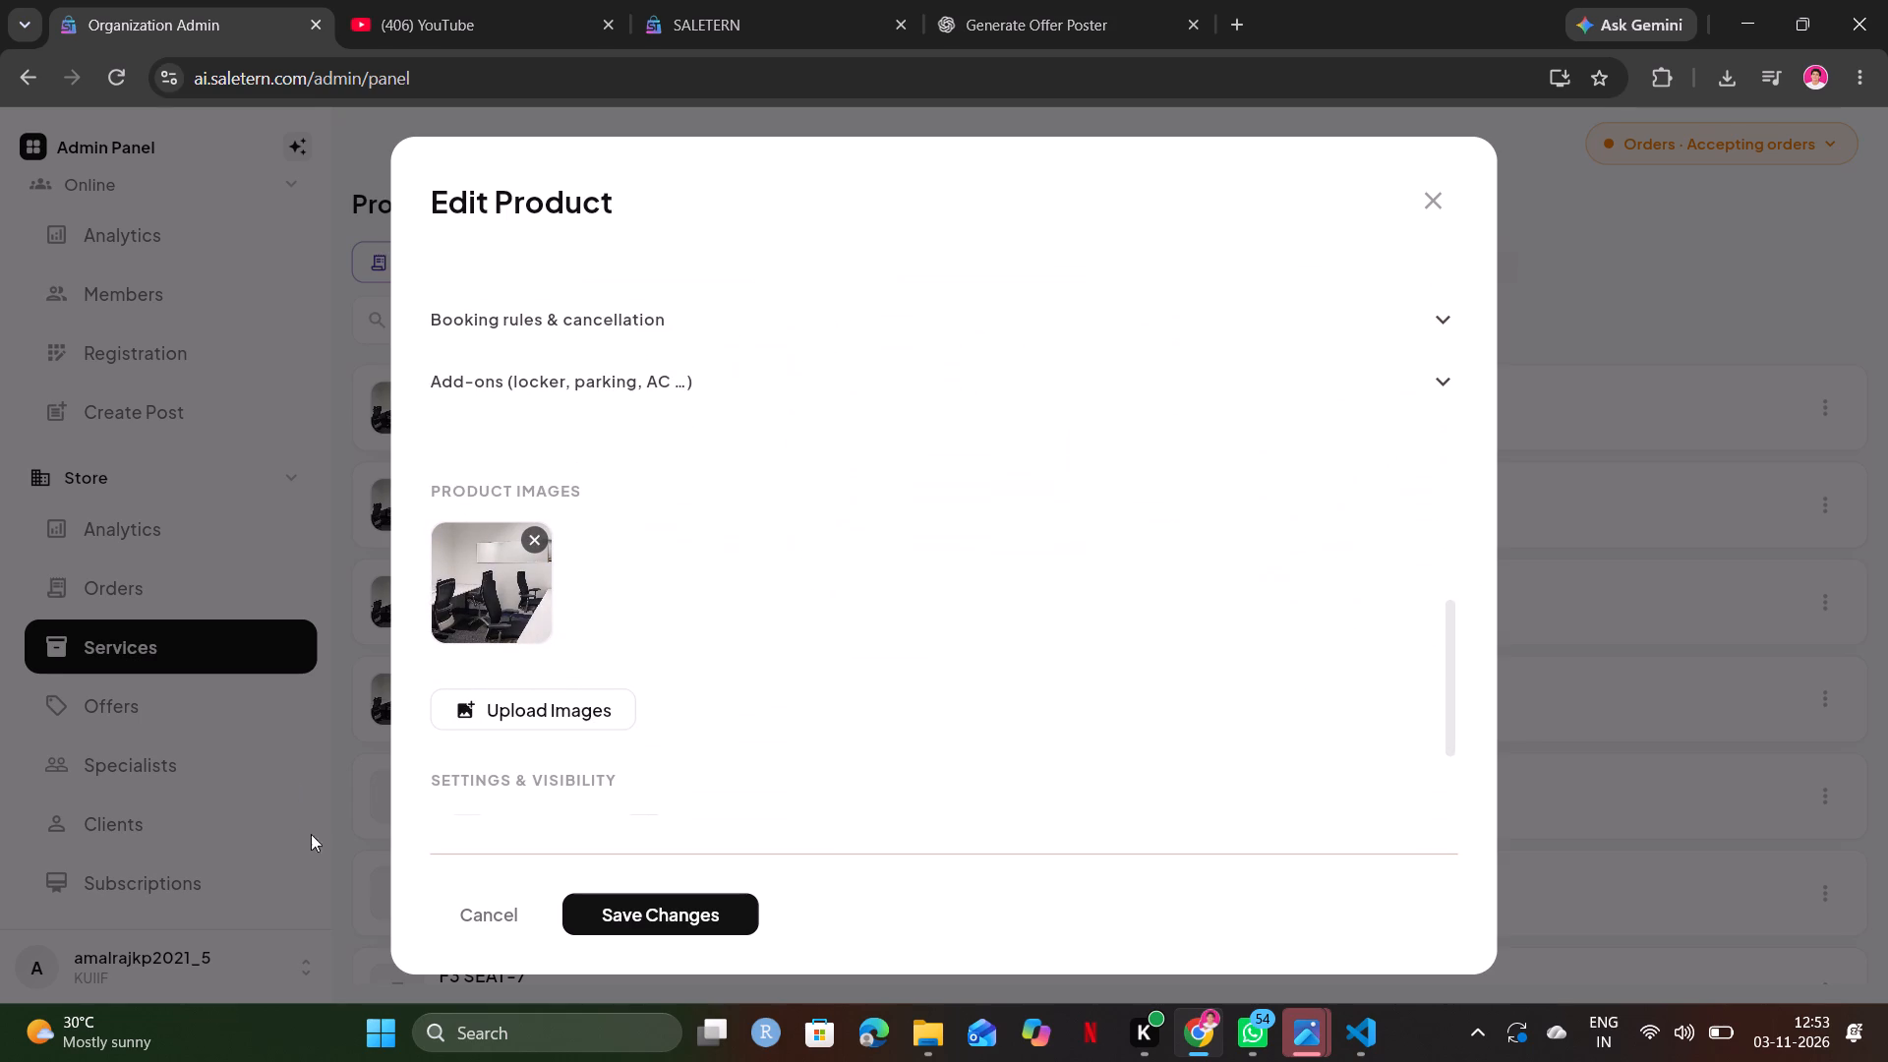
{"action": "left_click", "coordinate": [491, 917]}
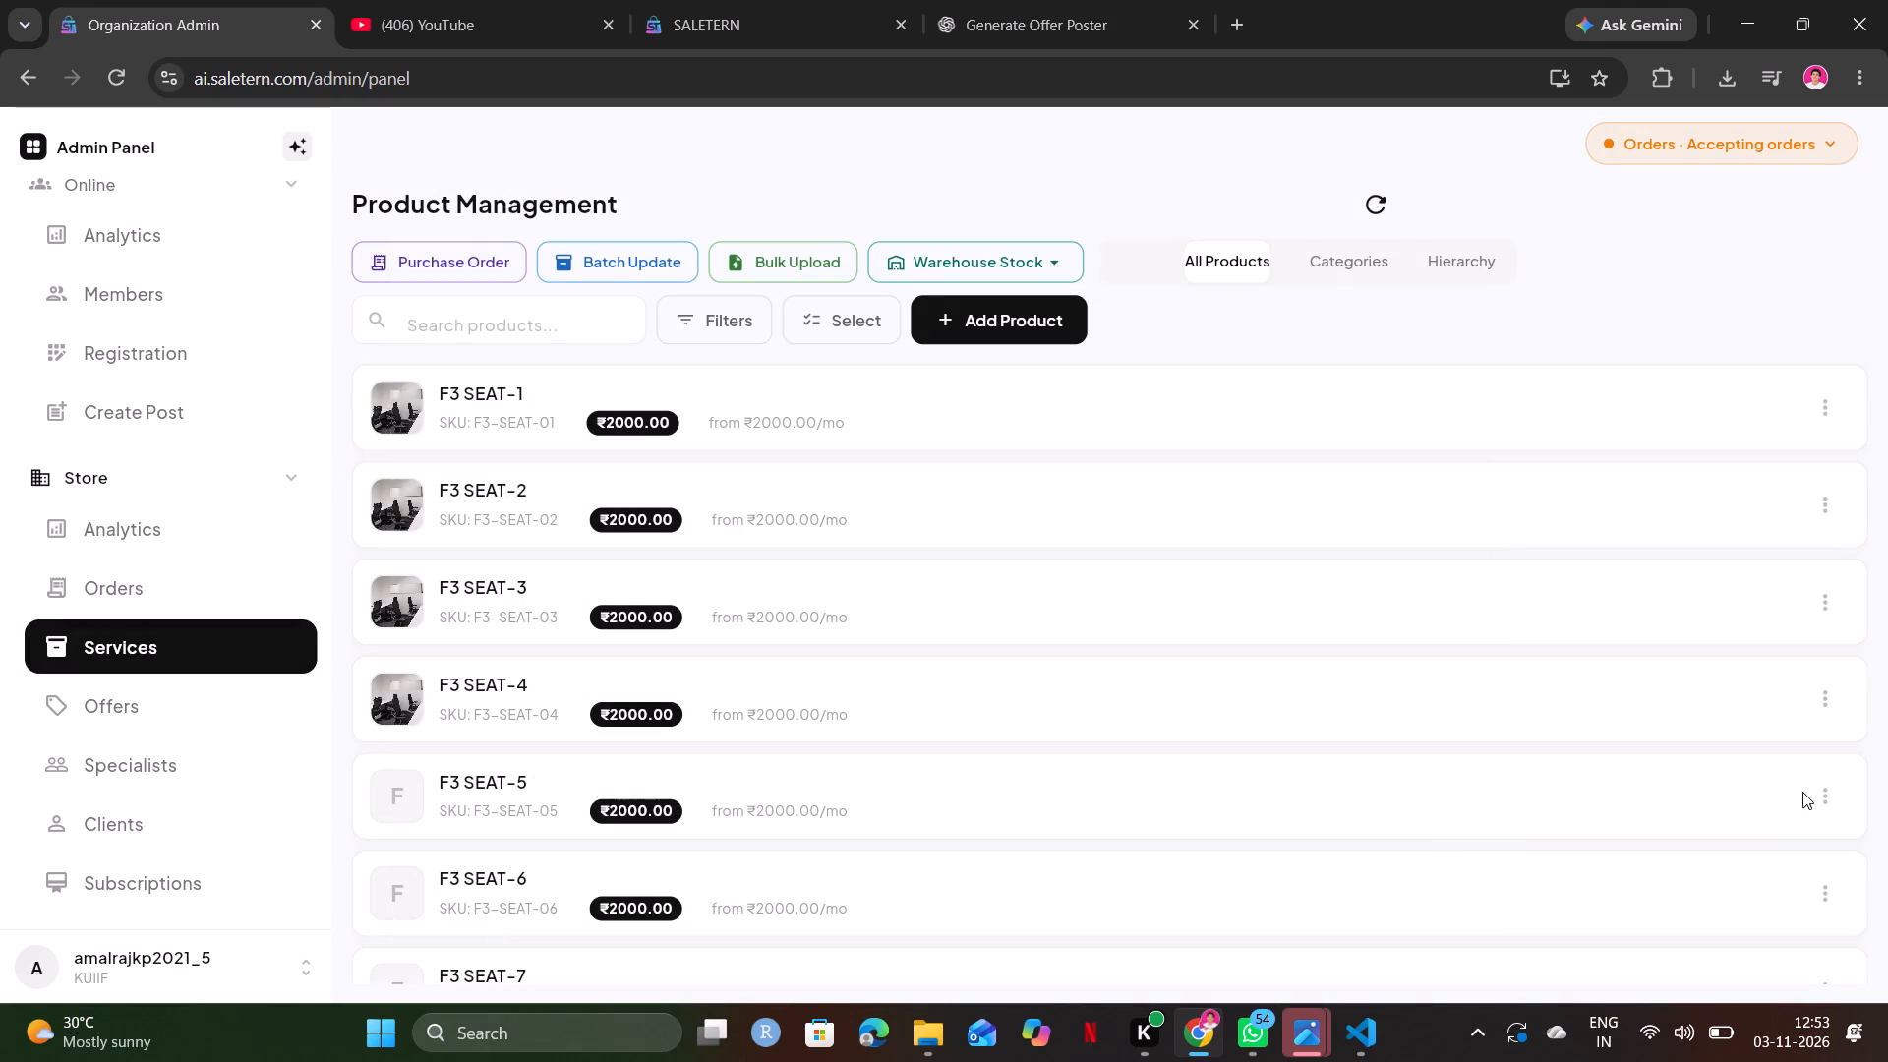
Open the F3 SEAT-5 product for editing and set its tax to 0%.
{"action": "left_click", "coordinate": [1824, 795]}
{"action": "left_click", "coordinate": [1780, 786]}
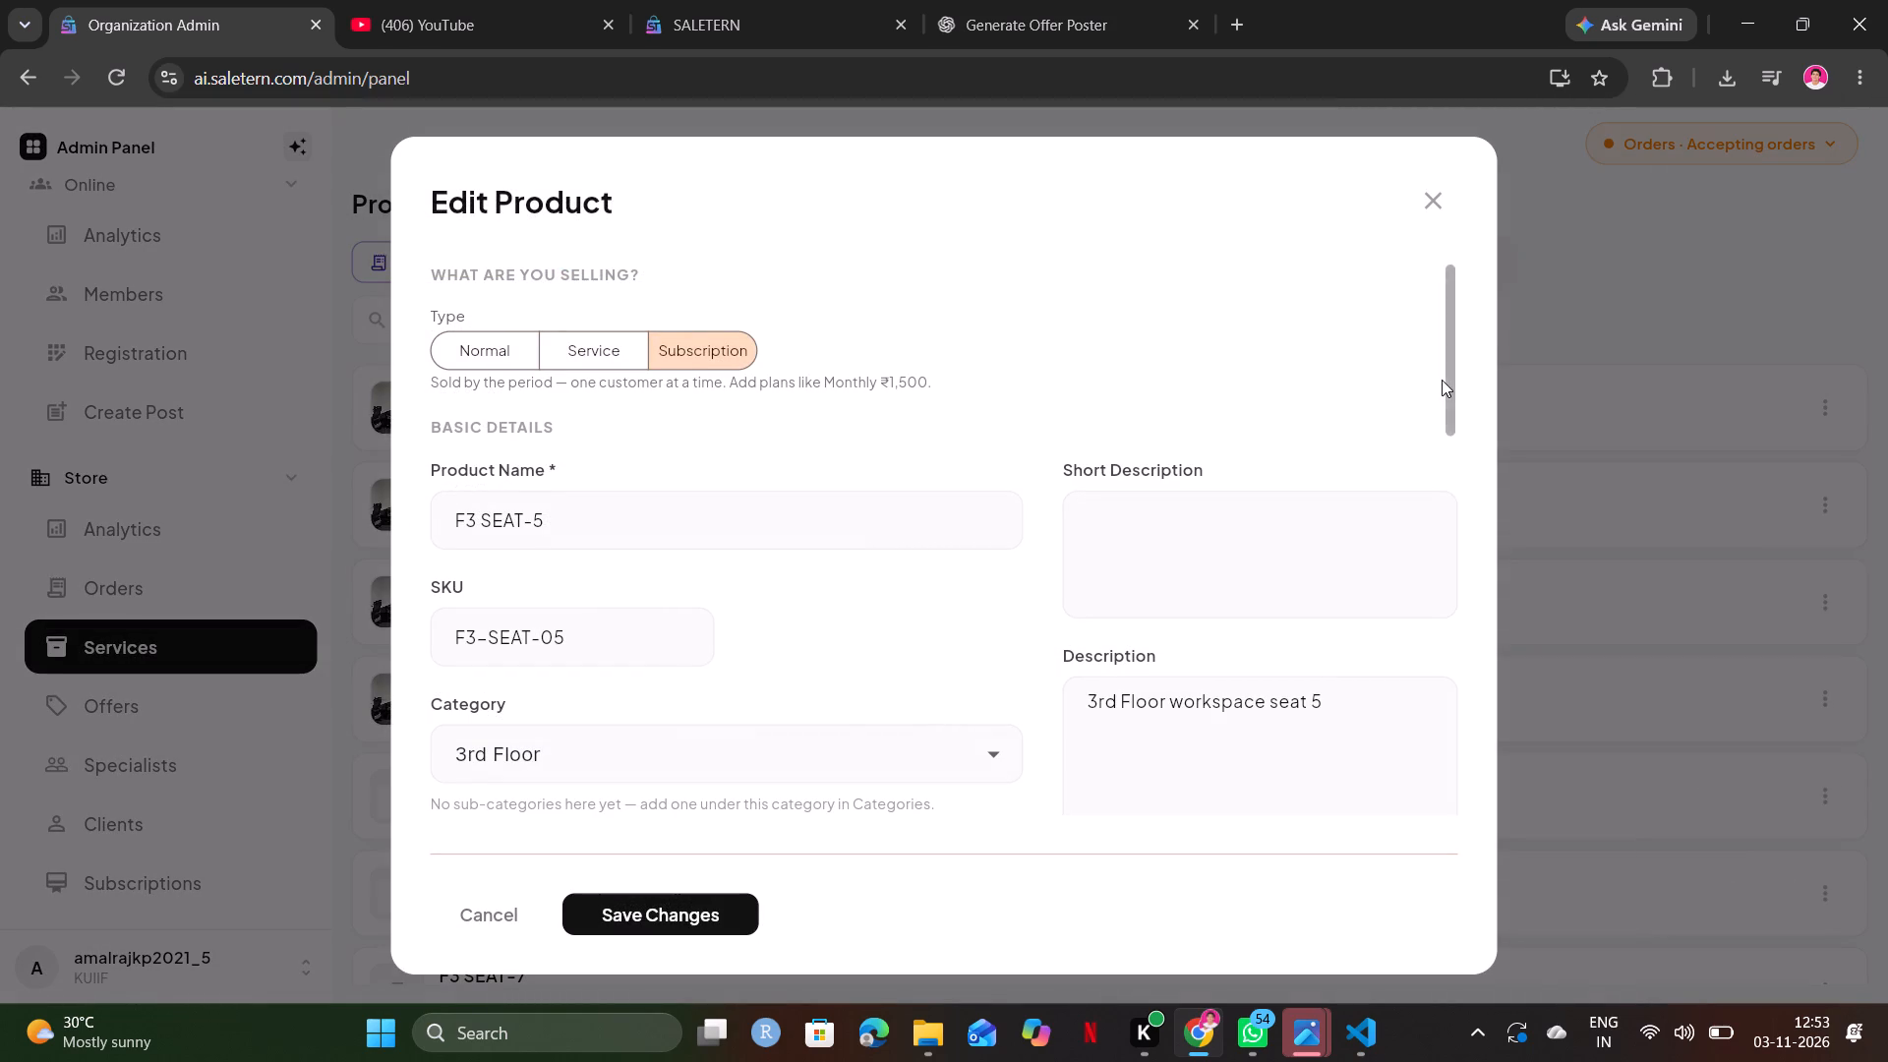
{"action": "left_click_drag", "start_coordinate": [1451, 381], "coordinate": [1502, 524]}
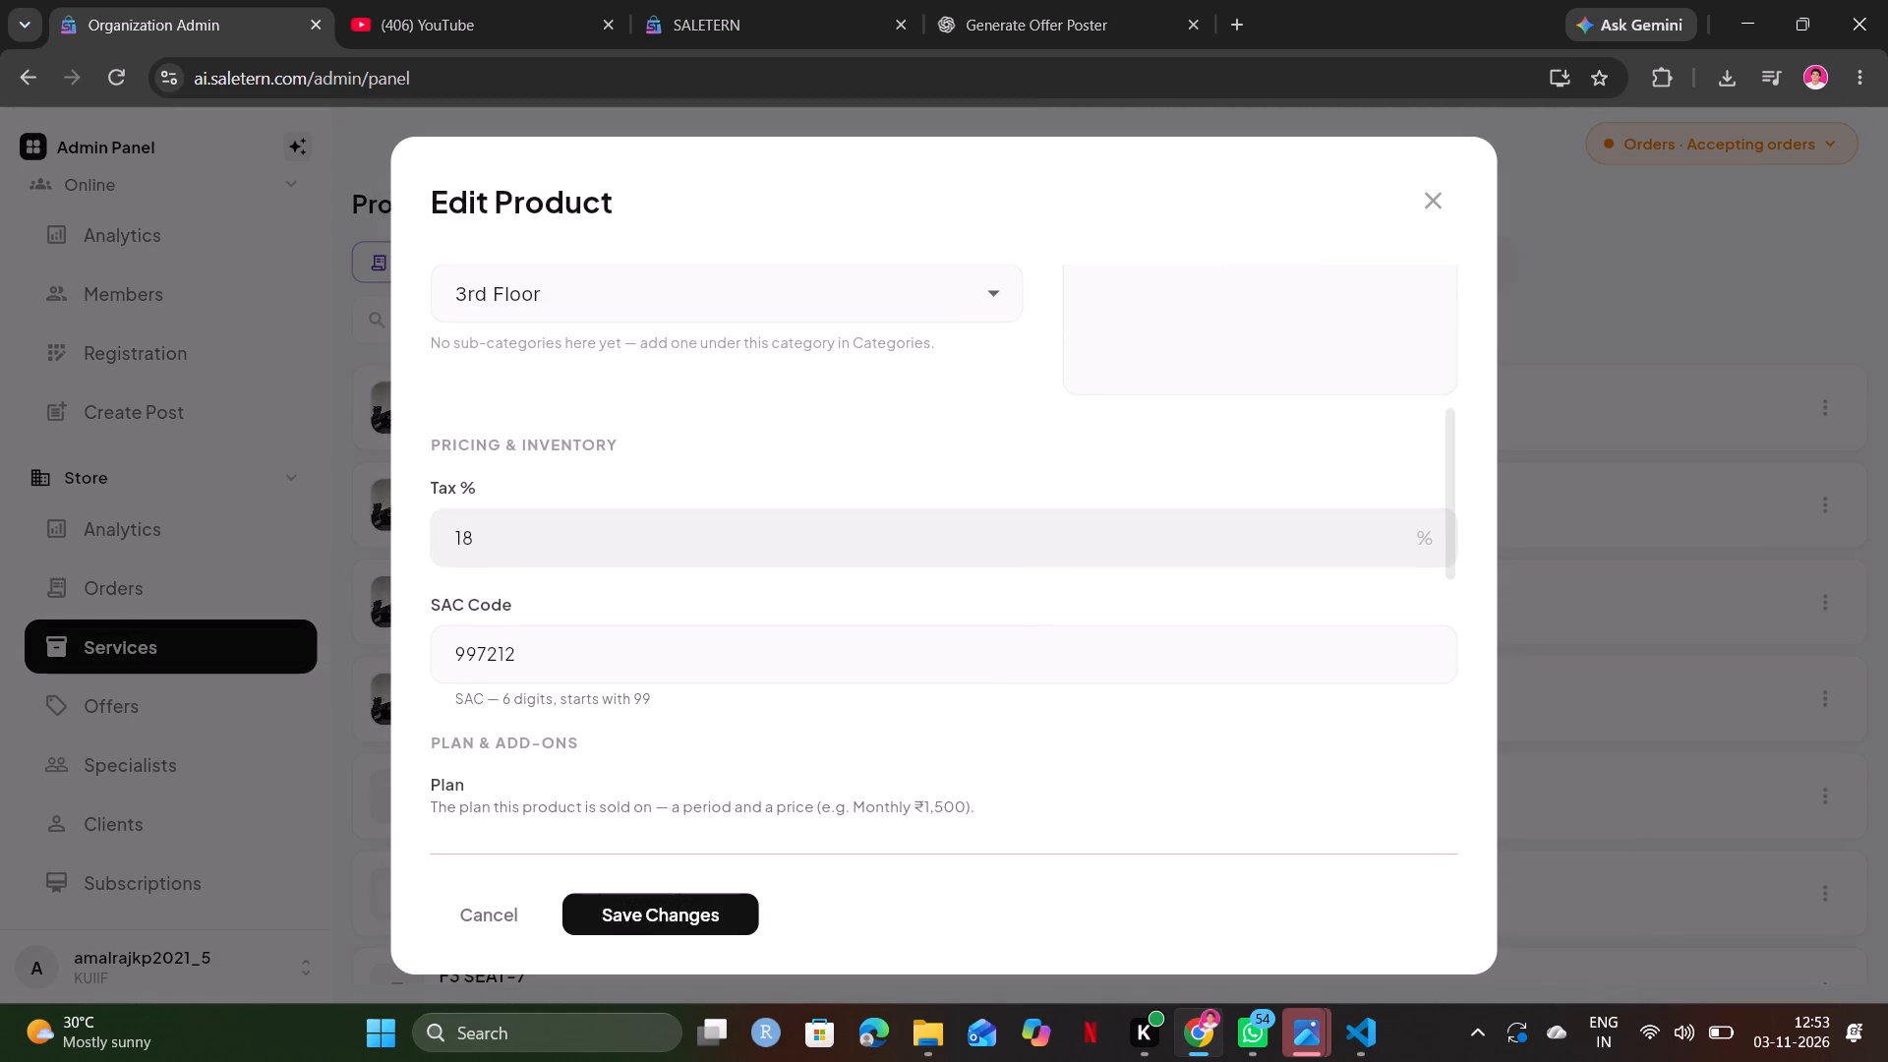
{"action": "triple_click", "coordinate": [567, 551]}
{"action": "key", "text": "0"}
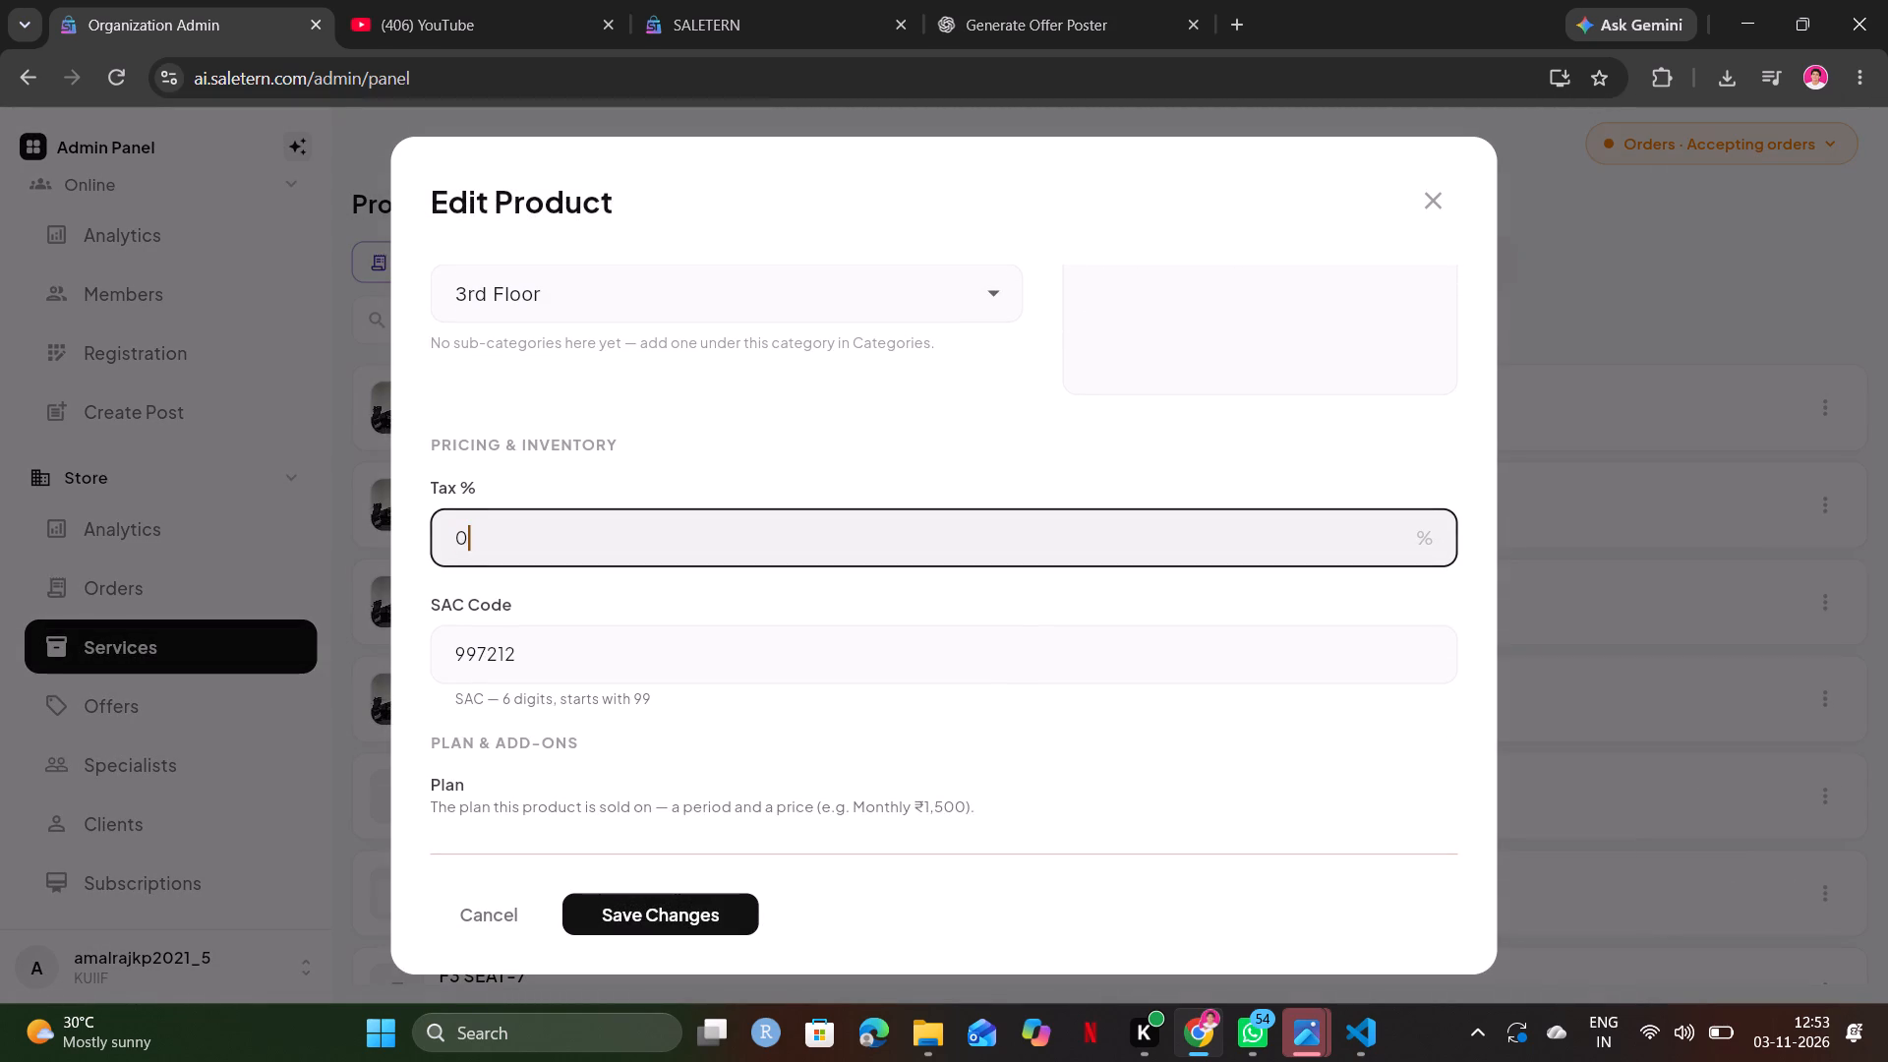
Upload "WhatsApp Image 2026-11-03 at 12.51.43" from Downloads as the F3 SEAT-5 product image and save the product.
{"action": "left_click_drag", "start_coordinate": [1451, 440], "coordinate": [1452, 666]}
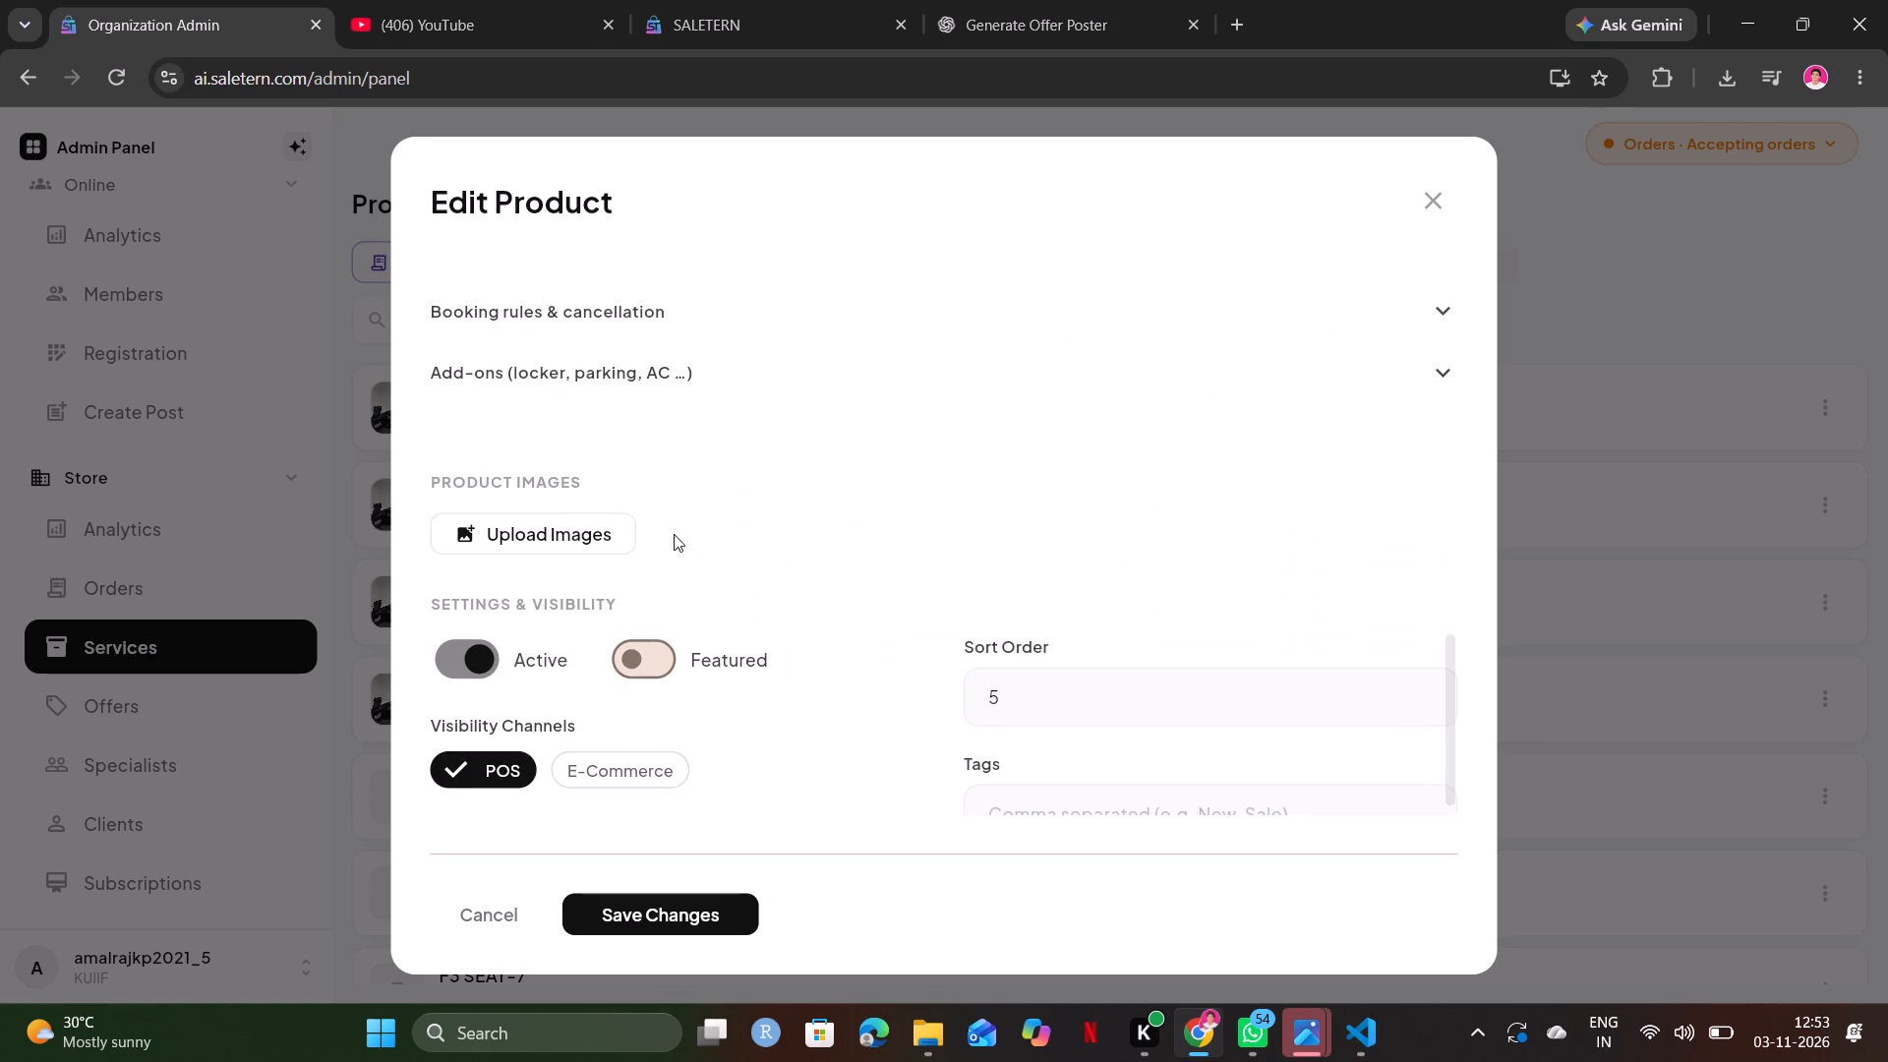
{"action": "left_click", "coordinate": [590, 502]}
{"action": "left_click", "coordinate": [579, 530]}
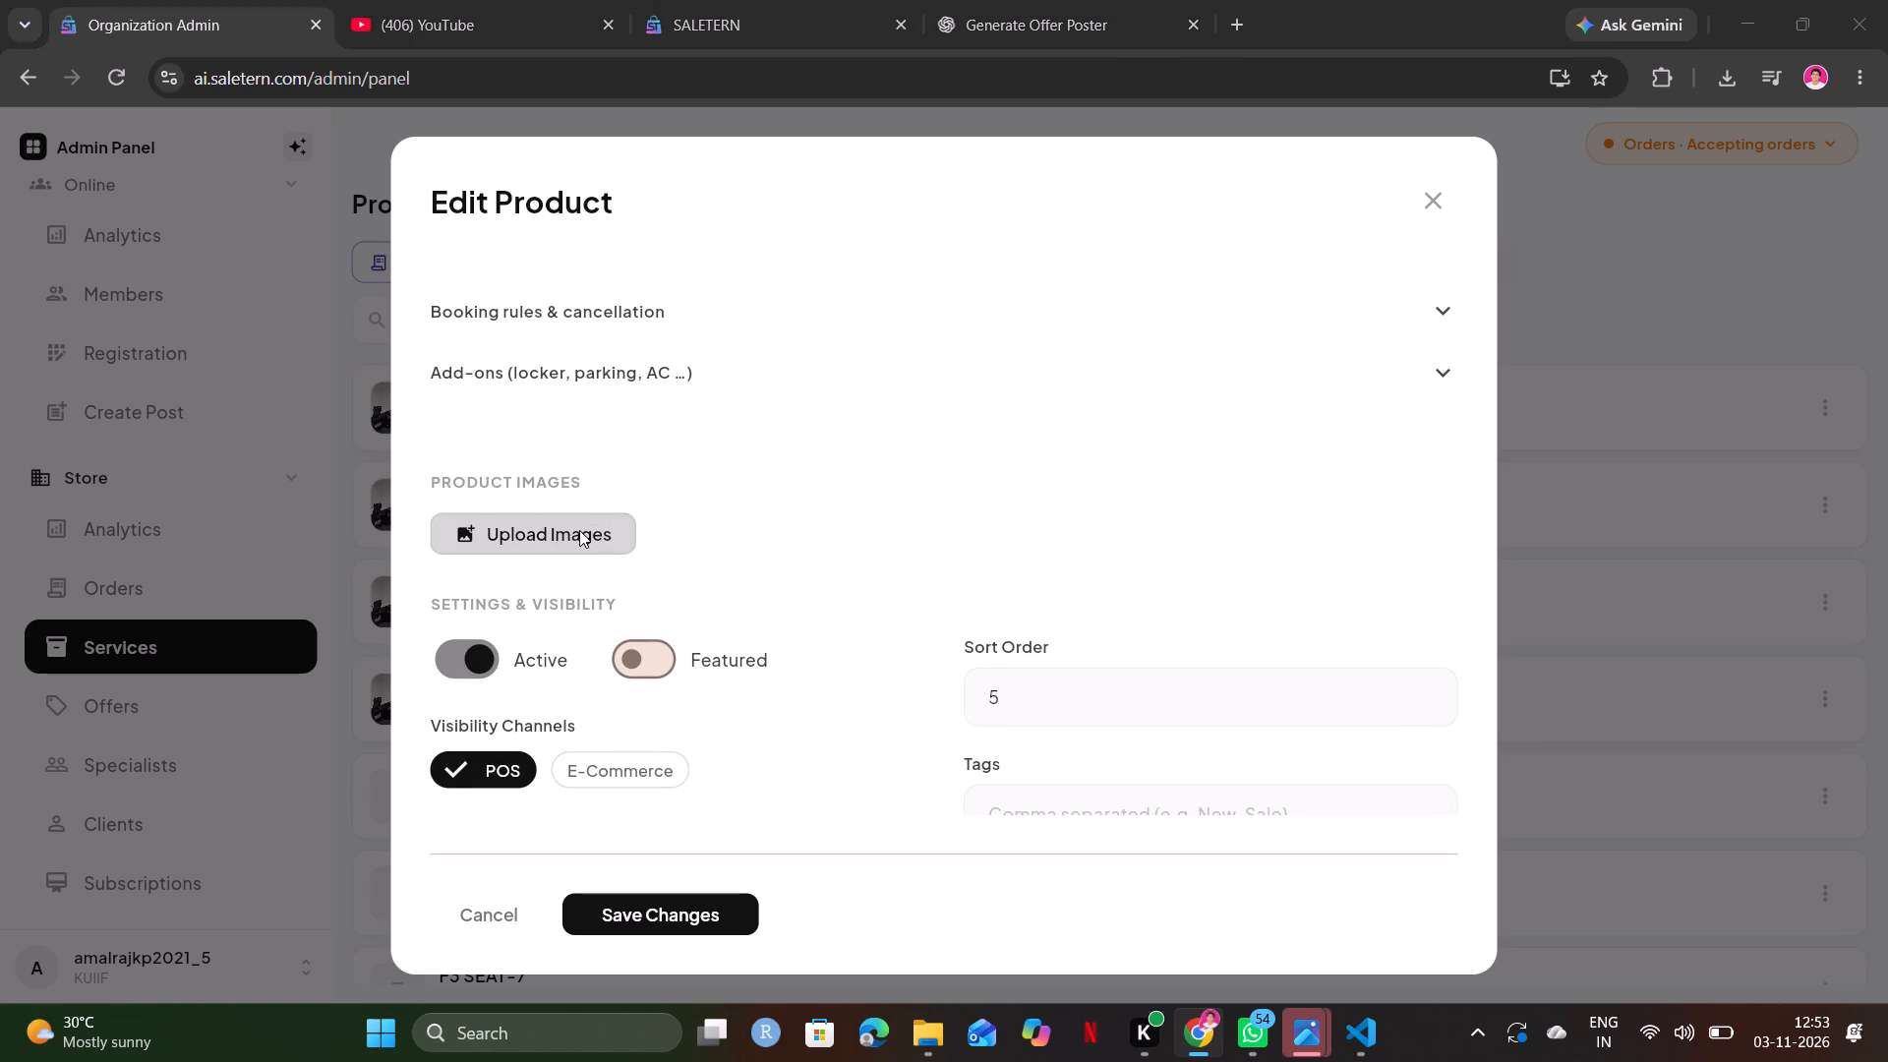
{"action": "left_click", "coordinate": [342, 202]}
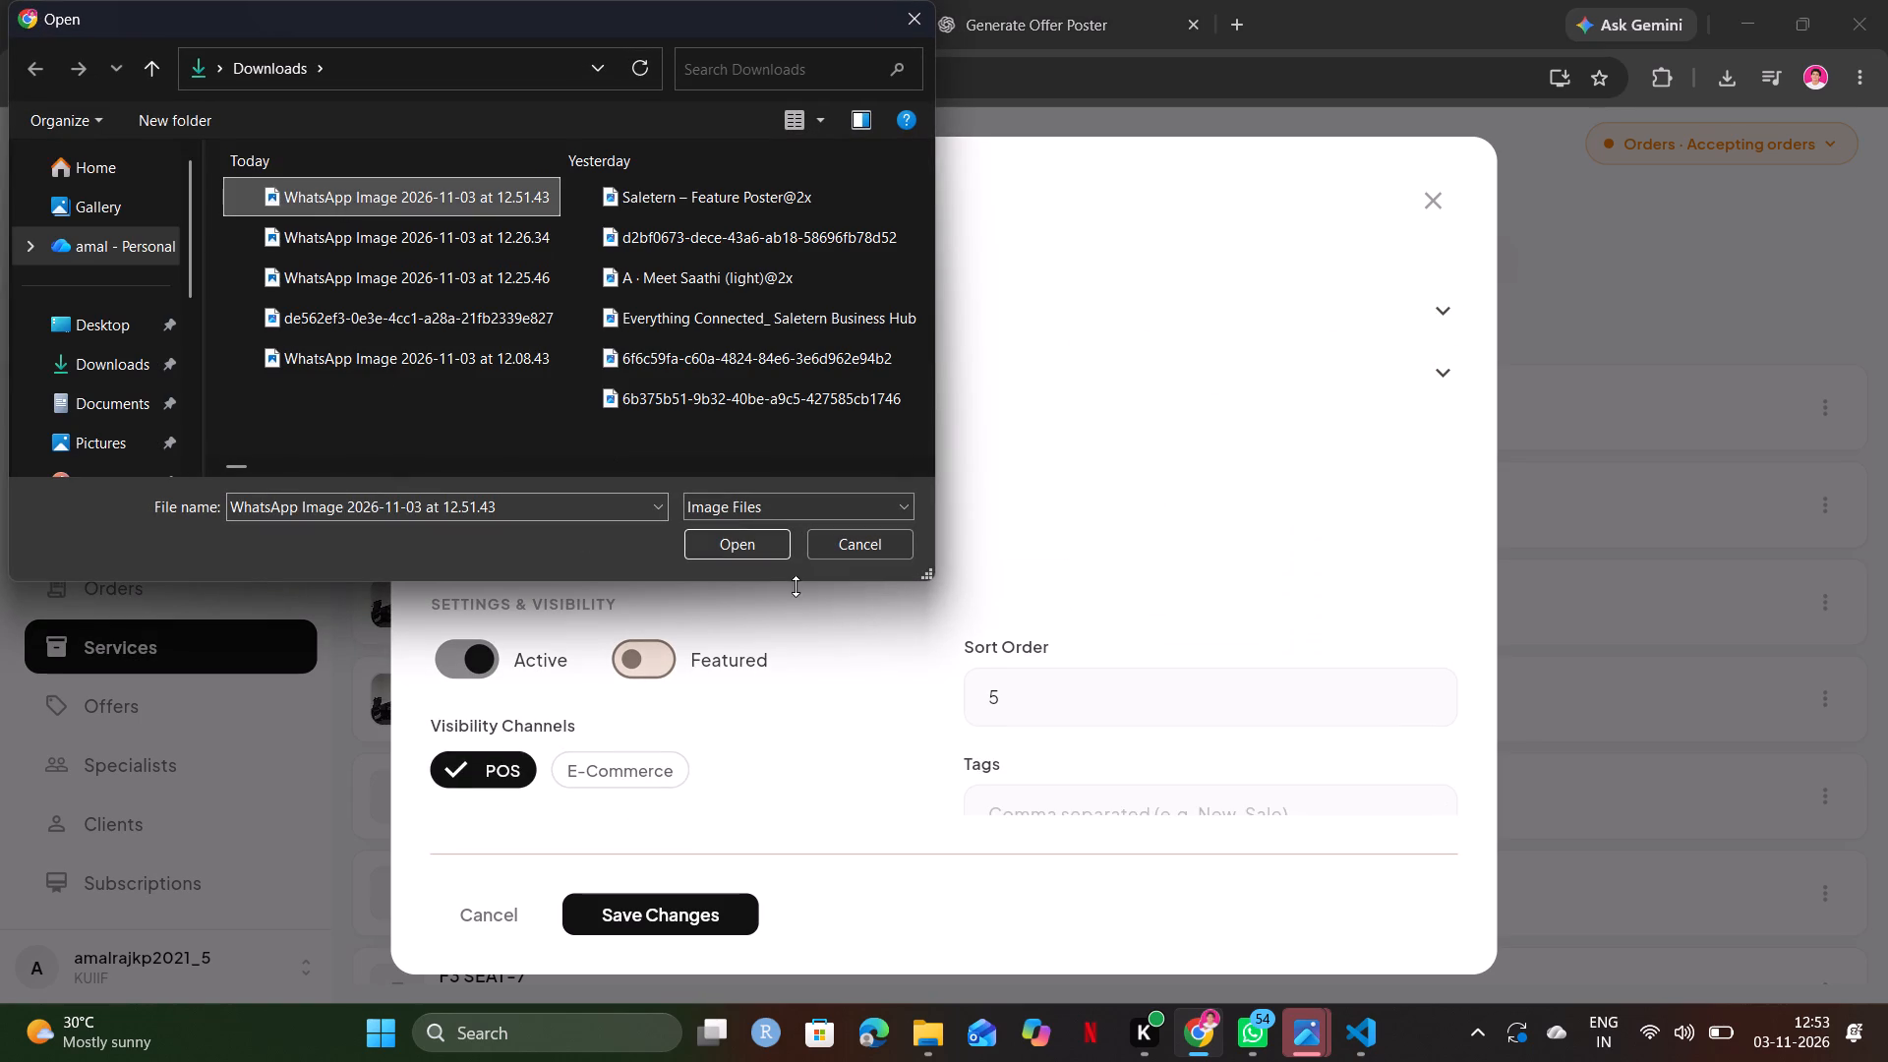
{"action": "left_click", "coordinate": [756, 541]}
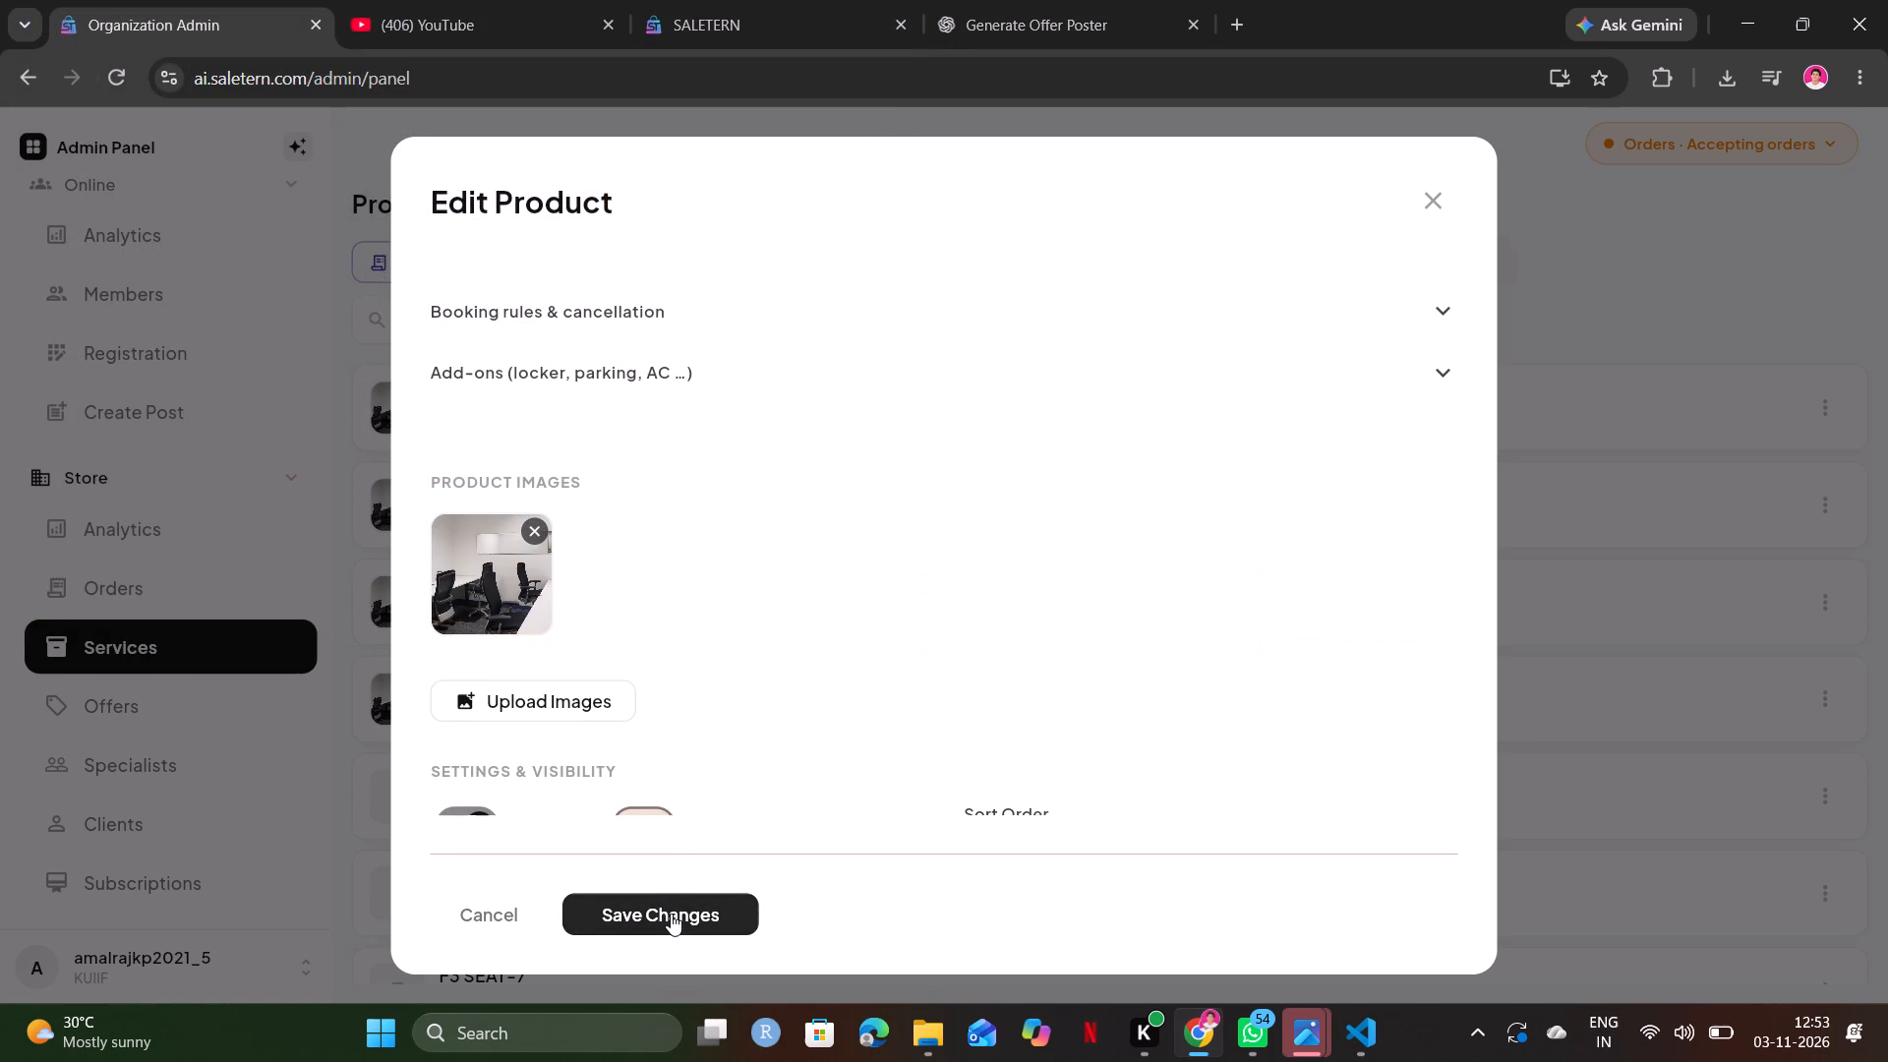
{"action": "left_click", "coordinate": [671, 914]}
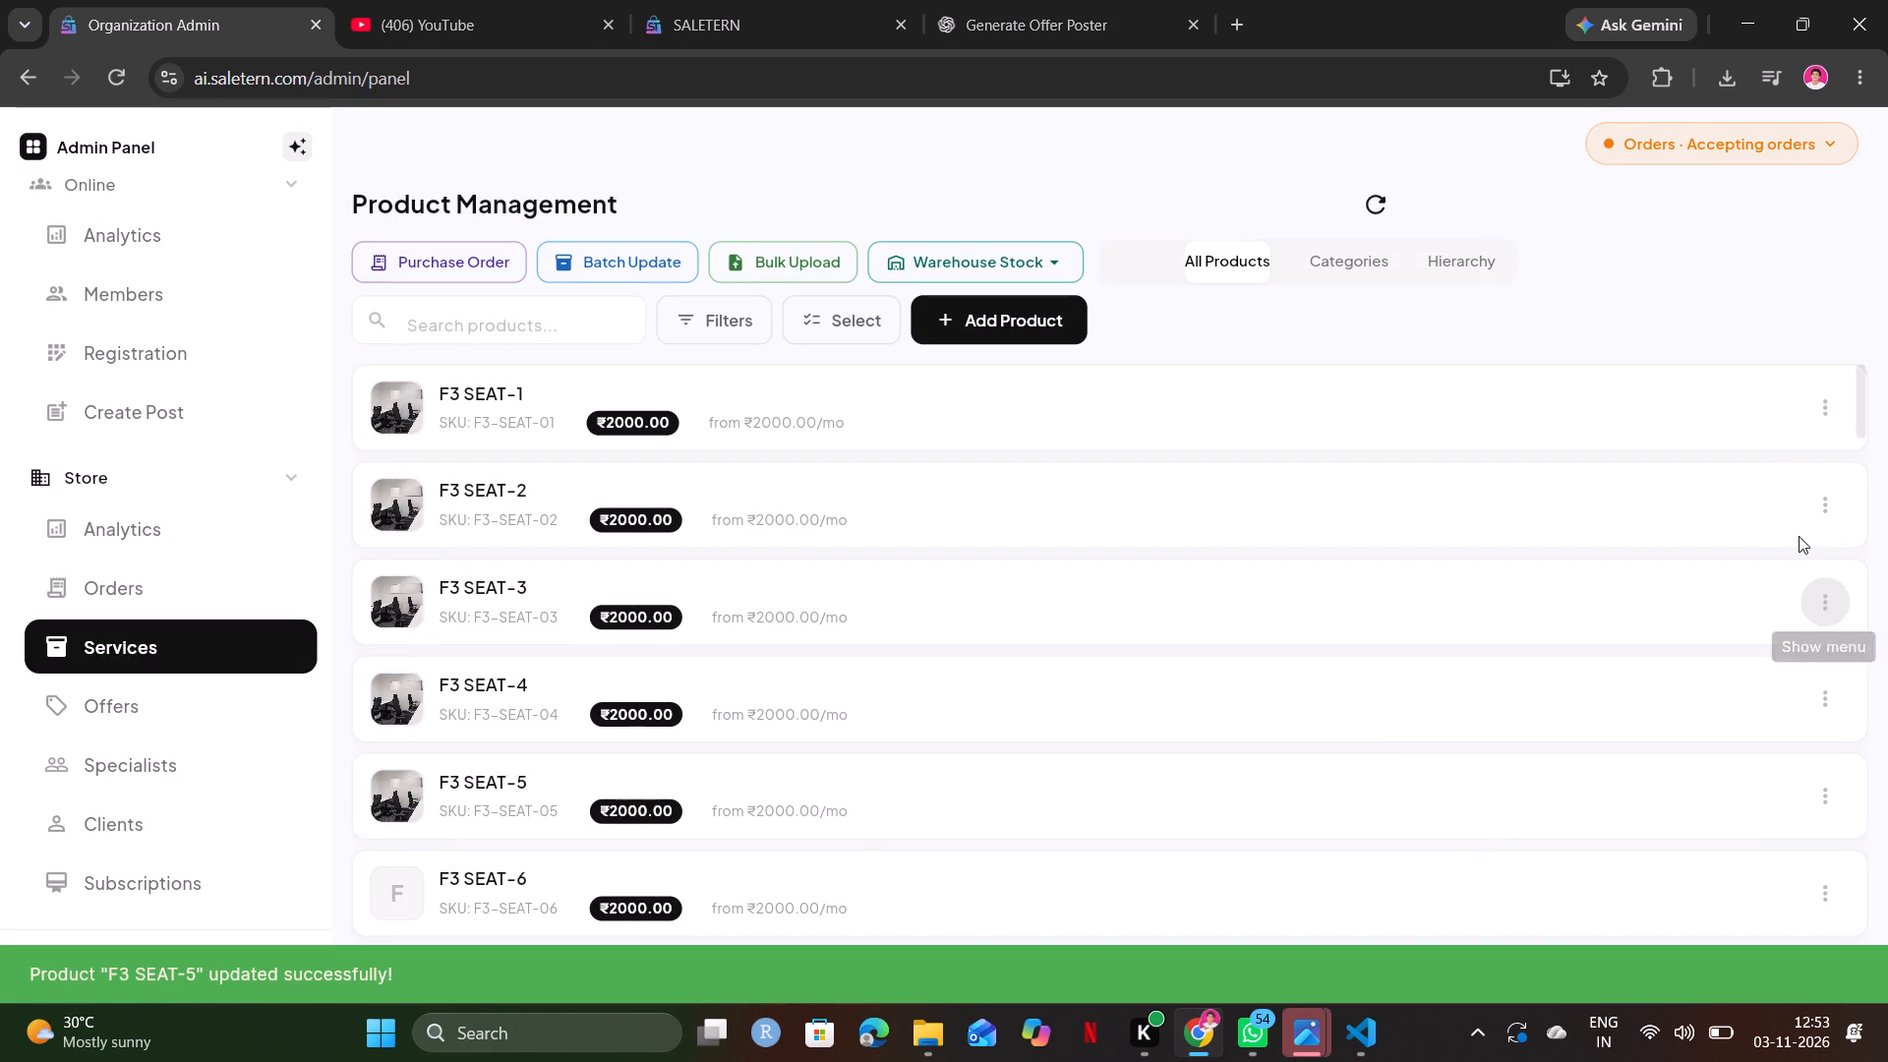
Edit F3 SEAT-7 to add "WhatsApp Image 2026-11-03 at 12.51.43" from Downloads as its product image, and save the product.
{"action": "left_click_drag", "start_coordinate": [1861, 419], "coordinate": [1876, 479]}
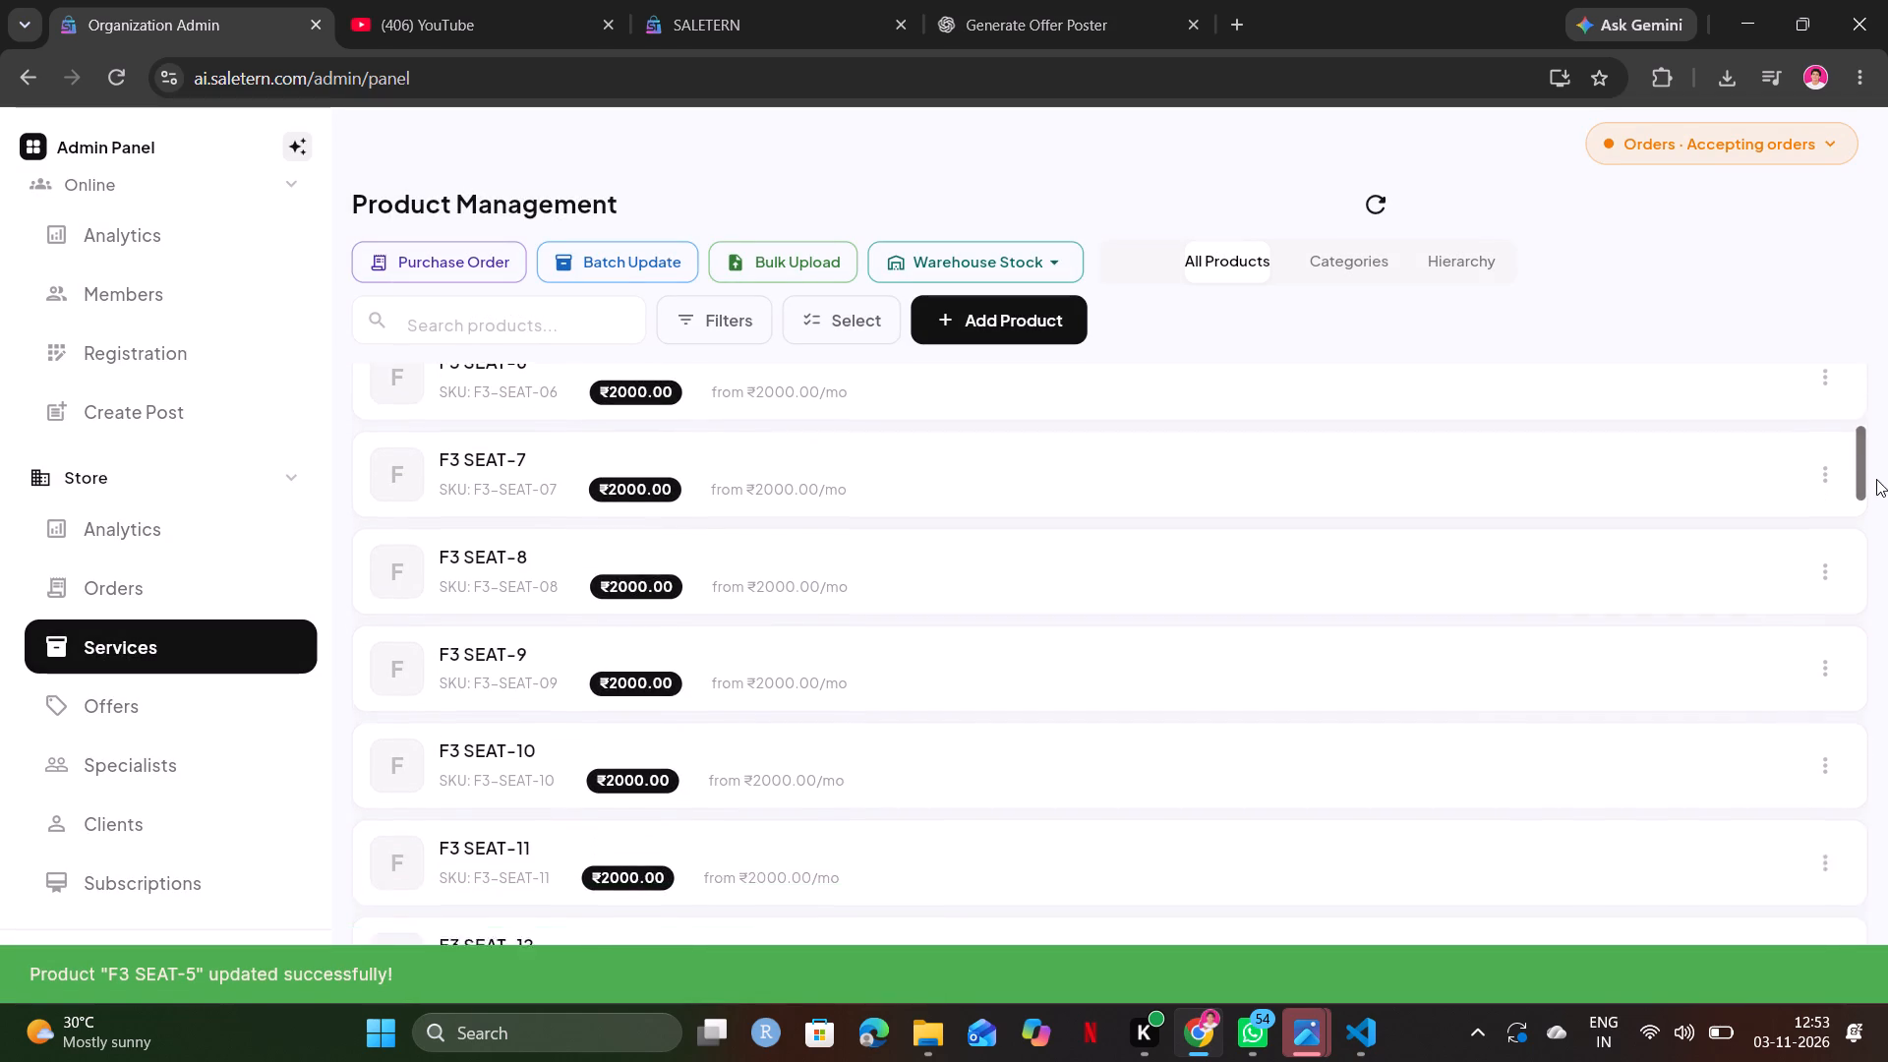
{"action": "left_click_drag", "start_coordinate": [1876, 479], "coordinate": [1876, 476]}
{"action": "left_click", "coordinate": [1817, 513]}
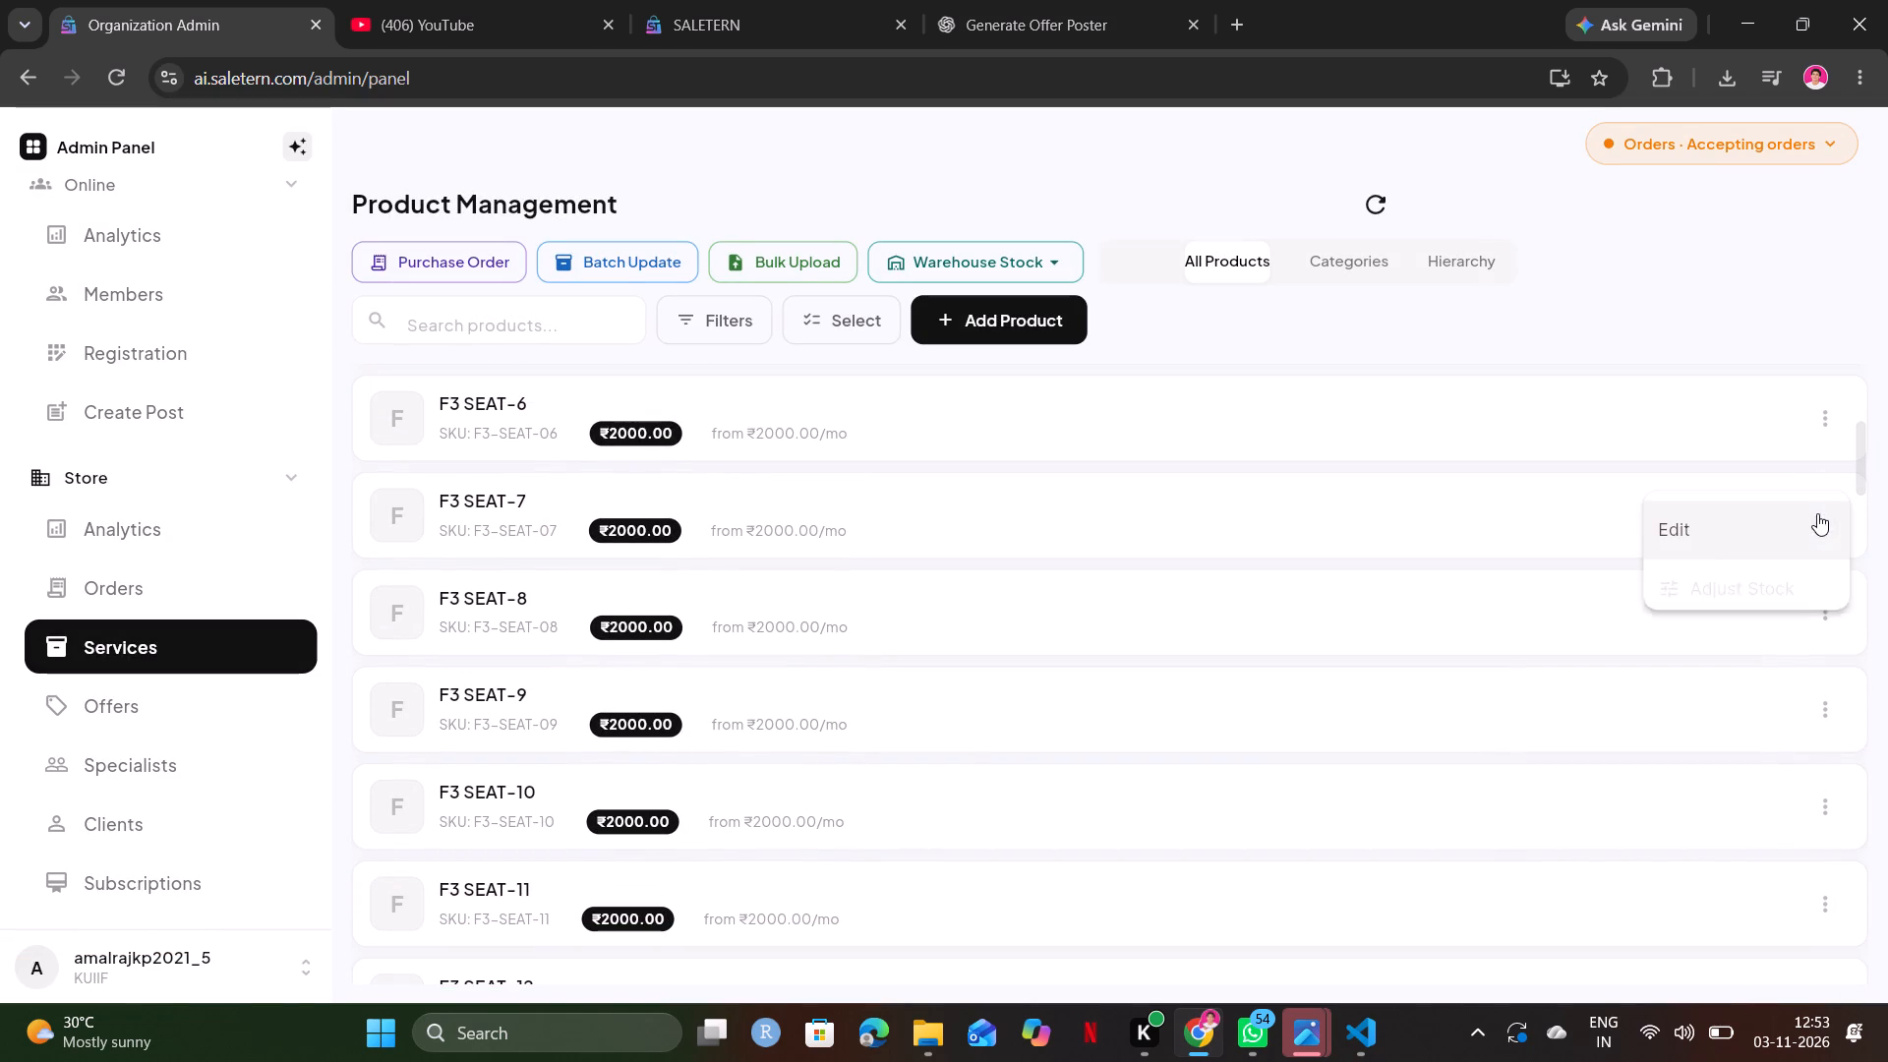
{"action": "left_click", "coordinate": [1792, 522]}
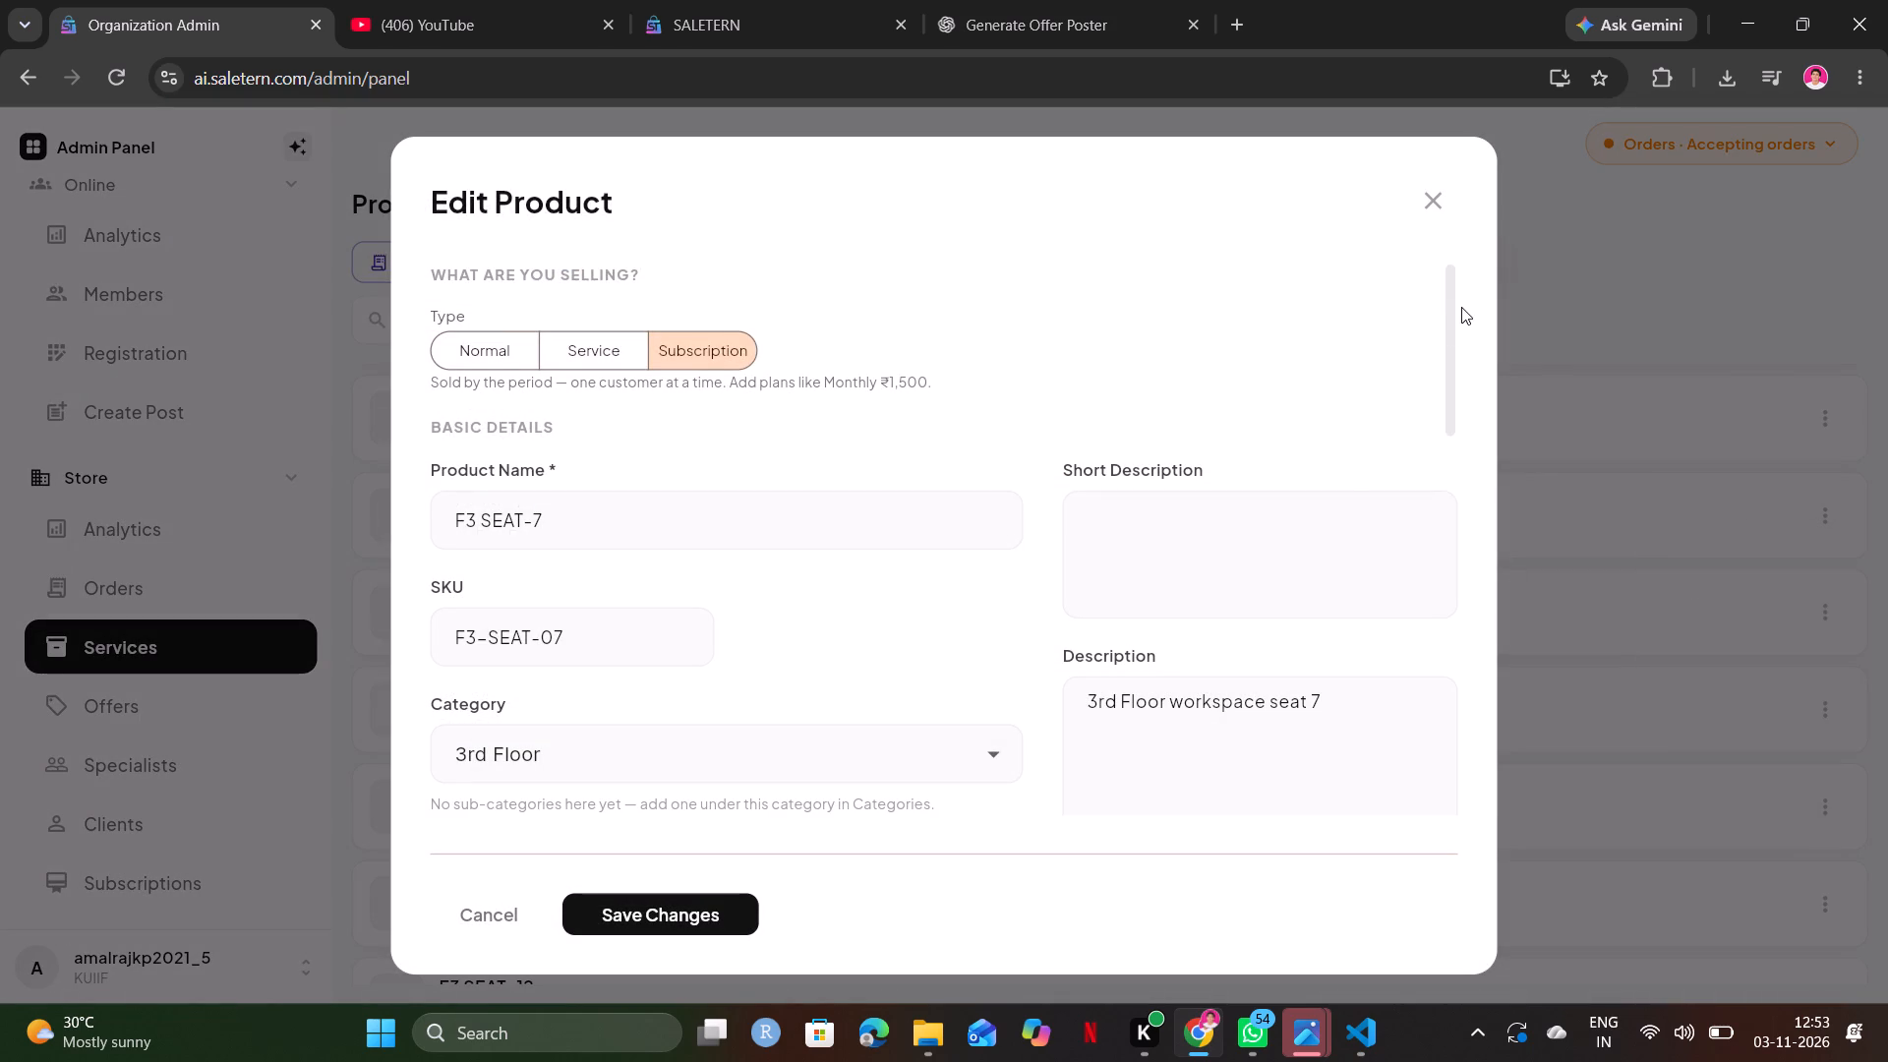
{"action": "left_click_drag", "start_coordinate": [1451, 311], "coordinate": [1490, 650]}
{"action": "left_click", "coordinate": [503, 639]}
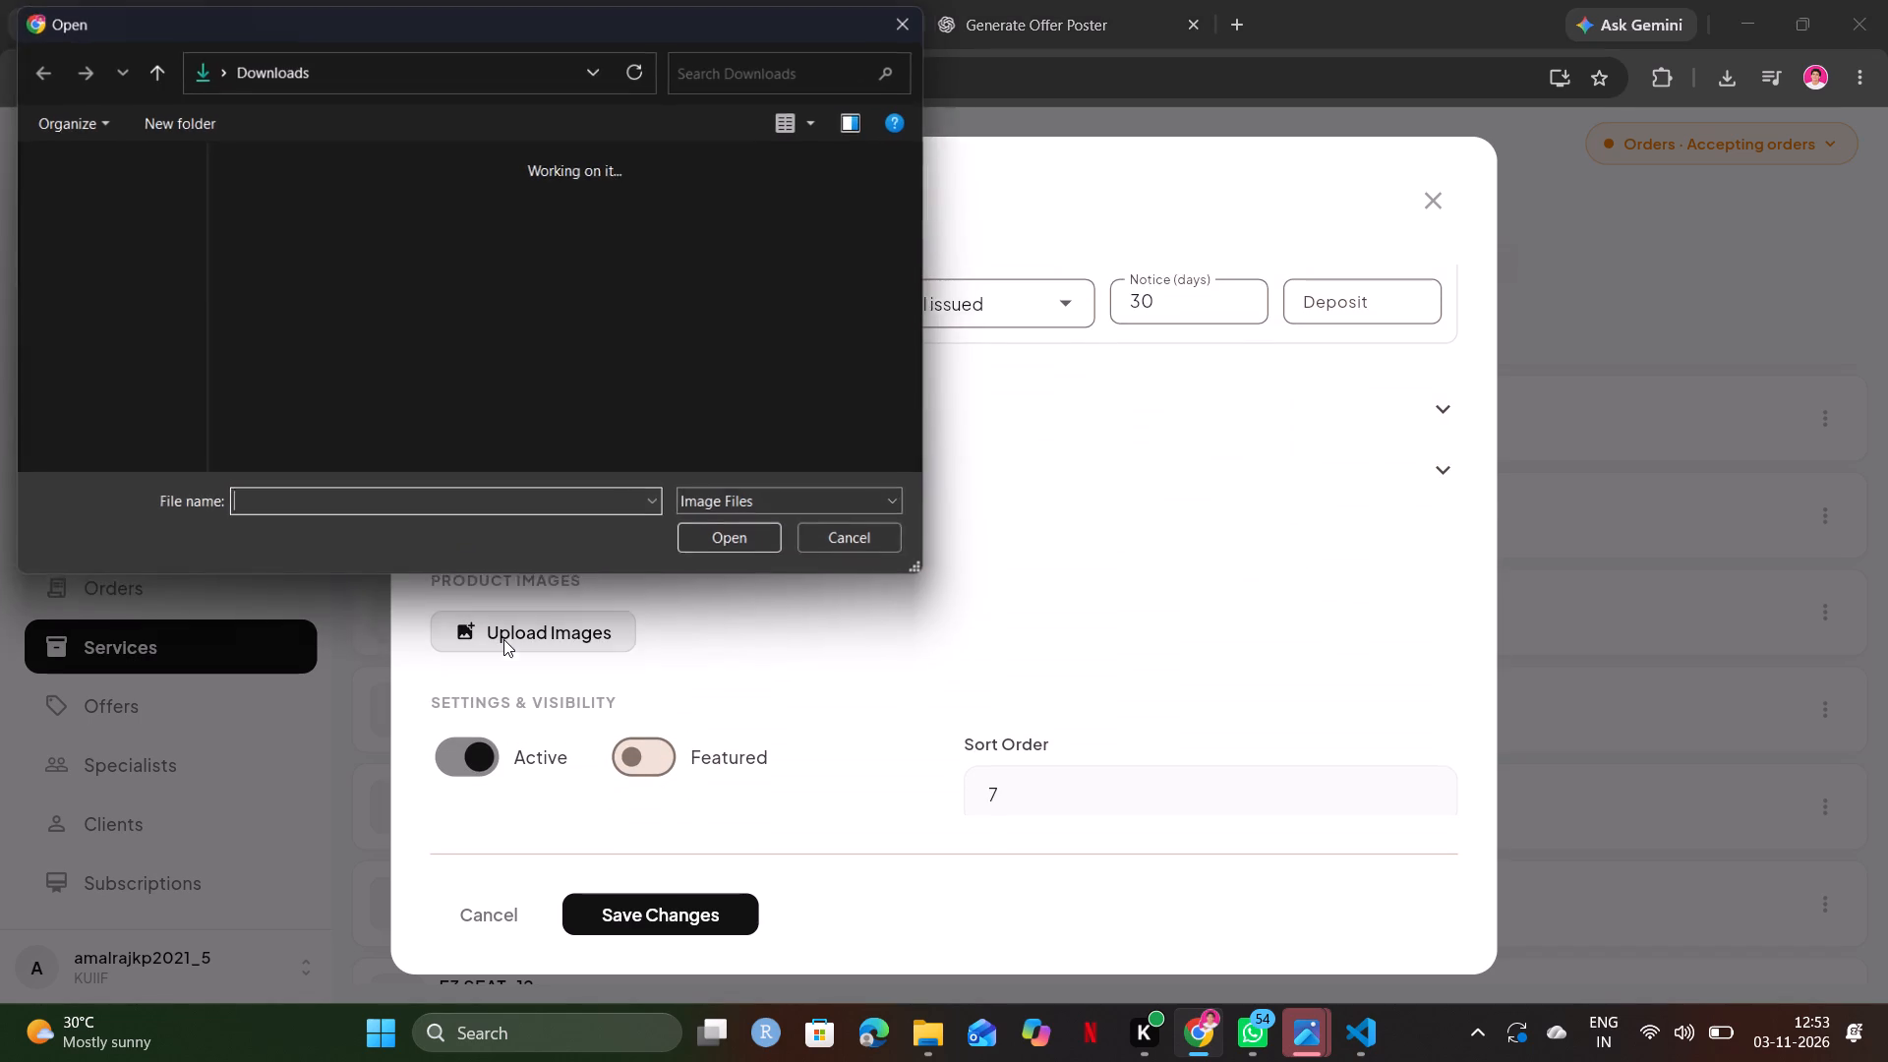
{"action": "left_click", "coordinate": [361, 190]}
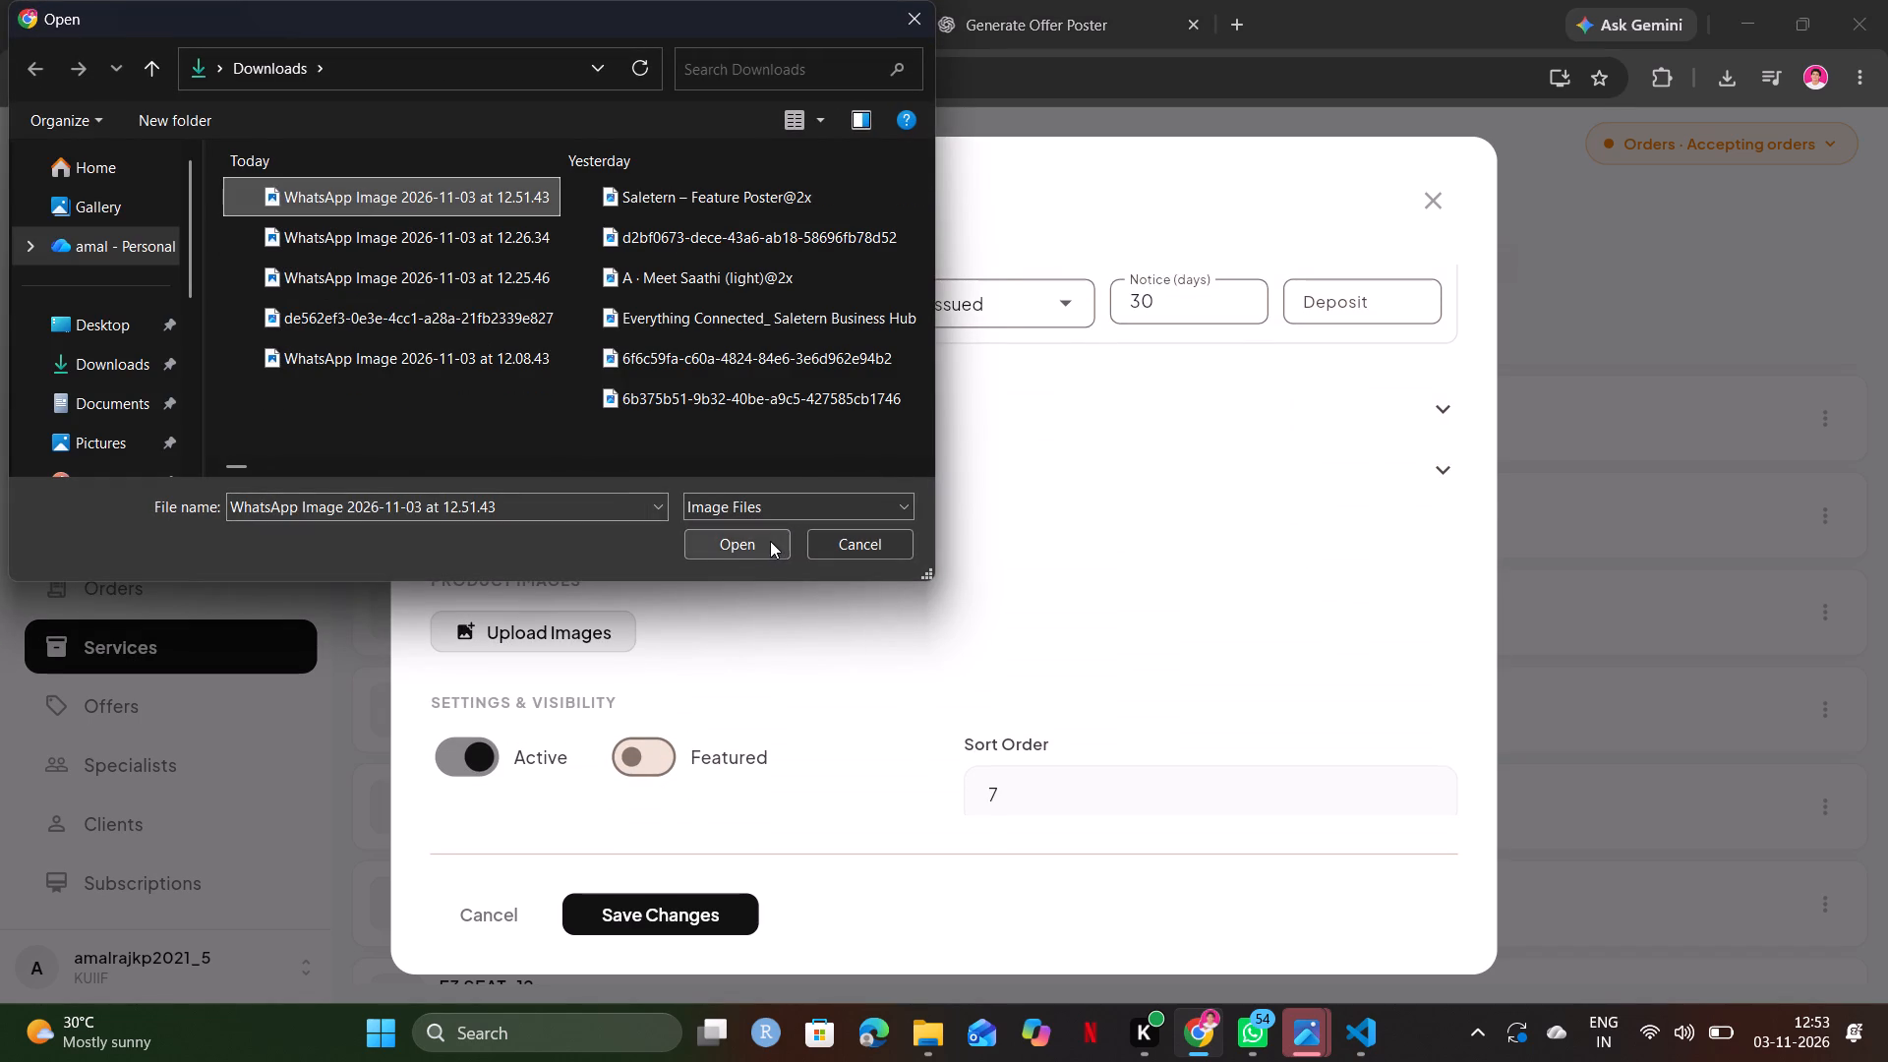
{"action": "left_click", "coordinate": [770, 541]}
{"action": "left_click", "coordinate": [651, 921]}
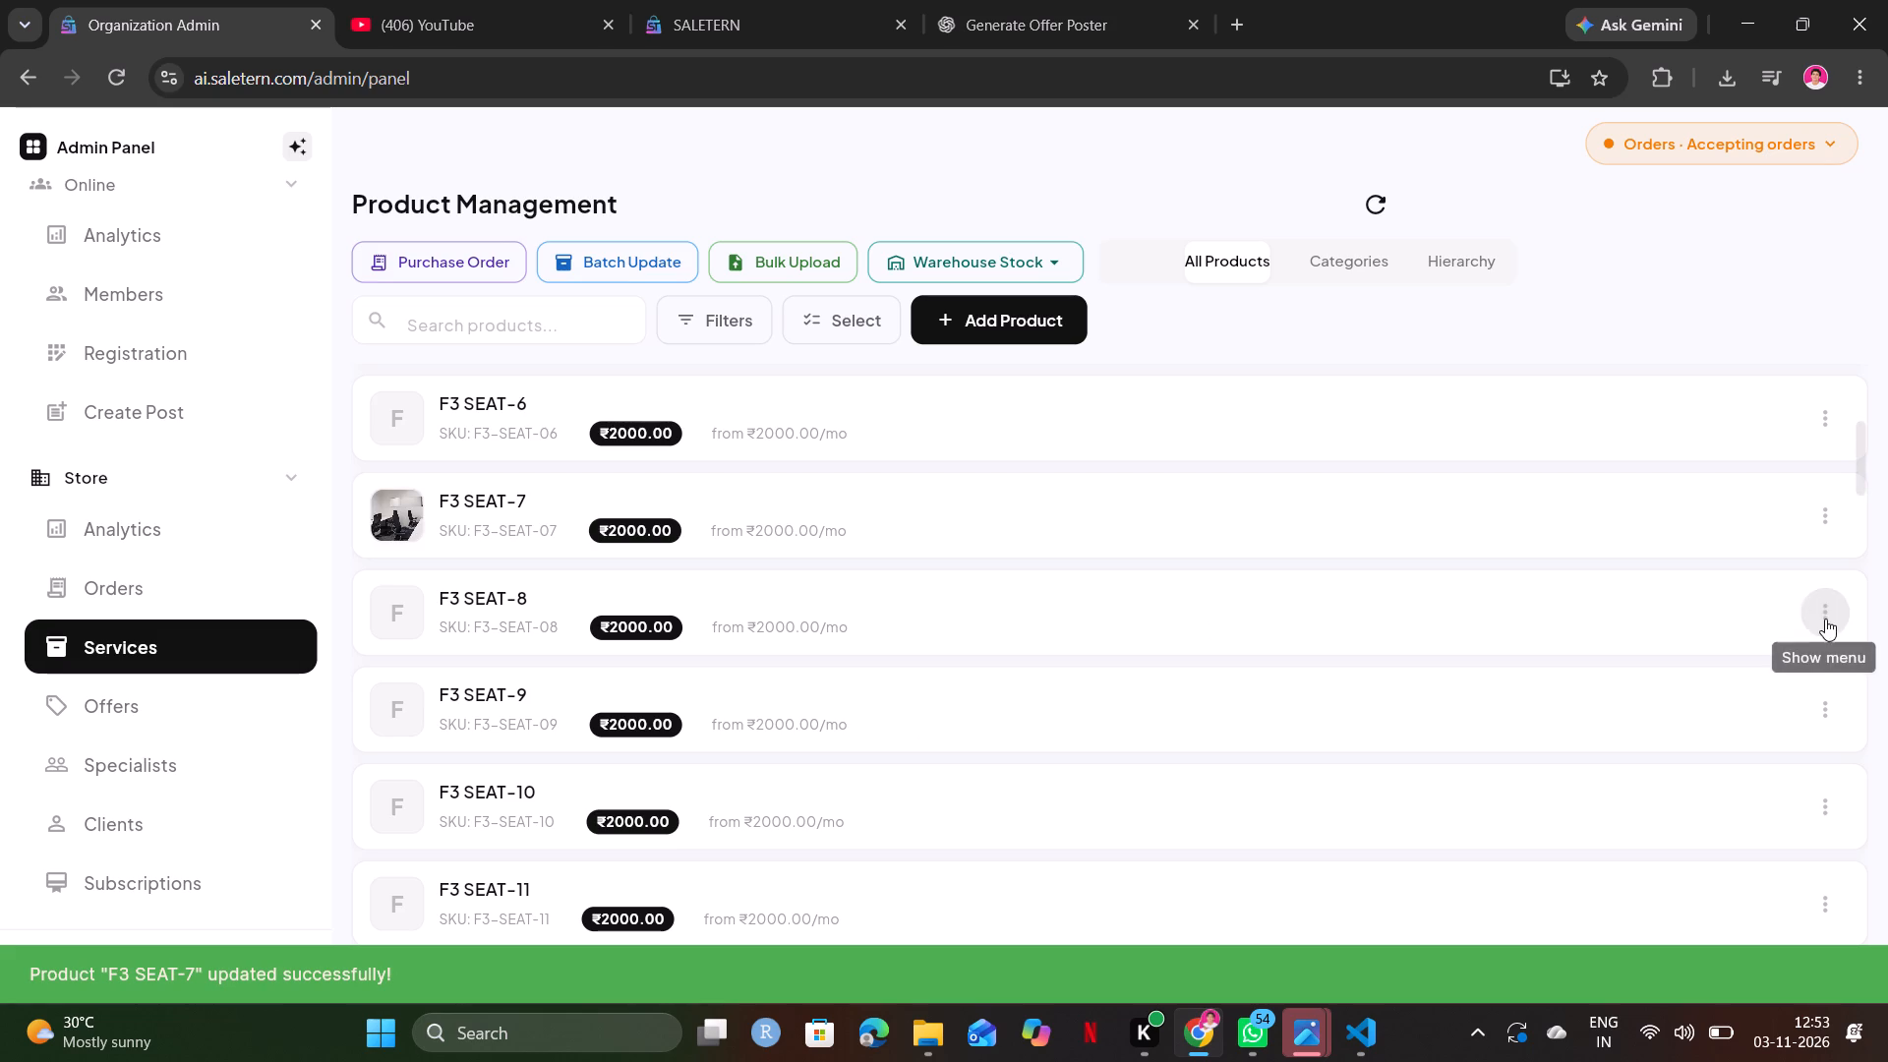
Edit F3 SEAT-8 to add "WhatsApp Image 2026-11-03 at 12.51.43" from Downloads as its product image, and save the product.
{"action": "left_click", "coordinate": [1825, 619]}
{"action": "left_click", "coordinate": [1727, 619]}
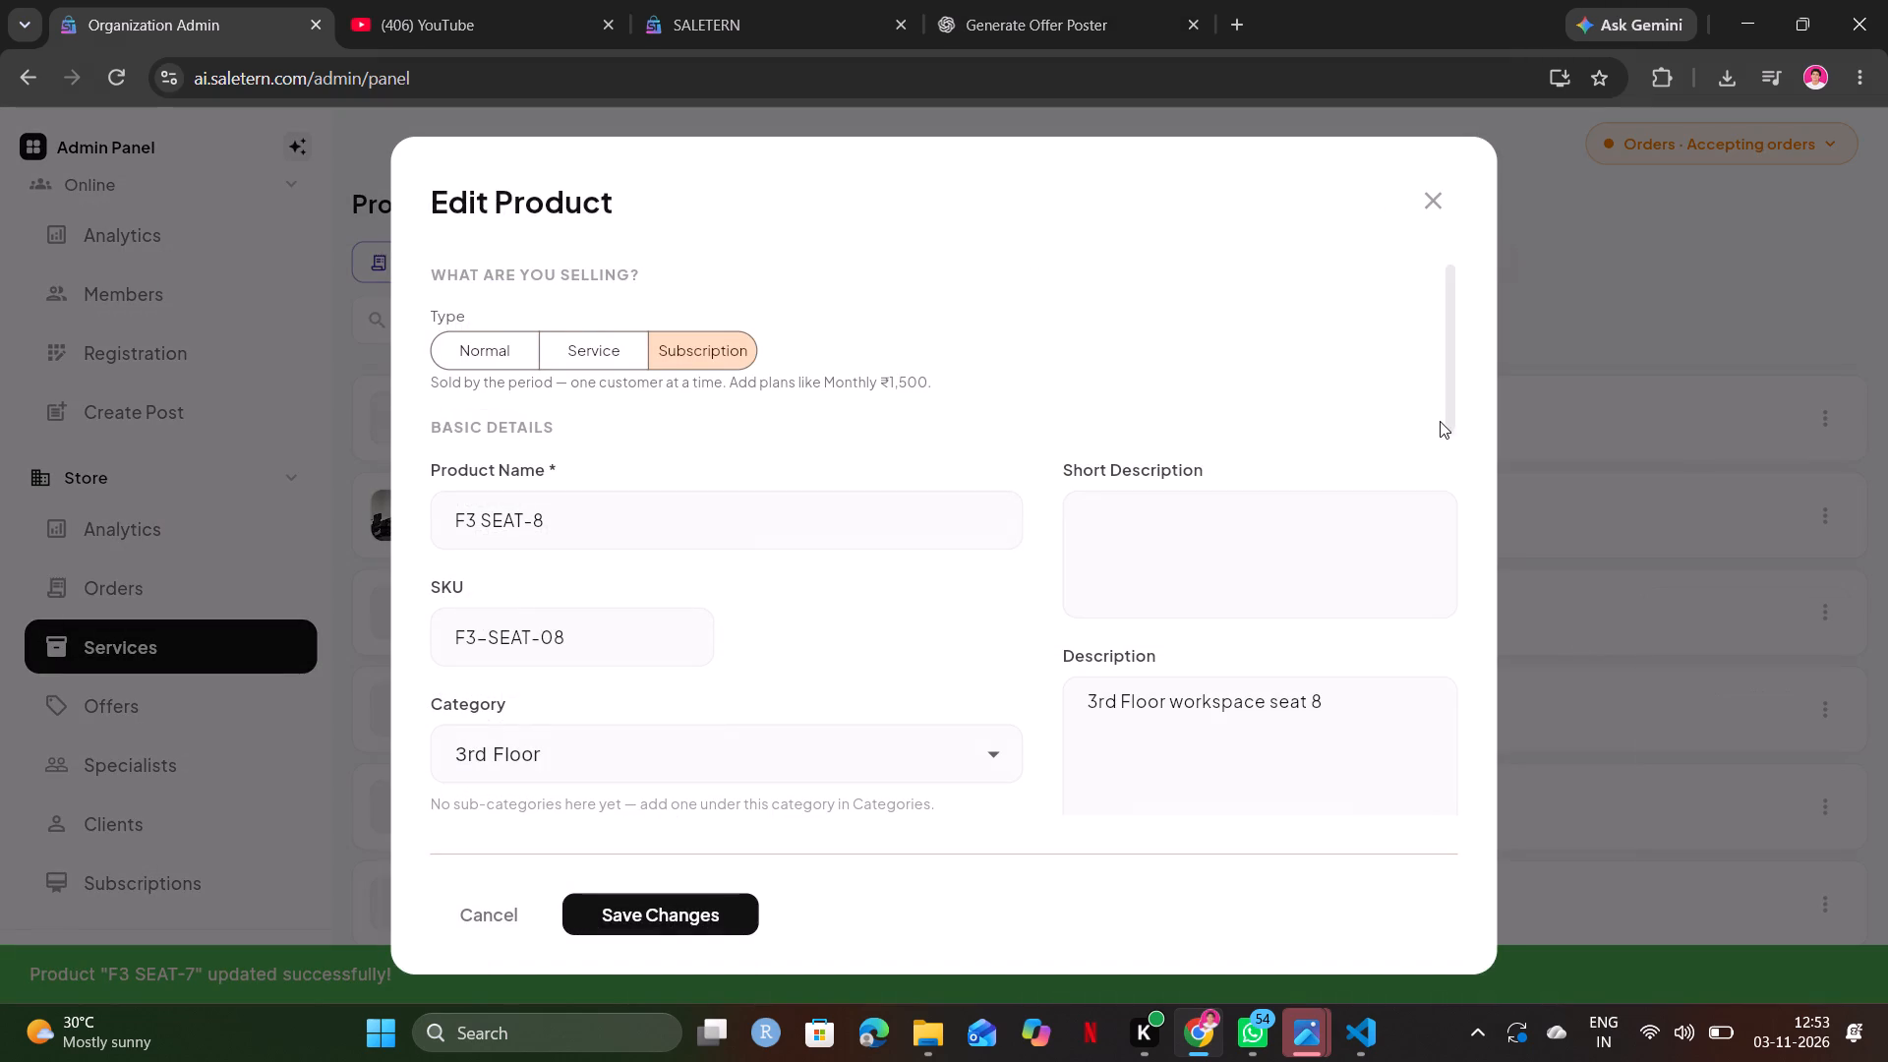
{"action": "left_click_drag", "start_coordinate": [1451, 413], "coordinate": [1487, 772]}
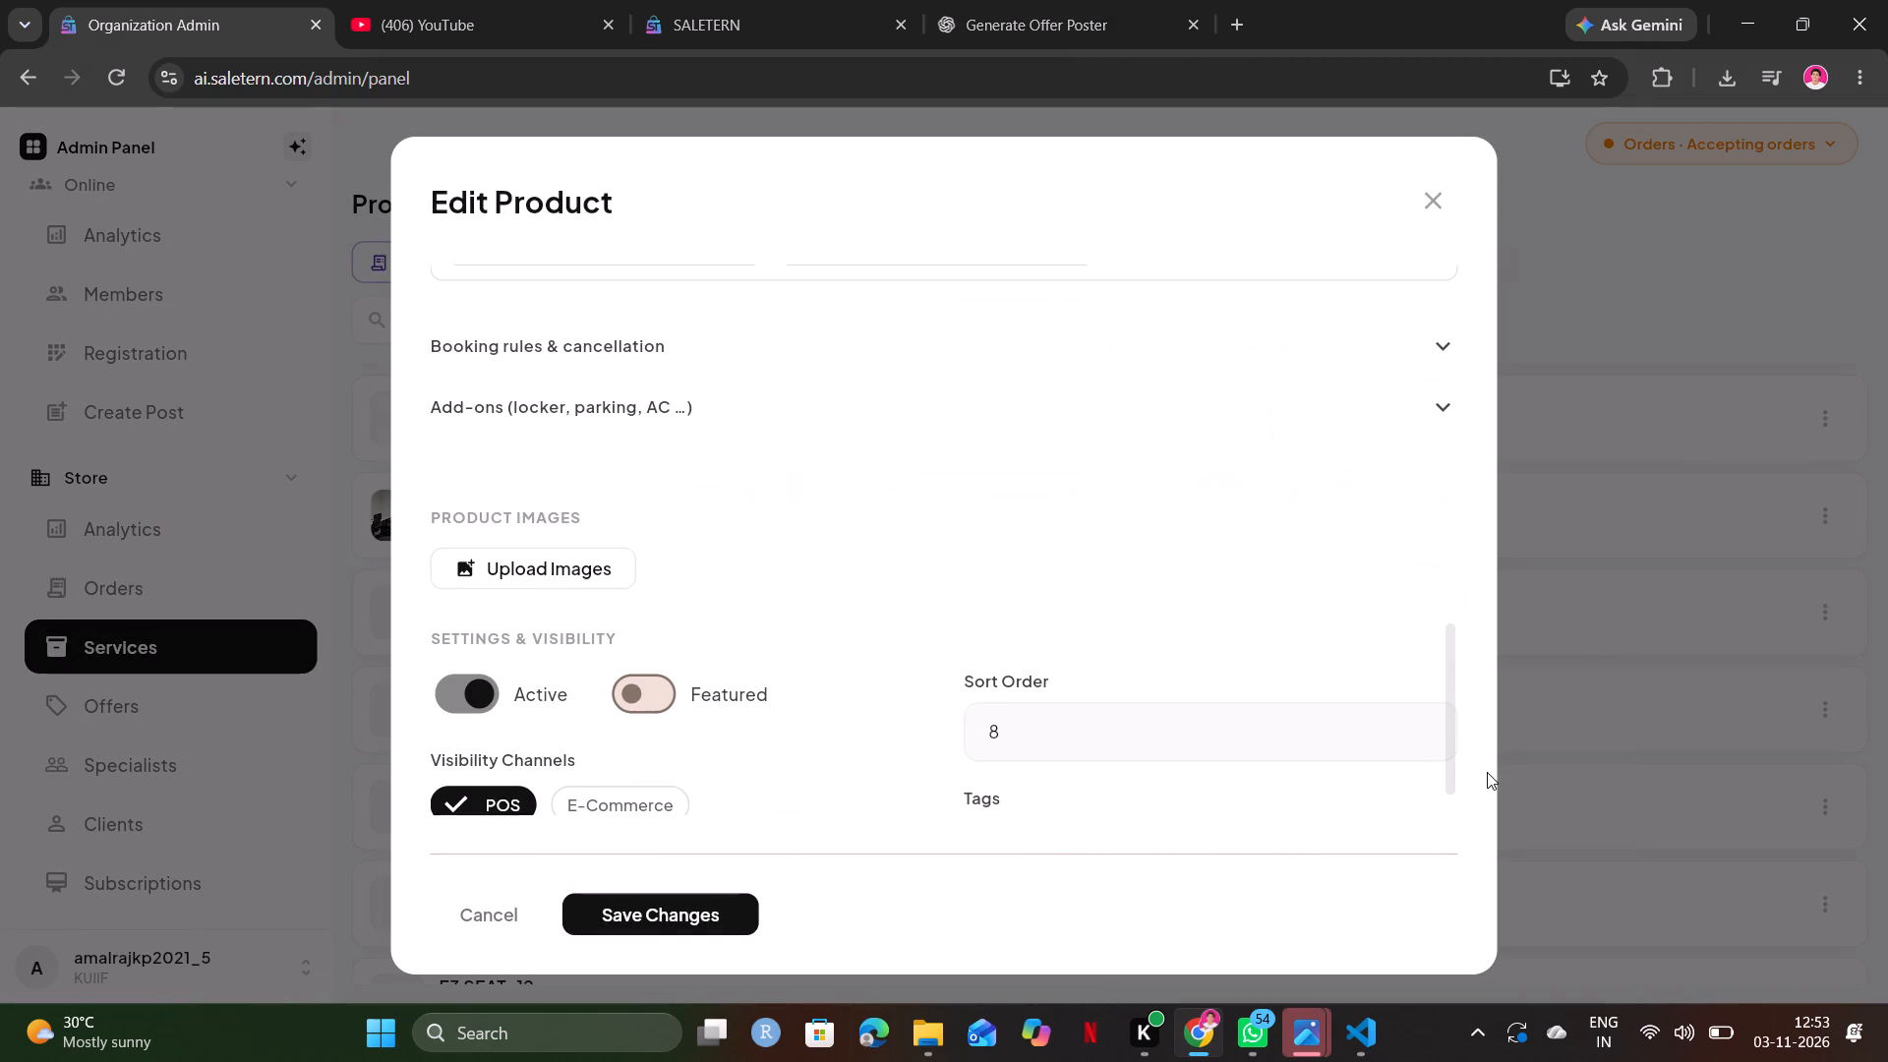
{"action": "left_click", "coordinate": [517, 557]}
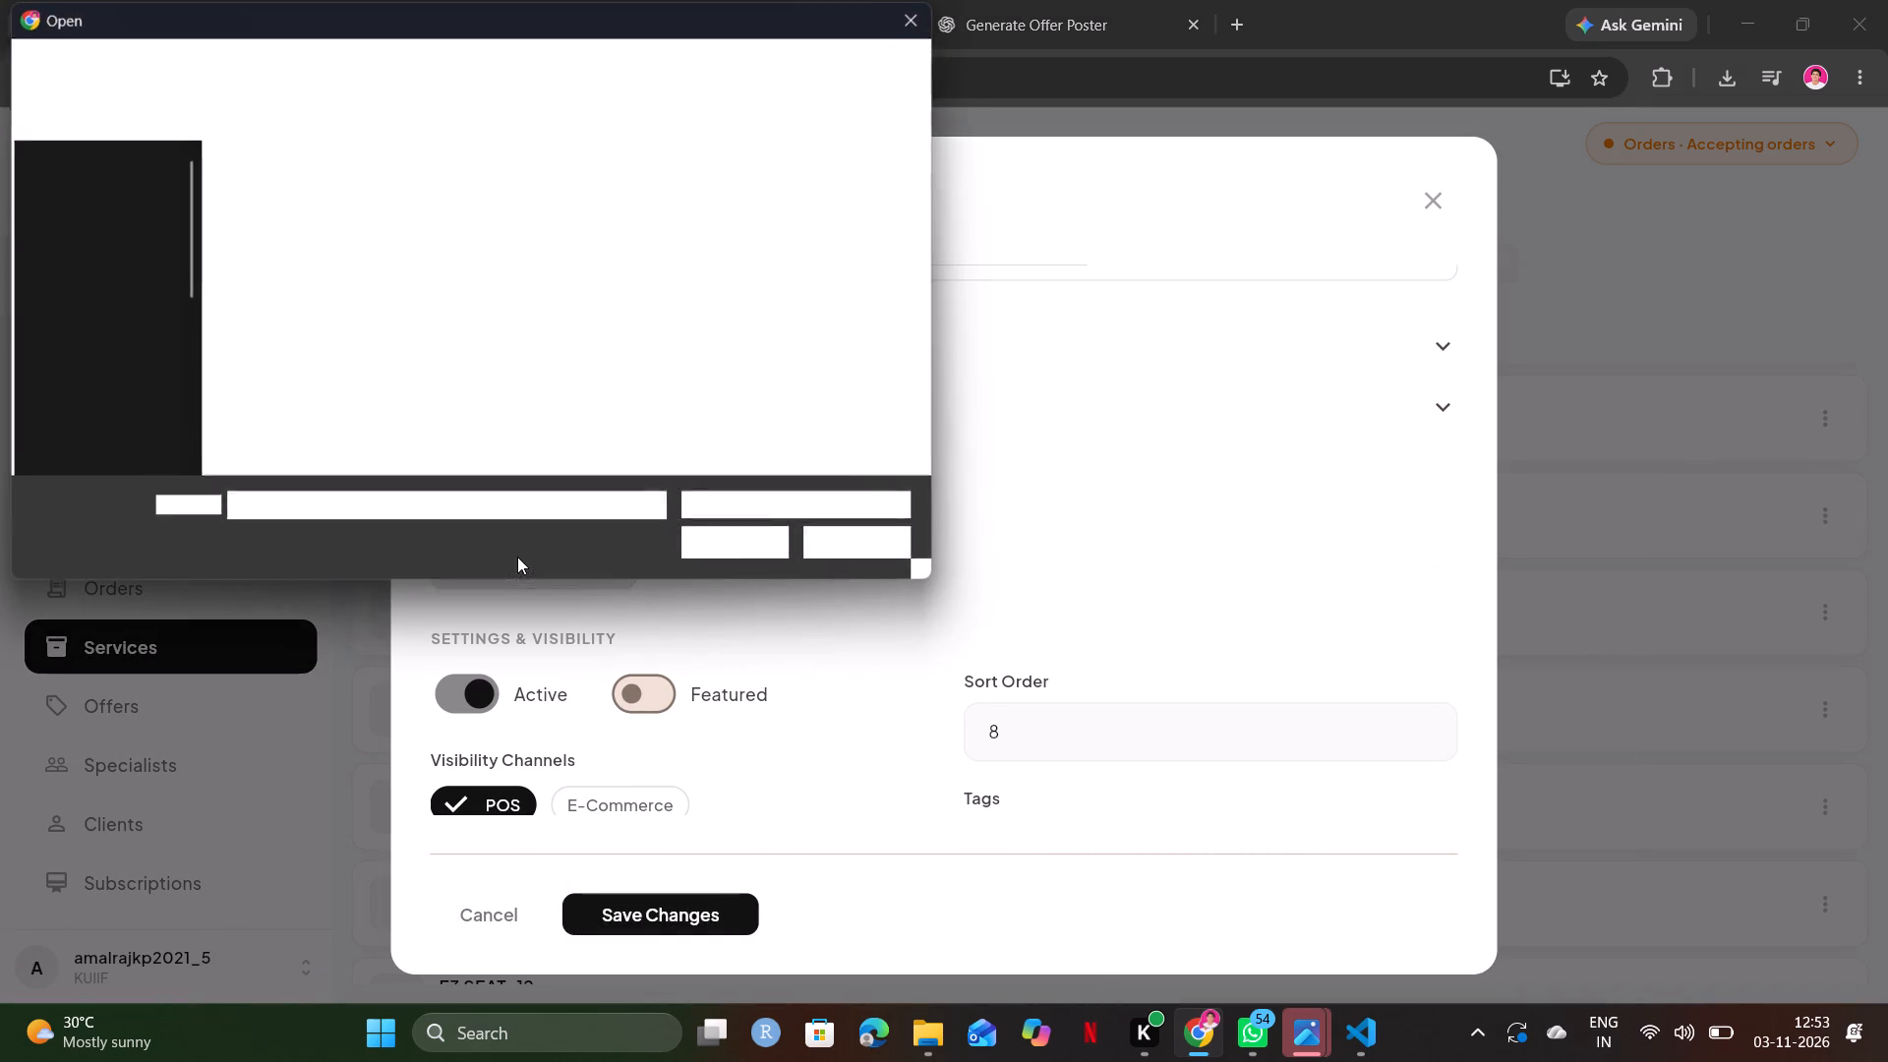
{"action": "left_click", "coordinate": [391, 193]}
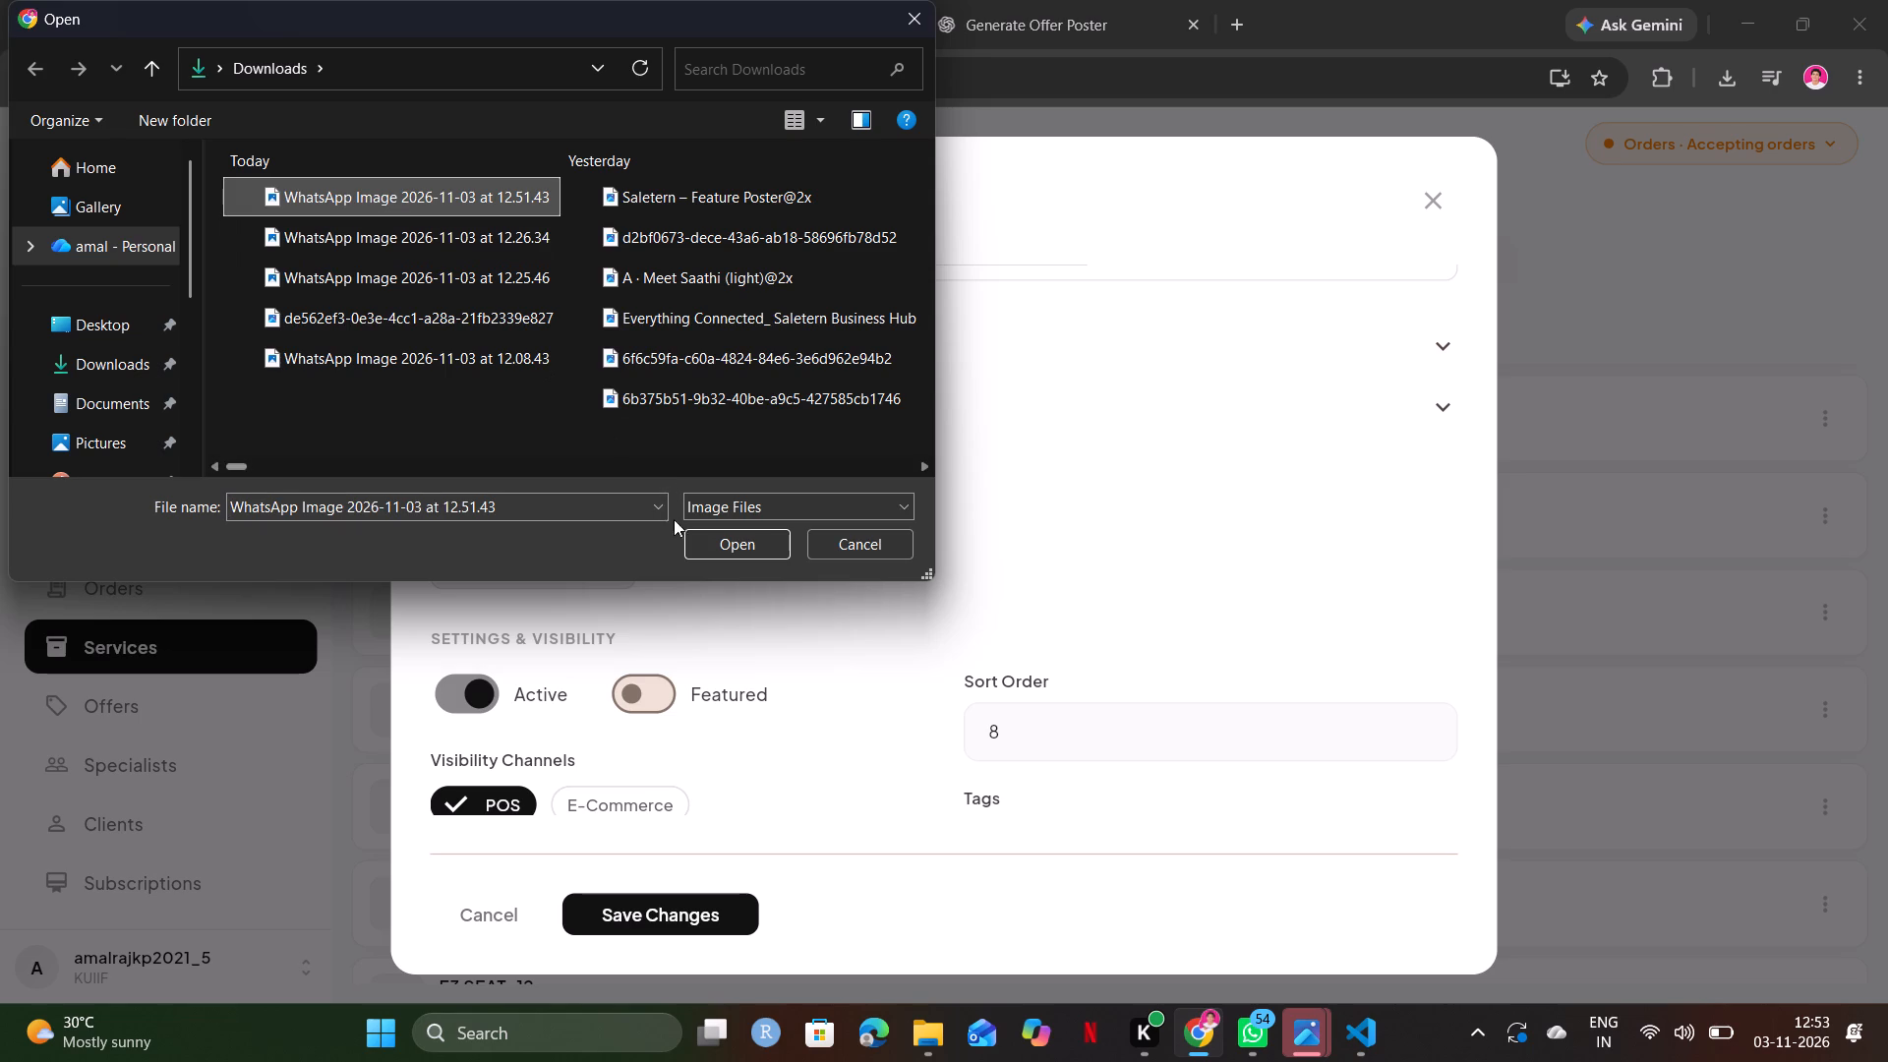
{"action": "left_click", "coordinate": [738, 557]}
{"action": "left_click", "coordinate": [684, 908]}
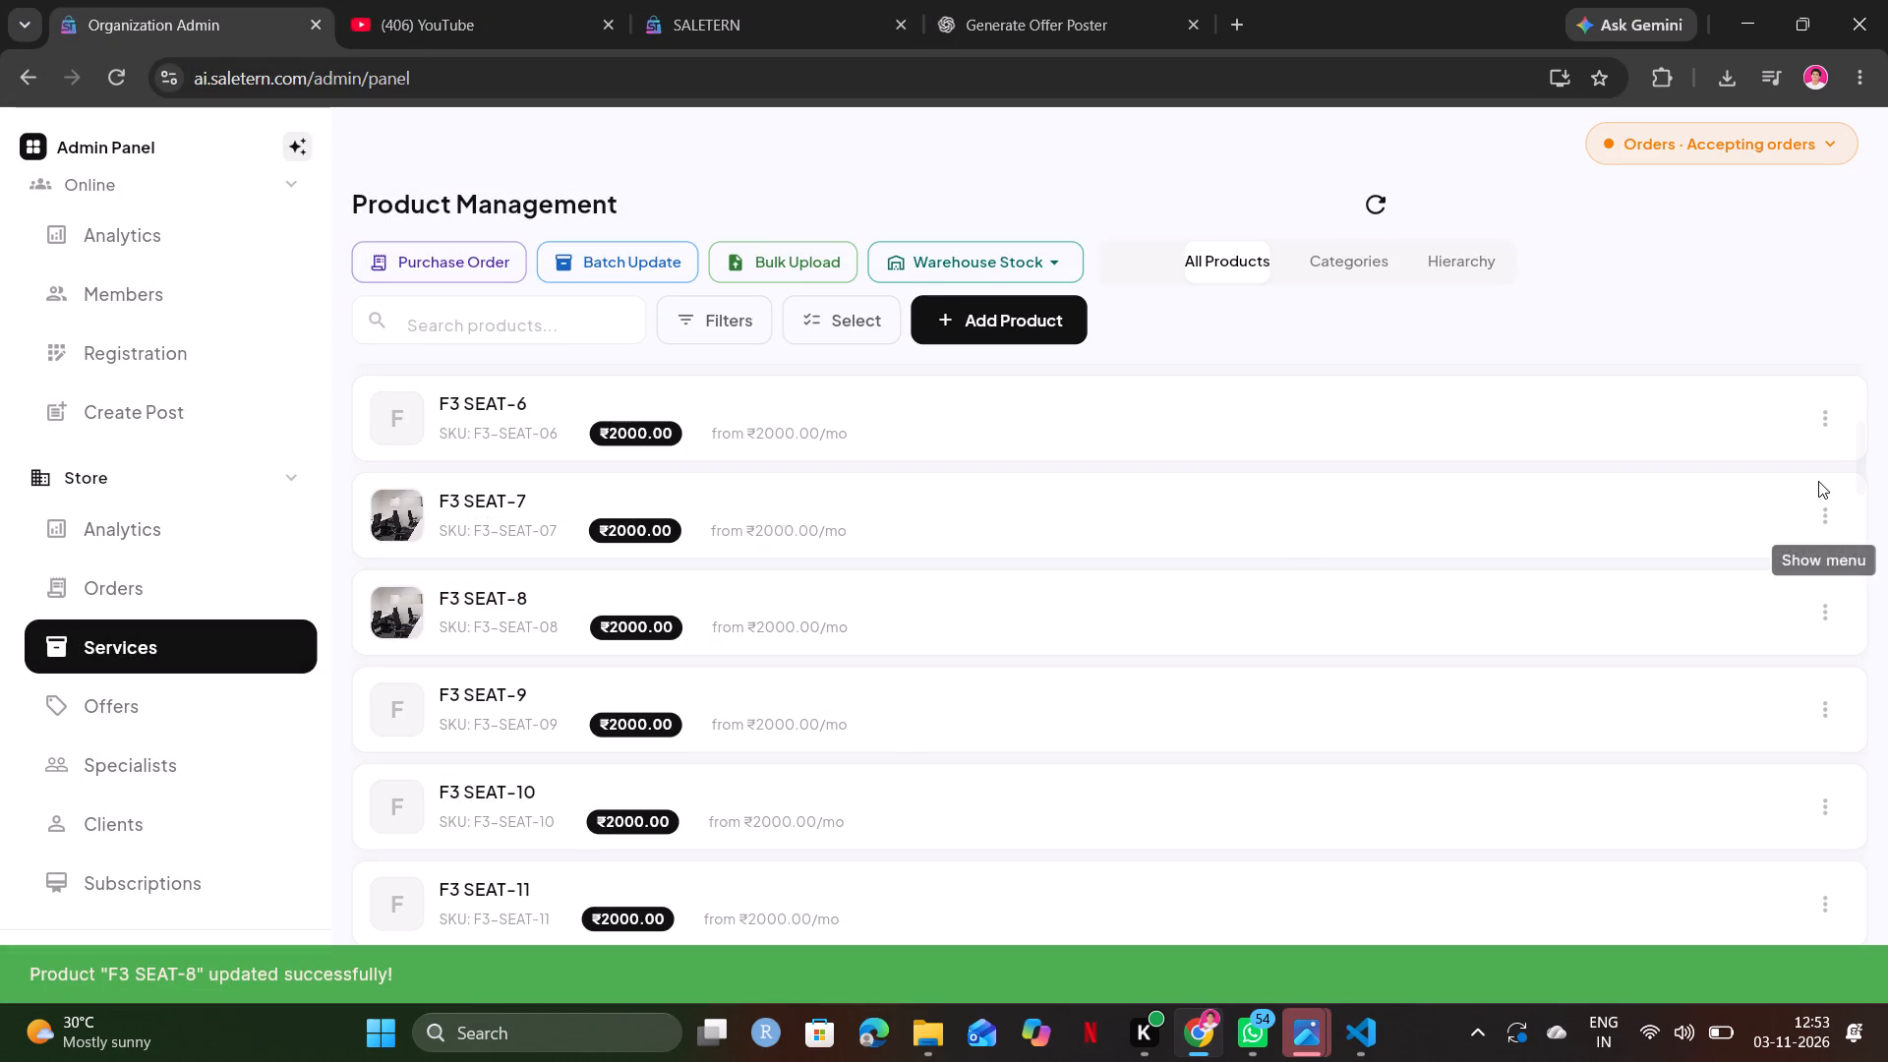
Edit F3 SEAT-6 to add "WhatsApp Image 2026-11-03 at 12.51.43" from Downloads as its product image, and save the product.
{"action": "left_click_drag", "start_coordinate": [1857, 477], "coordinate": [1866, 452]}
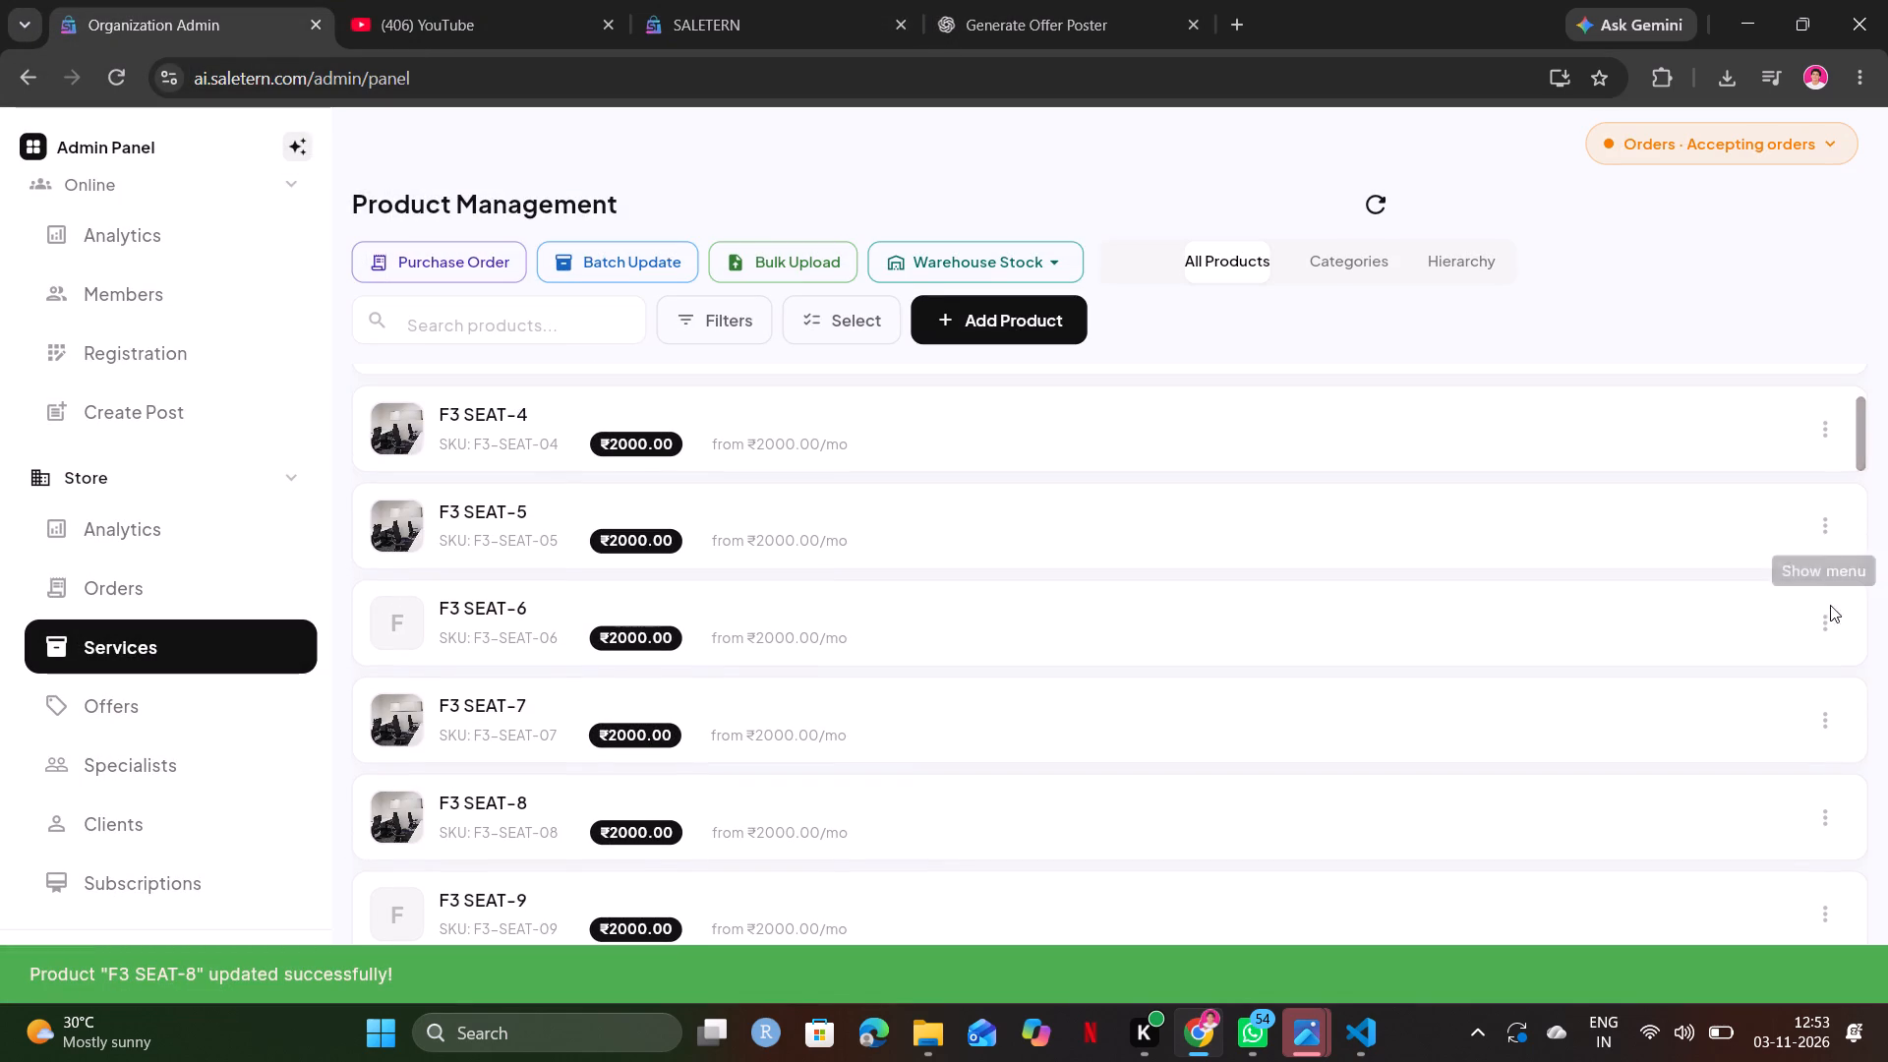
{"action": "left_click", "coordinate": [1828, 626]}
{"action": "left_click", "coordinate": [1749, 643]}
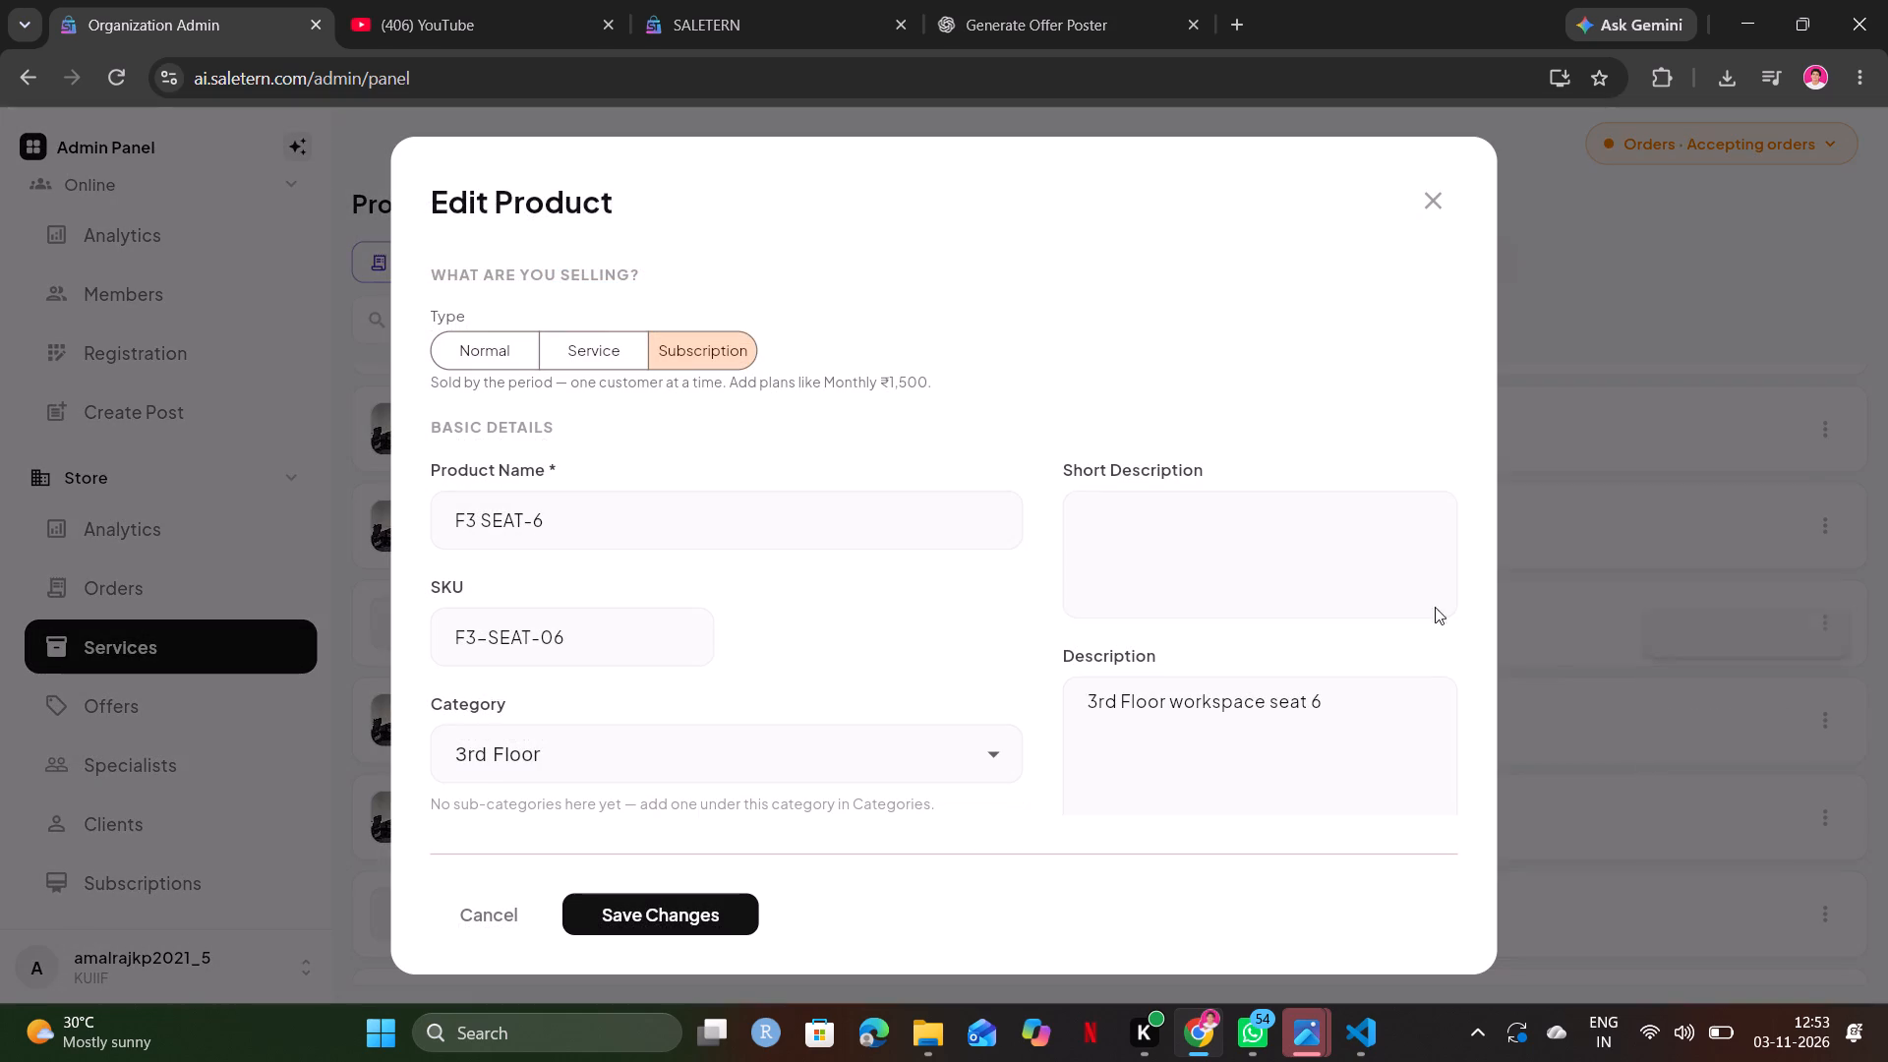
{"action": "left_click_drag", "start_coordinate": [1451, 287], "coordinate": [1530, 634]}
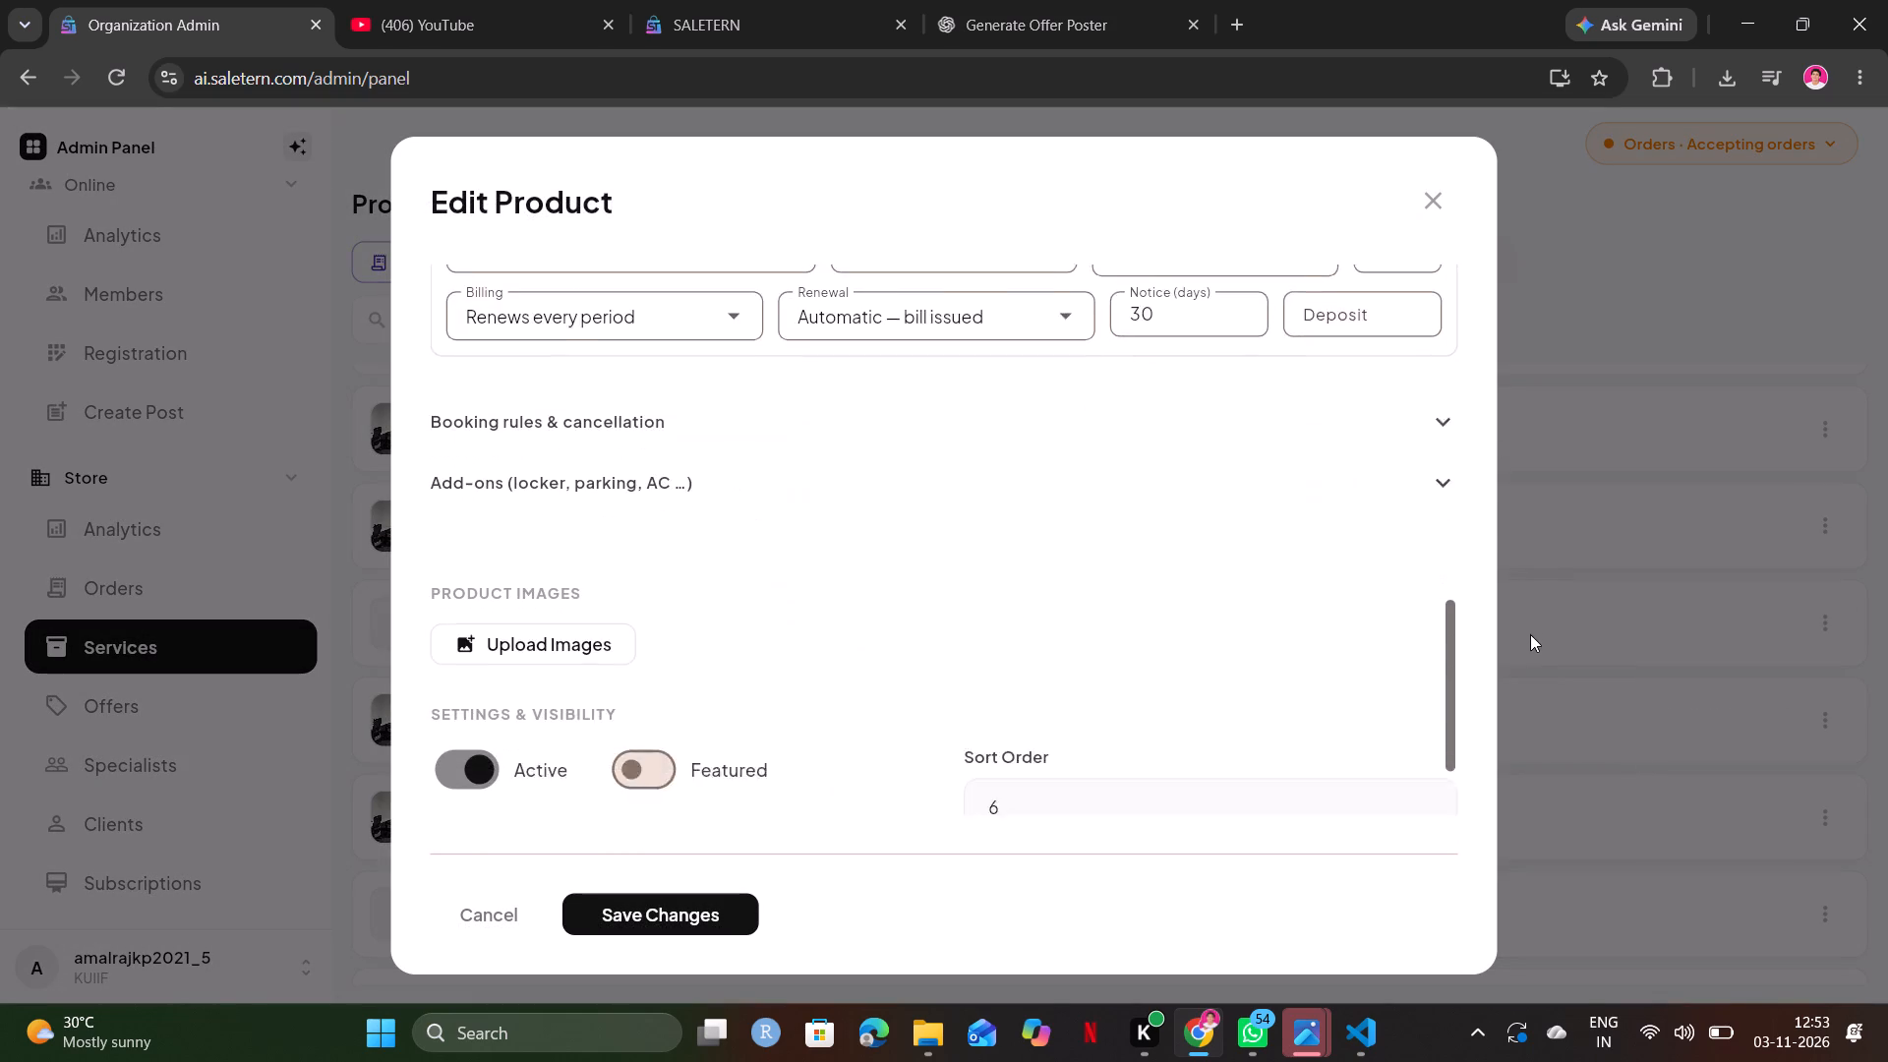
{"action": "left_click_drag", "start_coordinate": [1530, 634], "coordinate": [1528, 664]}
{"action": "left_click", "coordinate": [574, 510]}
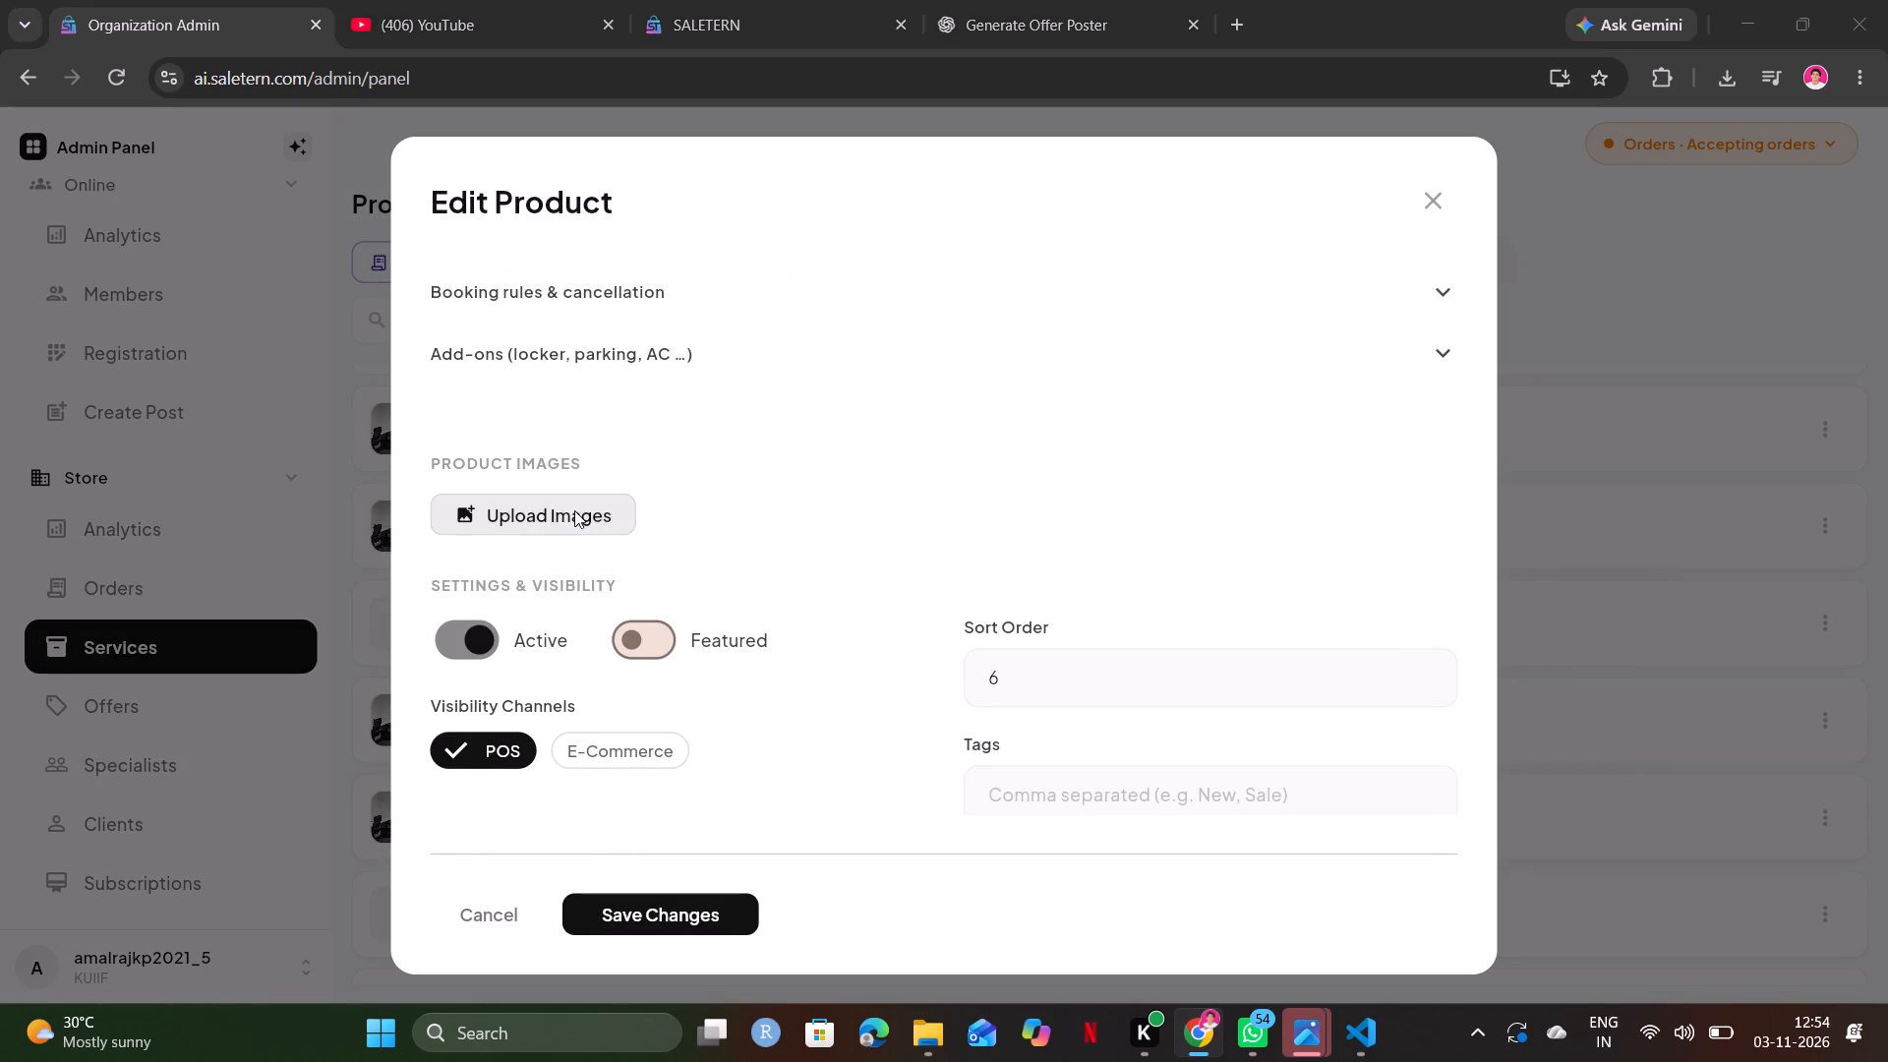
{"action": "left_click", "coordinate": [285, 201]}
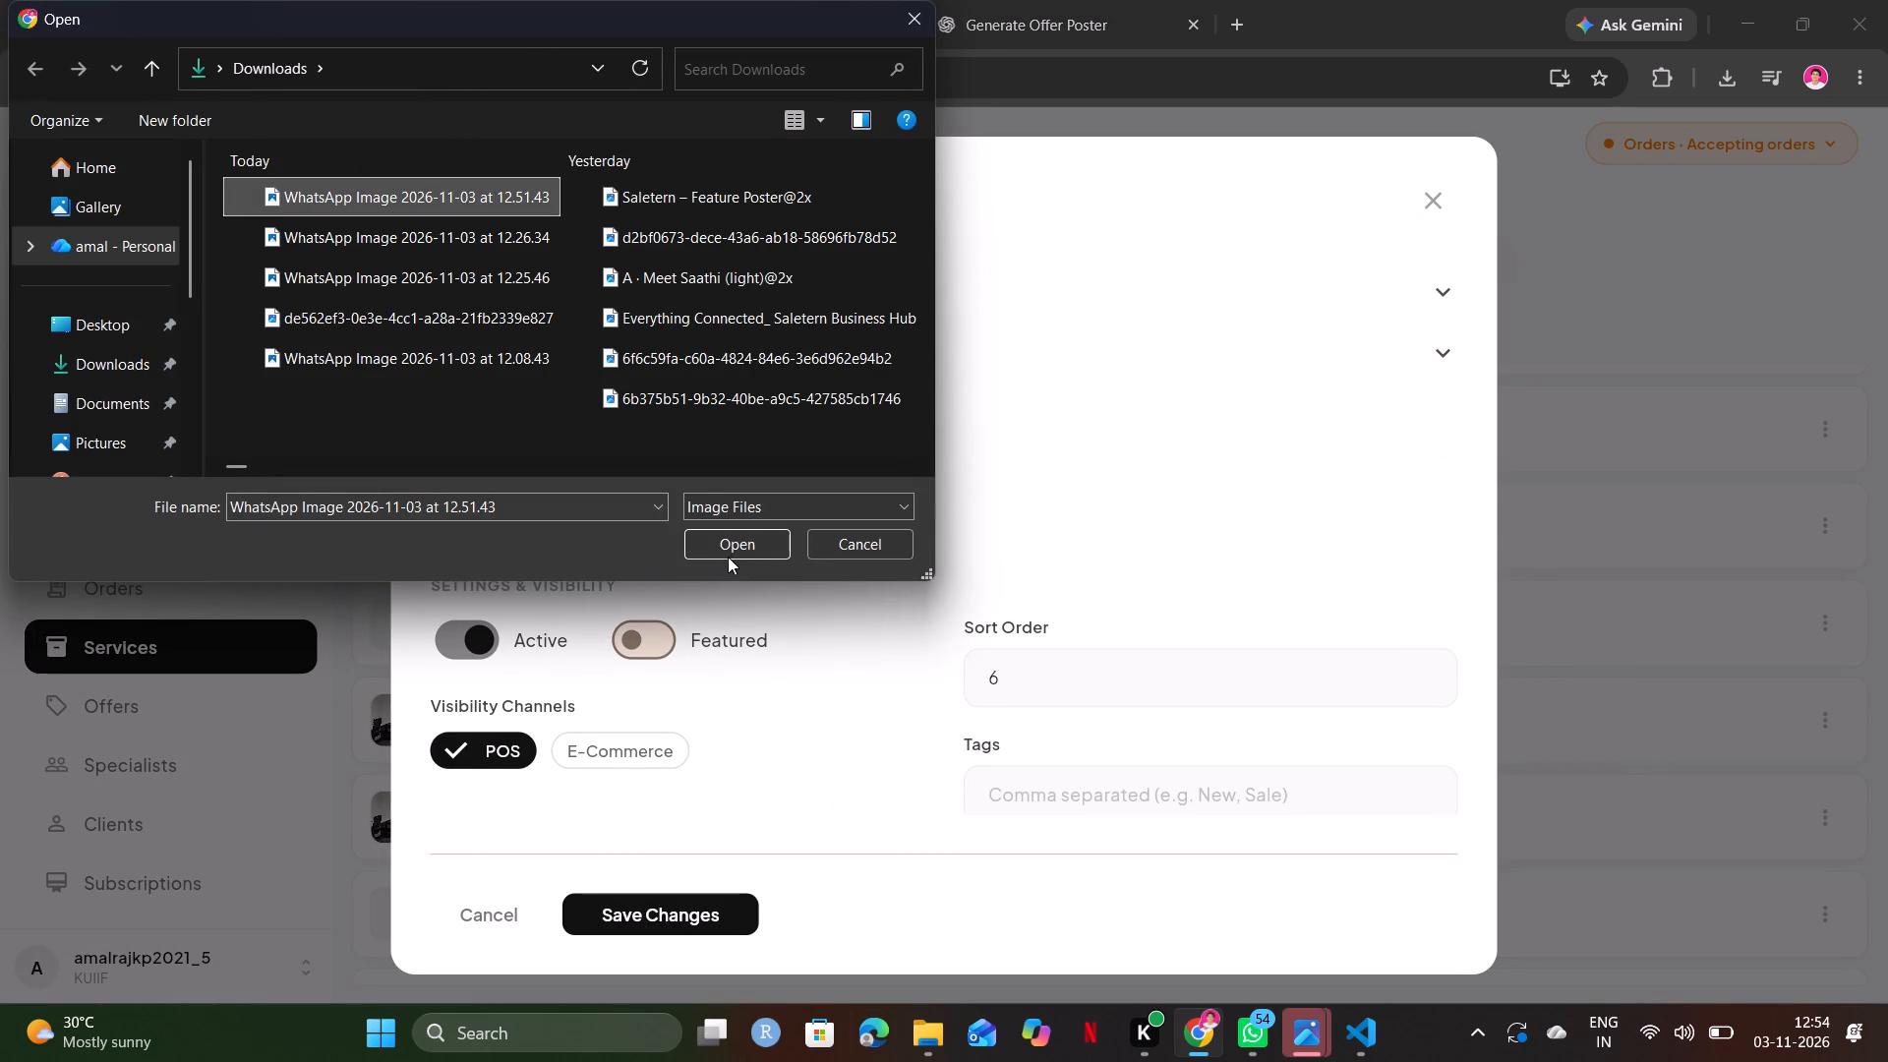
{"action": "left_click", "coordinate": [740, 540]}
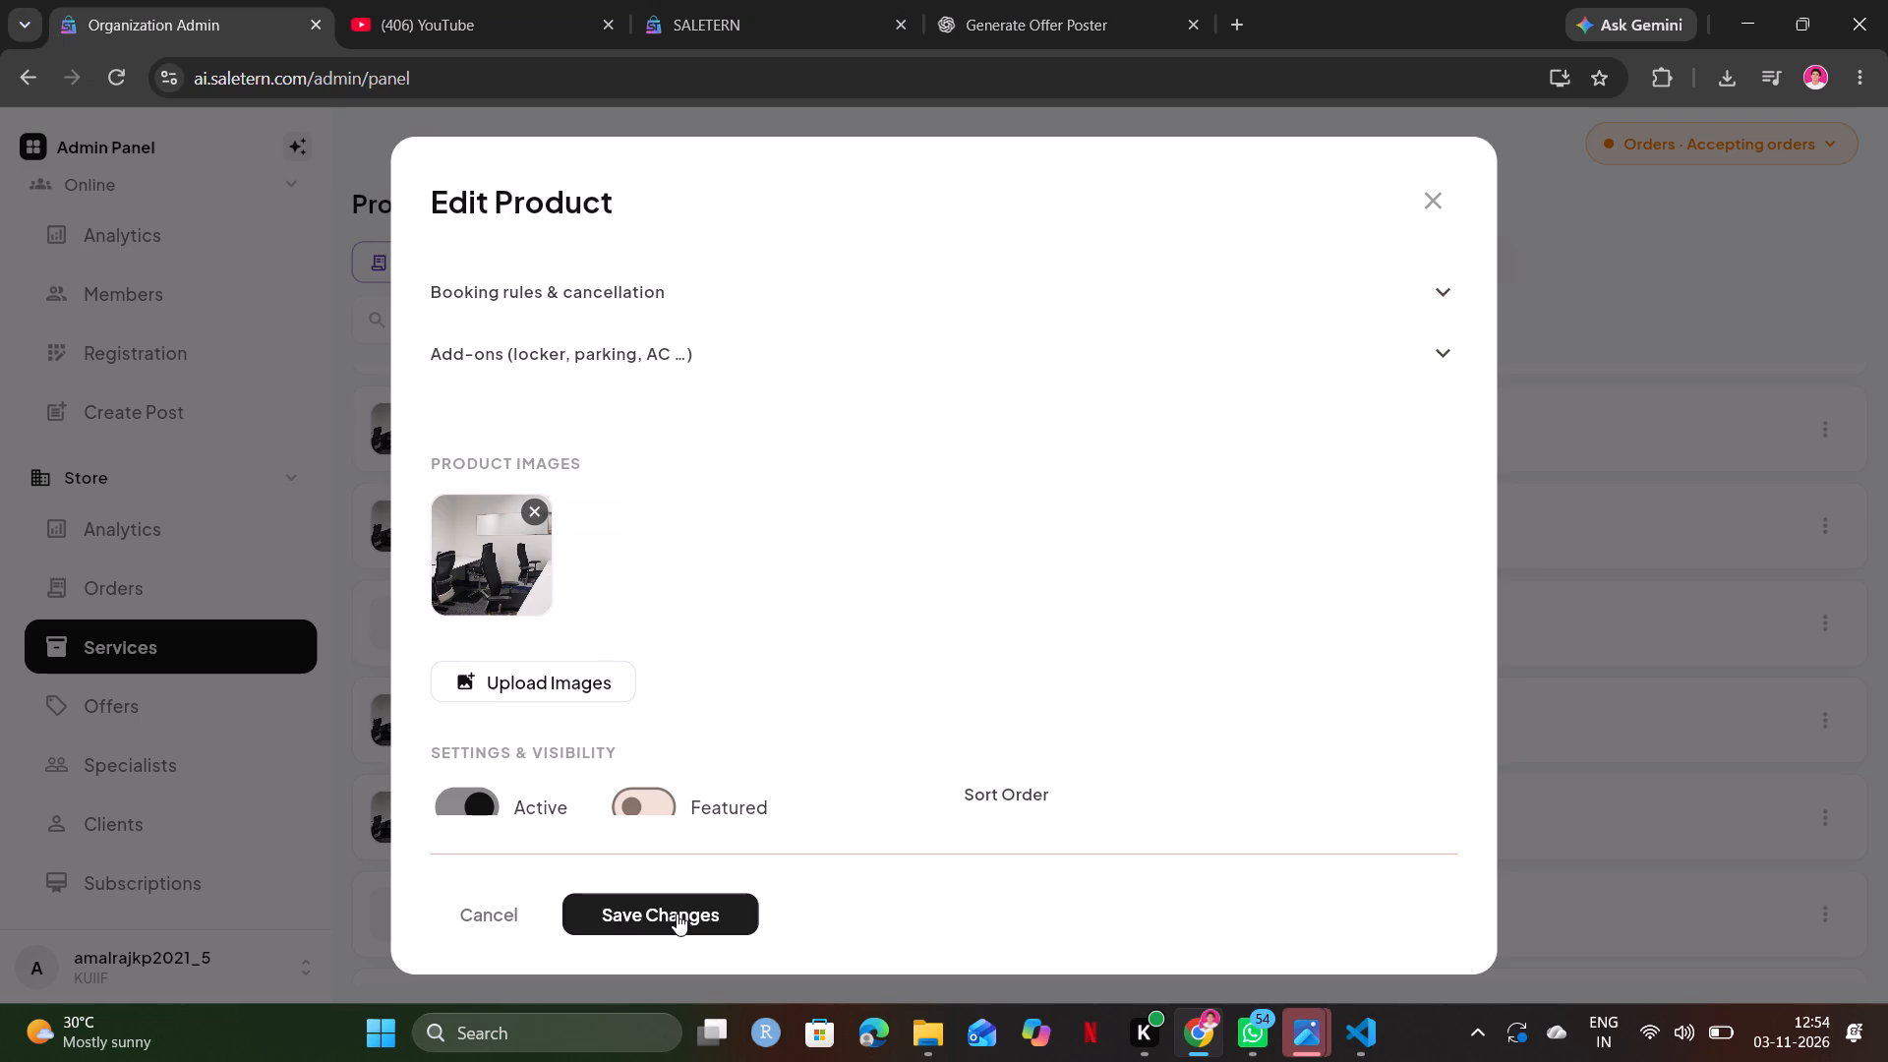
{"action": "left_click", "coordinate": [676, 913]}
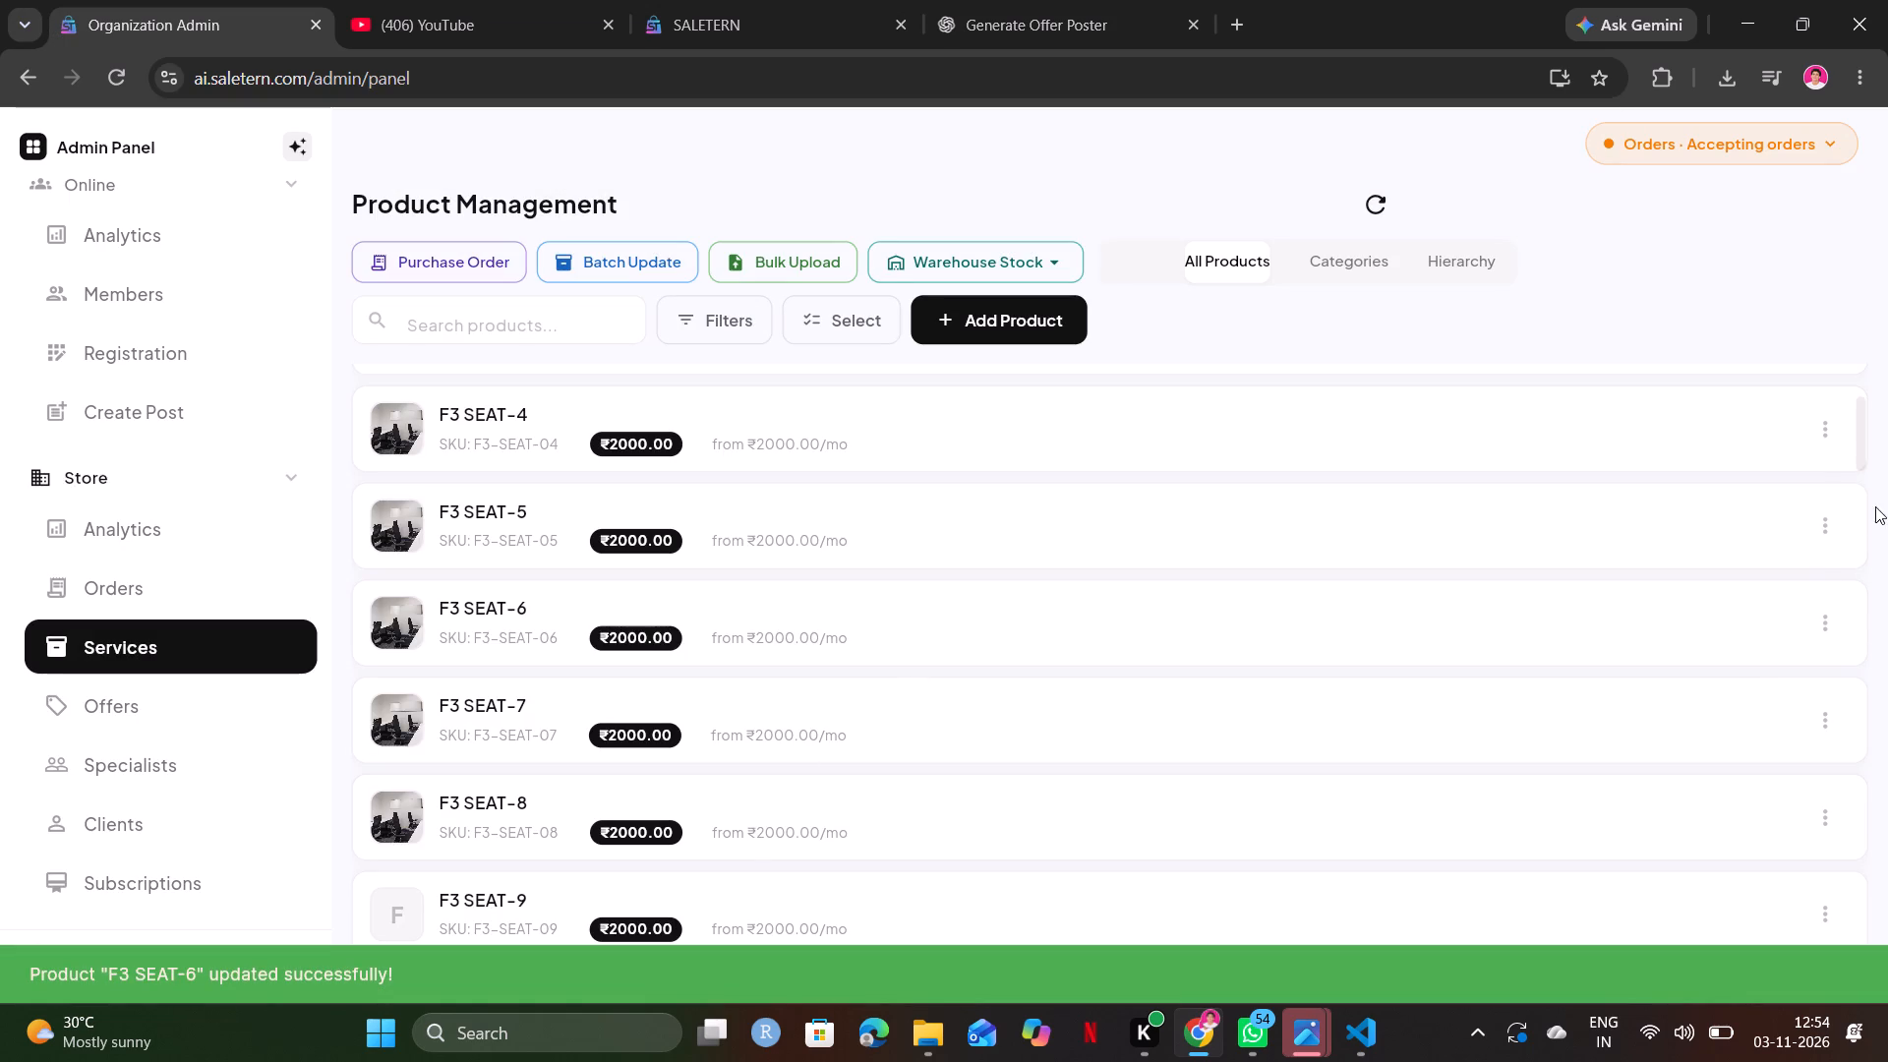
Open the F3 SEAT-9 product for editing and set its tax to 0%.
{"action": "left_click_drag", "start_coordinate": [1861, 445], "coordinate": [1873, 504]}
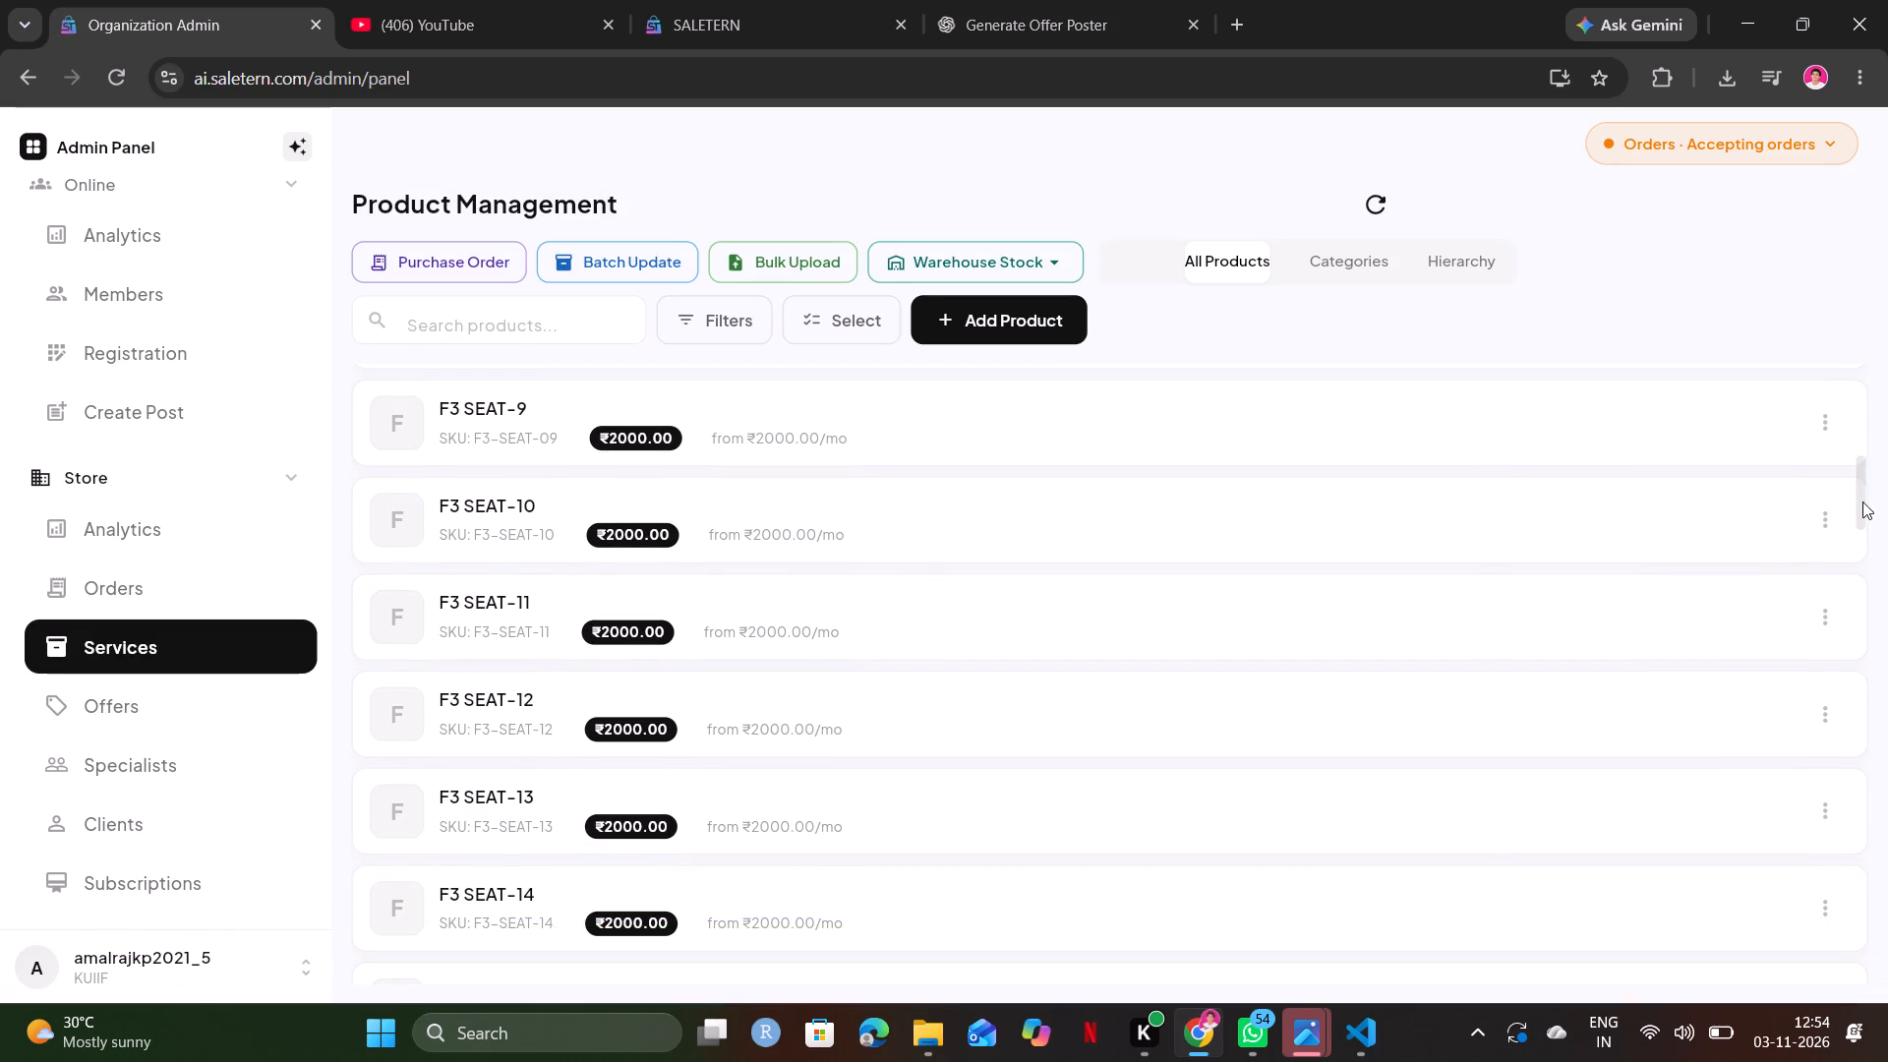
{"action": "left_click", "coordinate": [1821, 431]}
{"action": "left_click", "coordinate": [1785, 441]}
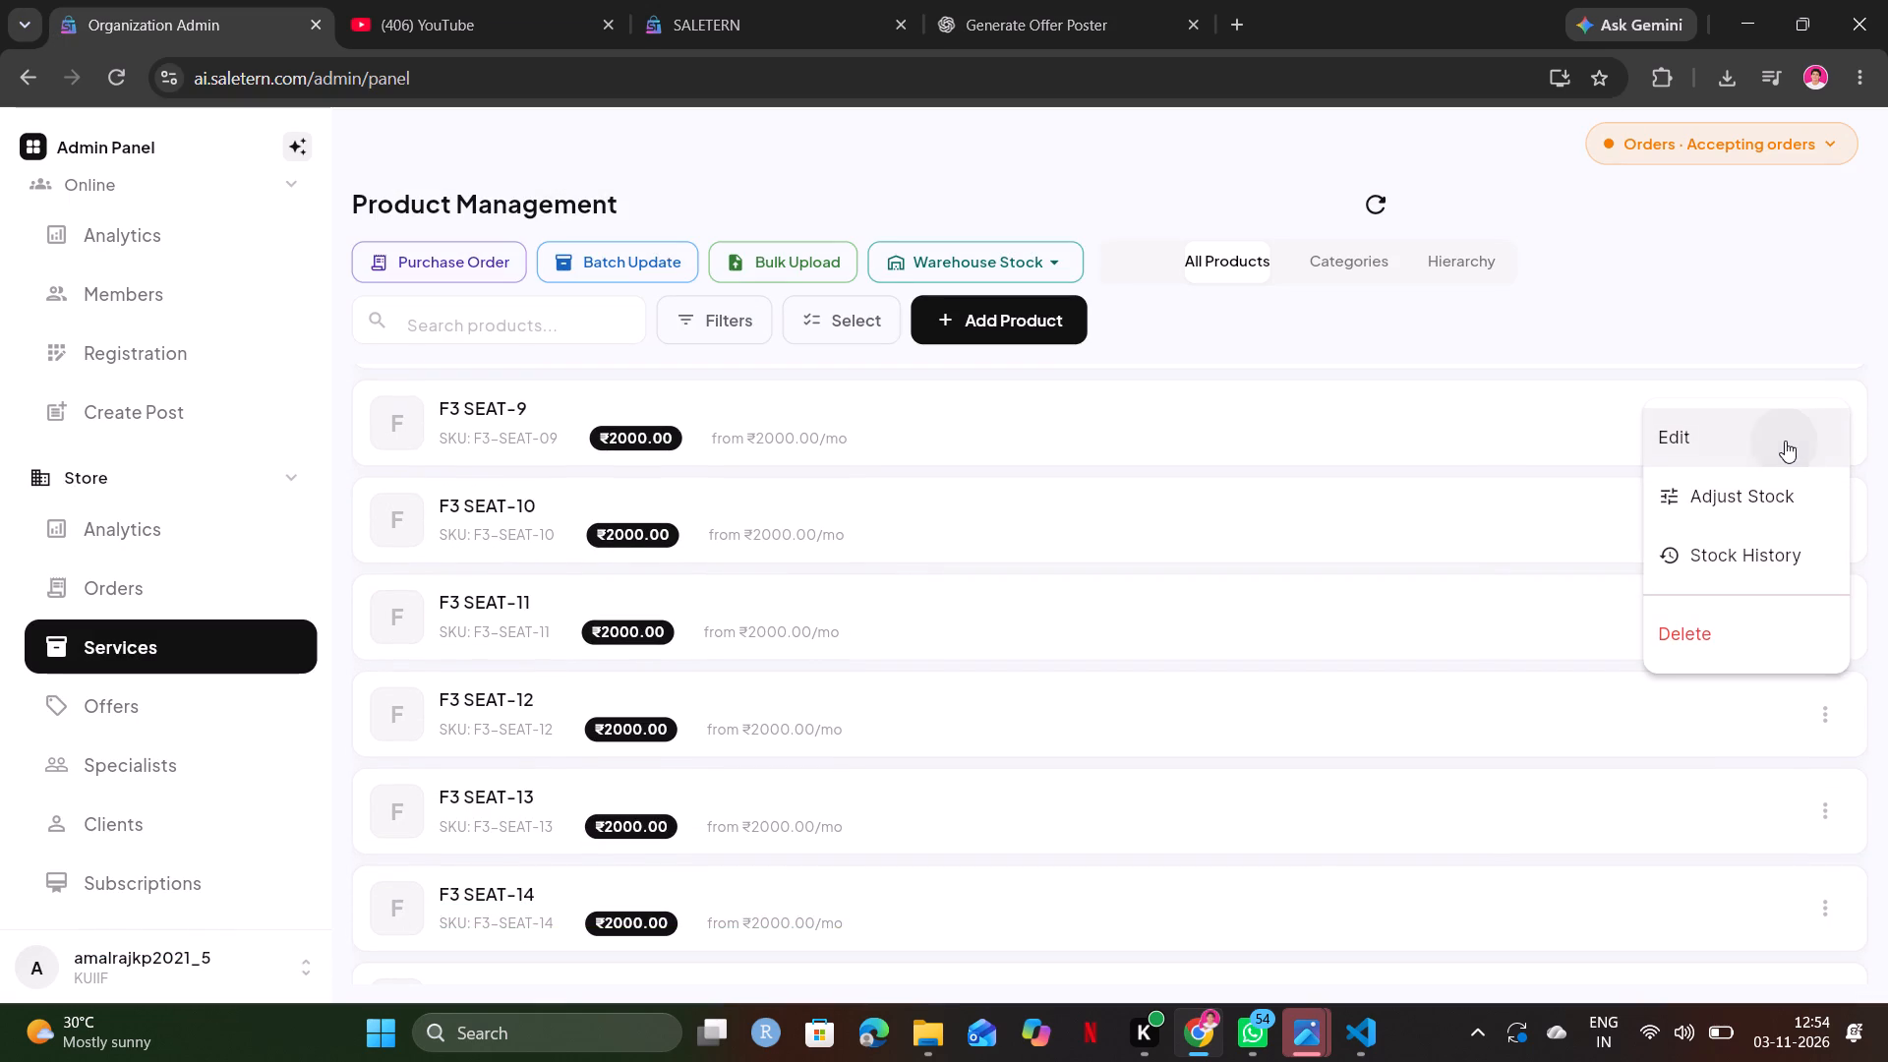
{"action": "left_click_drag", "start_coordinate": [1449, 381], "coordinate": [1493, 562]}
{"action": "left_click_drag", "start_coordinate": [692, 413], "coordinate": [102, 477]}
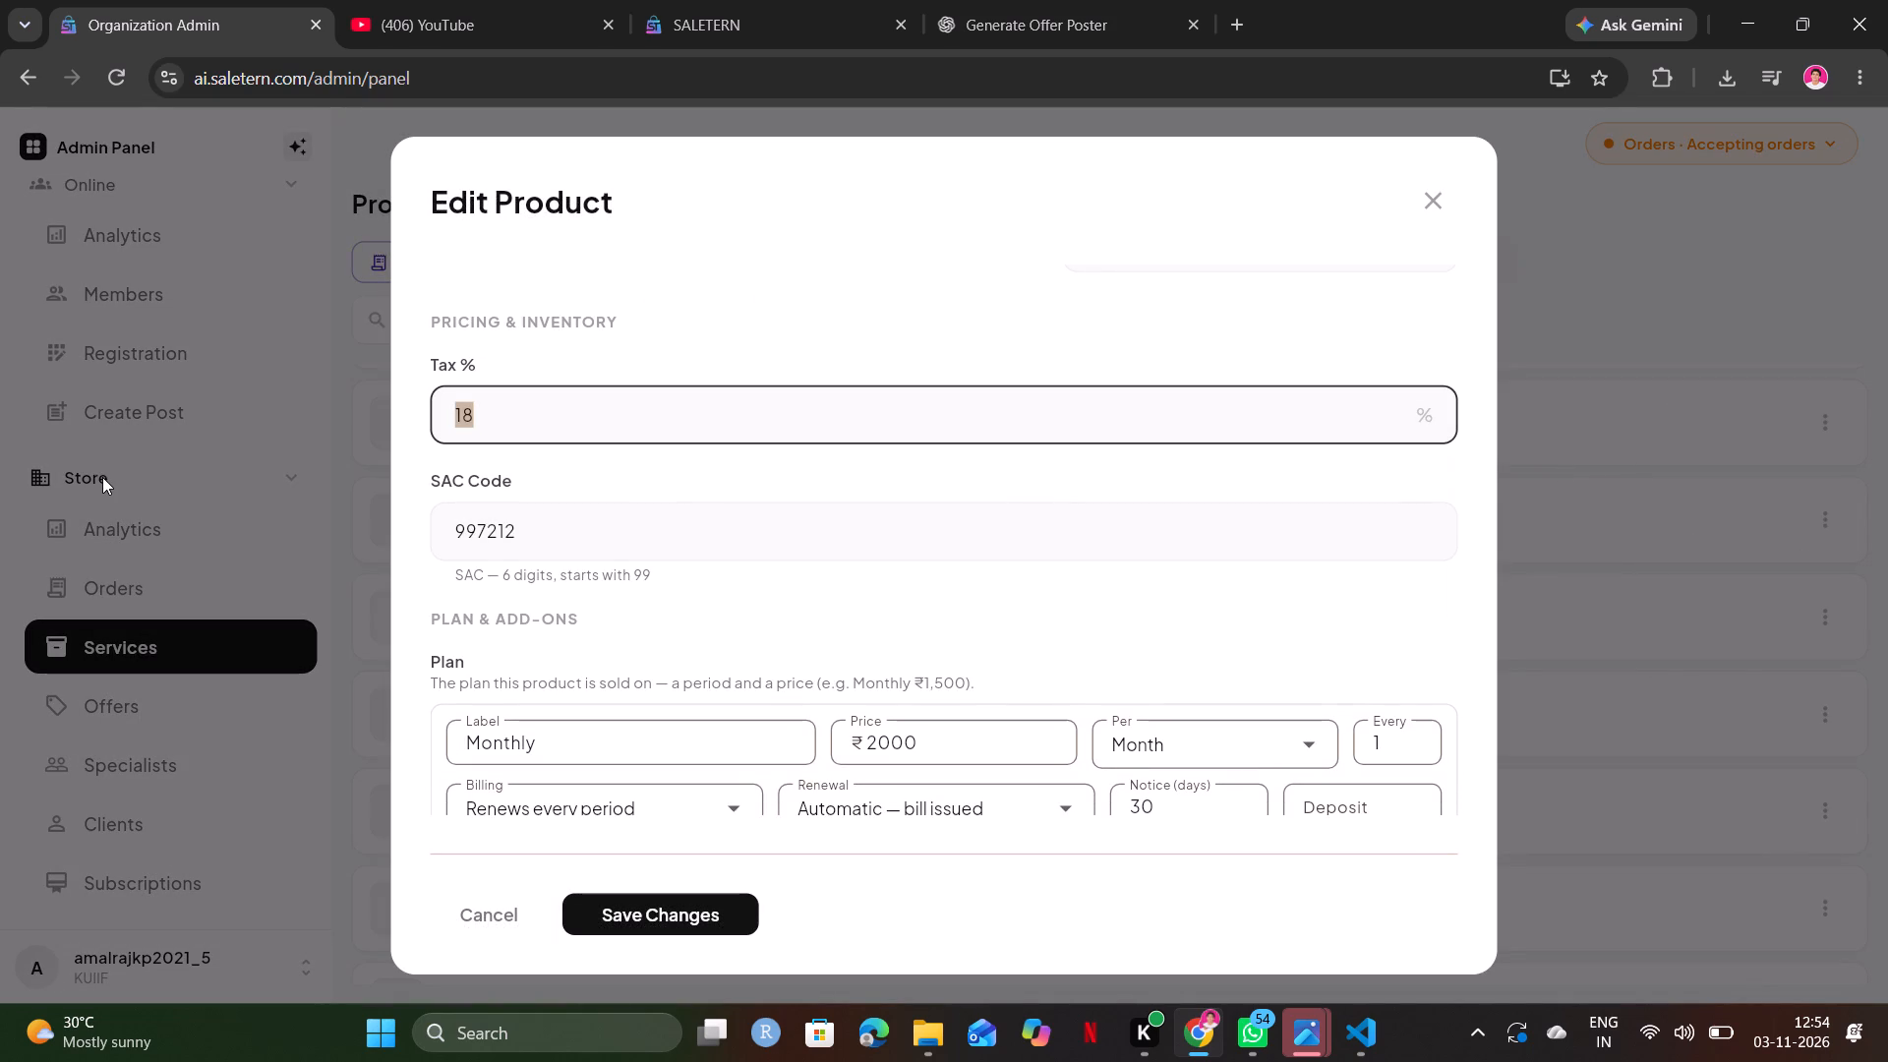
{"action": "key", "text": "0"}
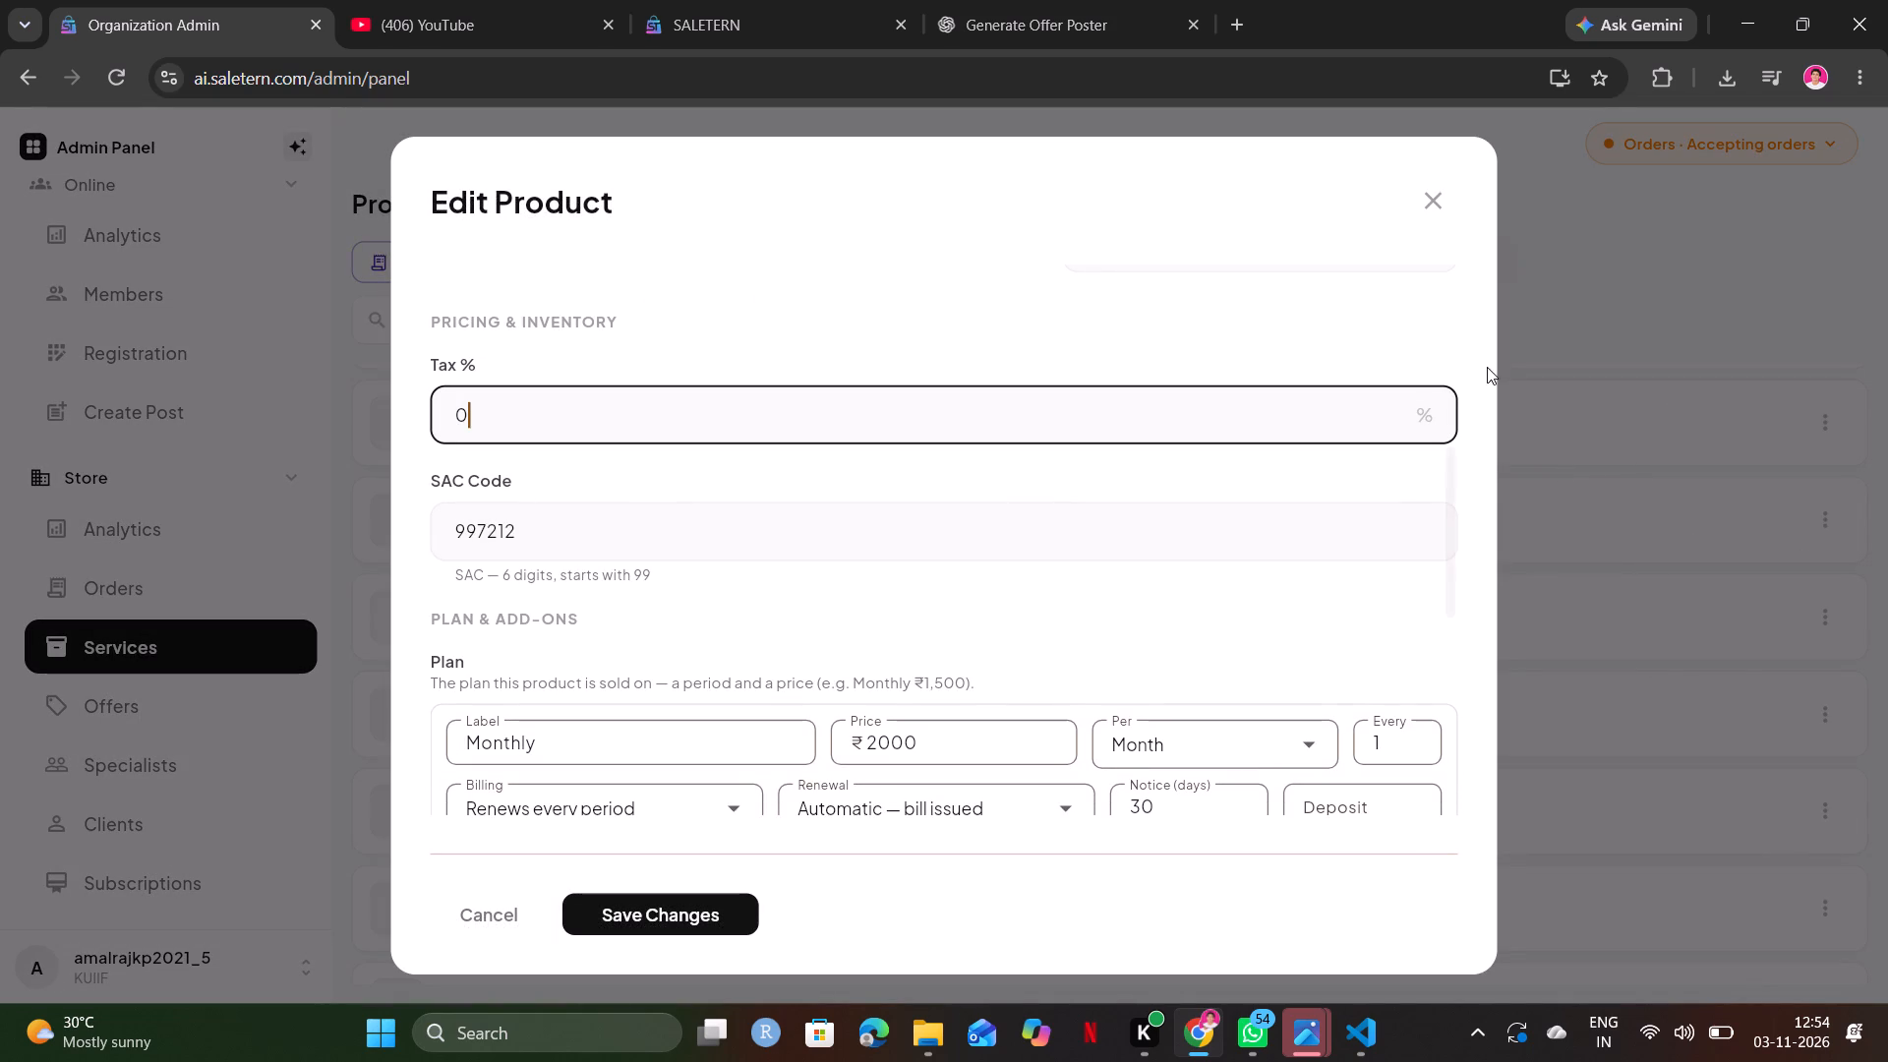
Upload "WhatsApp Image 2026-11-03 at 12.51.43" from Downloads as the F3 SEAT-9 product image and save the product.
{"action": "left_click_drag", "start_coordinate": [1449, 468], "coordinate": [1451, 576]}
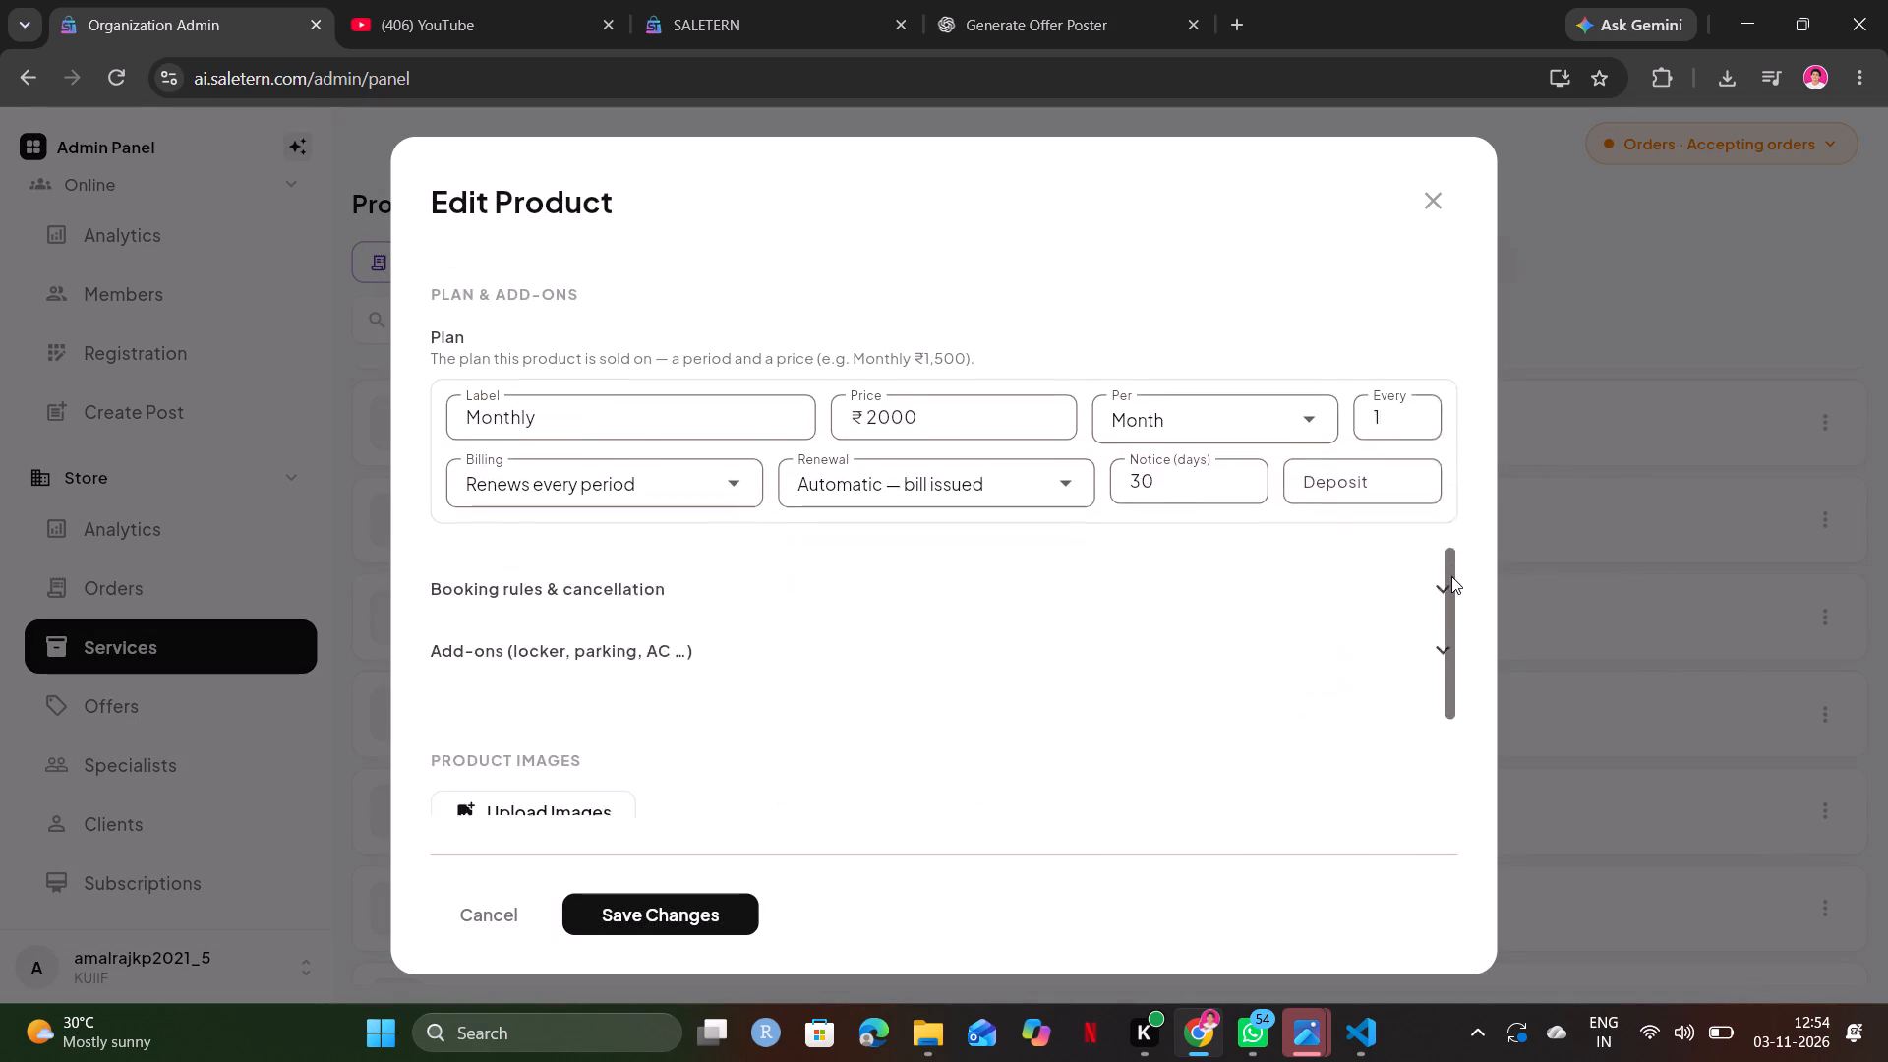
{"action": "left_click_drag", "start_coordinate": [1451, 576], "coordinate": [1437, 633]}
{"action": "left_click", "coordinate": [551, 592]}
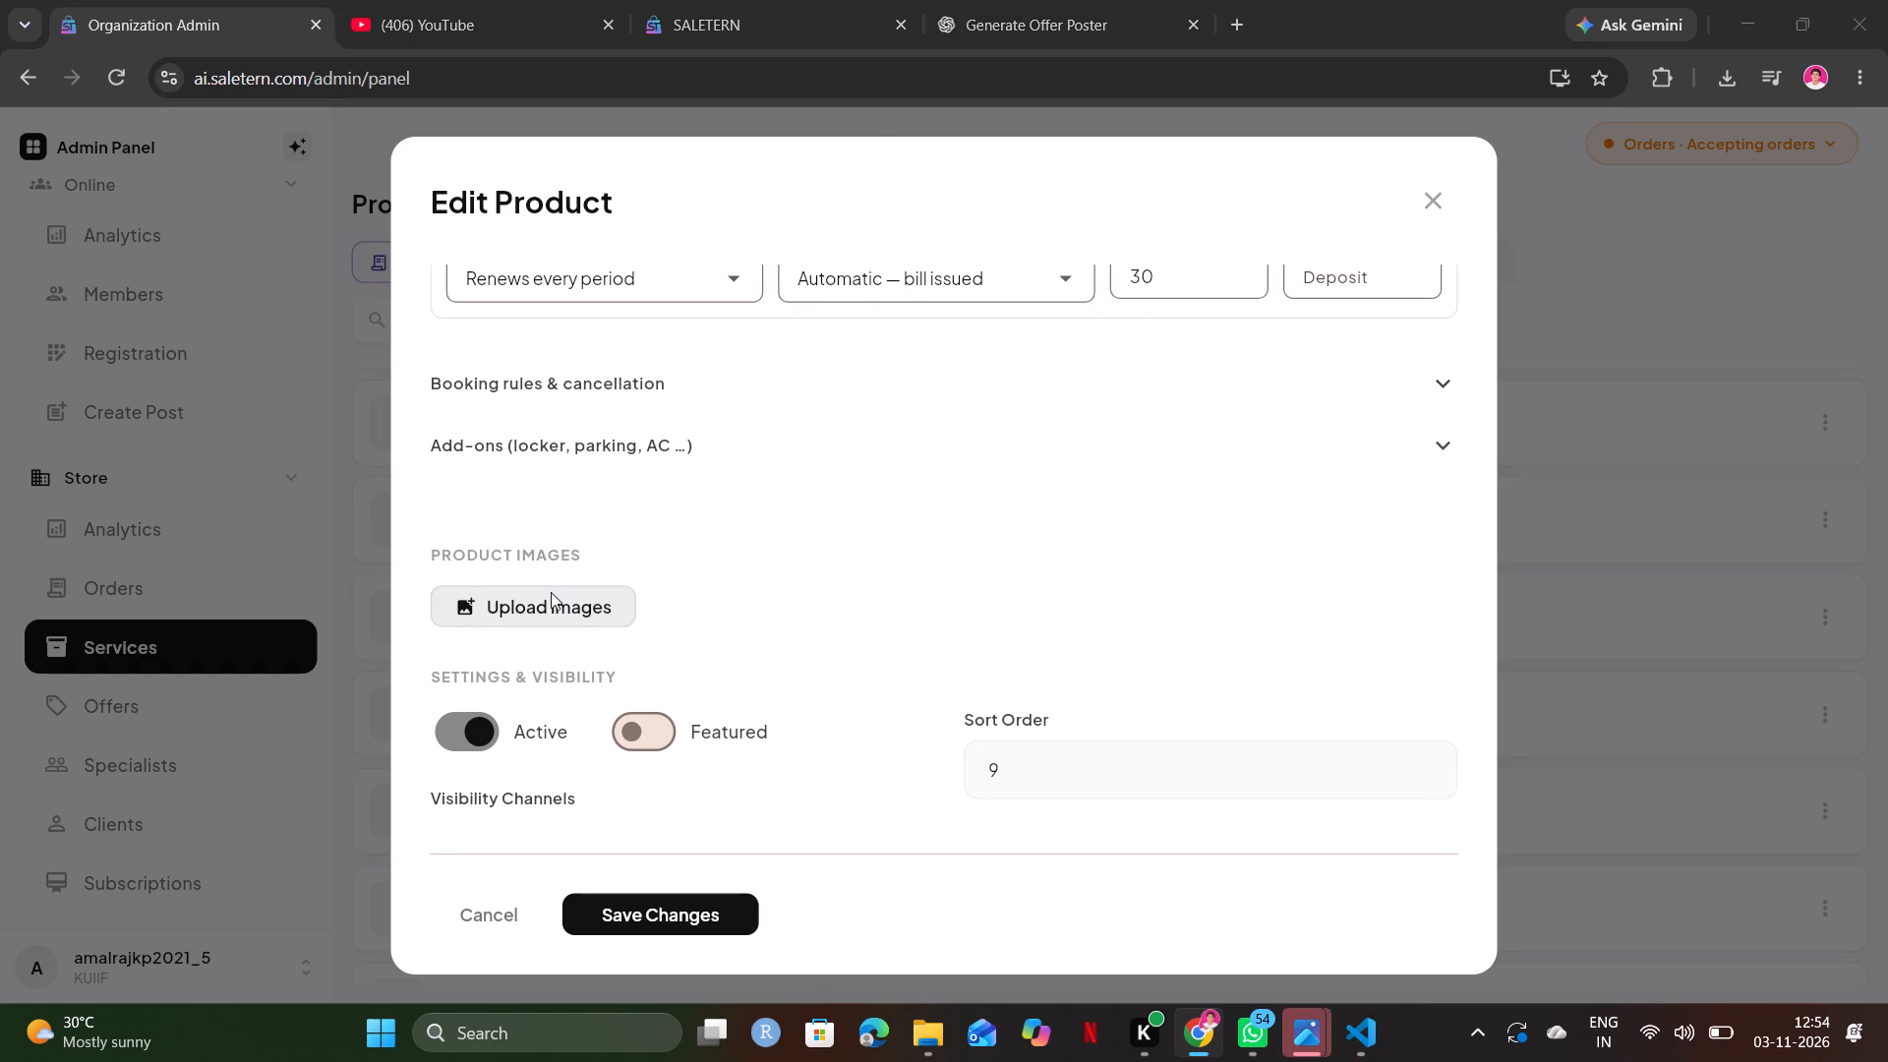
{"action": "left_click_drag", "start_coordinate": [317, 204], "coordinate": [771, 577]}
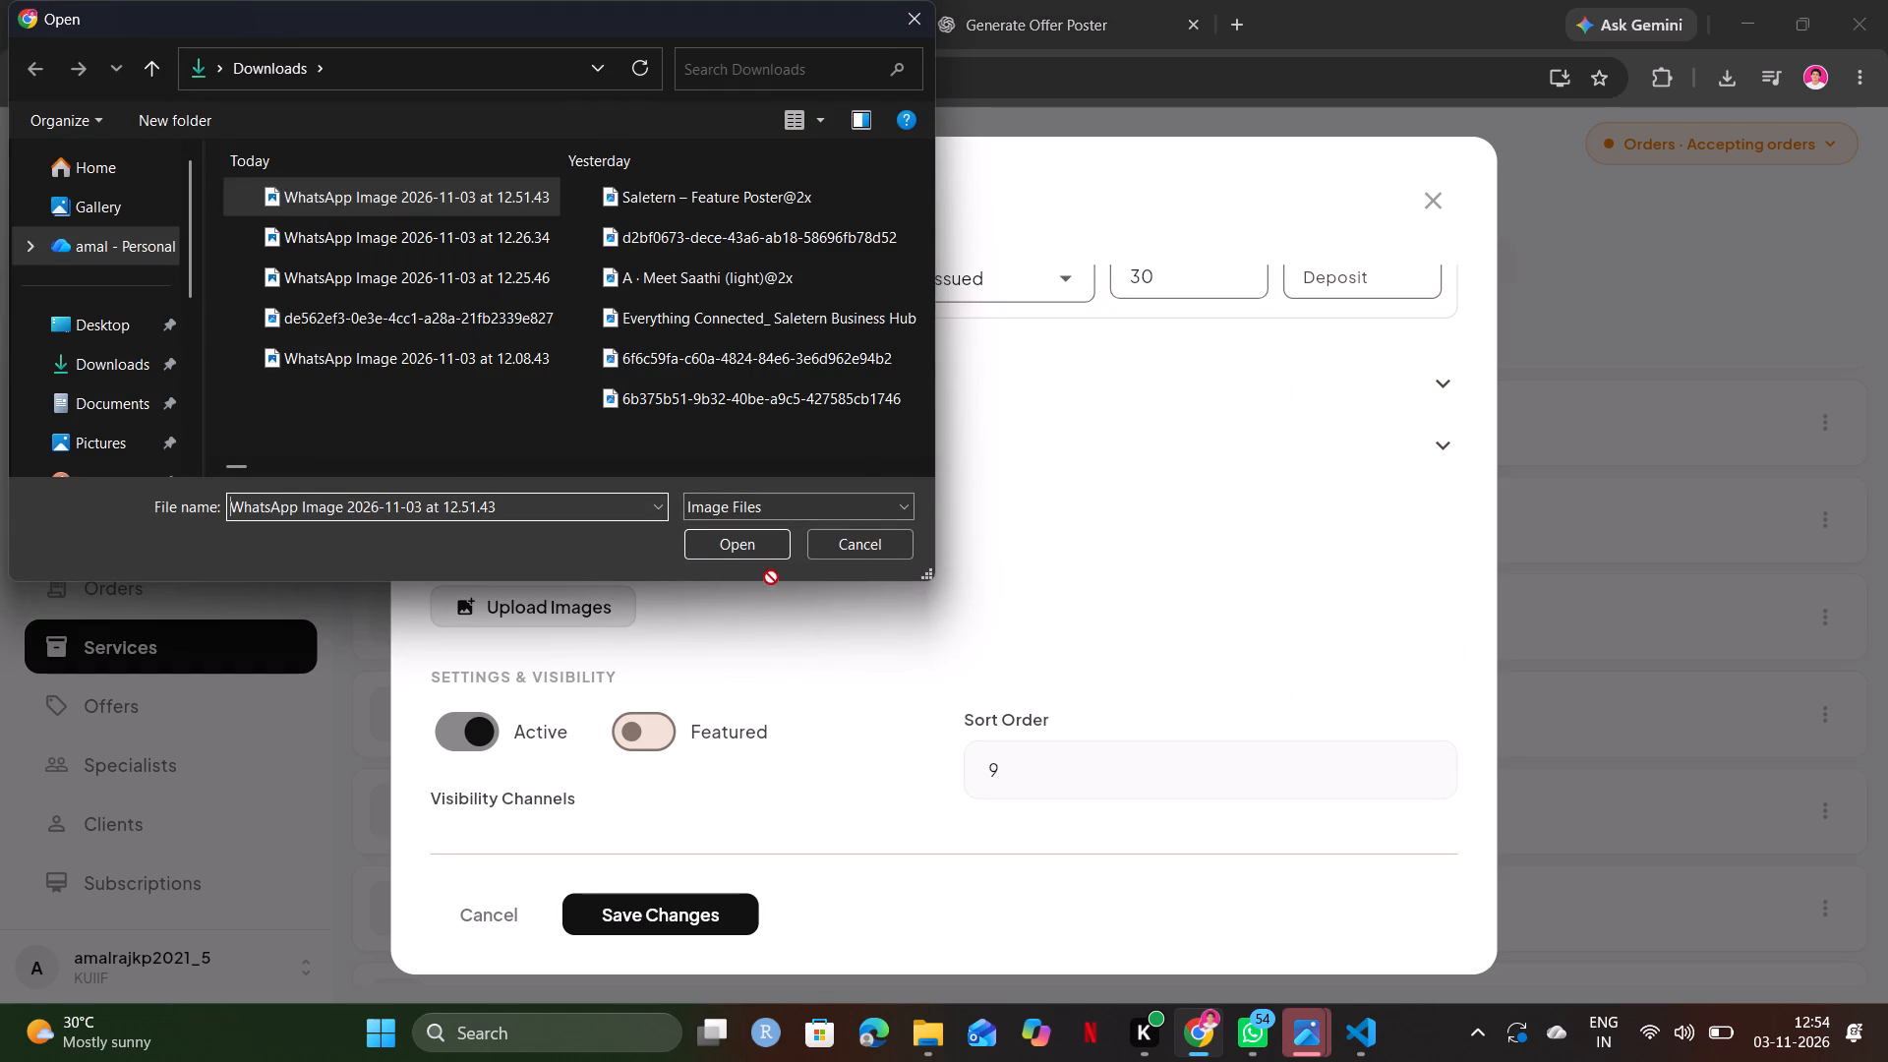
{"action": "left_click_drag", "start_coordinate": [771, 577], "coordinate": [750, 545]}
{"action": "left_click", "coordinate": [750, 545]}
{"action": "left_click", "coordinate": [669, 901]}
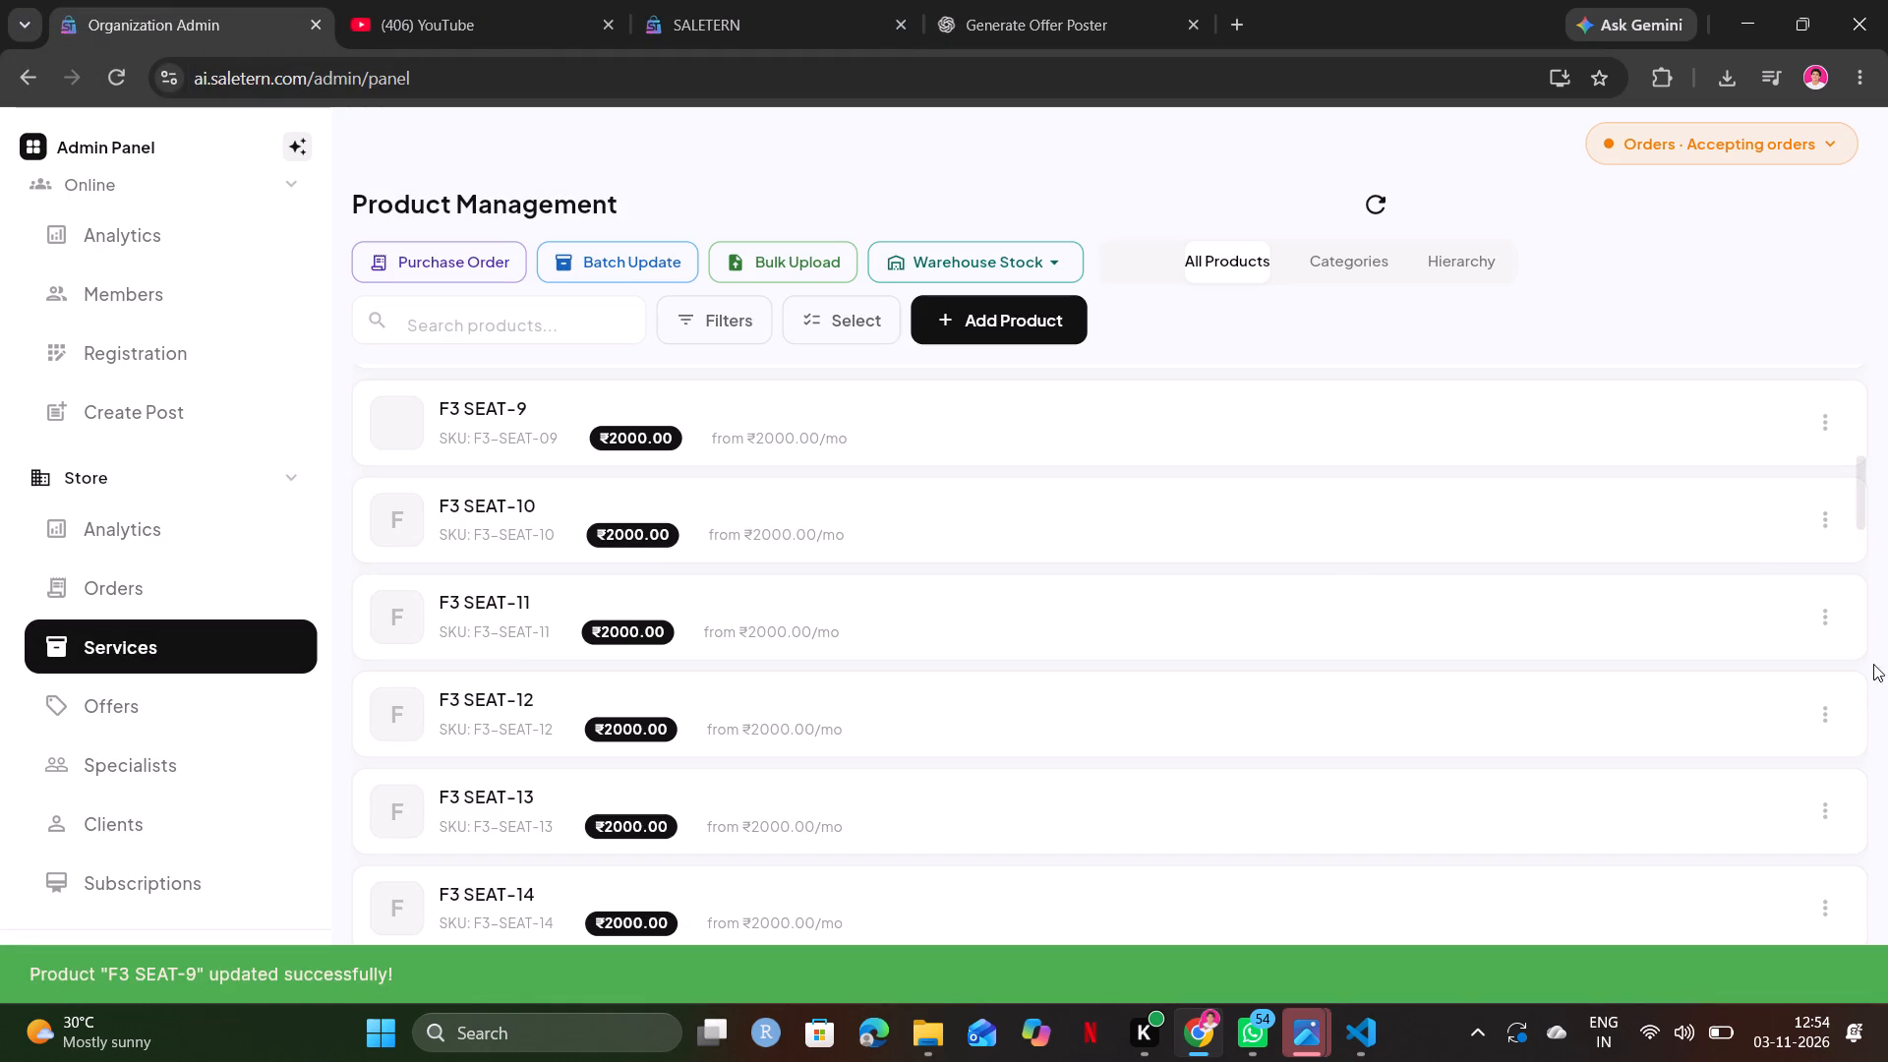
Open the F3 SEAT-10 product for editing at its pricing details.
{"action": "left_click", "coordinate": [1826, 518]}
{"action": "left_click", "coordinate": [1776, 508]}
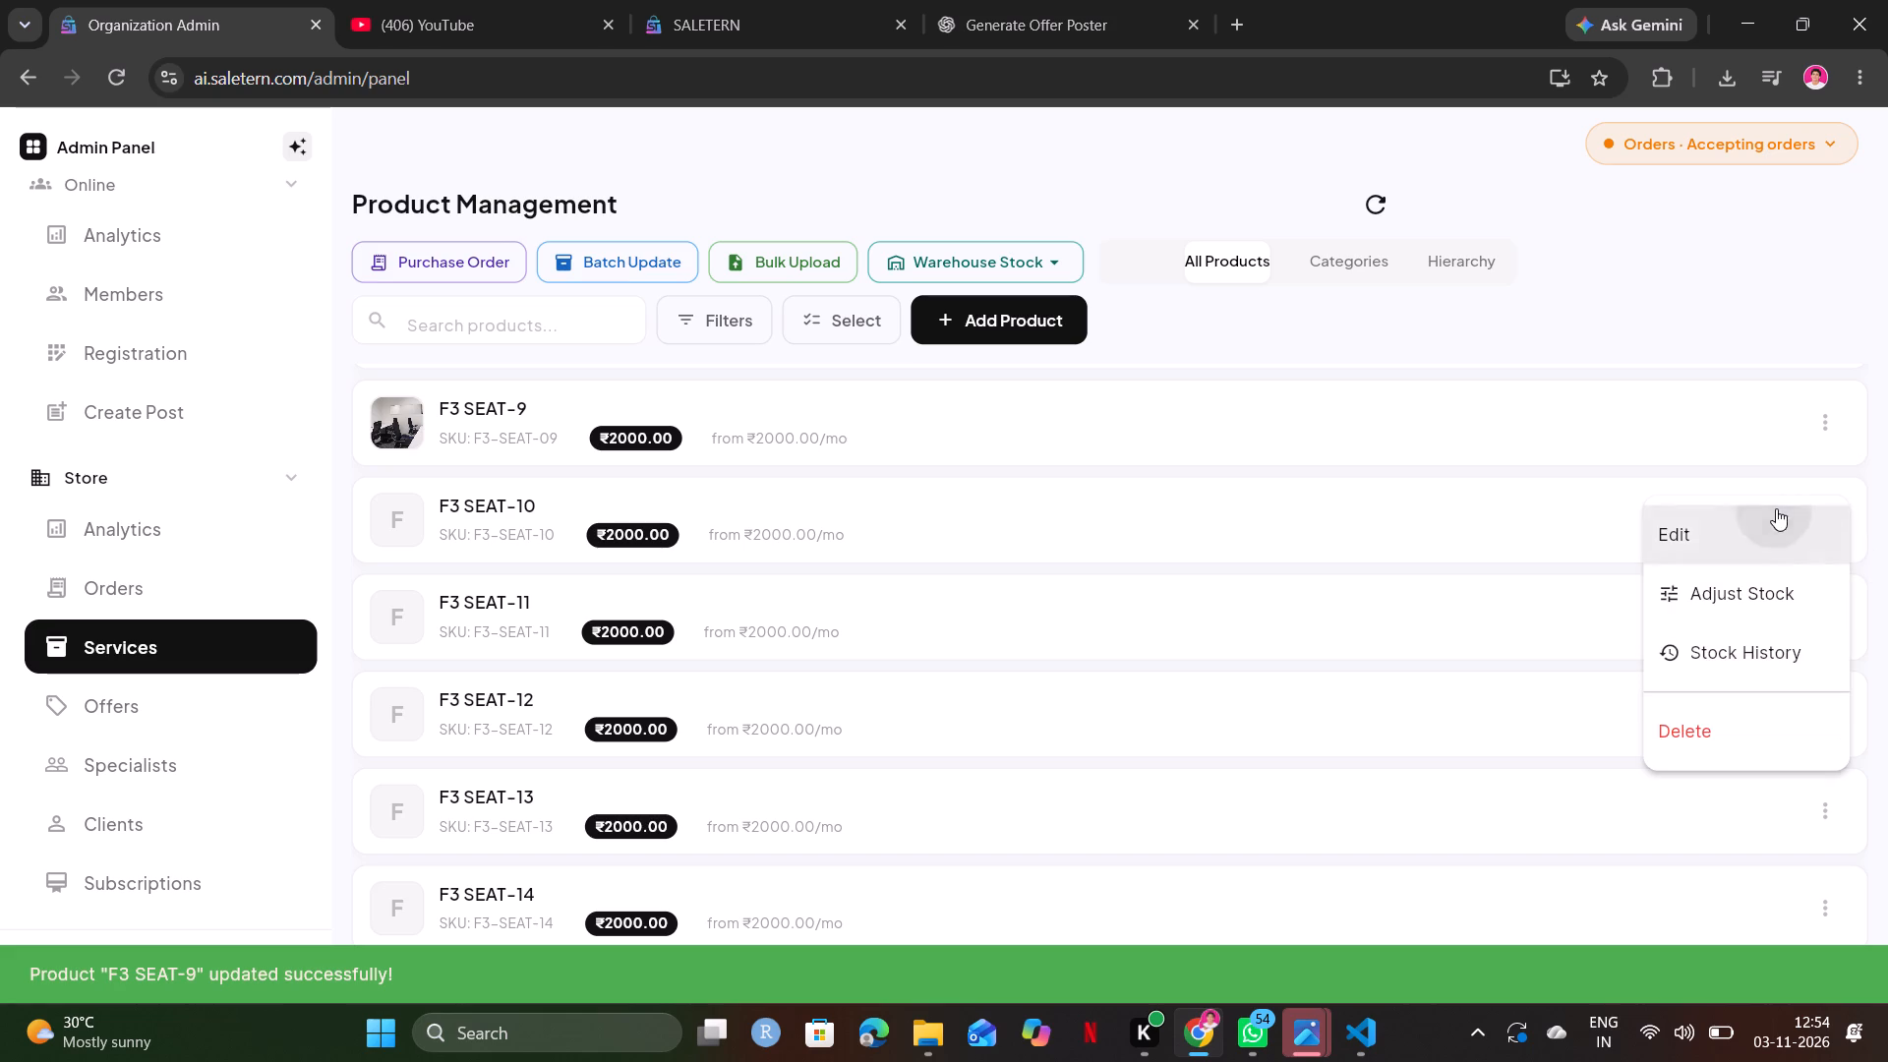
{"action": "left_click_drag", "start_coordinate": [1454, 271], "coordinate": [1483, 536]}
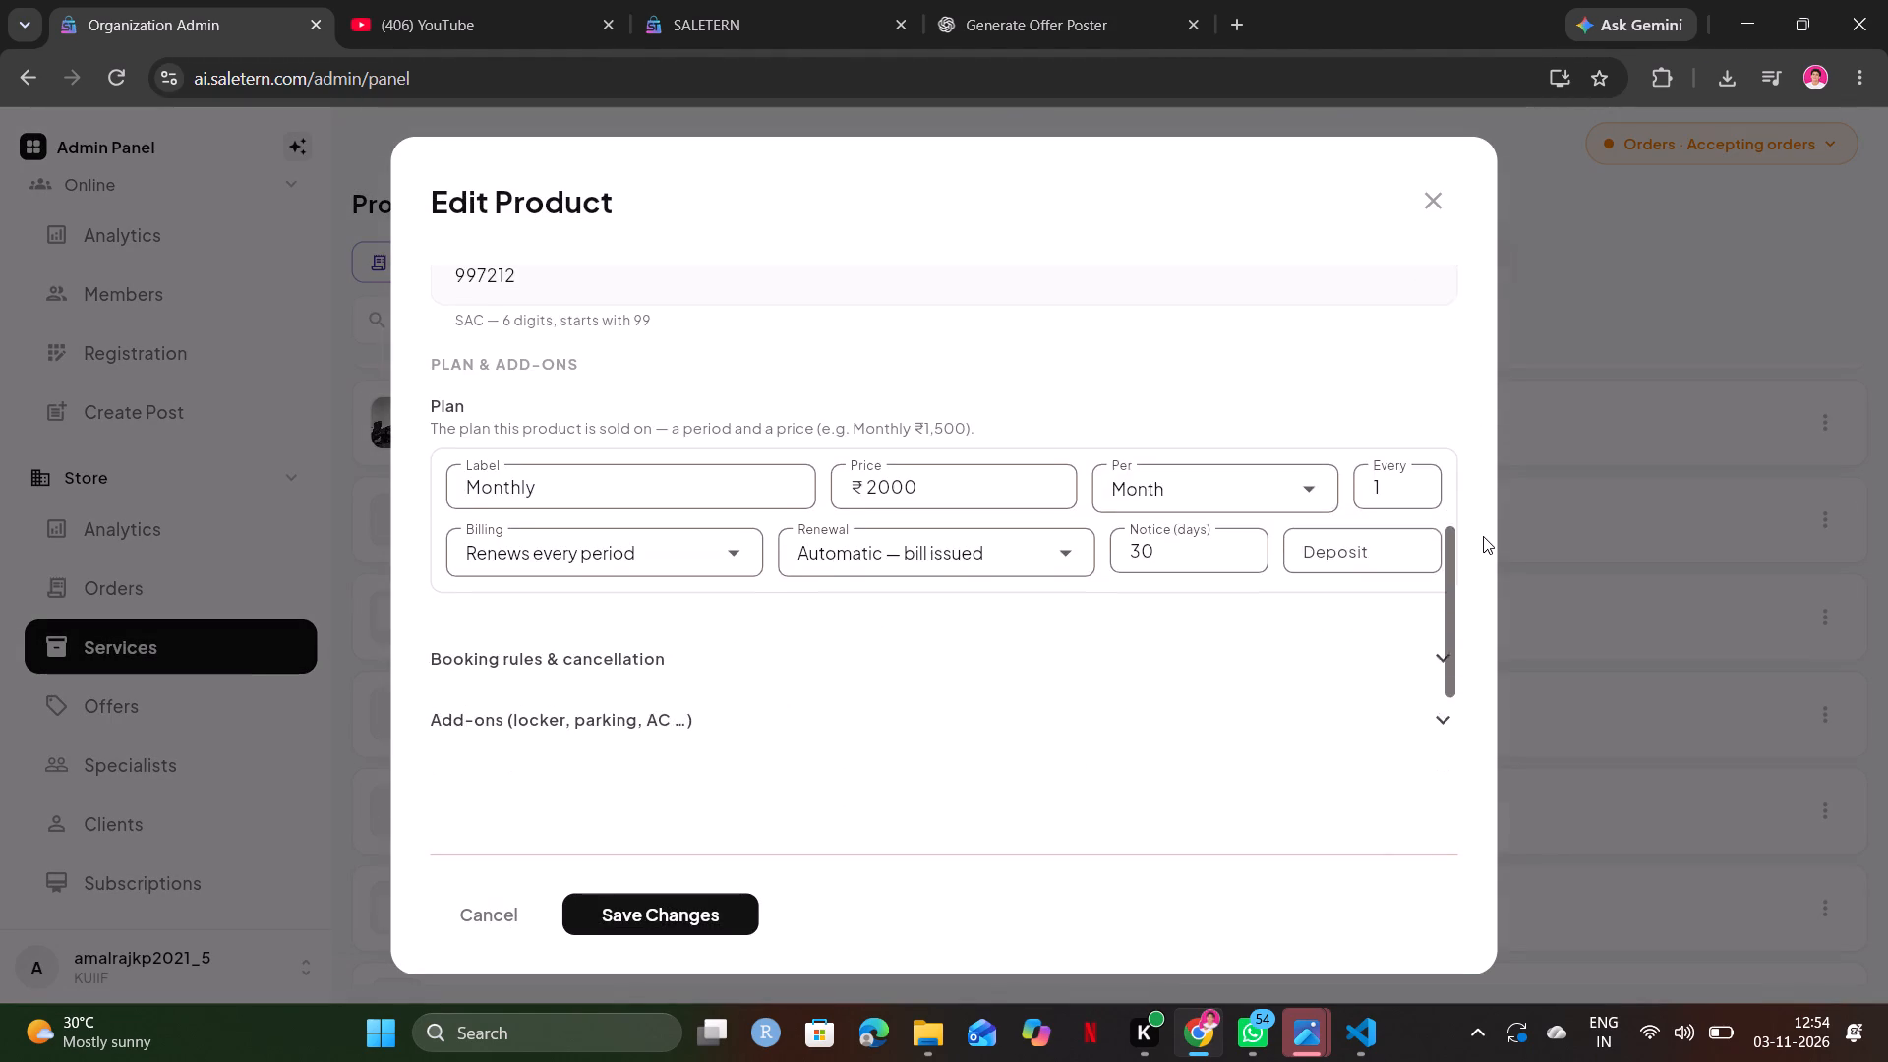
Set the tax of the F3 SEAT-10 product to 0%.
{"action": "left_click_drag", "start_coordinate": [1483, 536], "coordinate": [1472, 619]}
{"action": "left_click", "coordinate": [573, 630]}
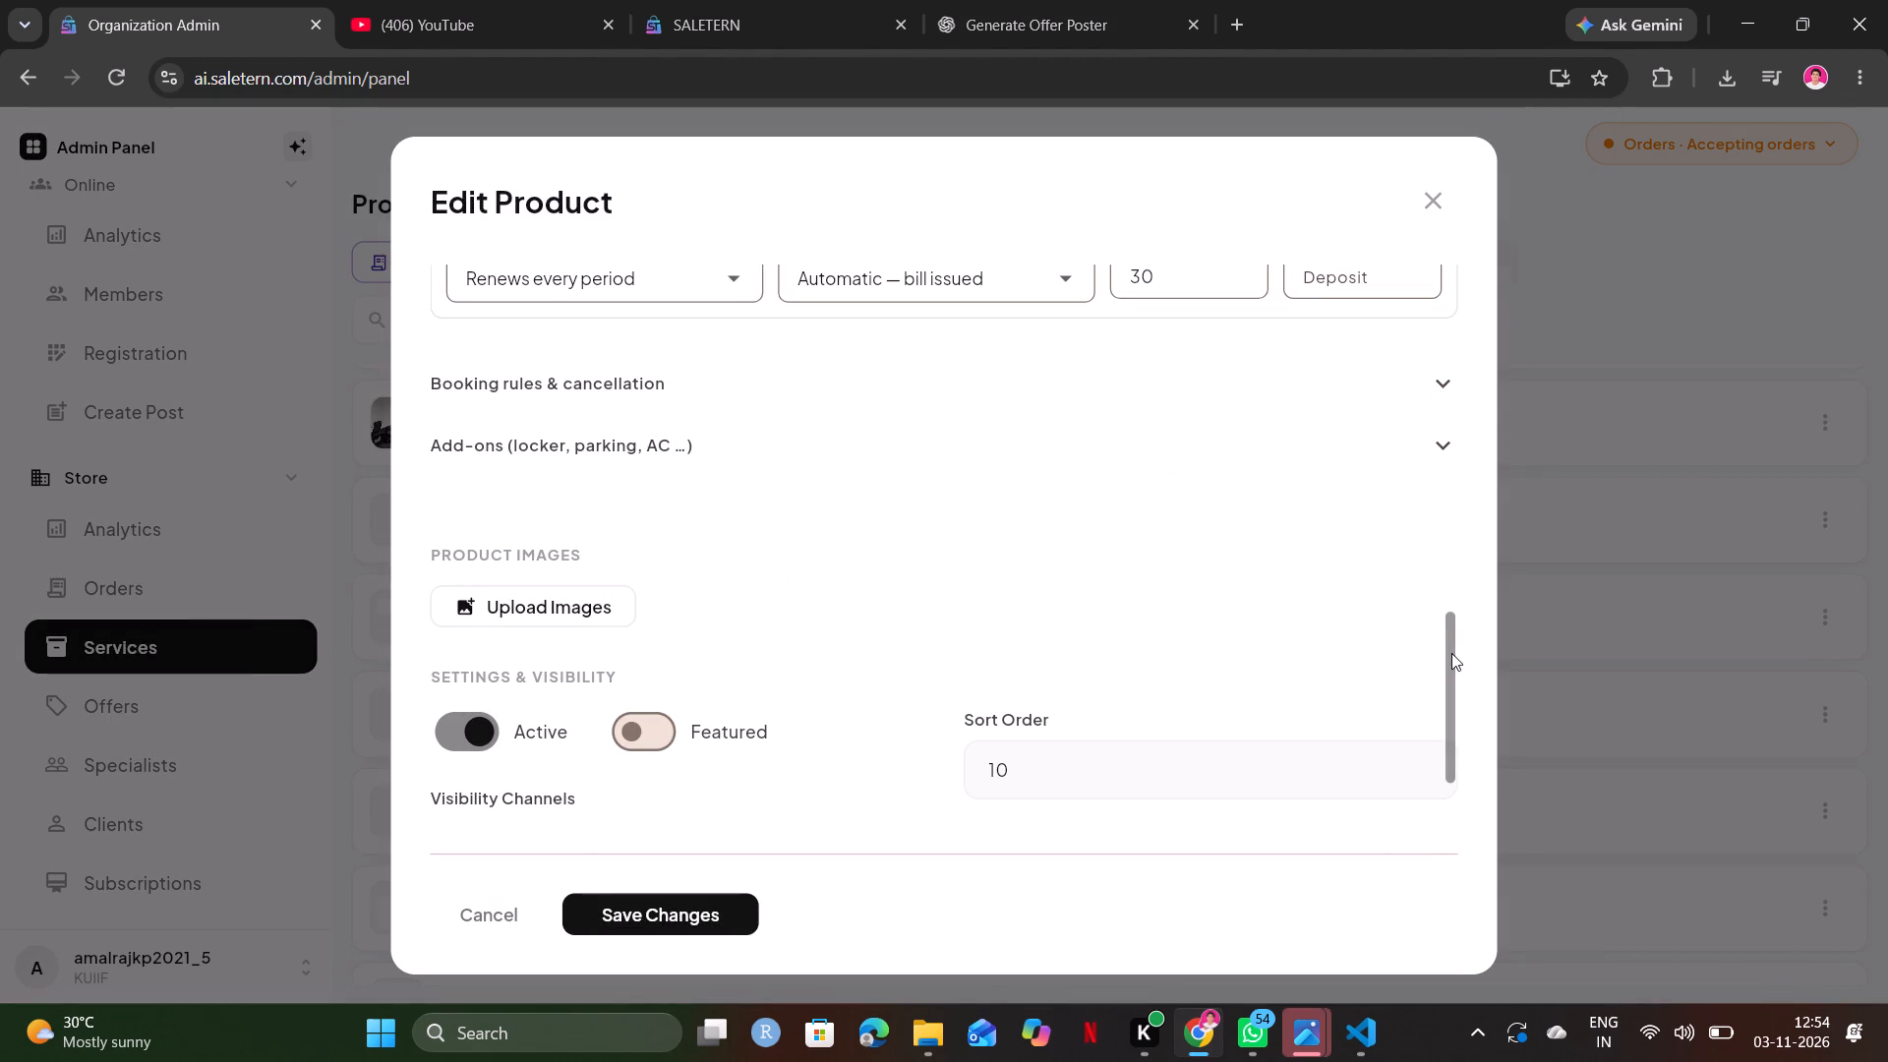
{"action": "left_click_drag", "start_coordinate": [1451, 653], "coordinate": [1501, 447]}
{"action": "left_click_drag", "start_coordinate": [777, 535], "coordinate": [165, 744]}
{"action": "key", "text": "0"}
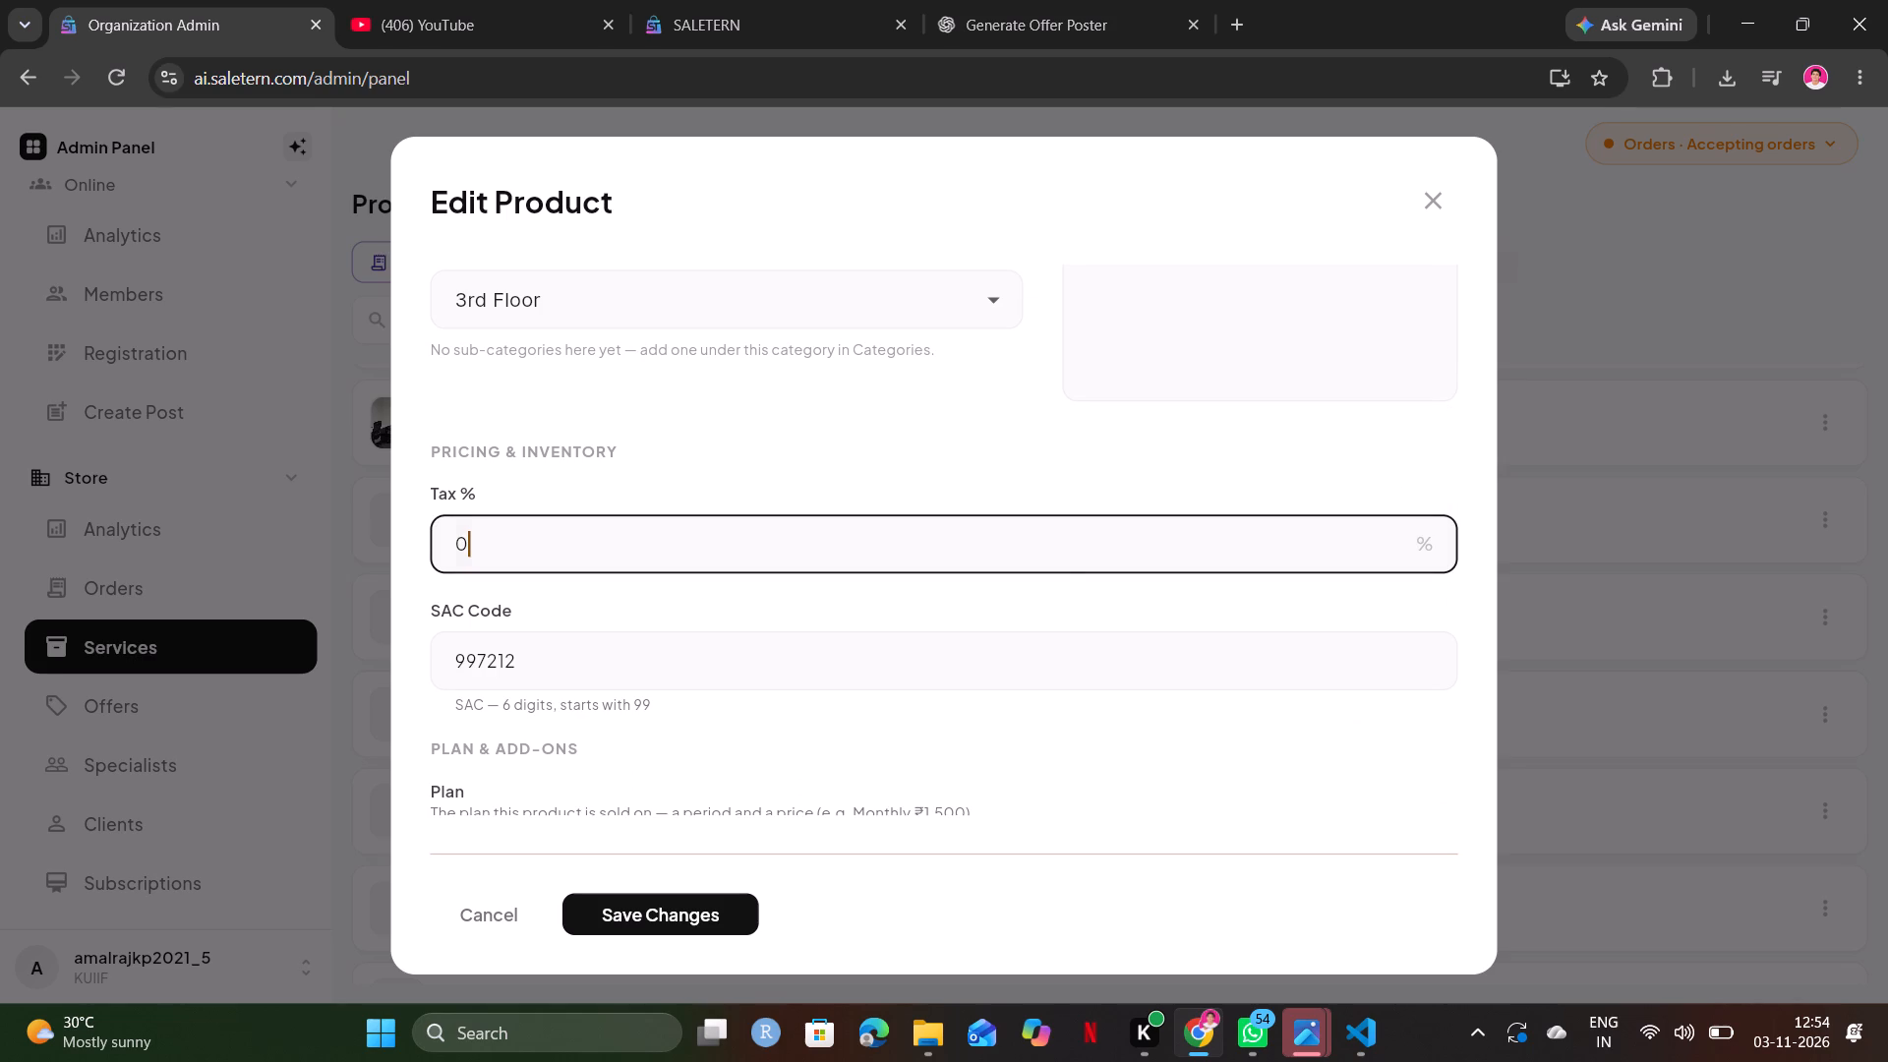
Upload "WhatsApp Image 2026-11-03 at 12.51.43" from Downloads as the F3 SEAT-10 product image and save the product.
{"action": "left_click_drag", "start_coordinate": [1448, 481], "coordinate": [1445, 690]}
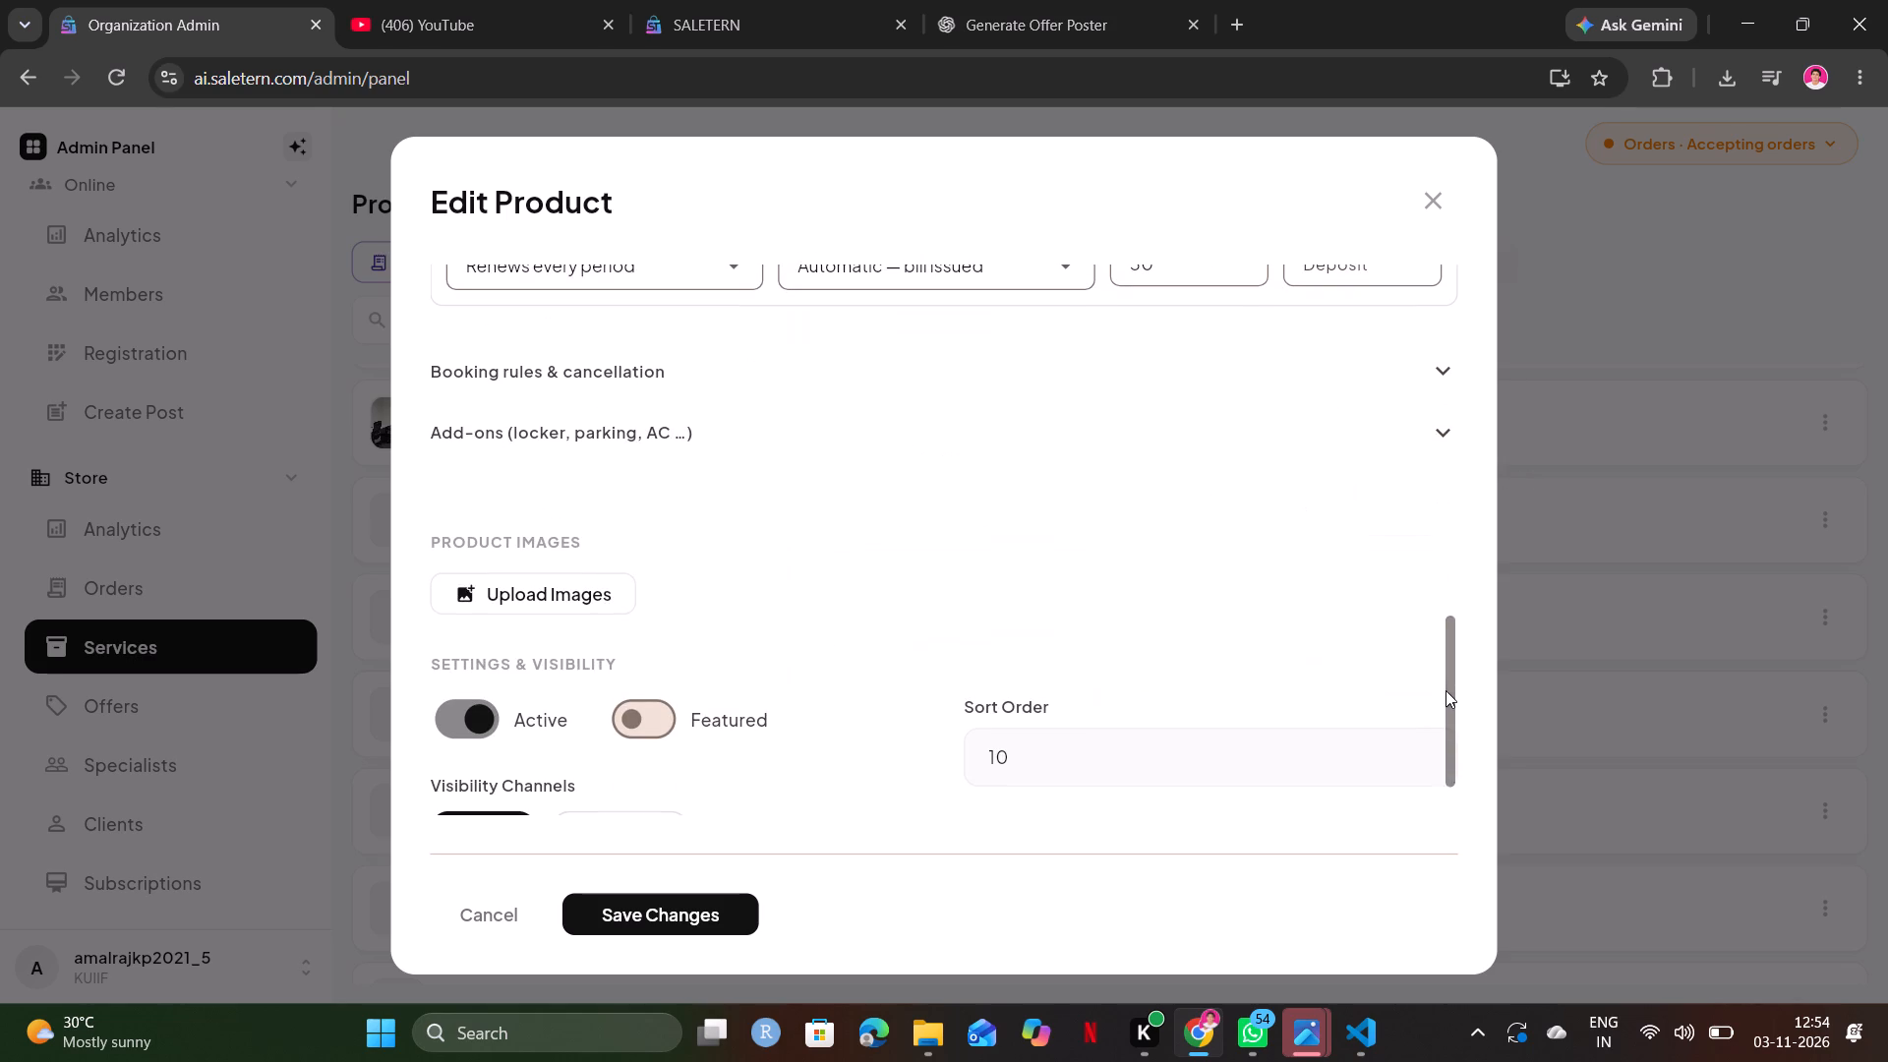
{"action": "left_click", "coordinate": [561, 606]}
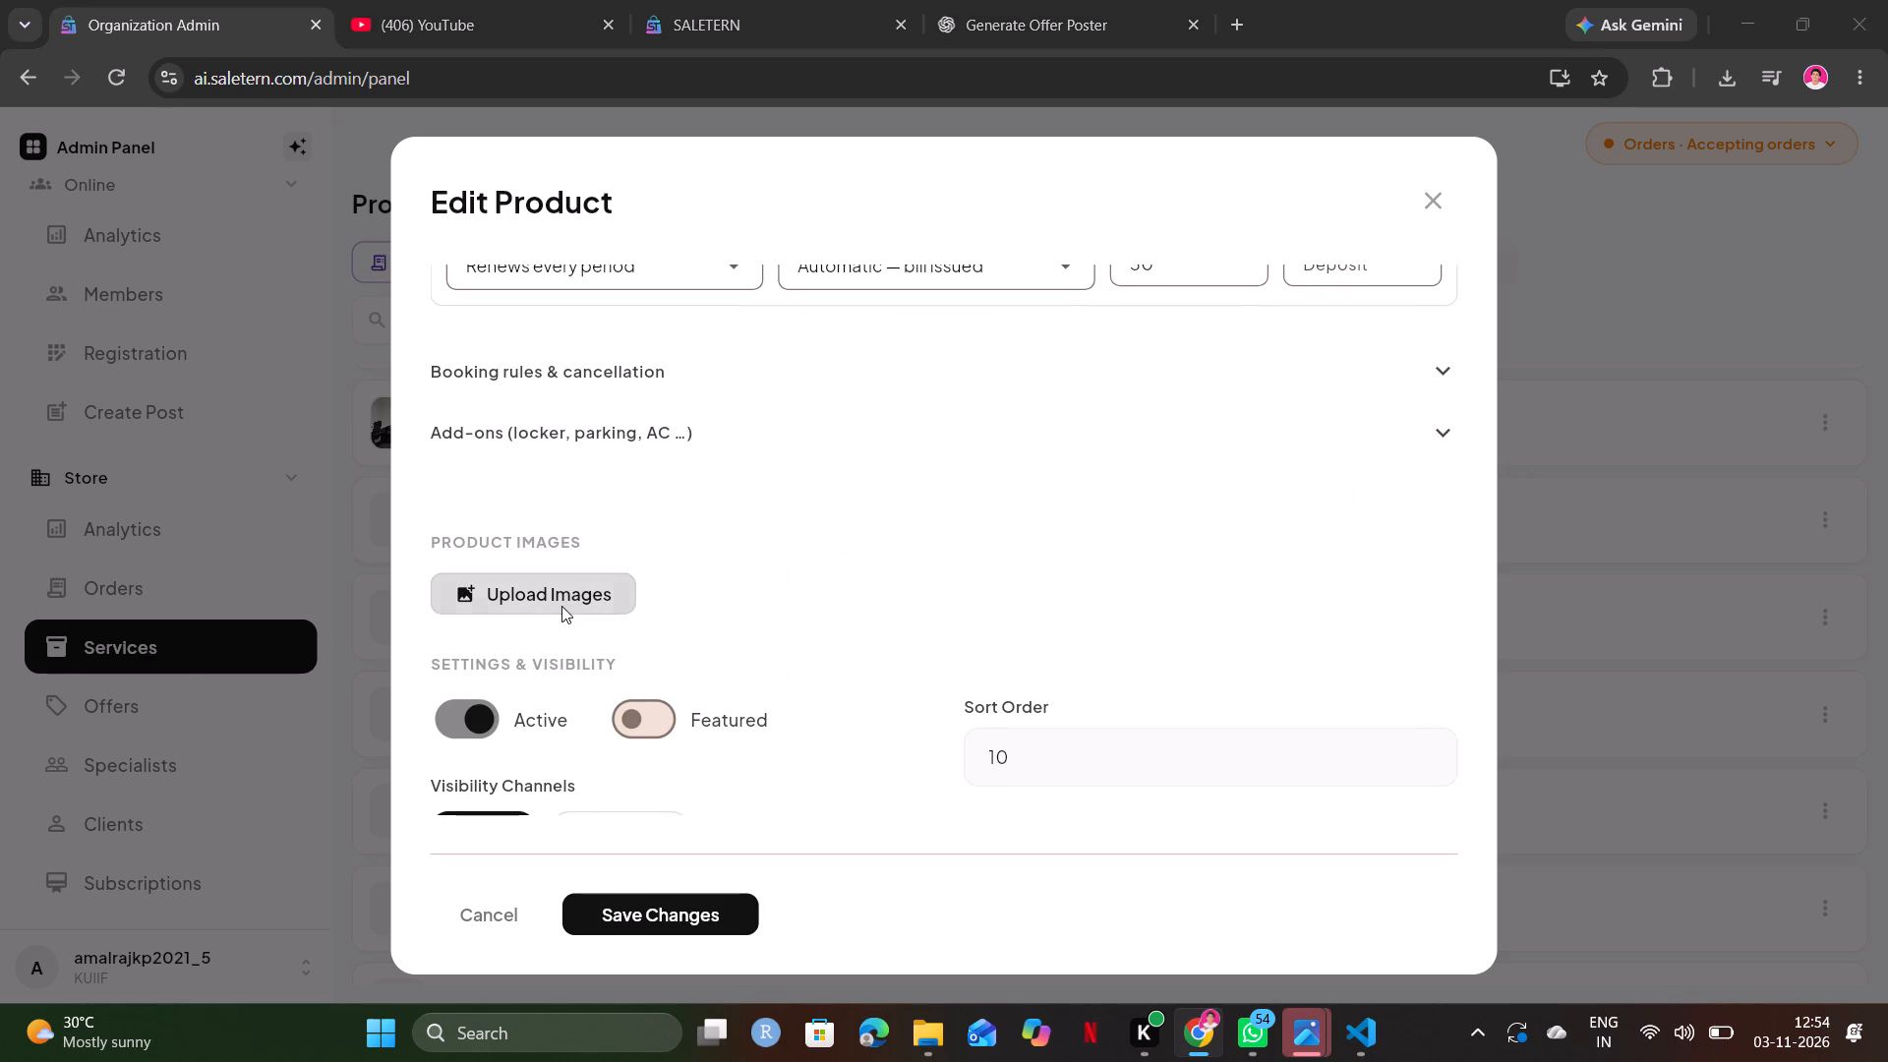
{"action": "left_click", "coordinate": [354, 181]}
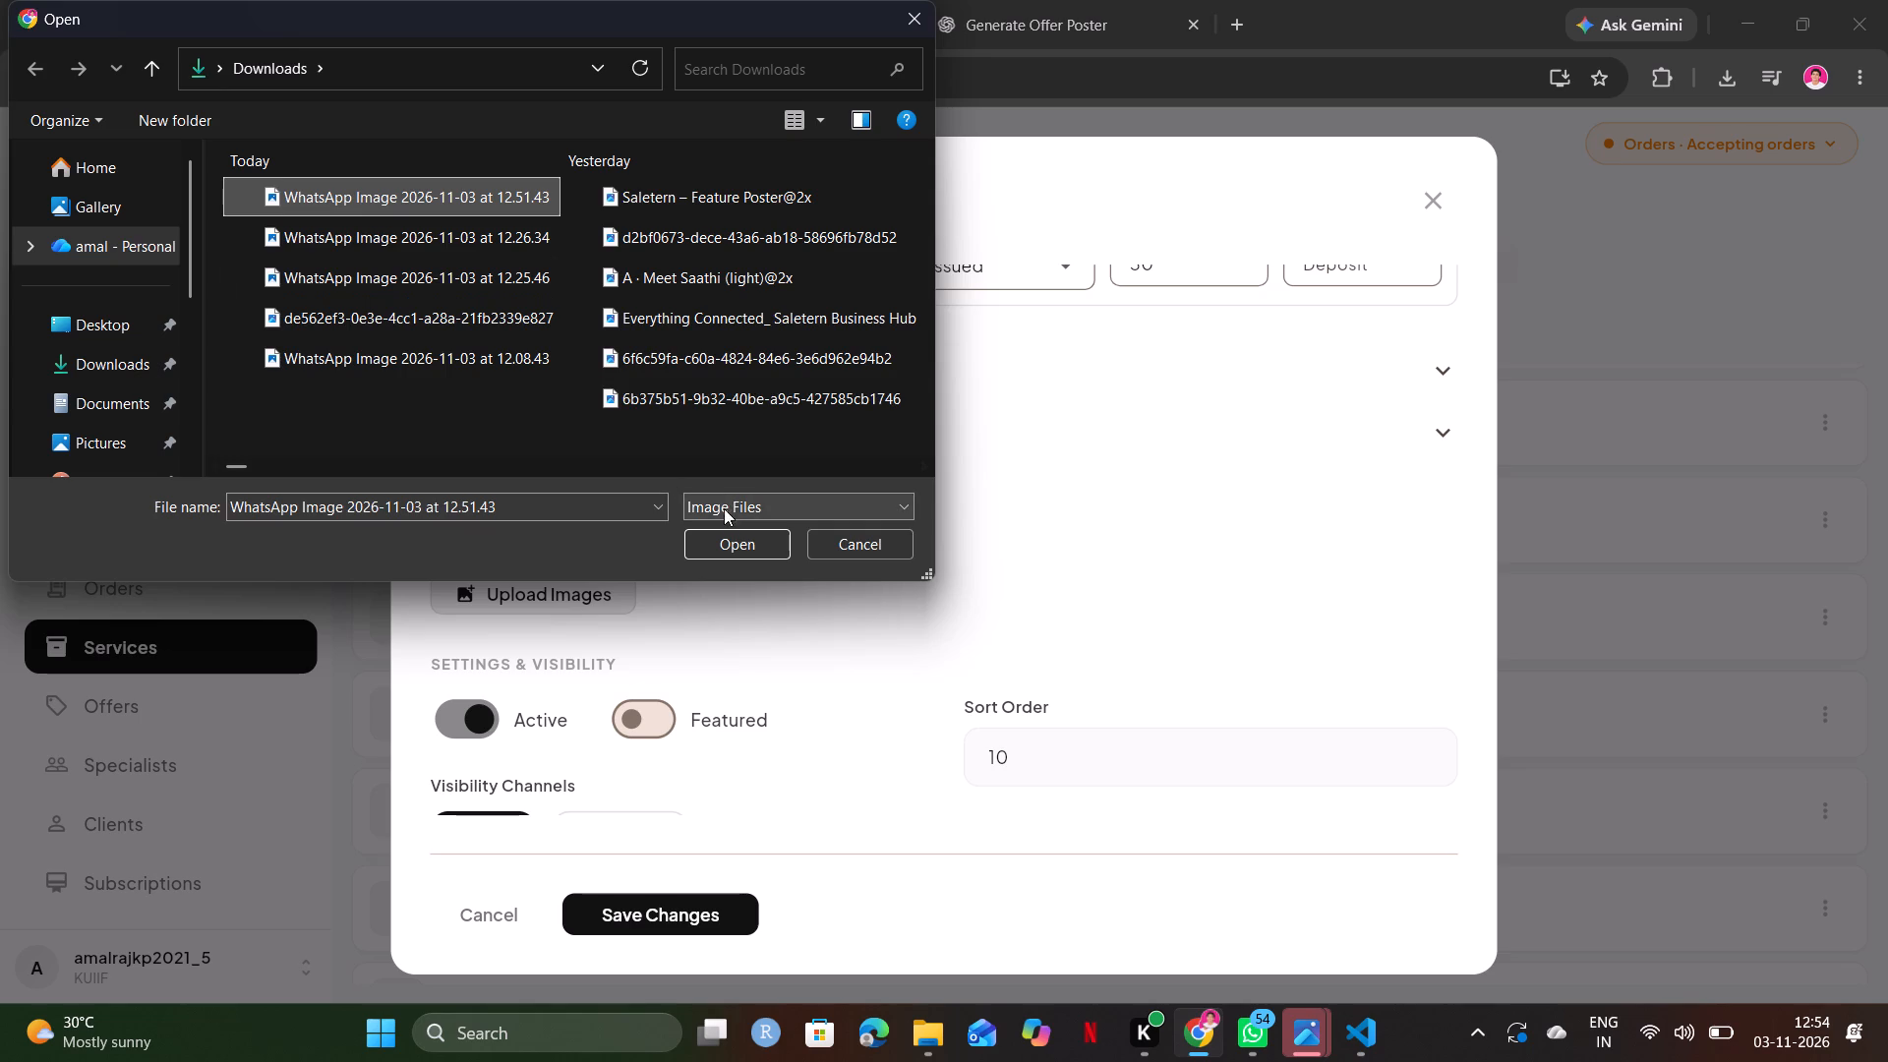
{"action": "left_click", "coordinate": [727, 515]}
{"action": "left_click", "coordinate": [703, 583]}
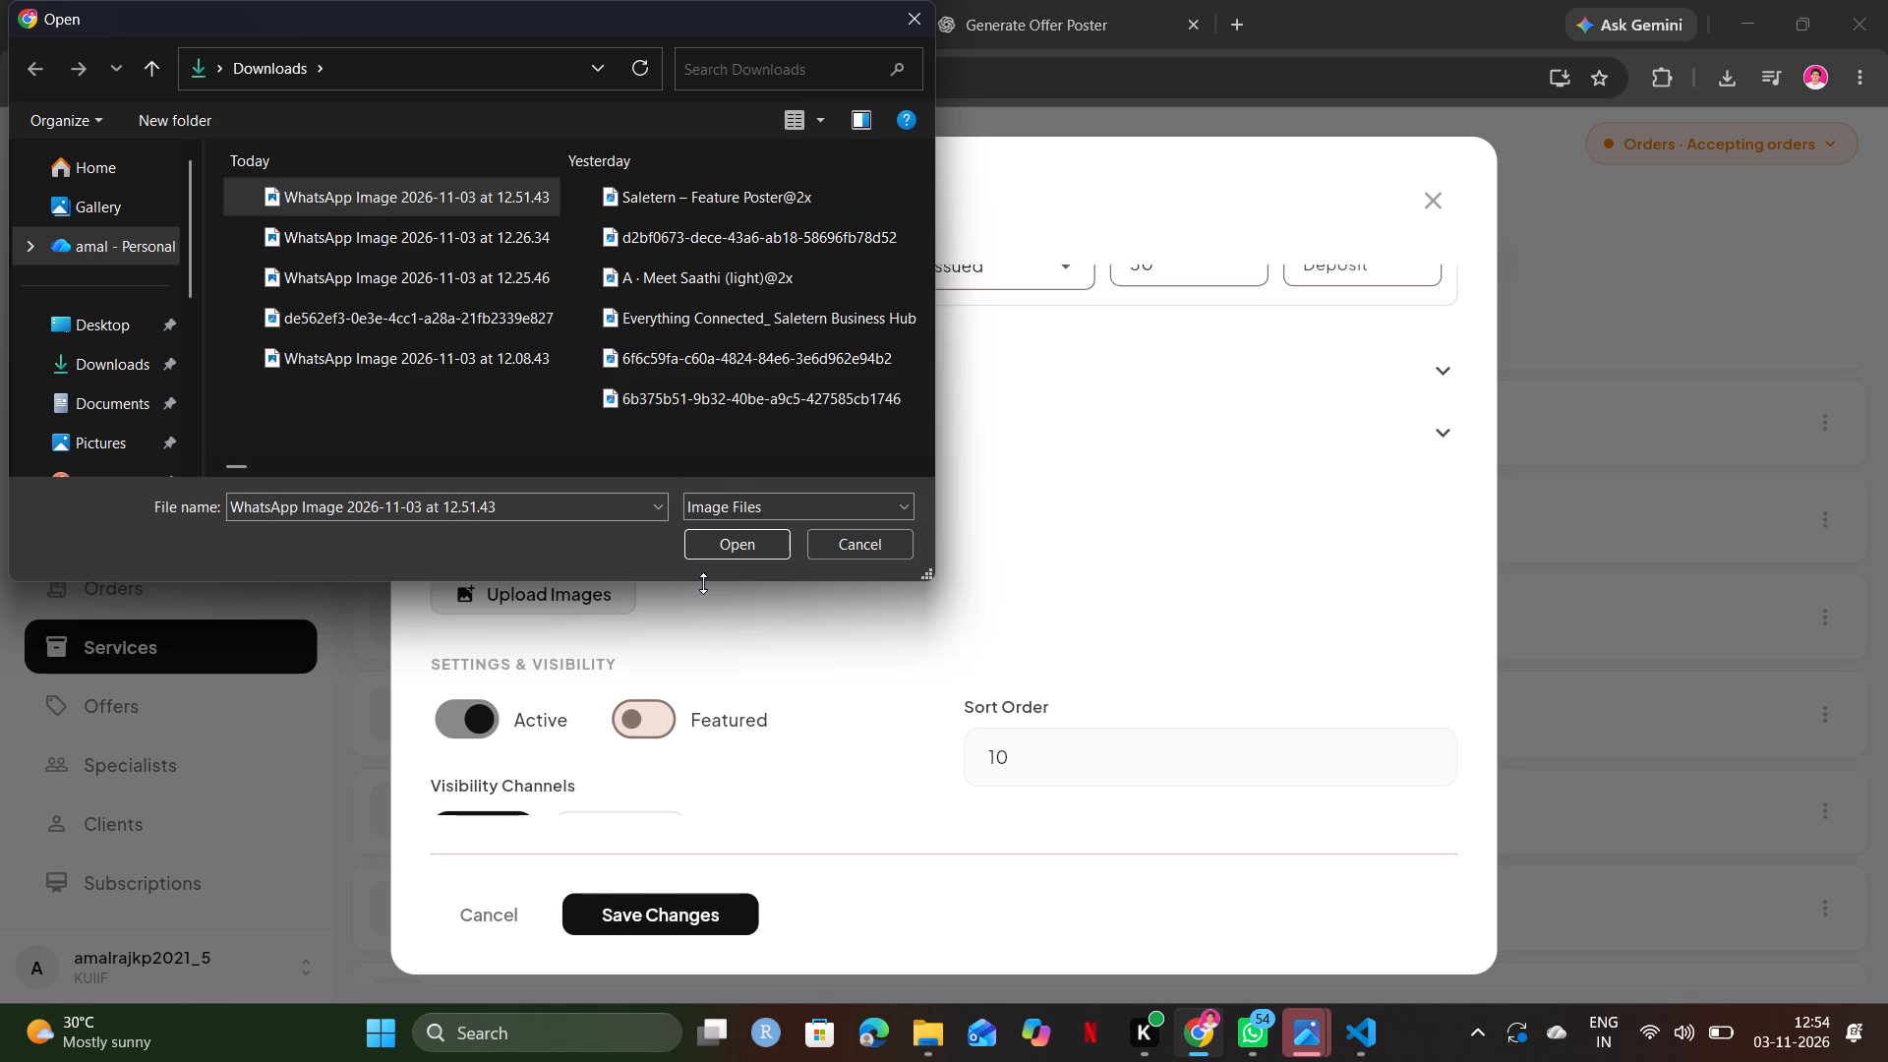
{"action": "left_click", "coordinate": [728, 553]}
{"action": "left_click", "coordinate": [636, 916]}
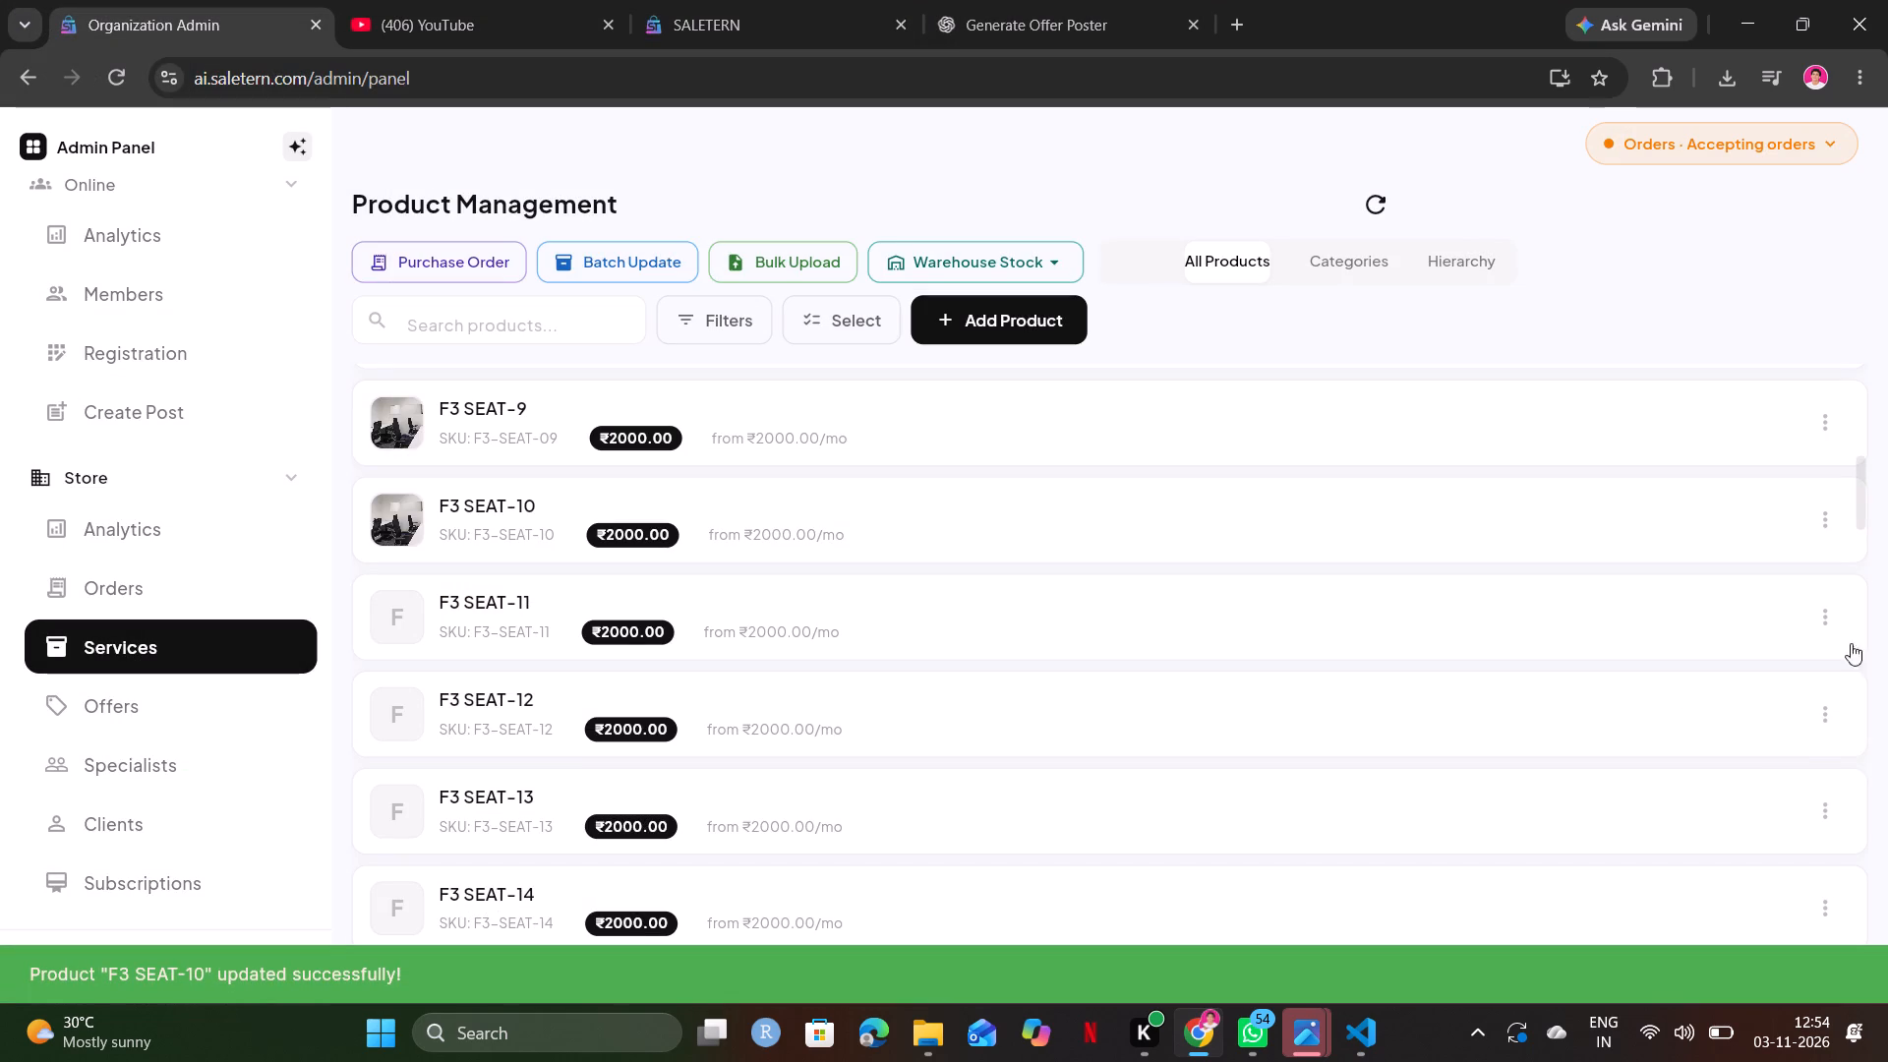
Open the F3 SEAT-8 product for editing and set its tax to 0%.
{"action": "left_click_drag", "start_coordinate": [1861, 488], "coordinate": [1870, 464]}
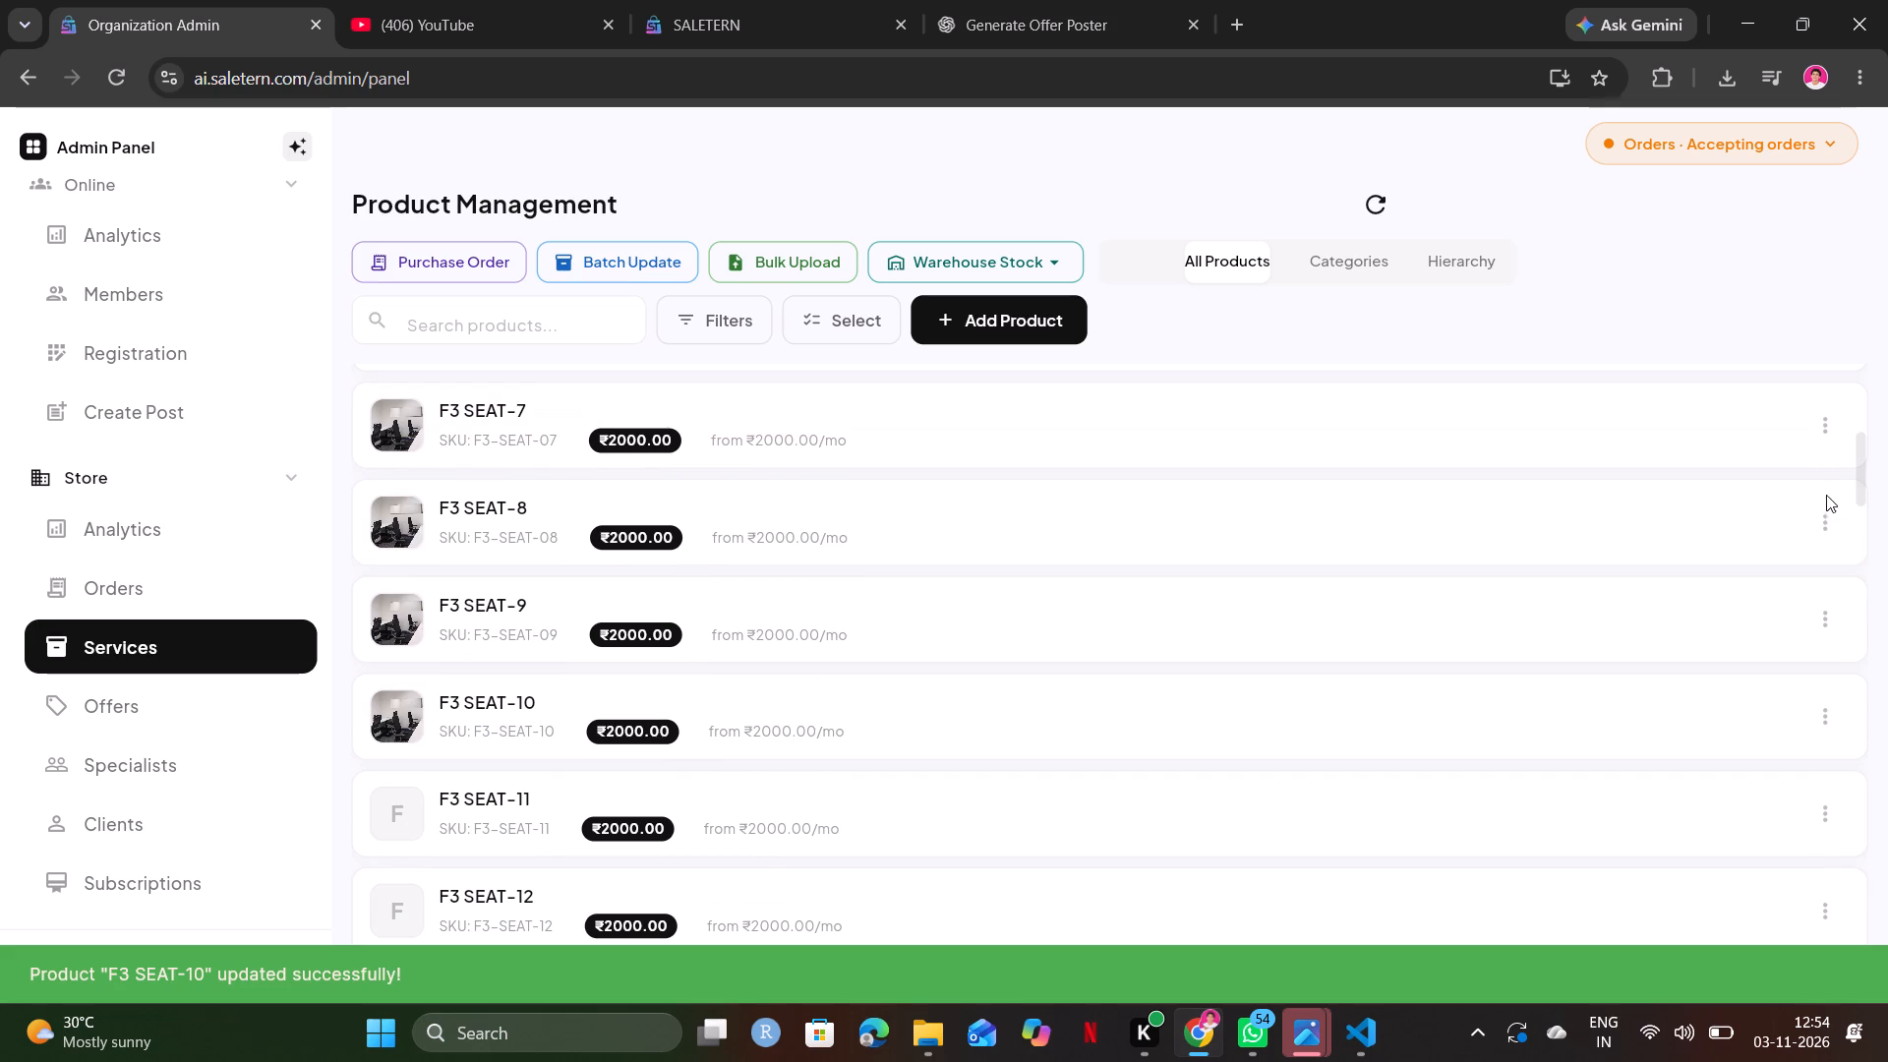
{"action": "left_click", "coordinate": [1822, 526]}
{"action": "left_click", "coordinate": [1801, 531]}
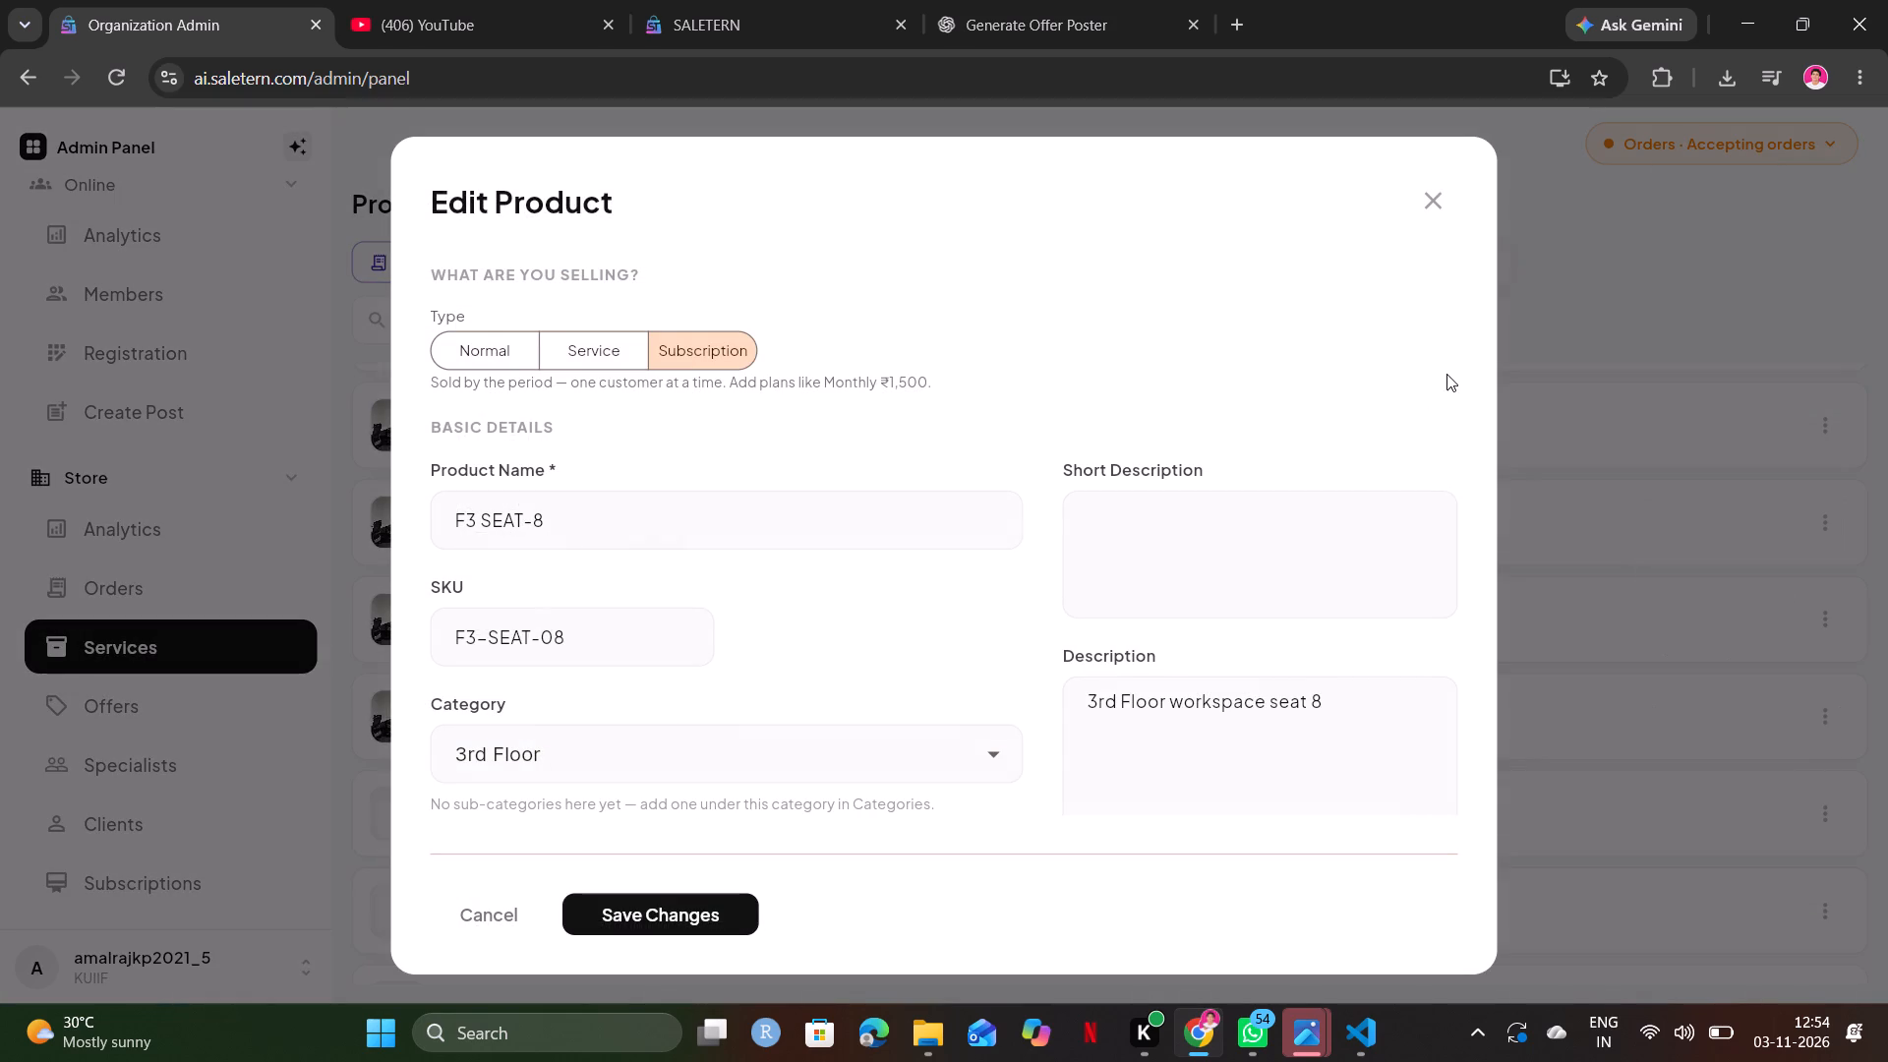
{"action": "left_click_drag", "start_coordinate": [1451, 369], "coordinate": [1495, 555]}
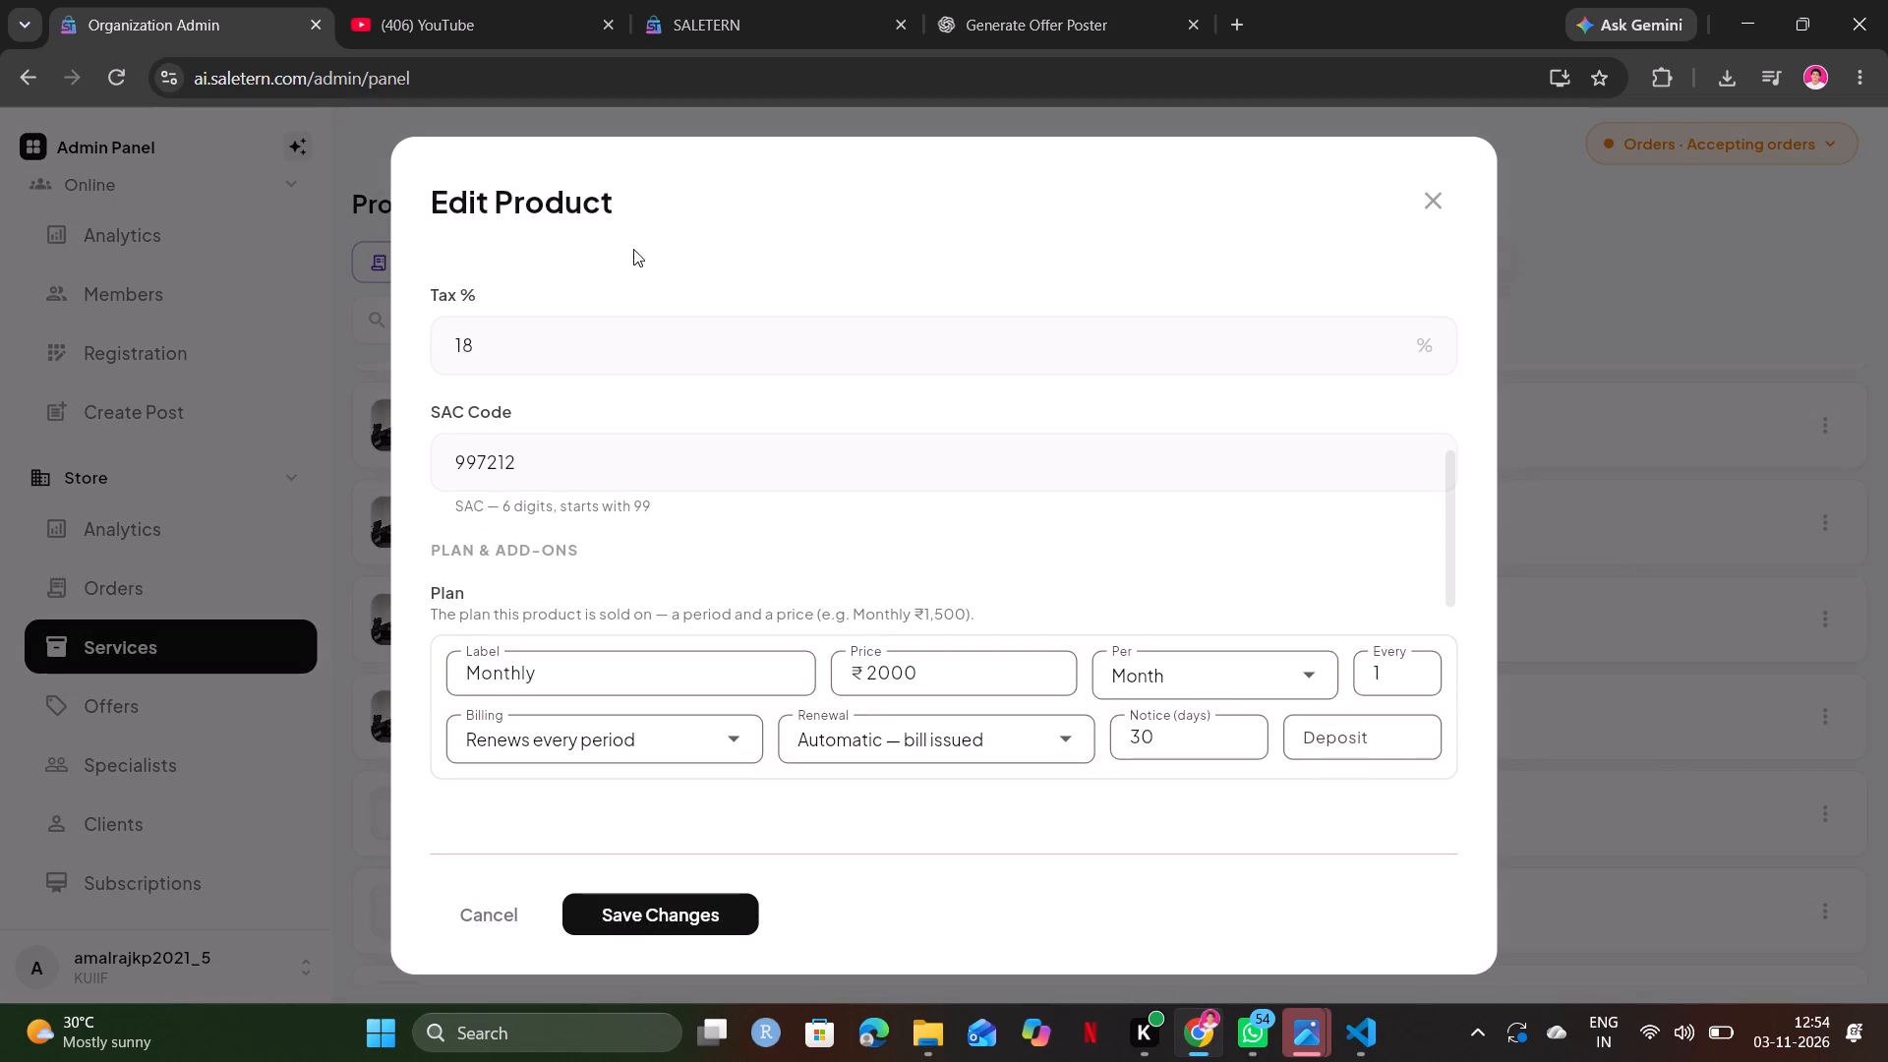
{"action": "left_click_drag", "start_coordinate": [636, 332], "coordinate": [0, 579]}
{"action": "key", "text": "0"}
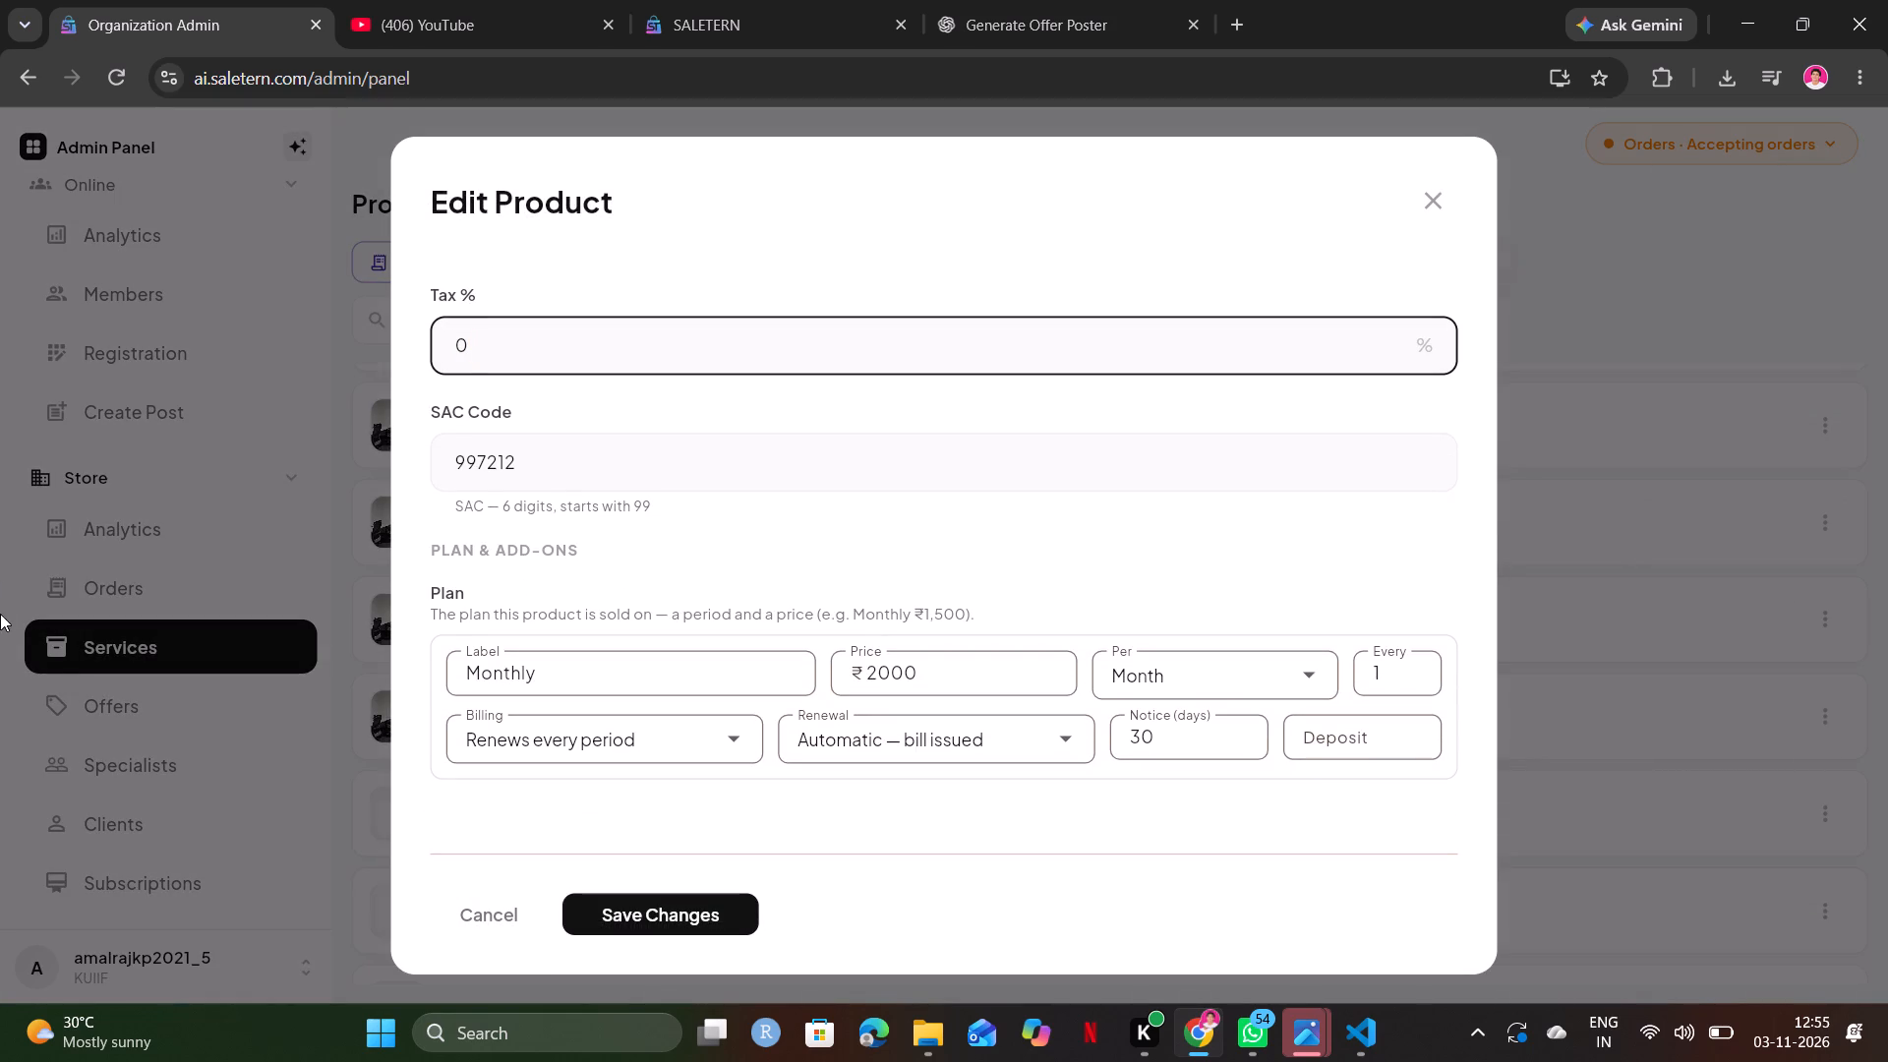
Save the F3 SEAT-8 product with its tax at 0%.
{"action": "left_click", "coordinate": [605, 907]}
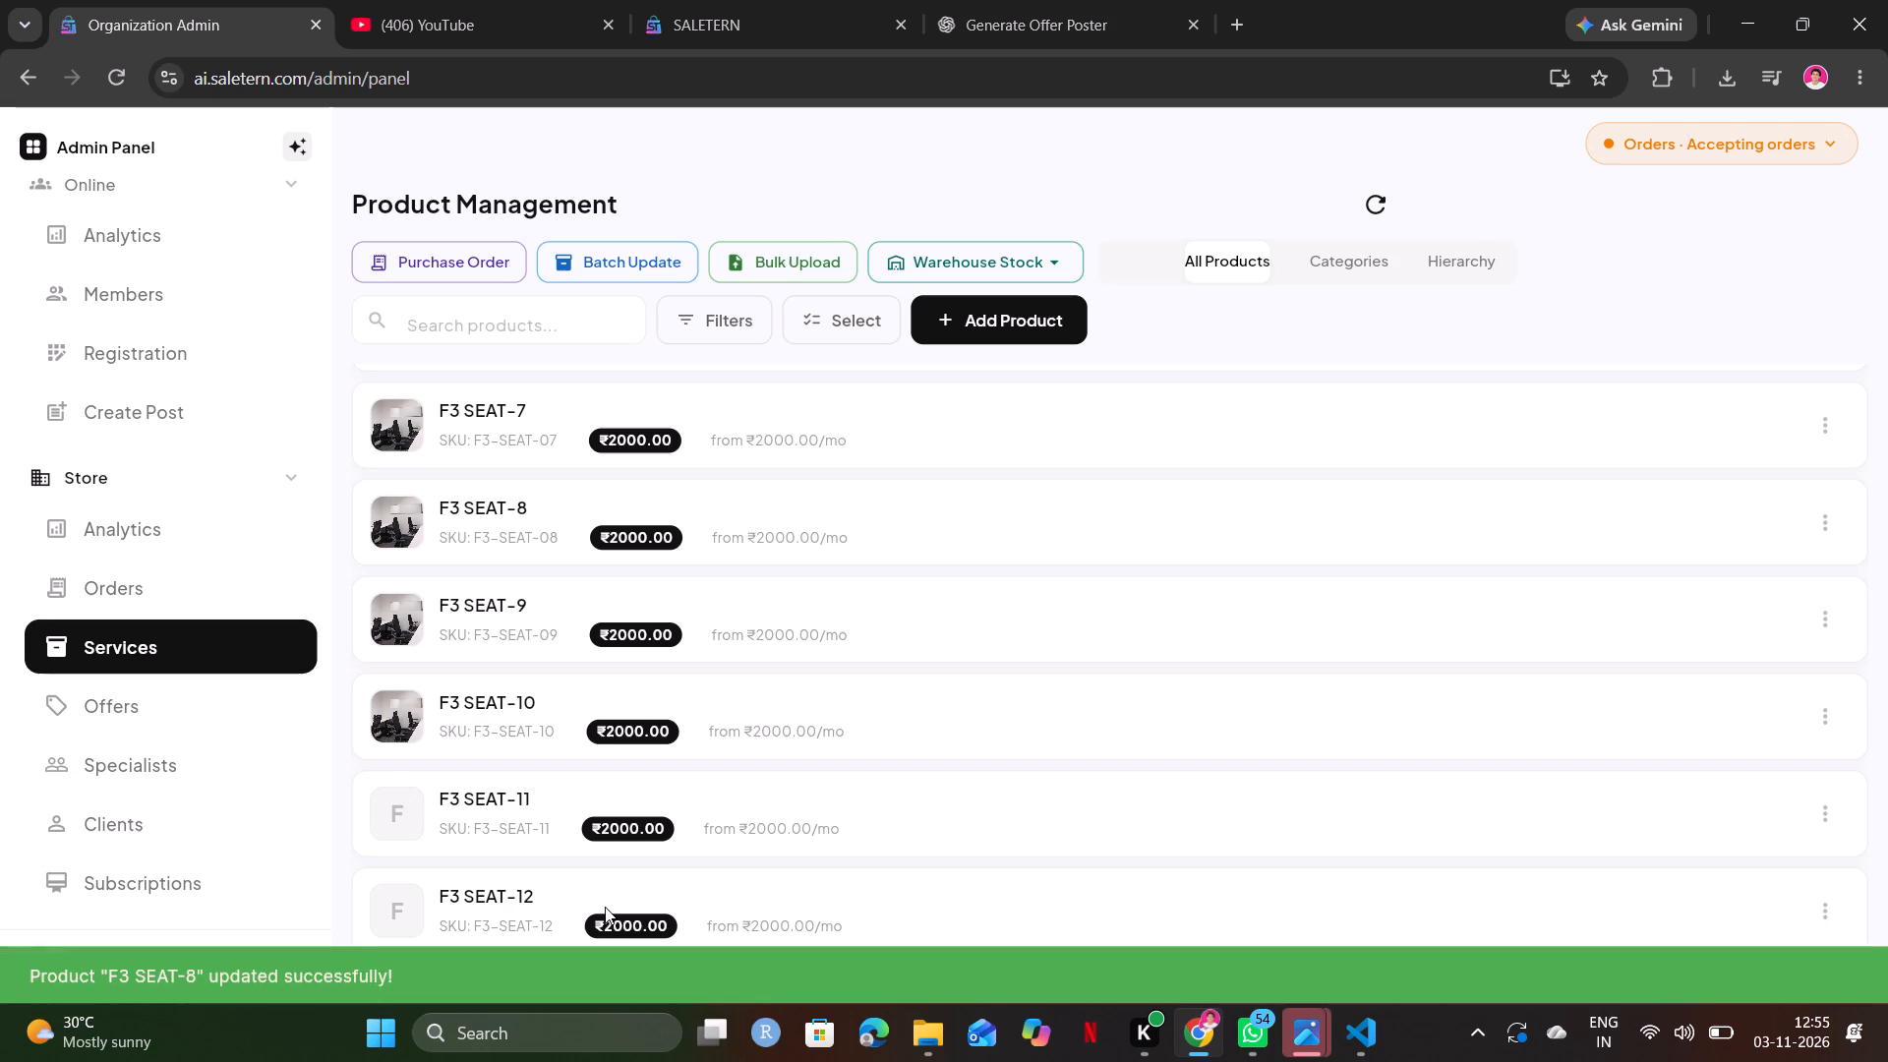
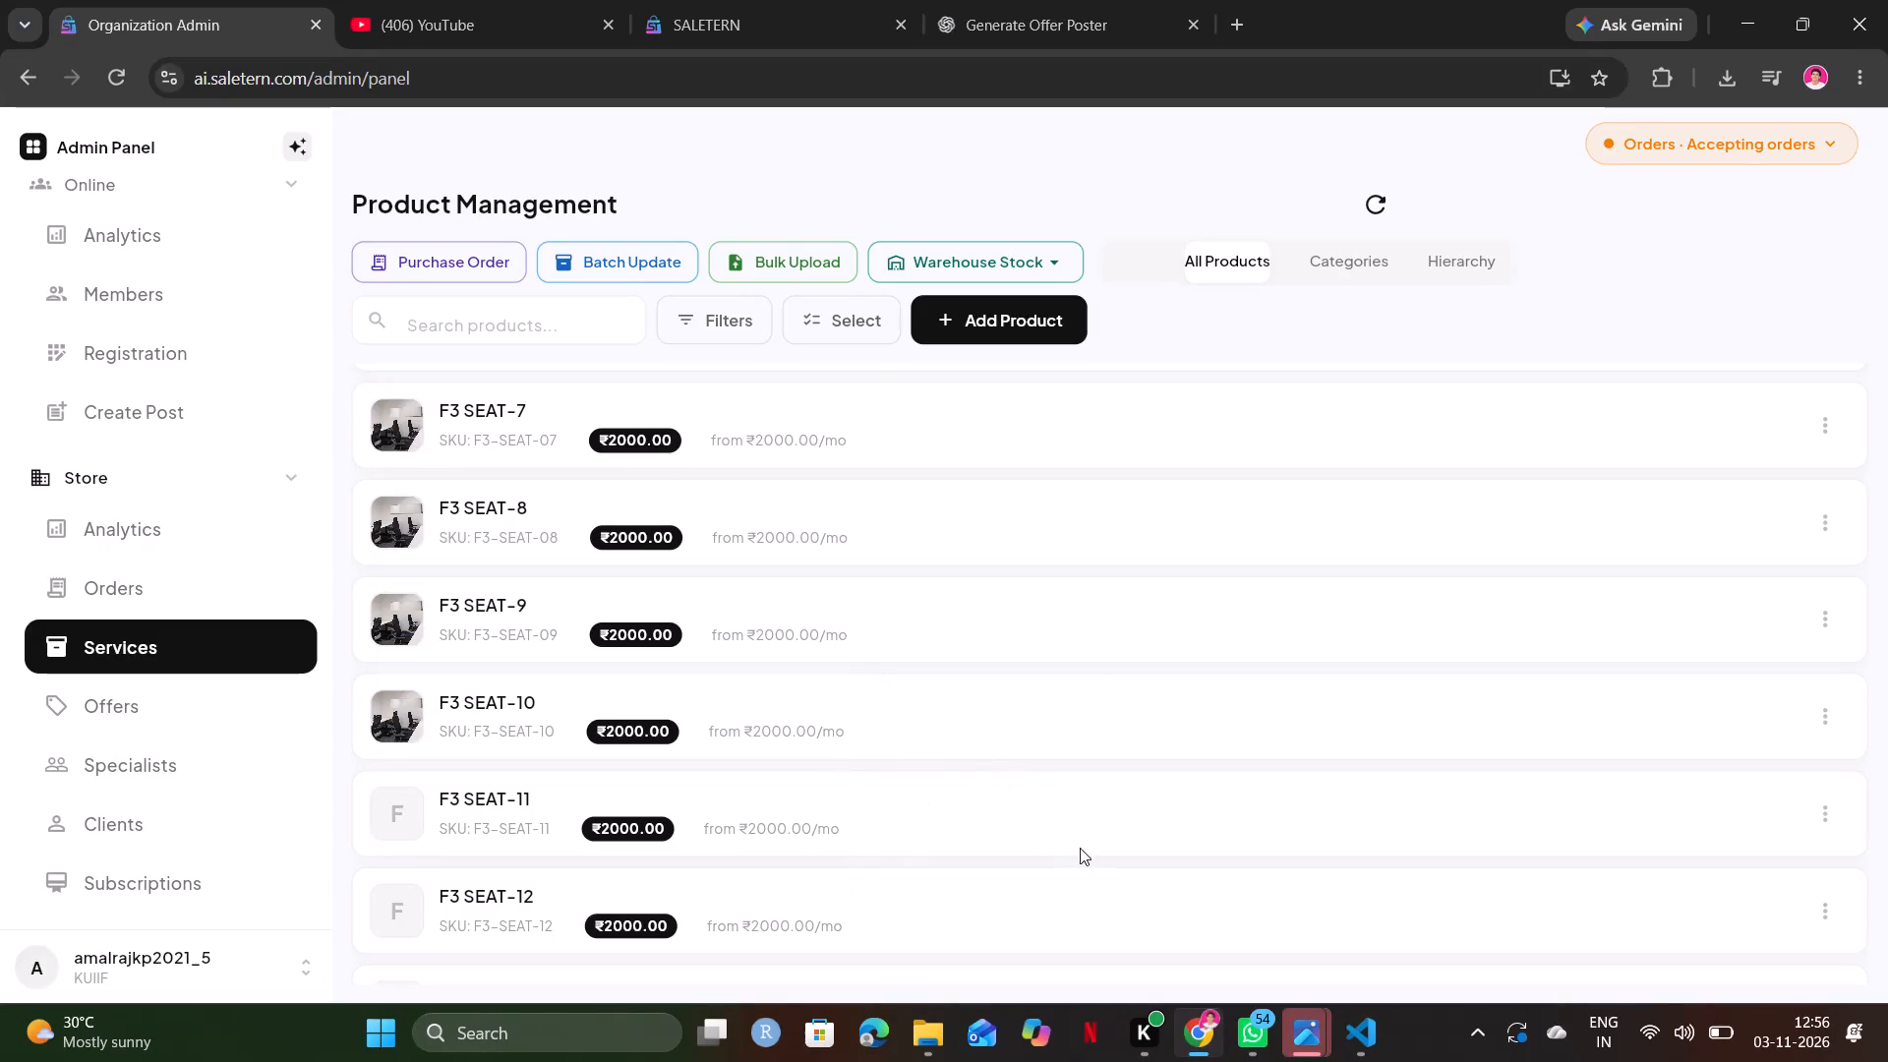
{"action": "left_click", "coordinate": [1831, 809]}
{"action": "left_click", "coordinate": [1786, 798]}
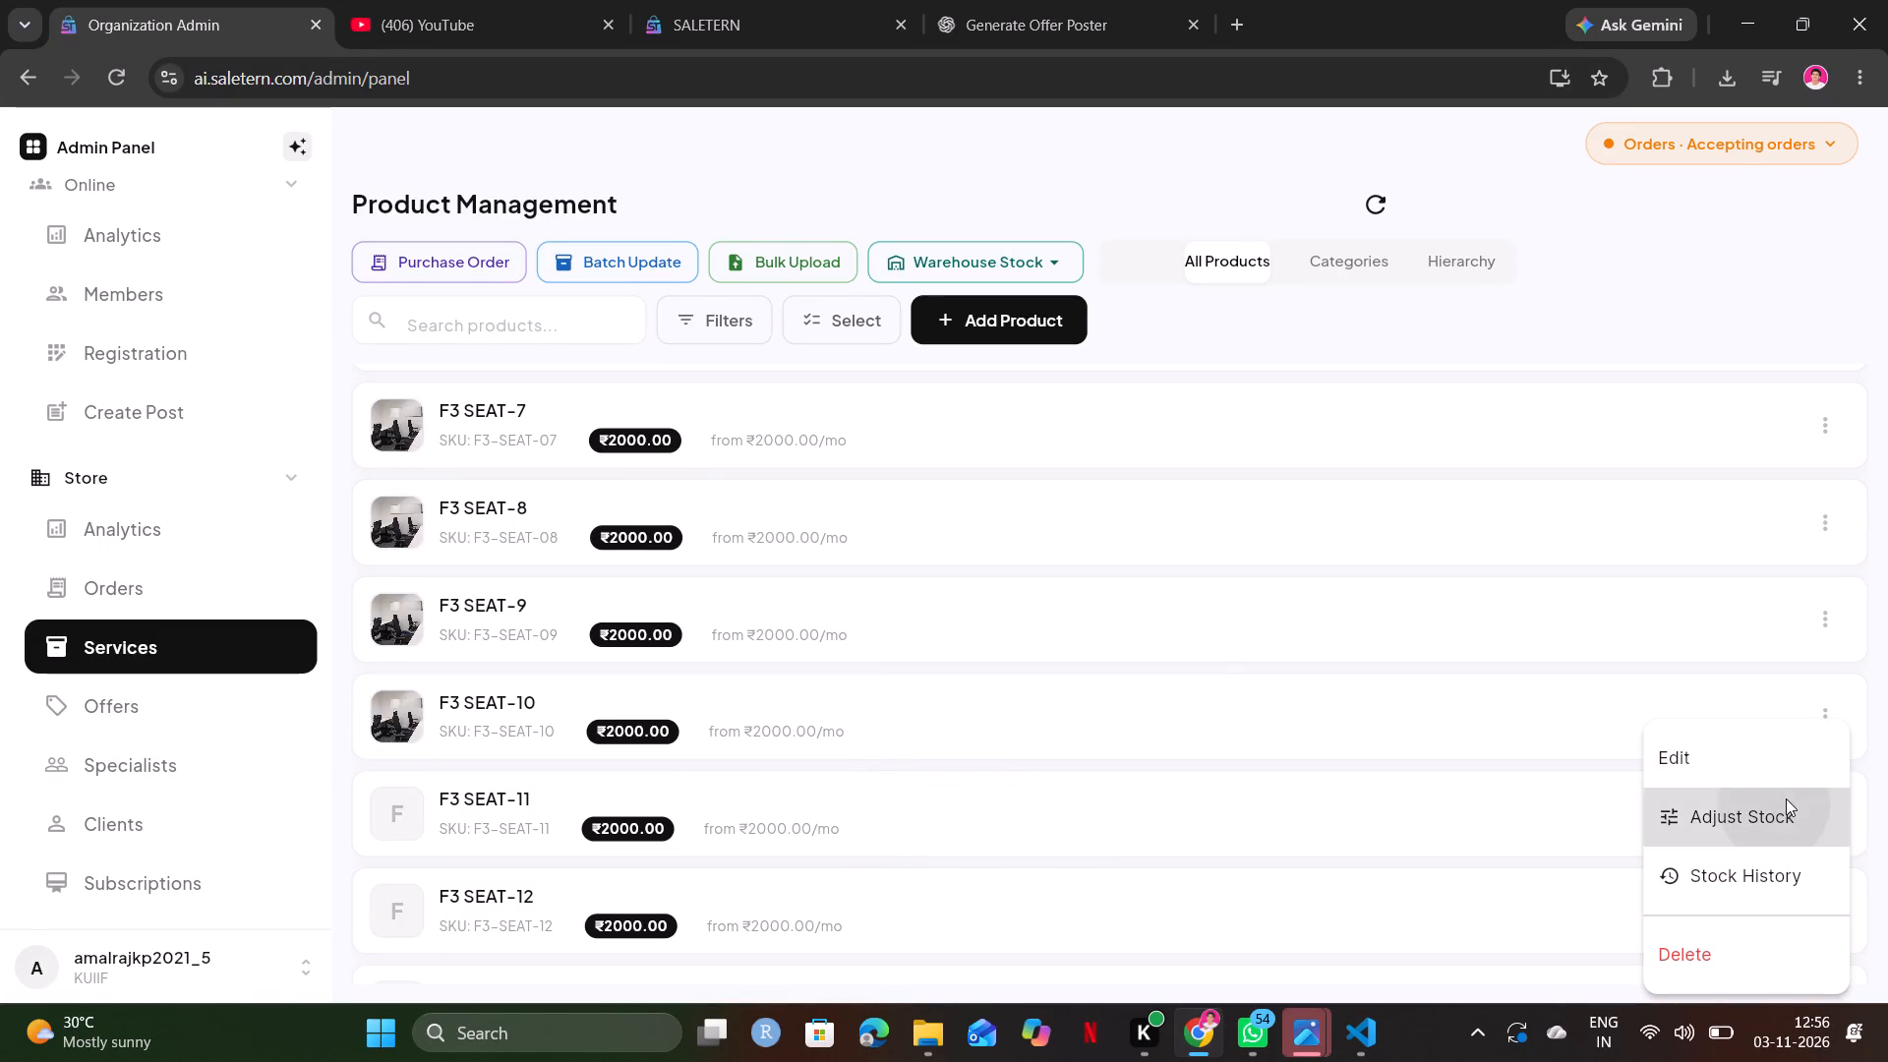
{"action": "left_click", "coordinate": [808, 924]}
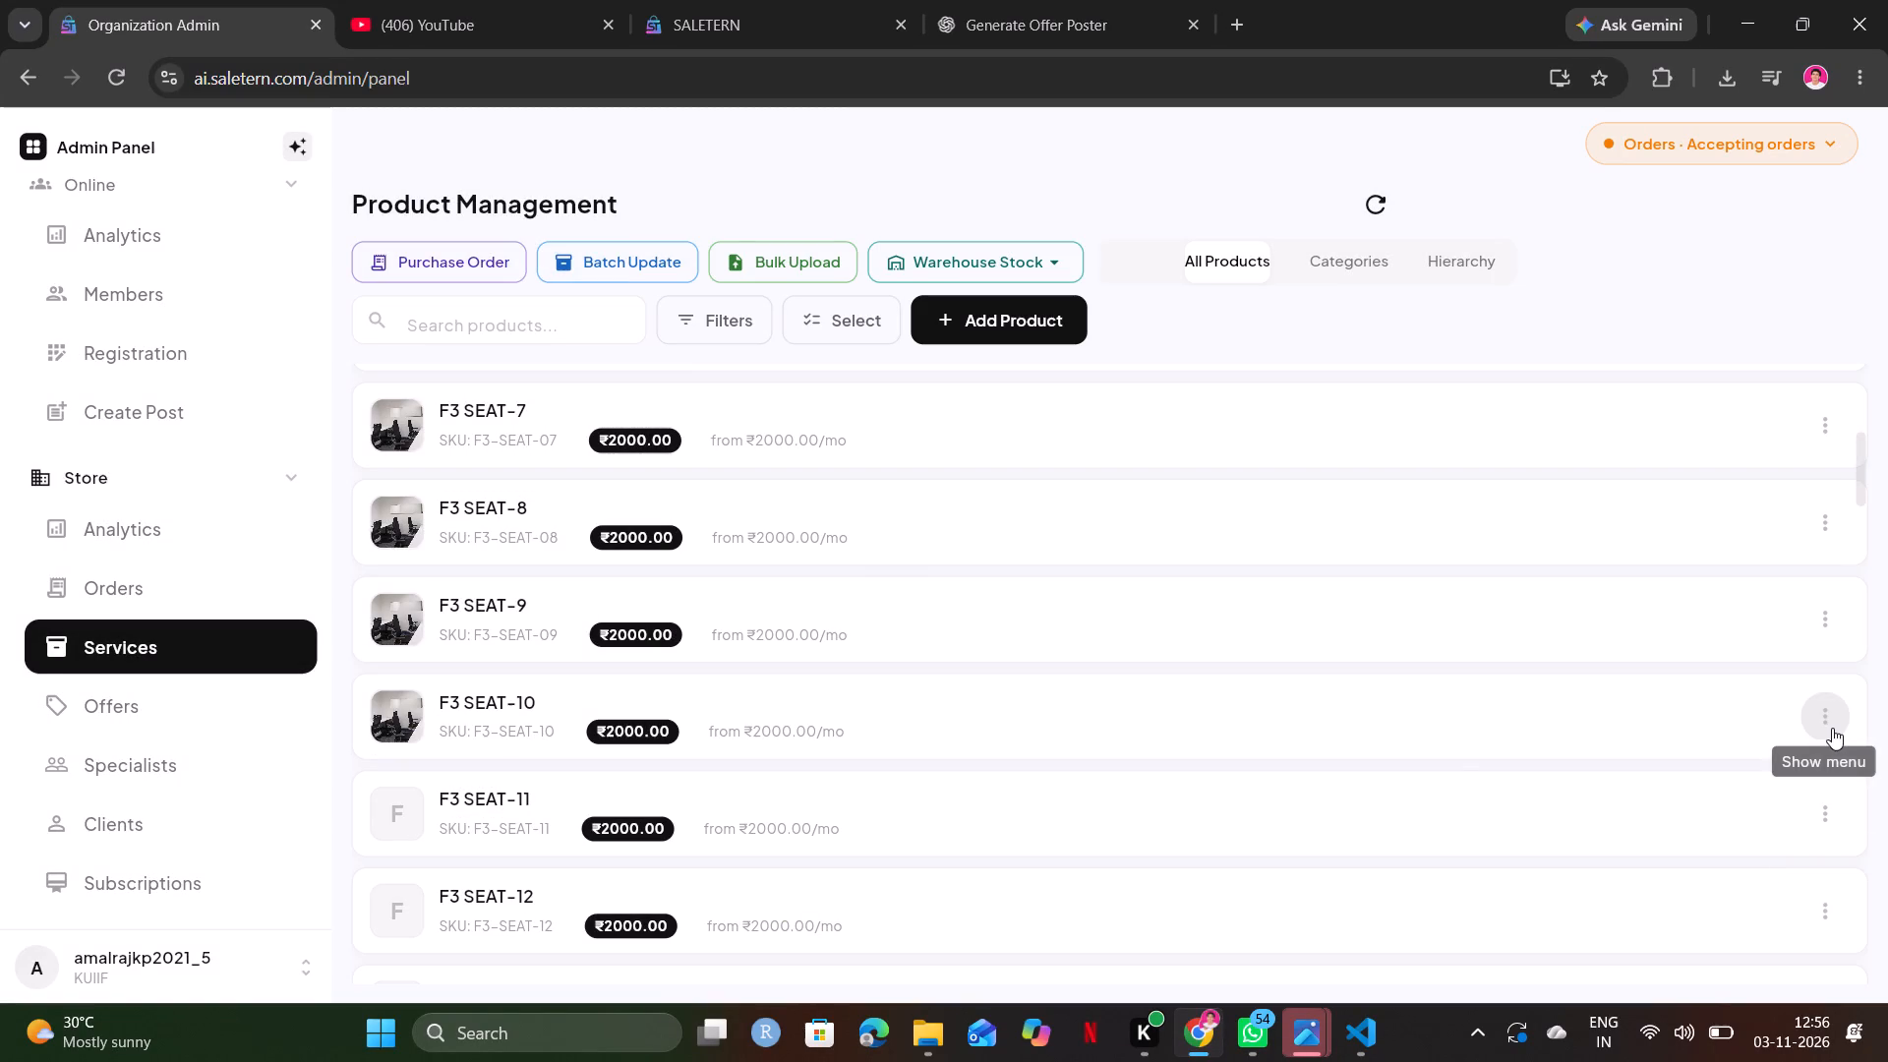
Check the tax and product image in the F3 SEAT-10 edit form, closing it without saving.
{"action": "left_click", "coordinate": [1832, 728]}
{"action": "left_click", "coordinate": [1729, 724]}
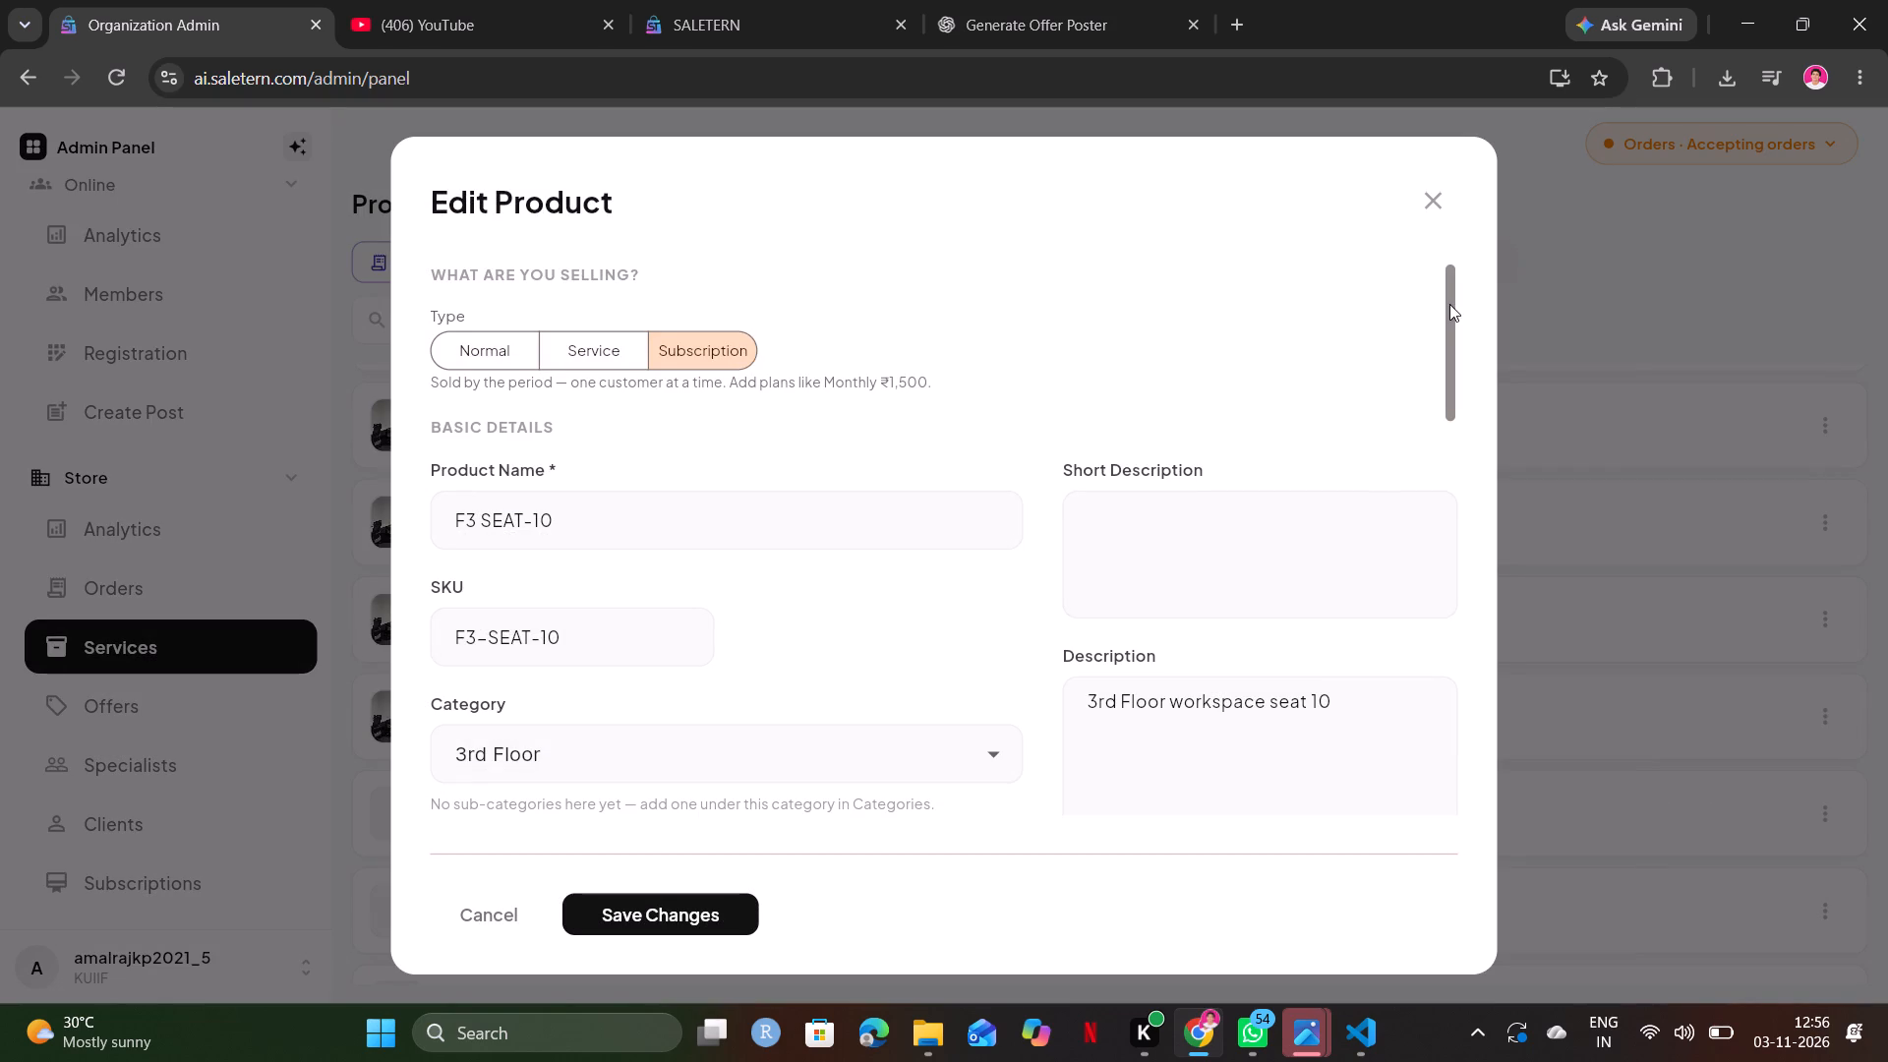
{"action": "left_click_drag", "start_coordinate": [1449, 303], "coordinate": [1473, 474]}
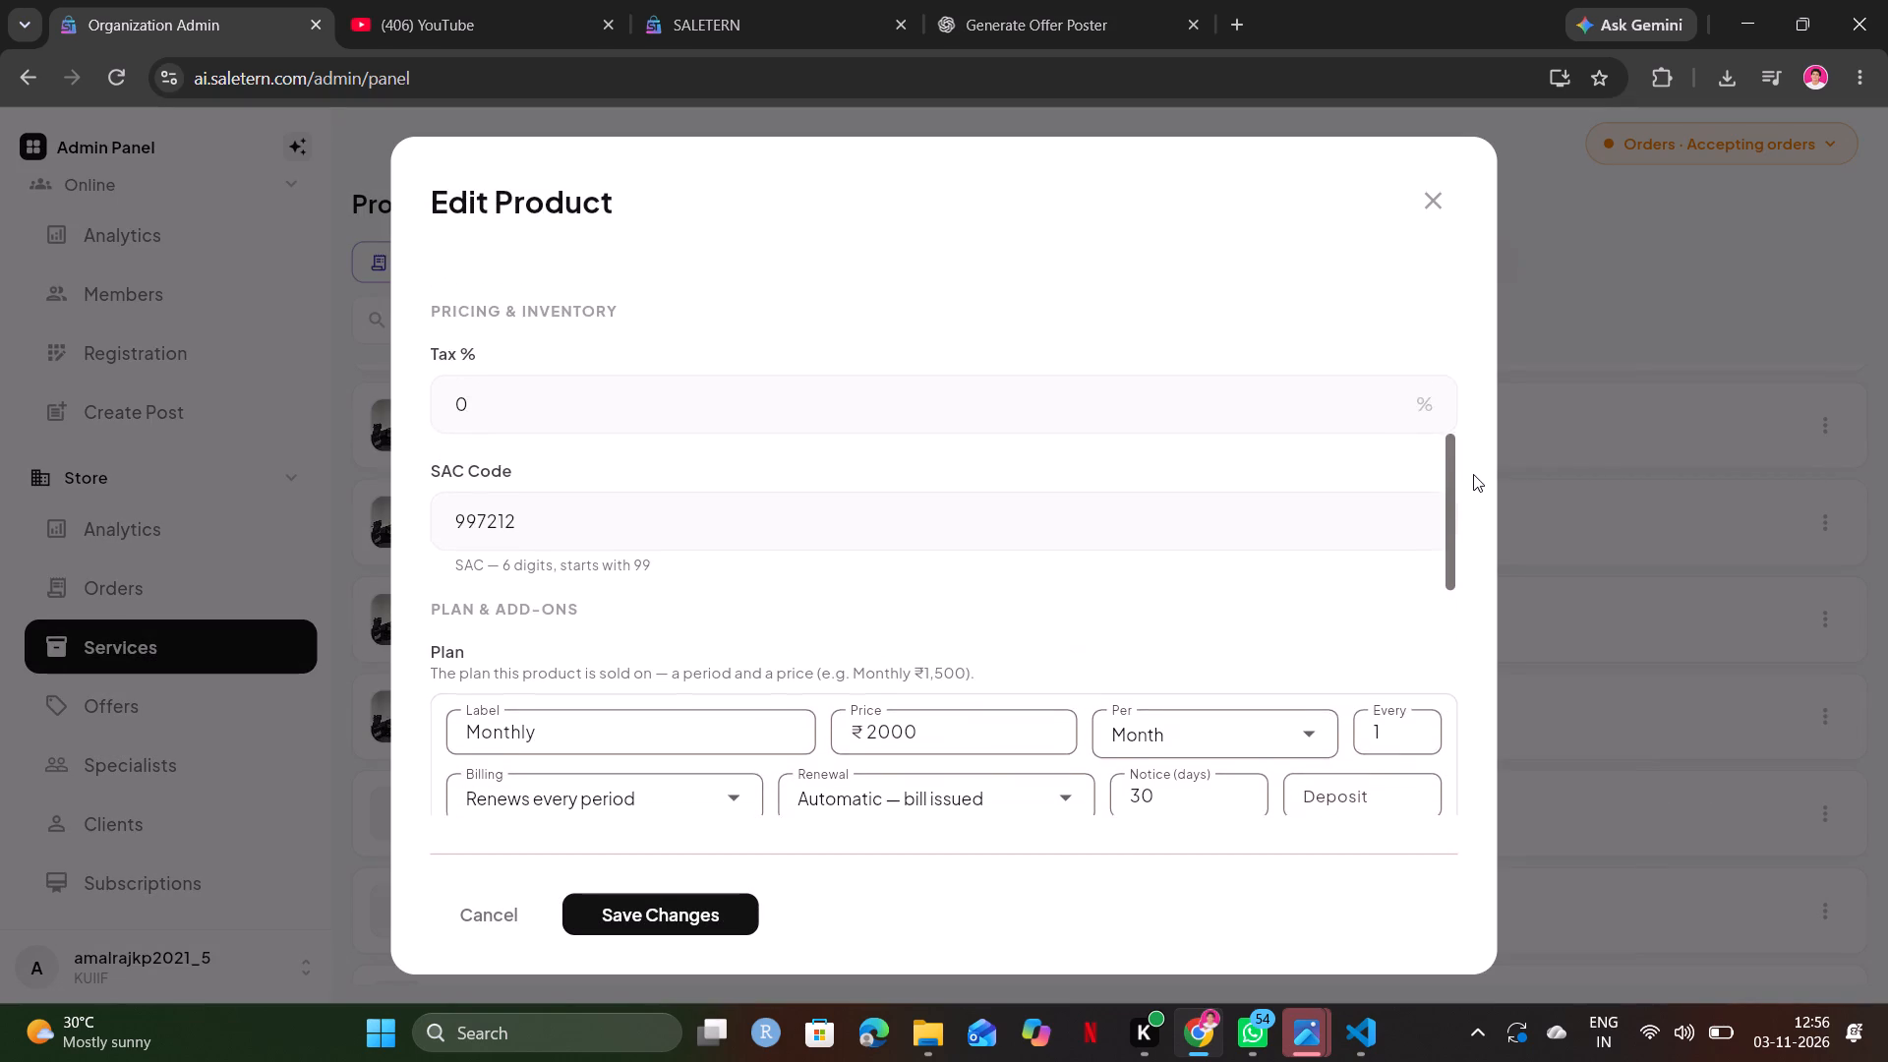
{"action": "left_click_drag", "start_coordinate": [1473, 474], "coordinate": [1487, 657]}
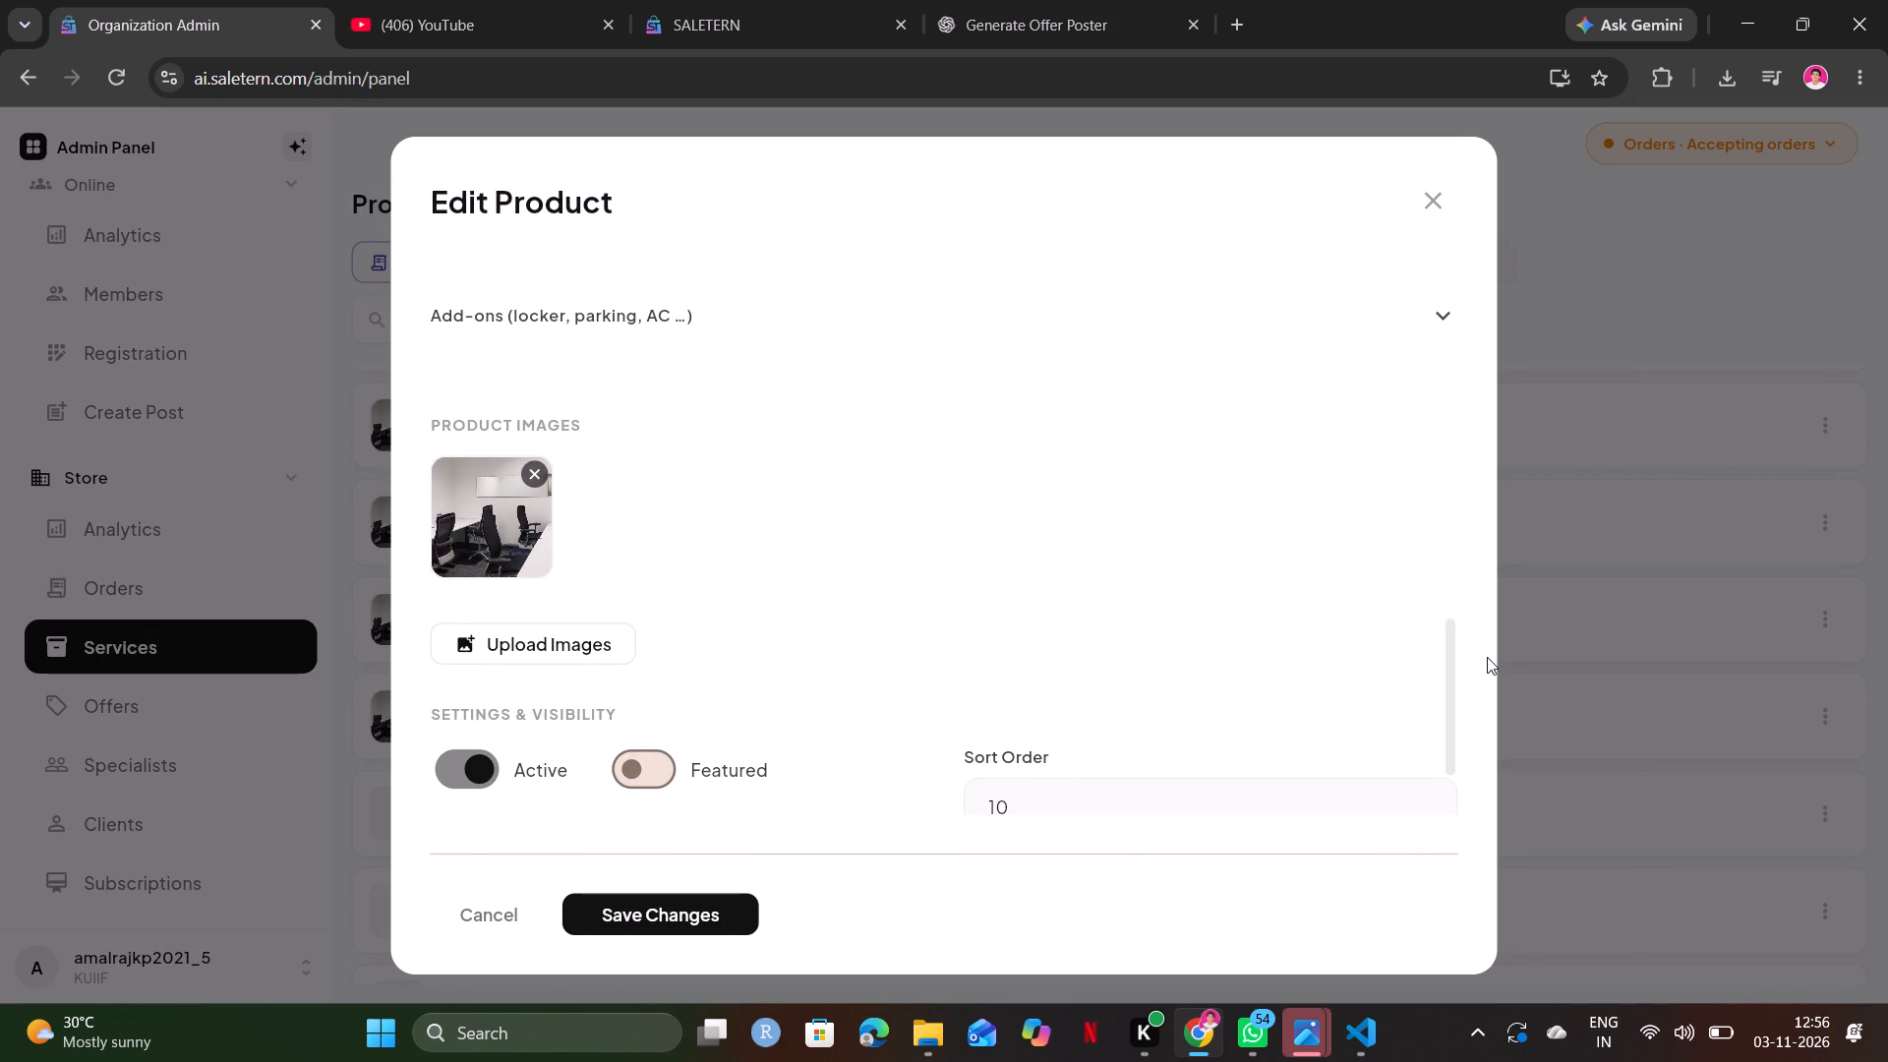
{"action": "left_click_drag", "start_coordinate": [1453, 660], "coordinate": [1468, 516]}
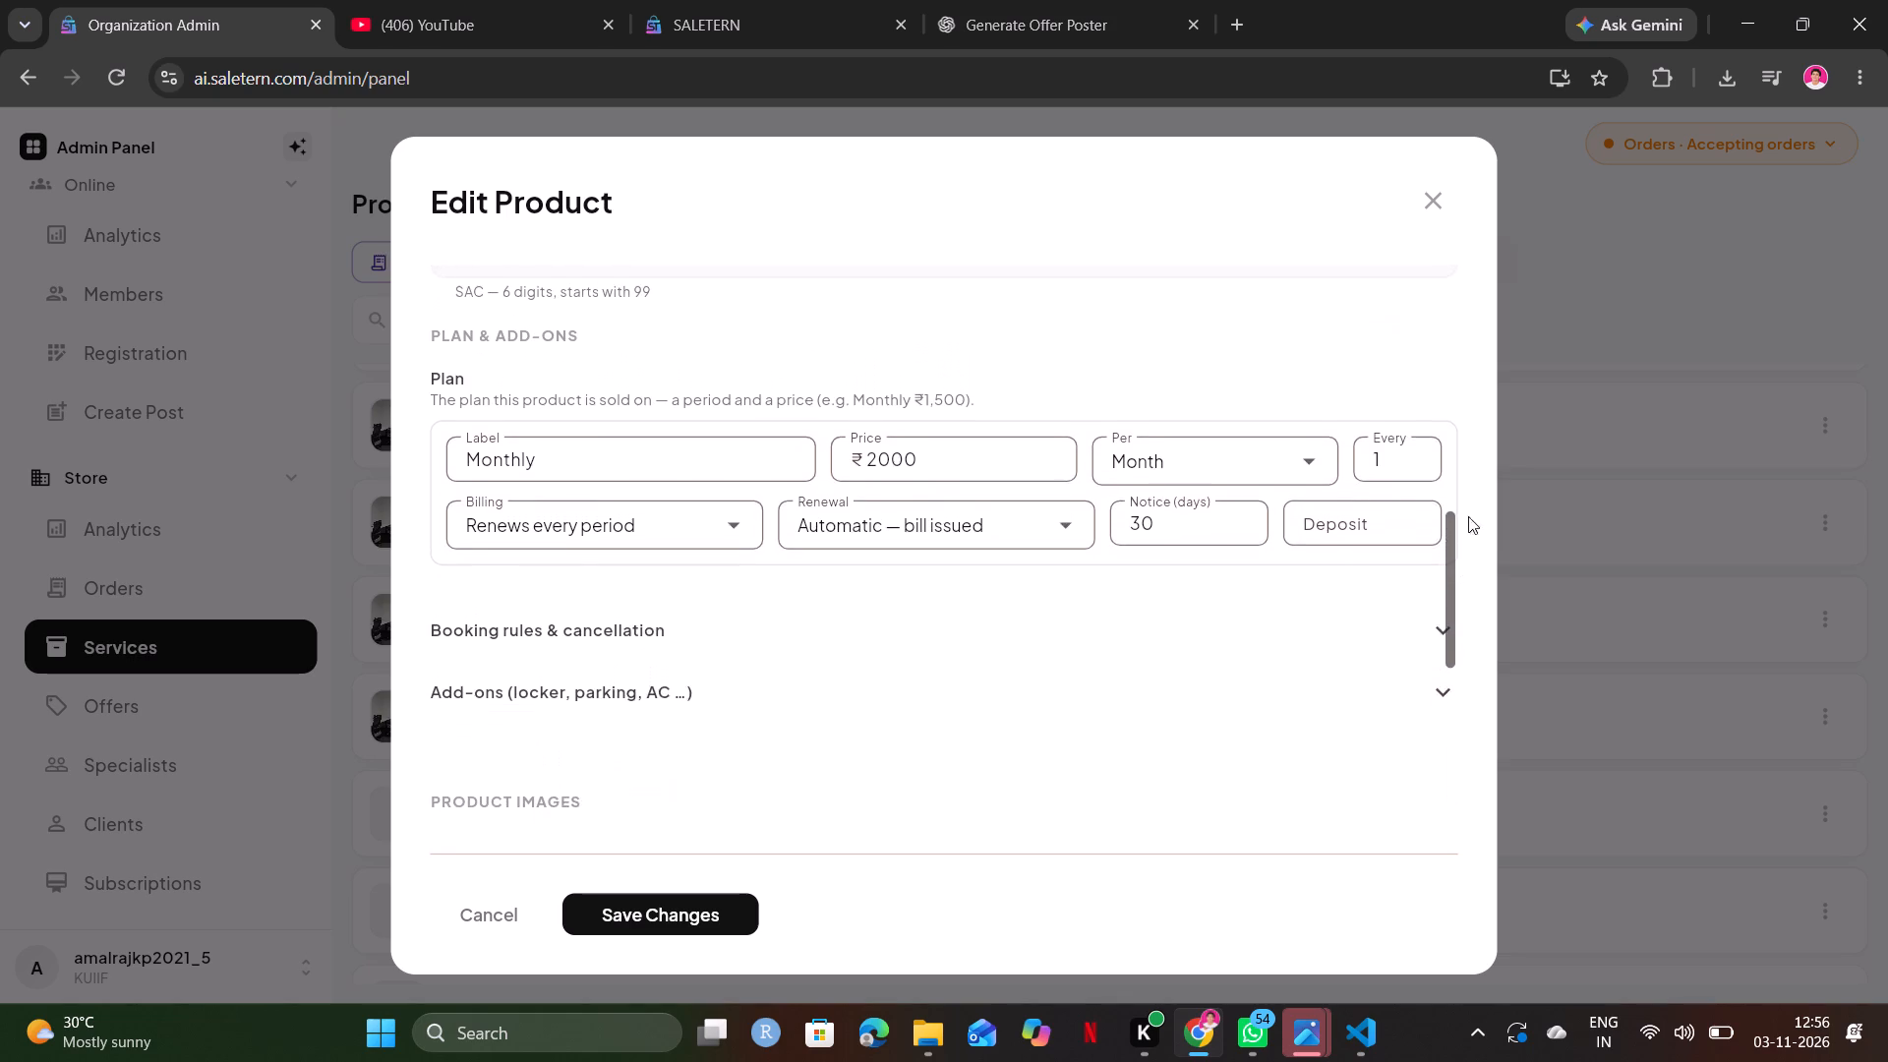
{"action": "left_click_drag", "start_coordinate": [1468, 516], "coordinate": [1470, 420]}
{"action": "left_click", "coordinate": [1433, 191]}
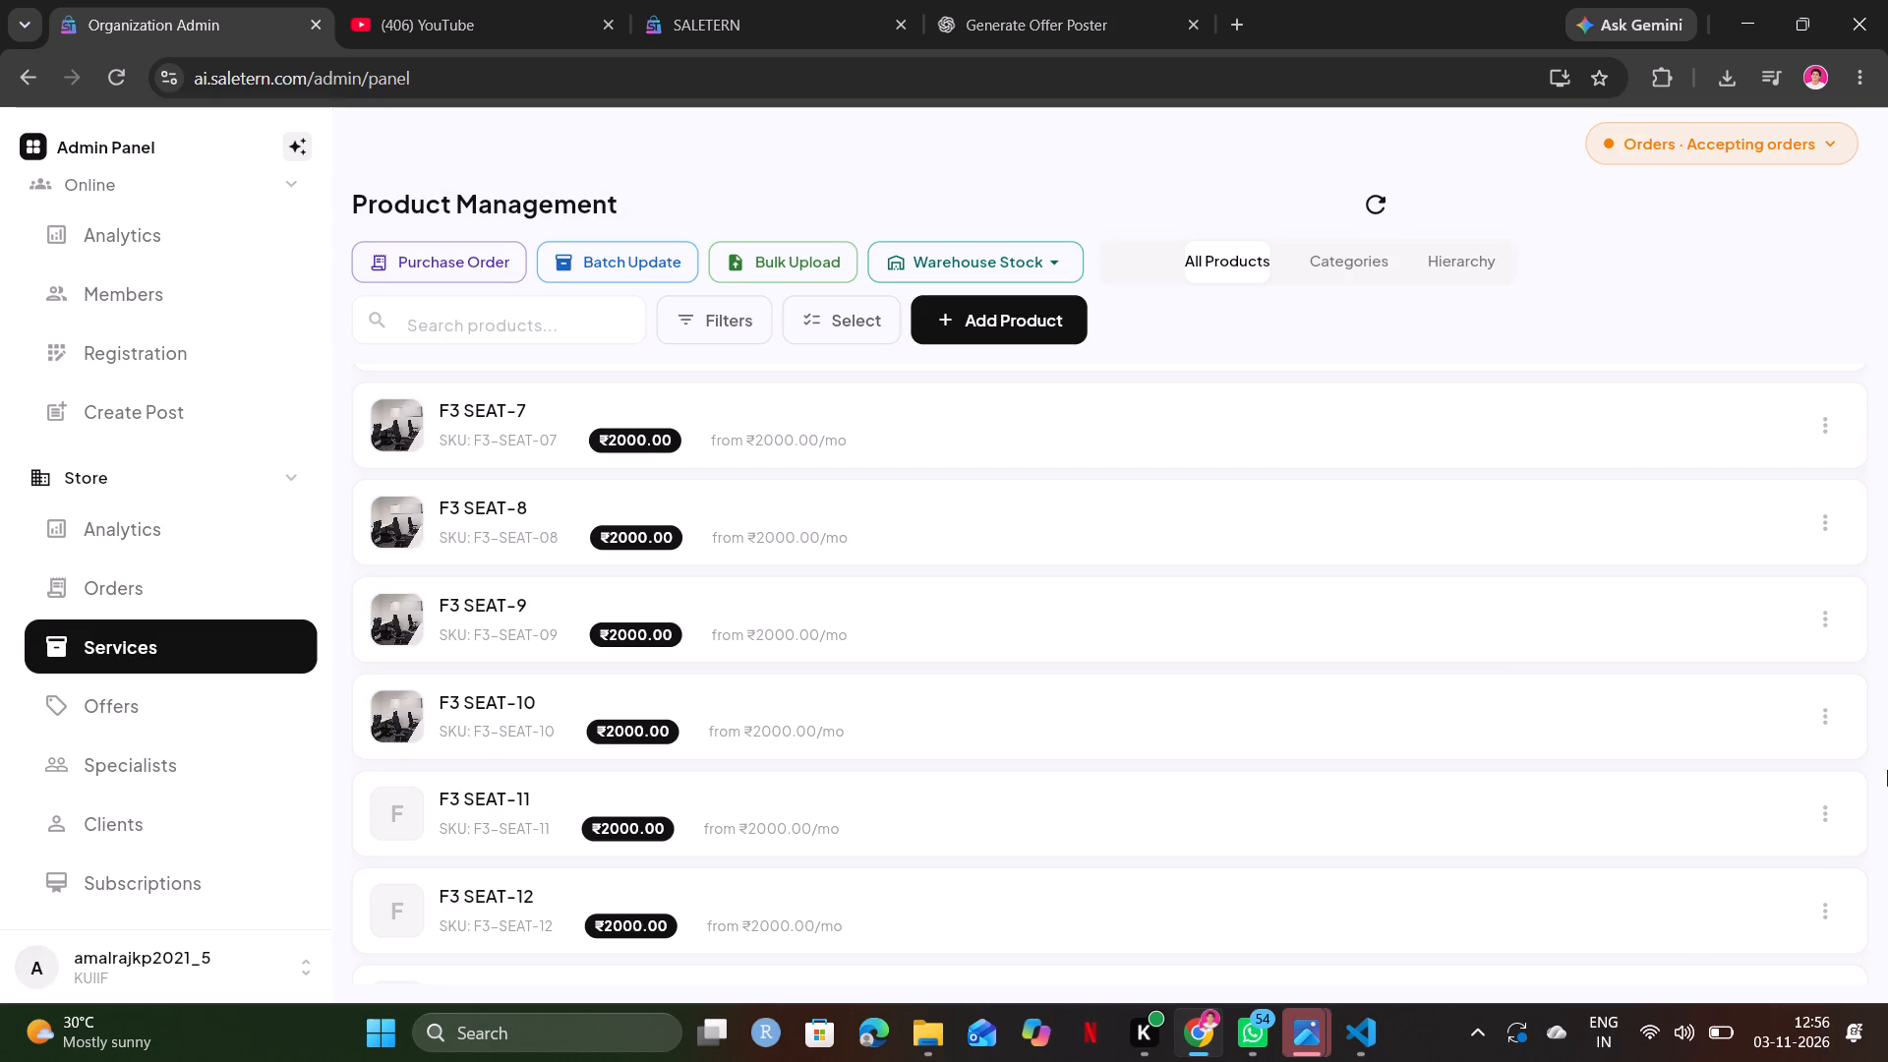
{"action": "left_click", "coordinate": [1823, 714]}
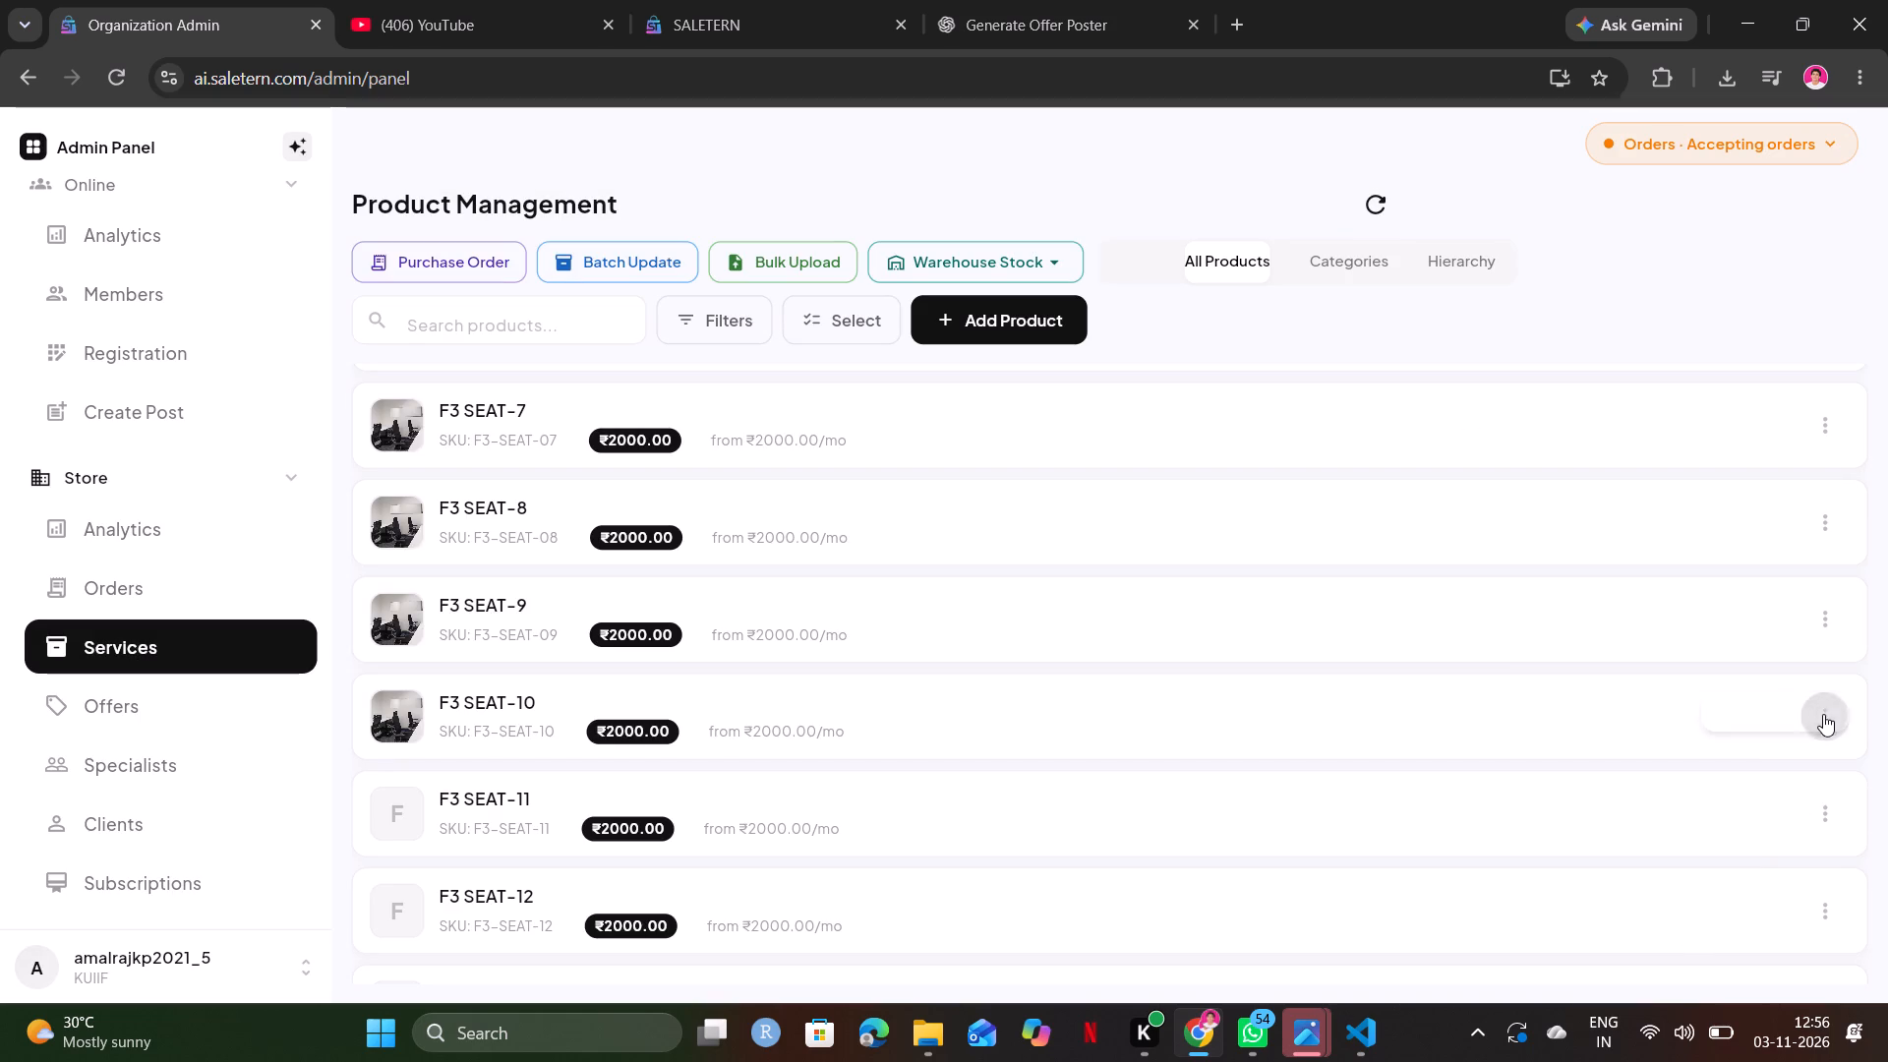
{"action": "left_click", "coordinate": [1793, 716]}
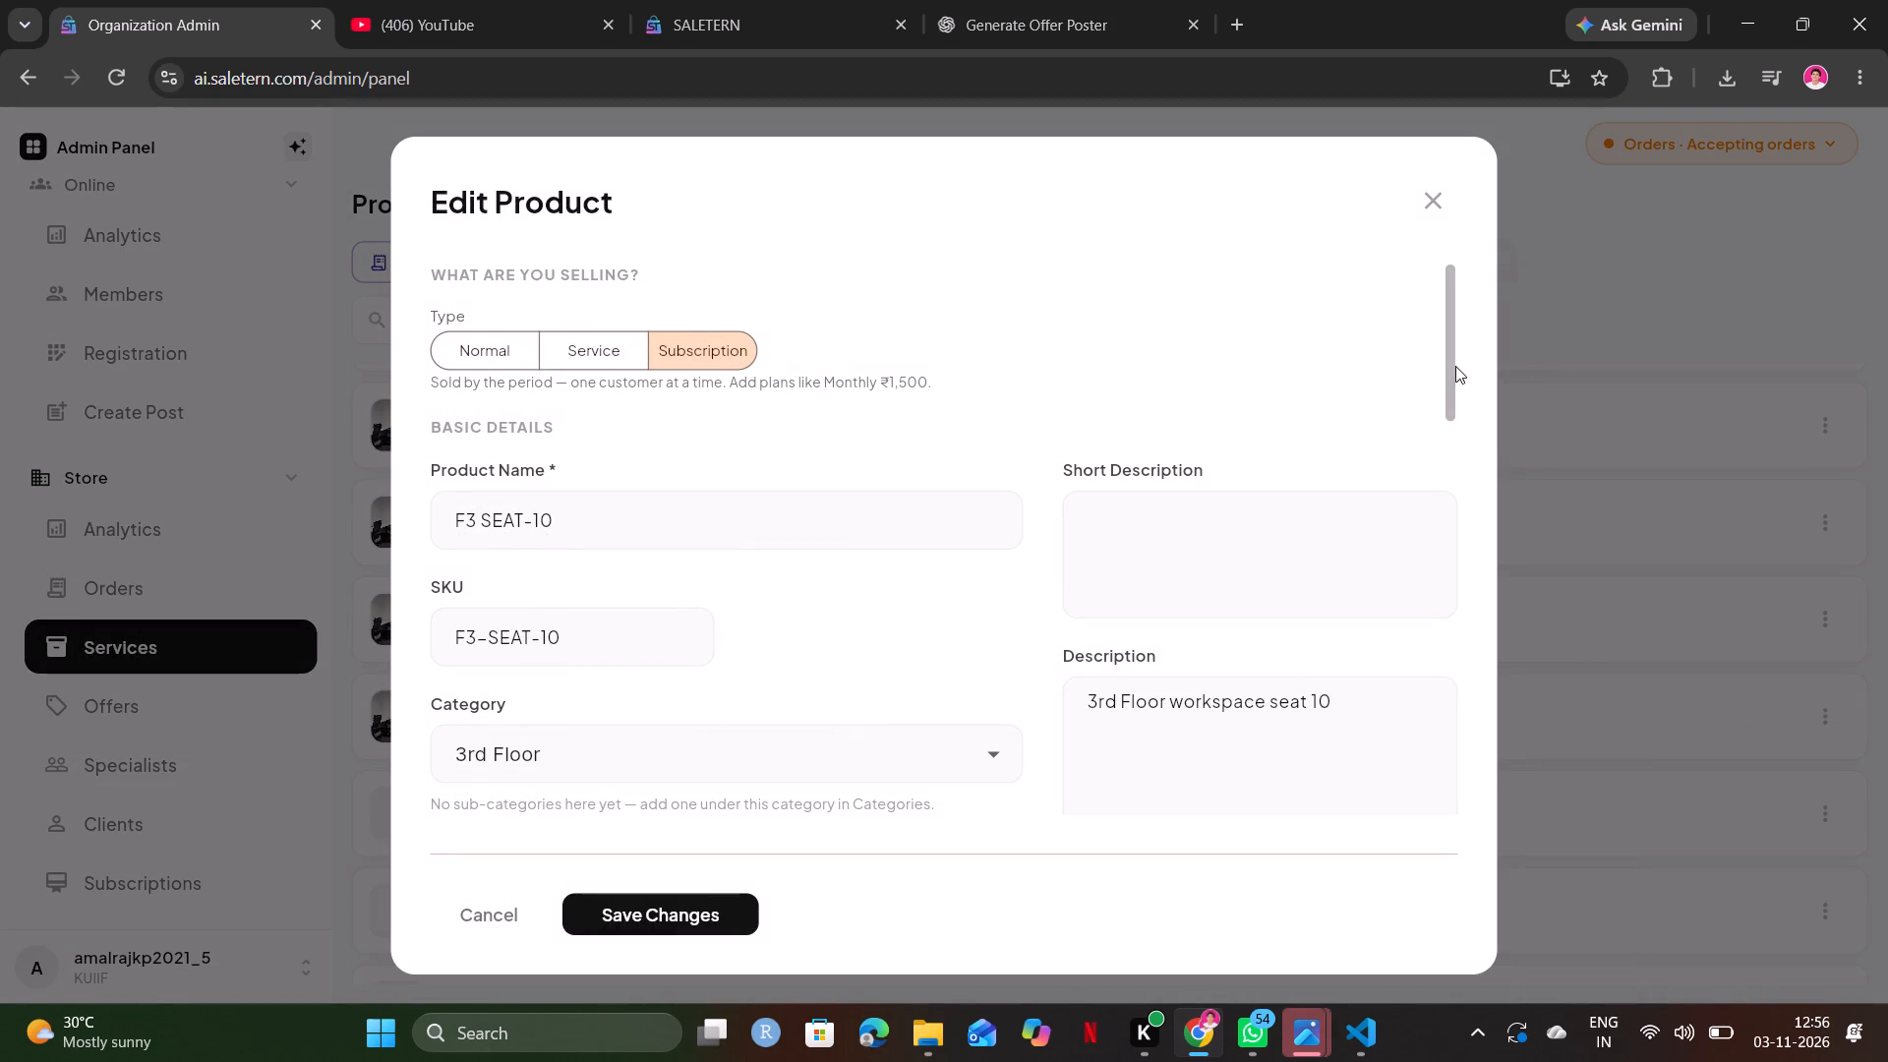
{"action": "left_click_drag", "start_coordinate": [1455, 366], "coordinate": [1443, 497]}
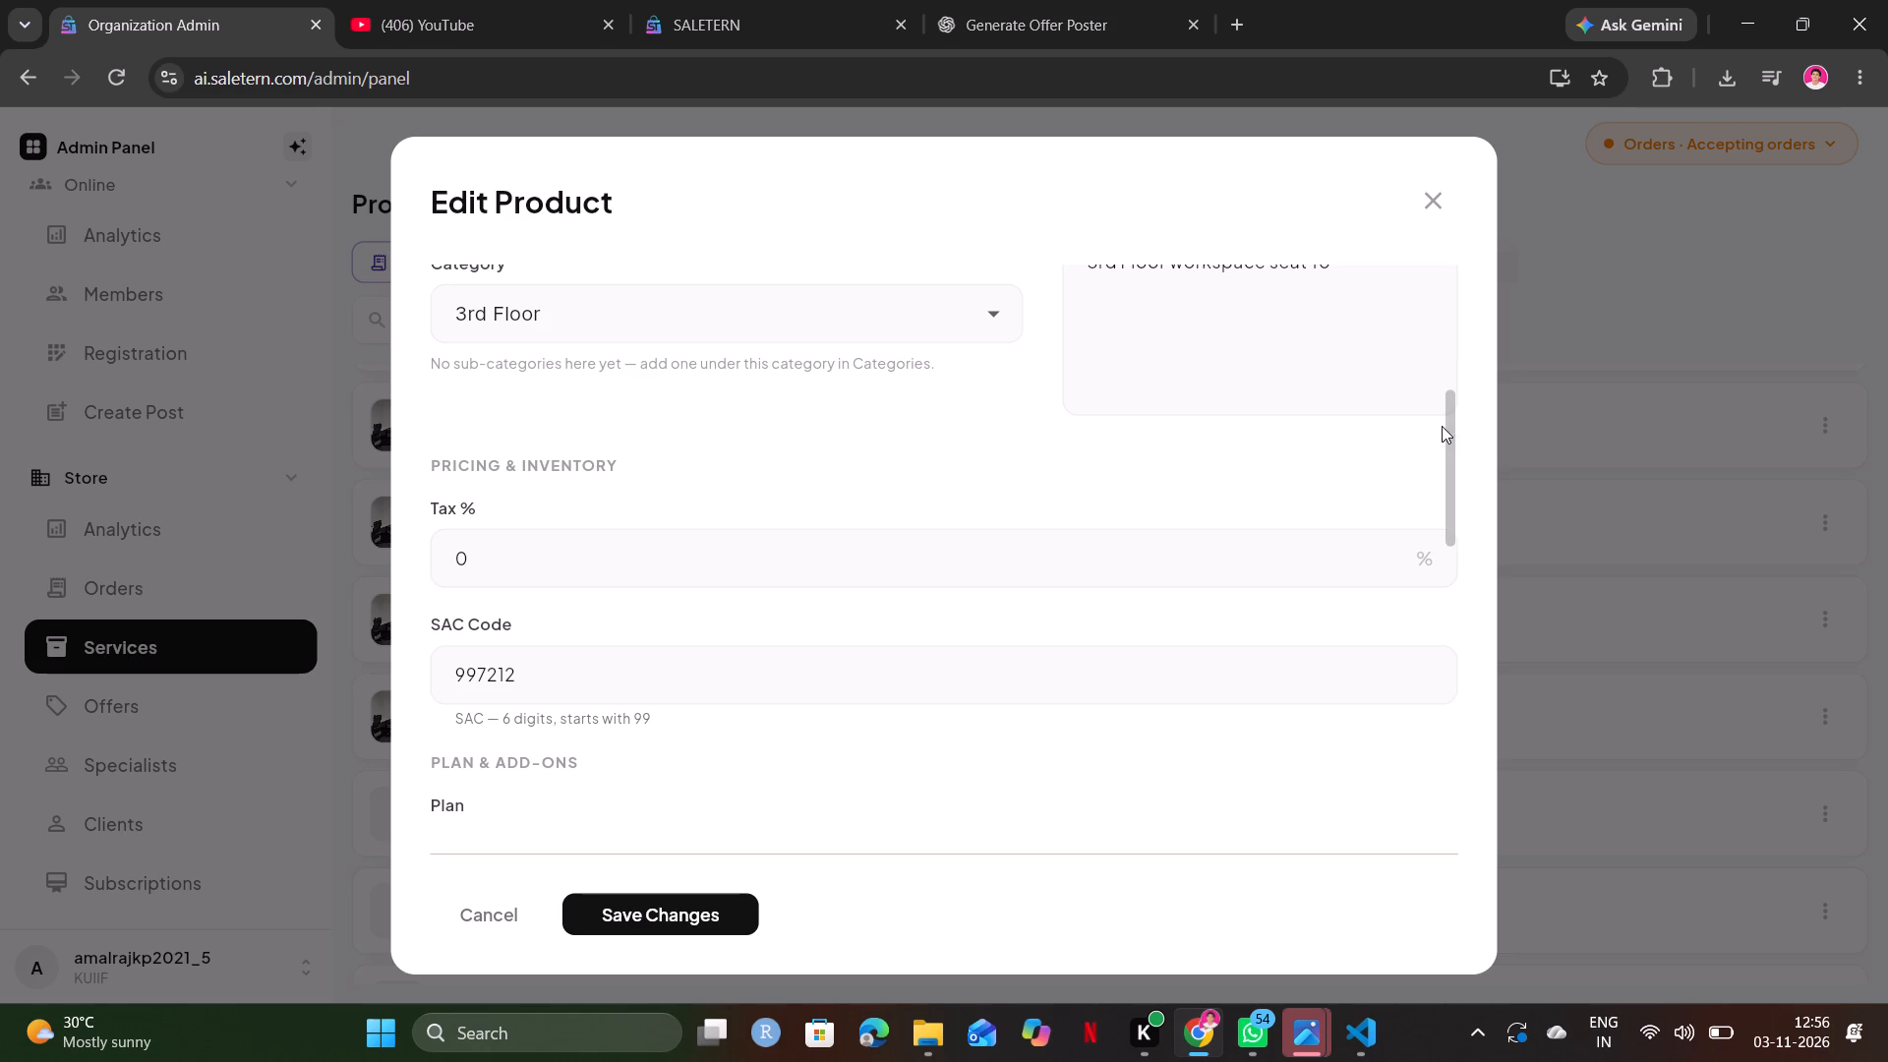
{"action": "left_click_drag", "start_coordinate": [1448, 429], "coordinate": [1502, 597]}
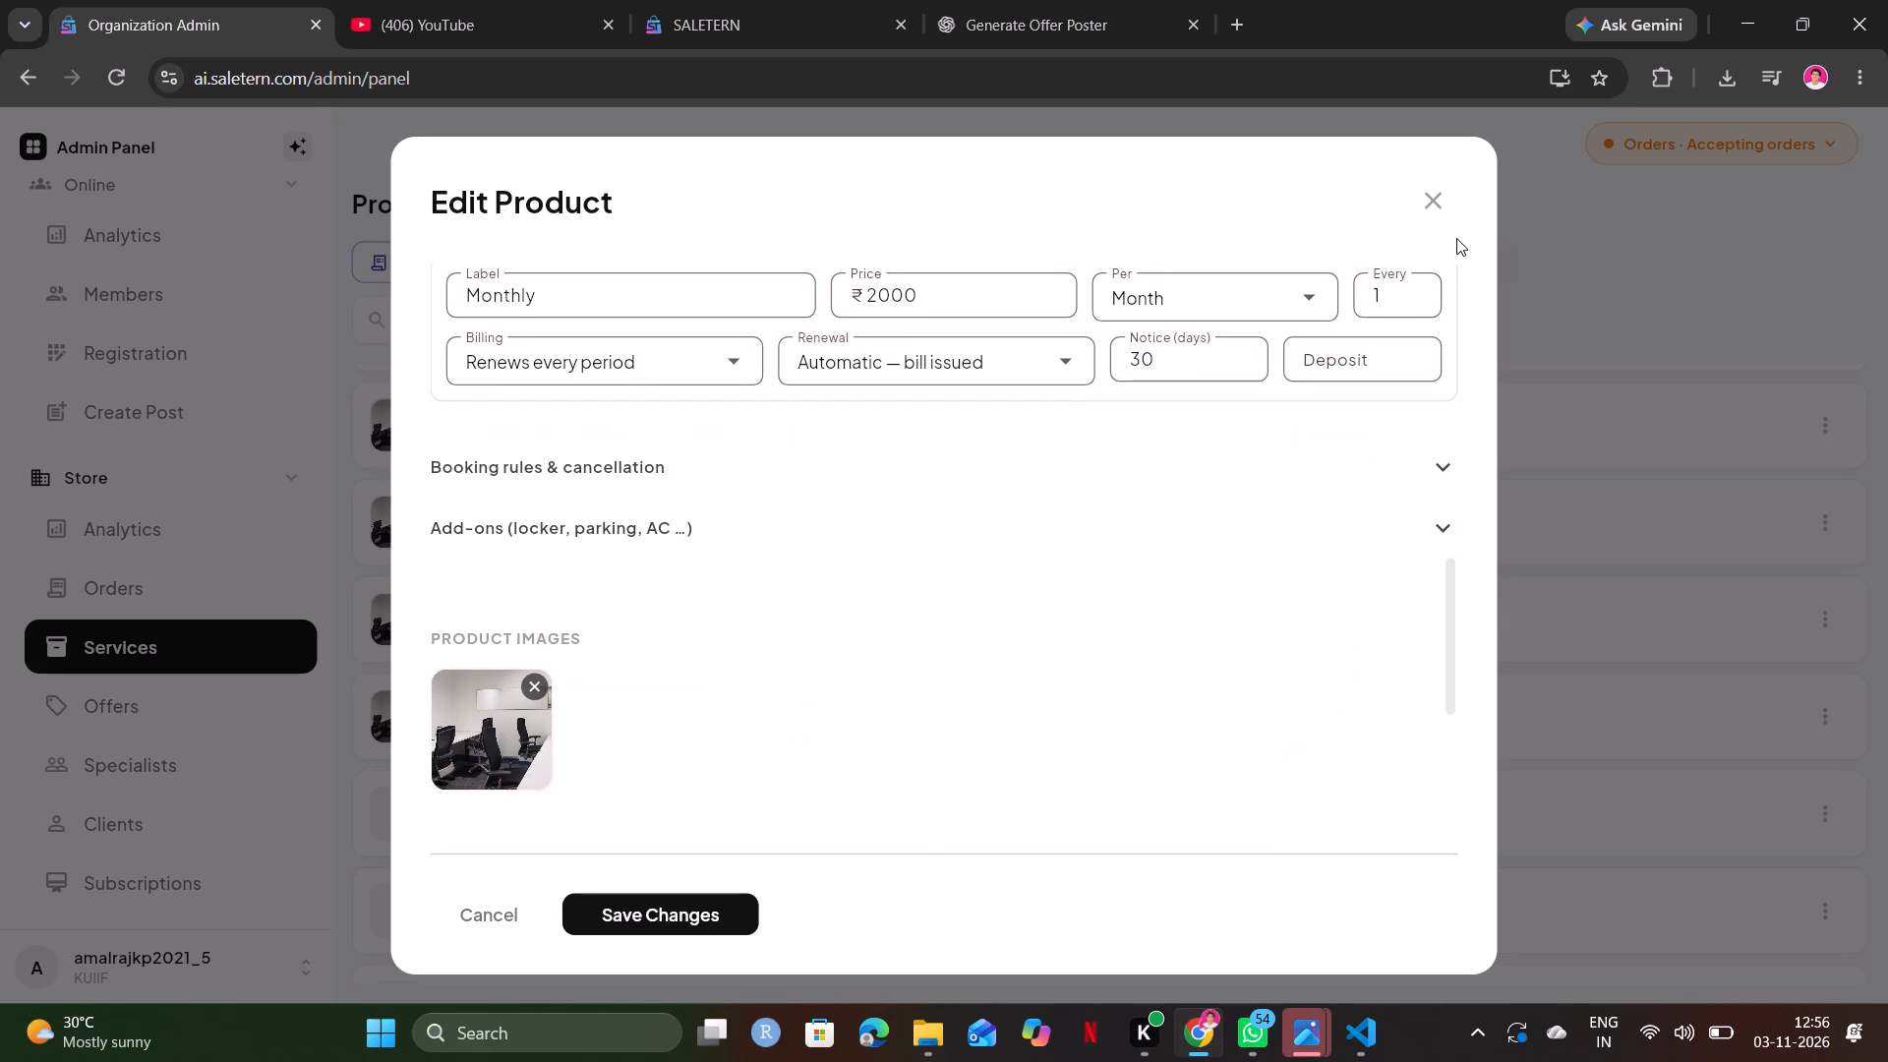
{"action": "left_click", "coordinate": [1442, 199]}
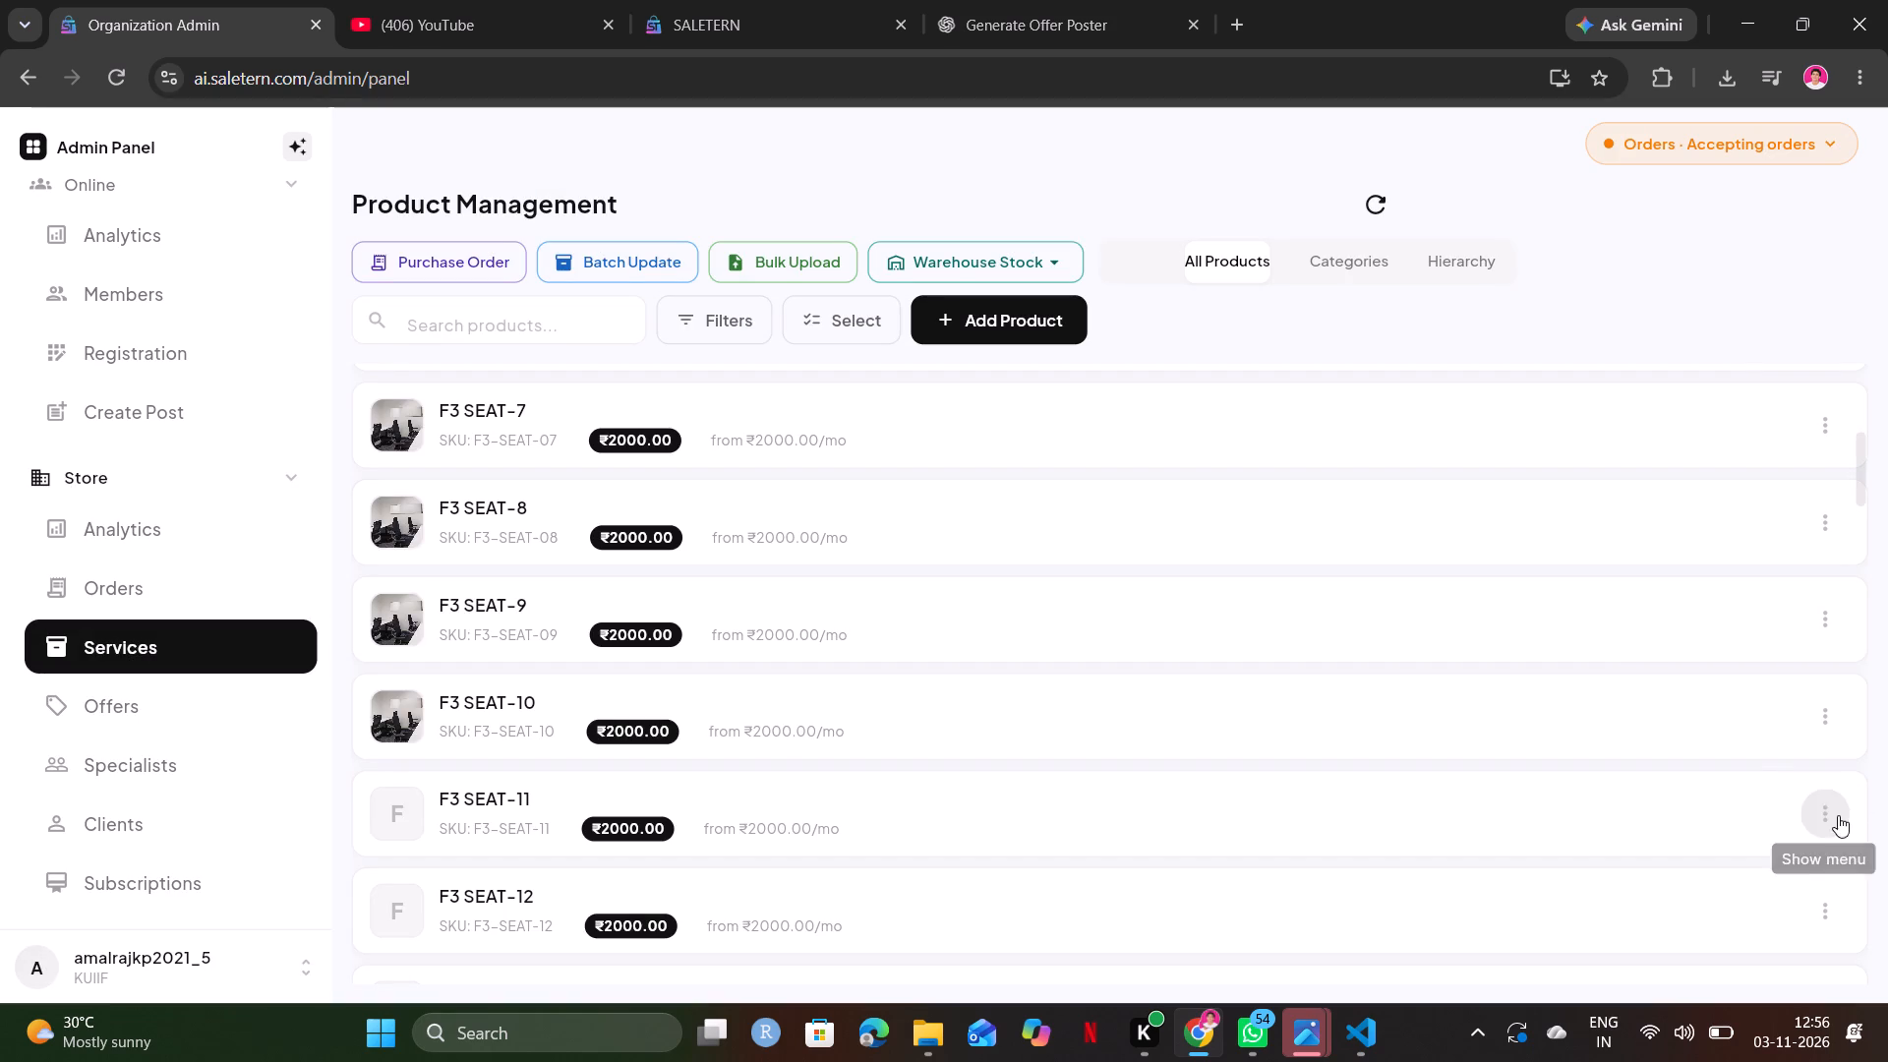
Open the F3 SEAT-11 product for editing and set its tax to 0%.
{"action": "left_click", "coordinate": [1837, 815]}
{"action": "left_click", "coordinate": [1781, 753]}
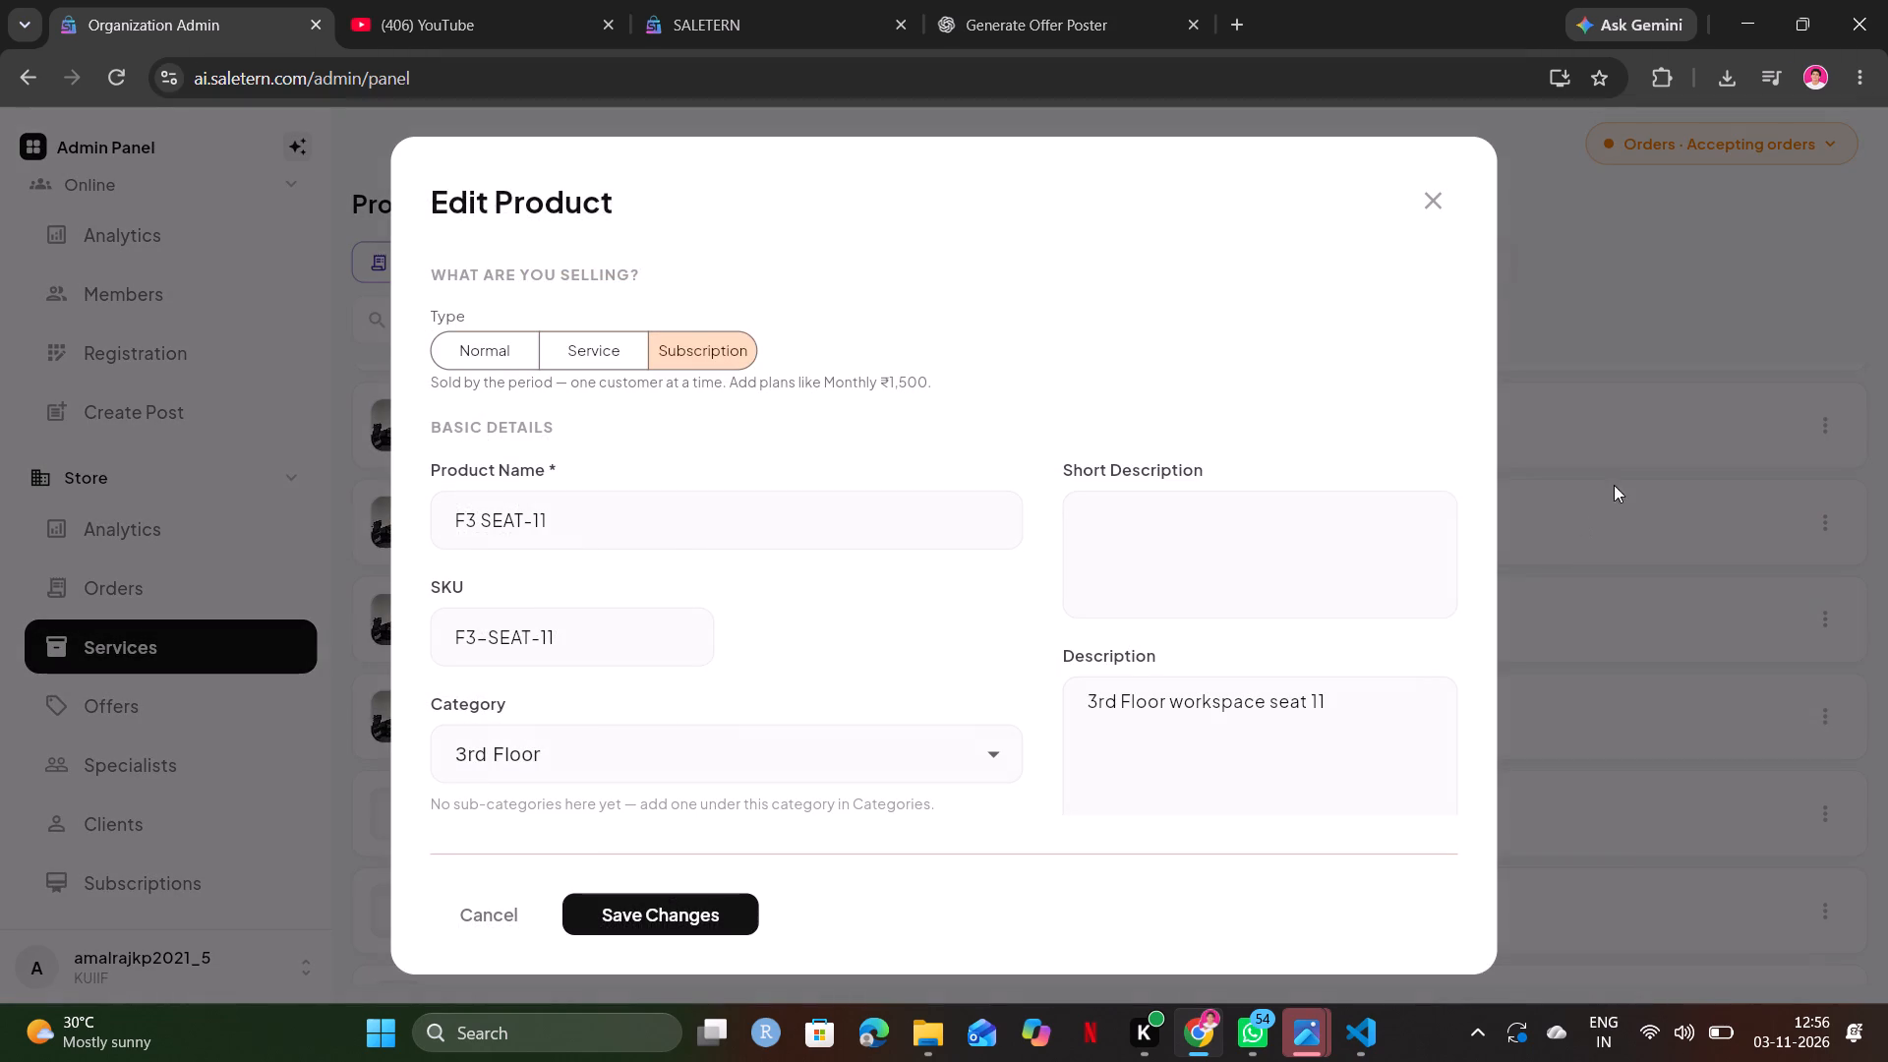
{"action": "left_click_drag", "start_coordinate": [1451, 399], "coordinate": [1492, 685]}
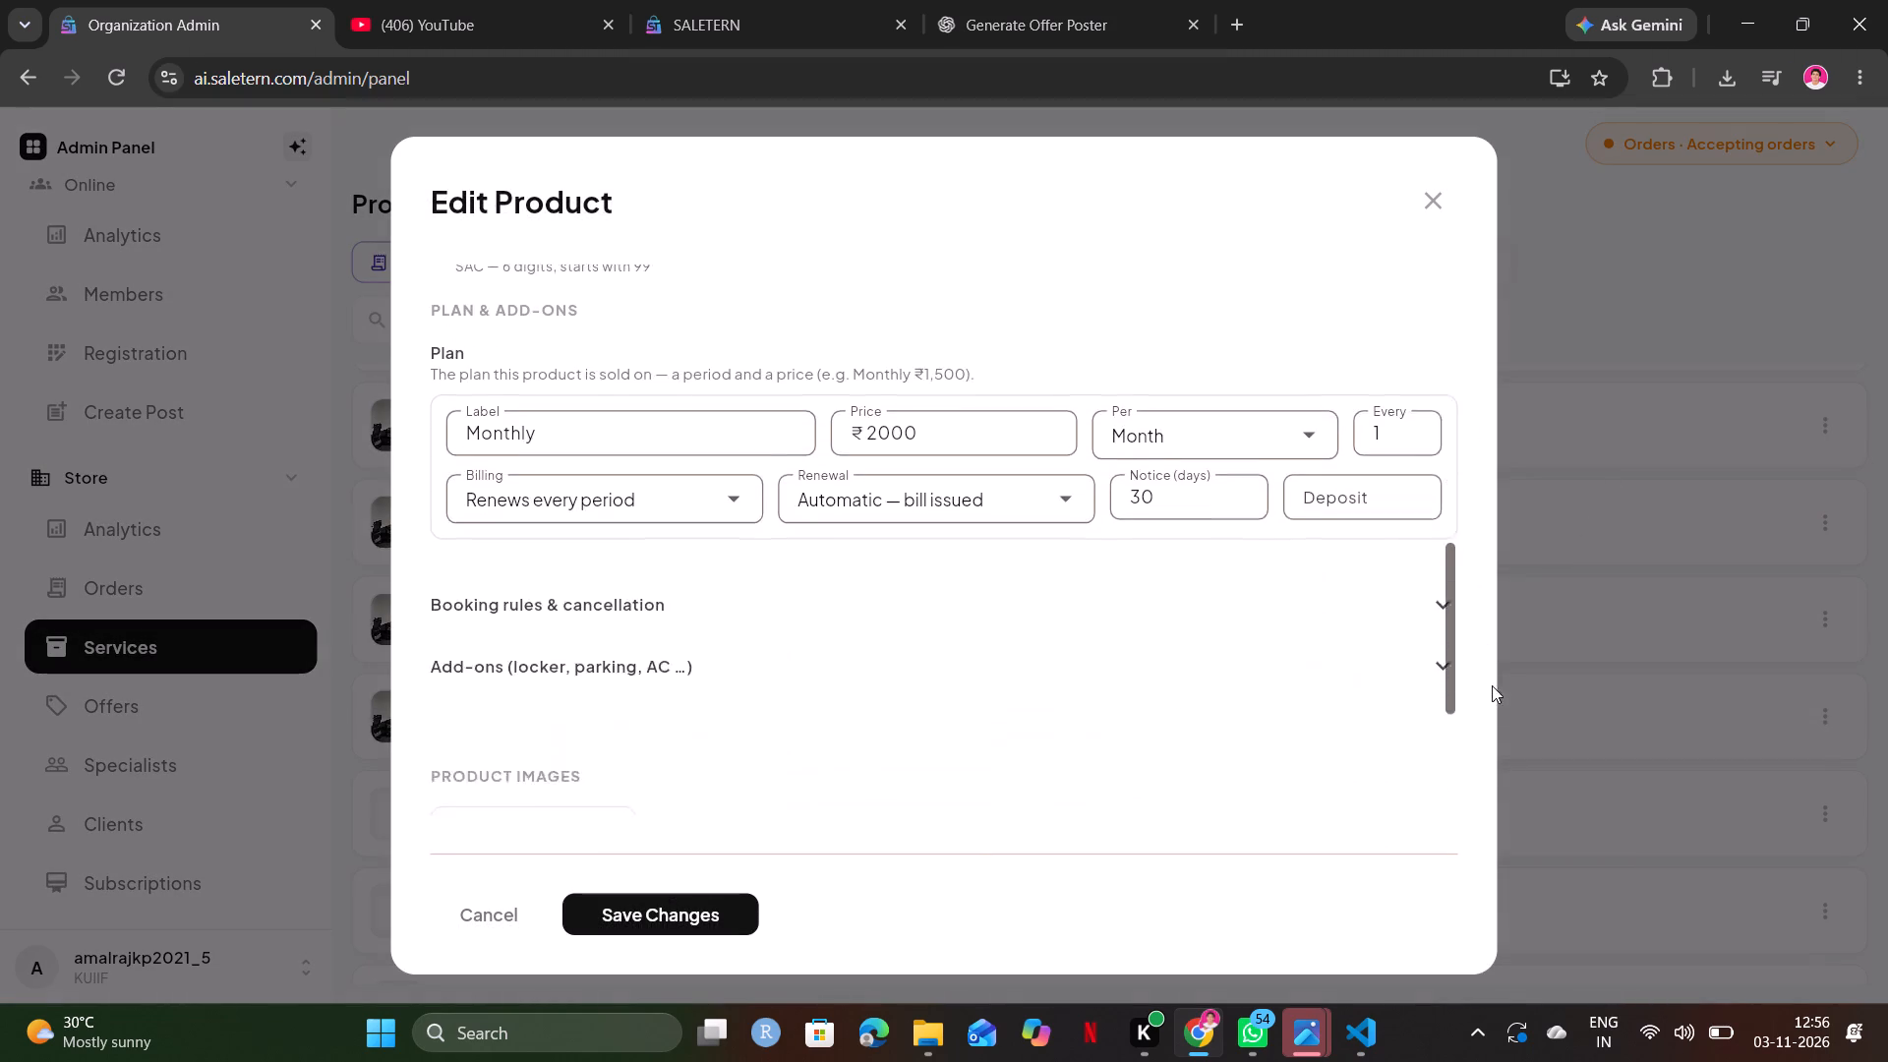
{"action": "left_click_drag", "start_coordinate": [1492, 685], "coordinate": [1508, 628]}
{"action": "left_click", "coordinate": [619, 287]}
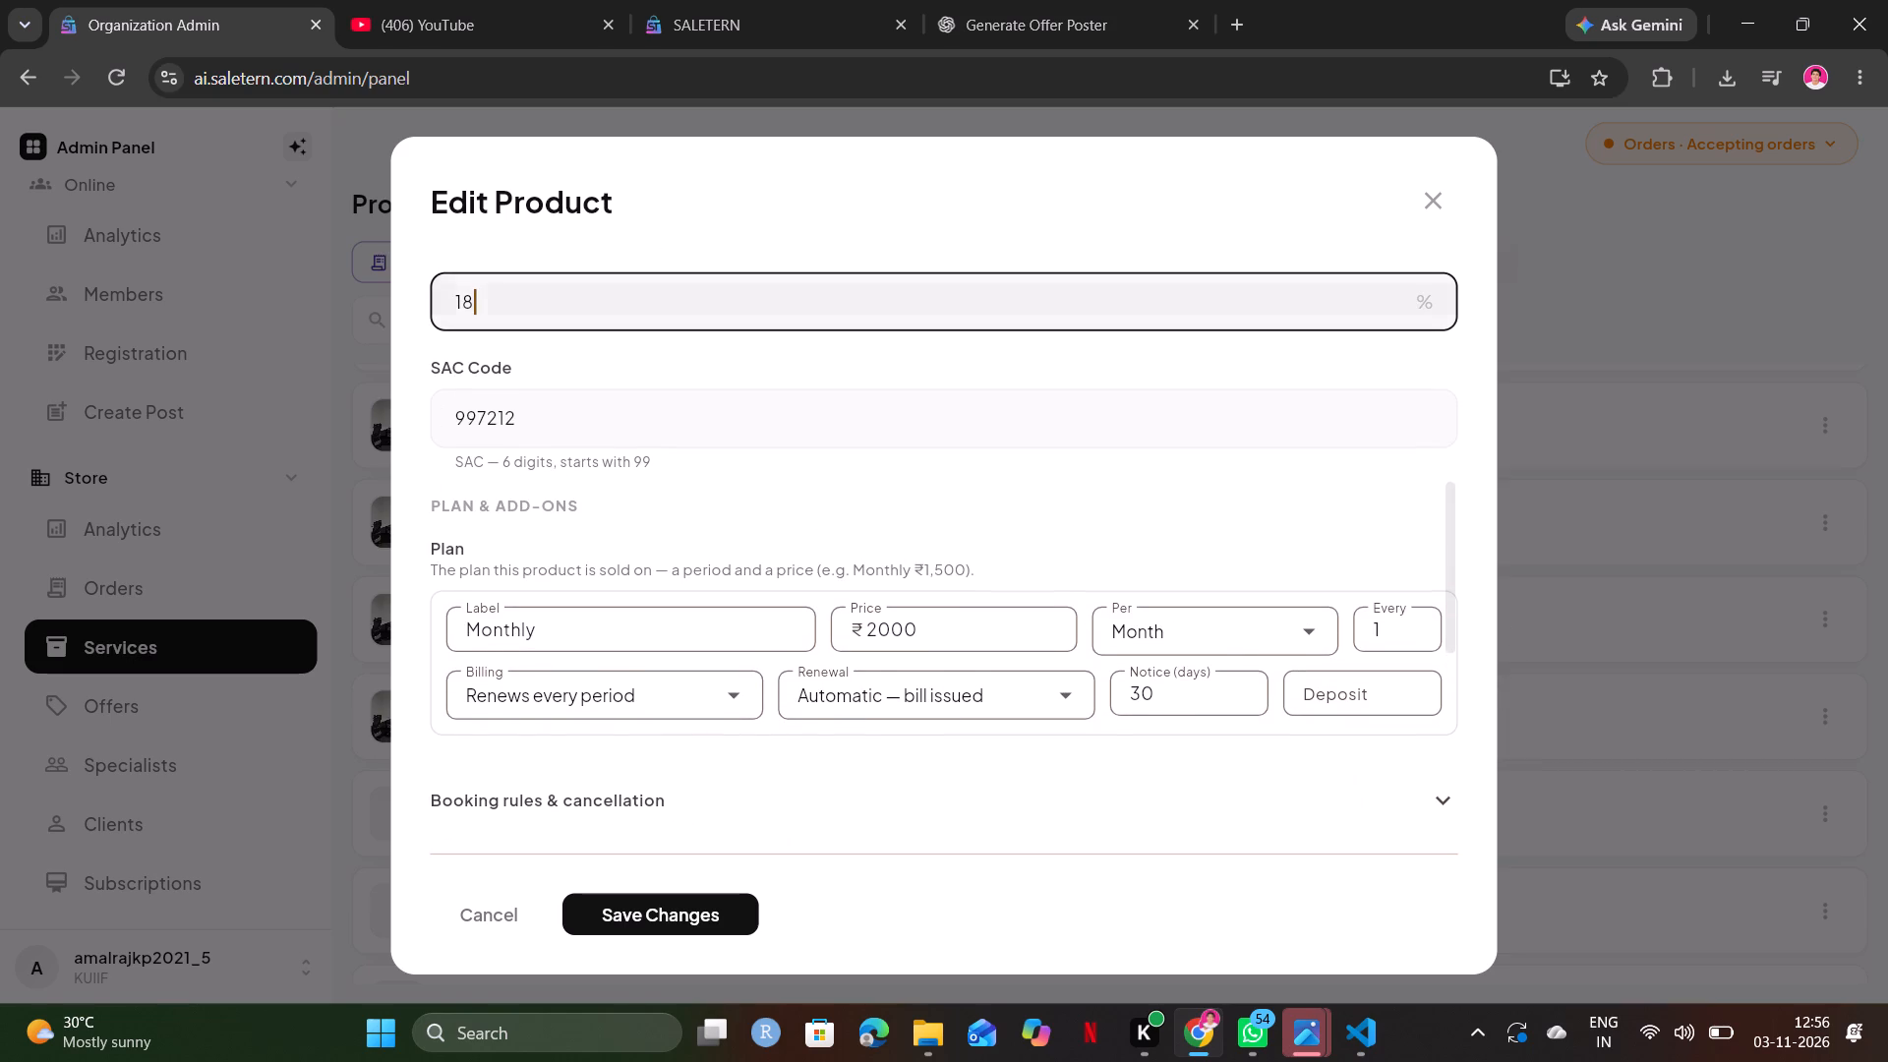
{"action": "key", "text": "BackSpace"}
{"action": "key", "text": "BackSpace"}
{"action": "key", "text": "BackSpace"}
{"action": "key", "text": "0"}
Upload "WhatsApp Image 2026-11-03 at 12.51.43" from Downloads as the F3 SEAT-11 product image and save the product.
{"action": "left_click_drag", "start_coordinate": [1454, 533], "coordinate": [1419, 706]}
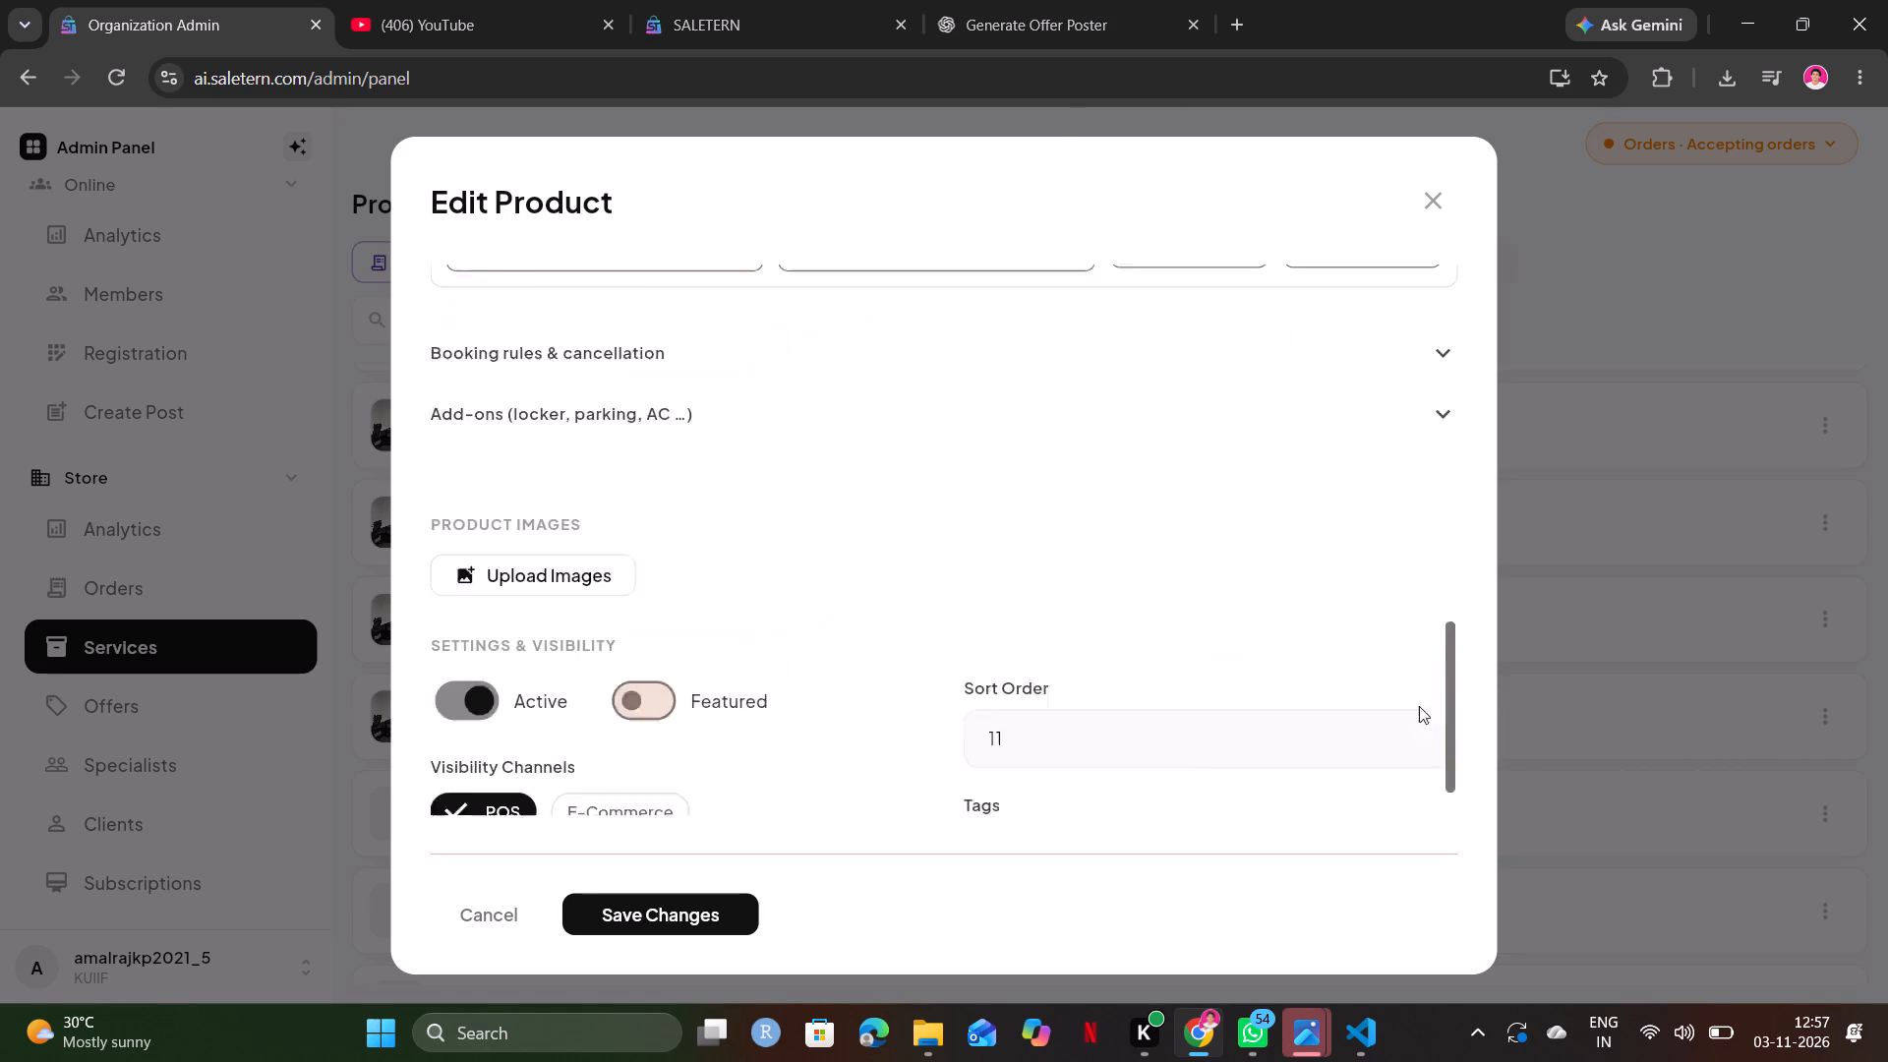
{"action": "left_click_drag", "start_coordinate": [1419, 706], "coordinate": [1422, 809]}
{"action": "left_click", "coordinate": [518, 510]}
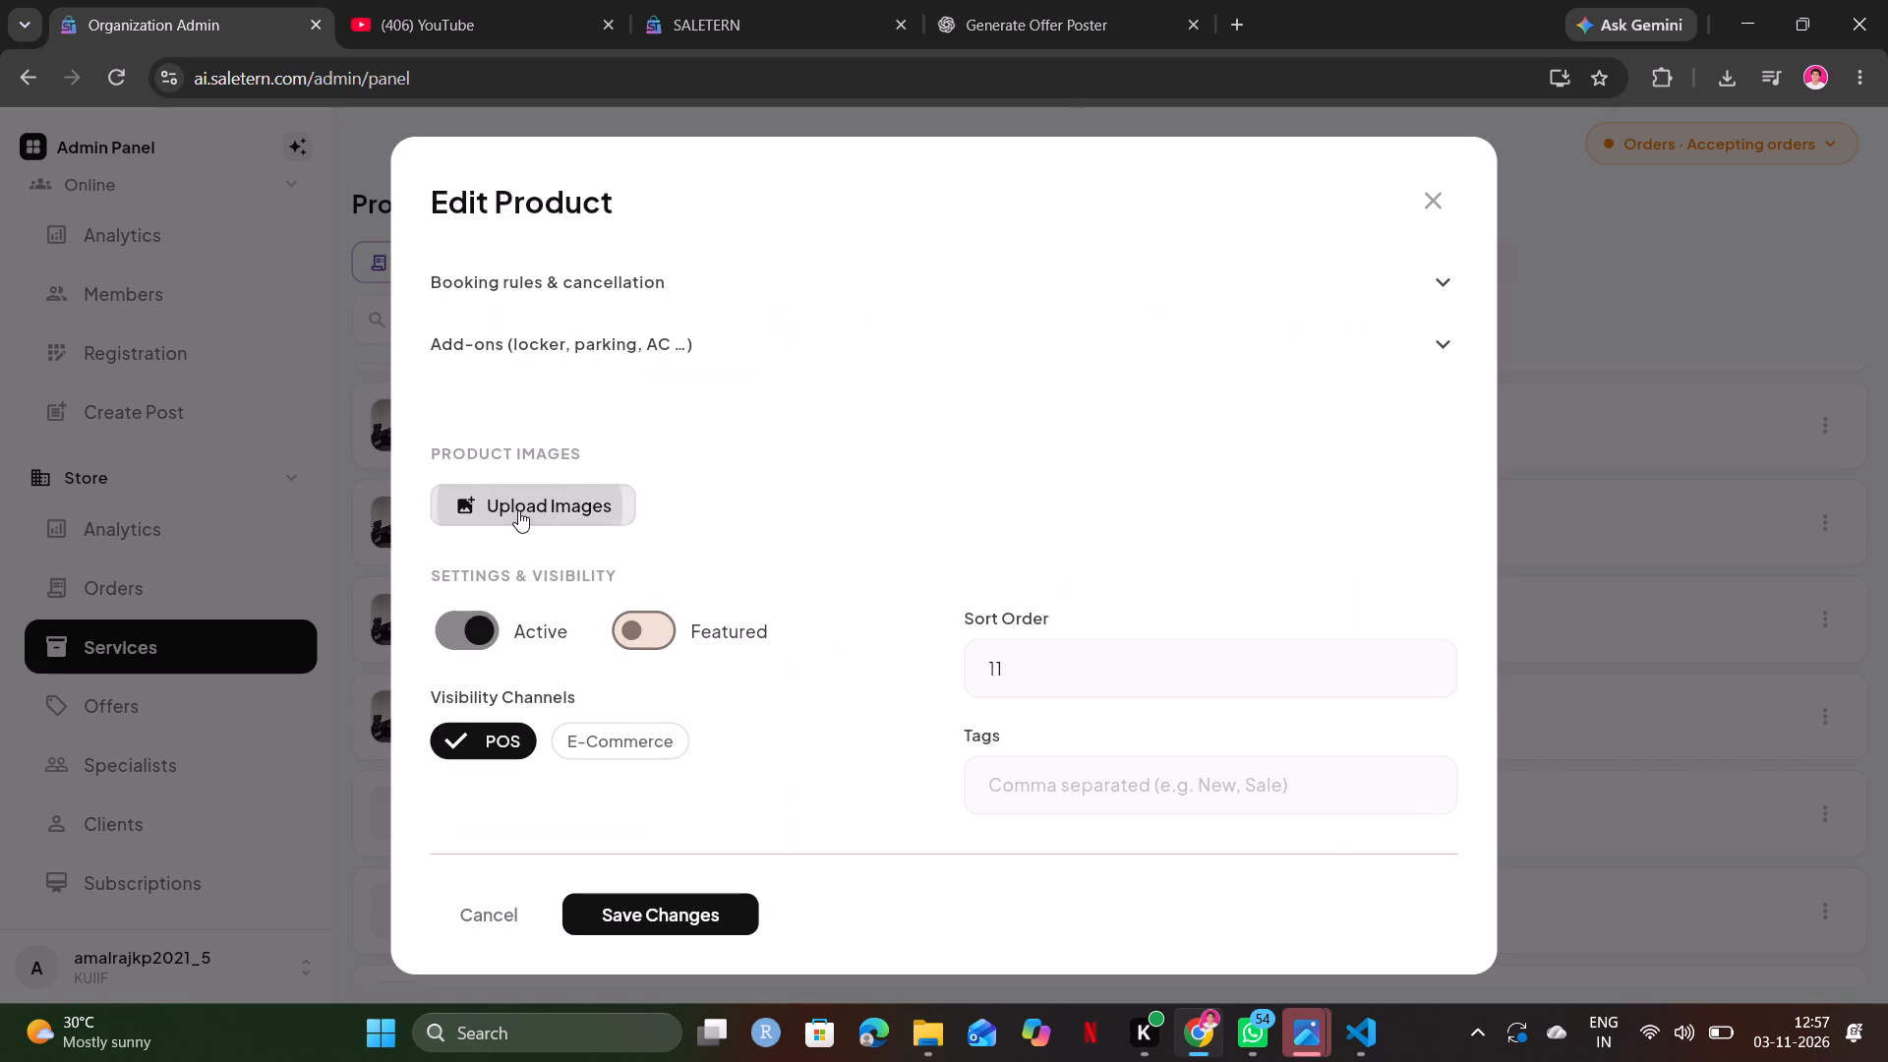
{"action": "left_click", "coordinate": [328, 197]}
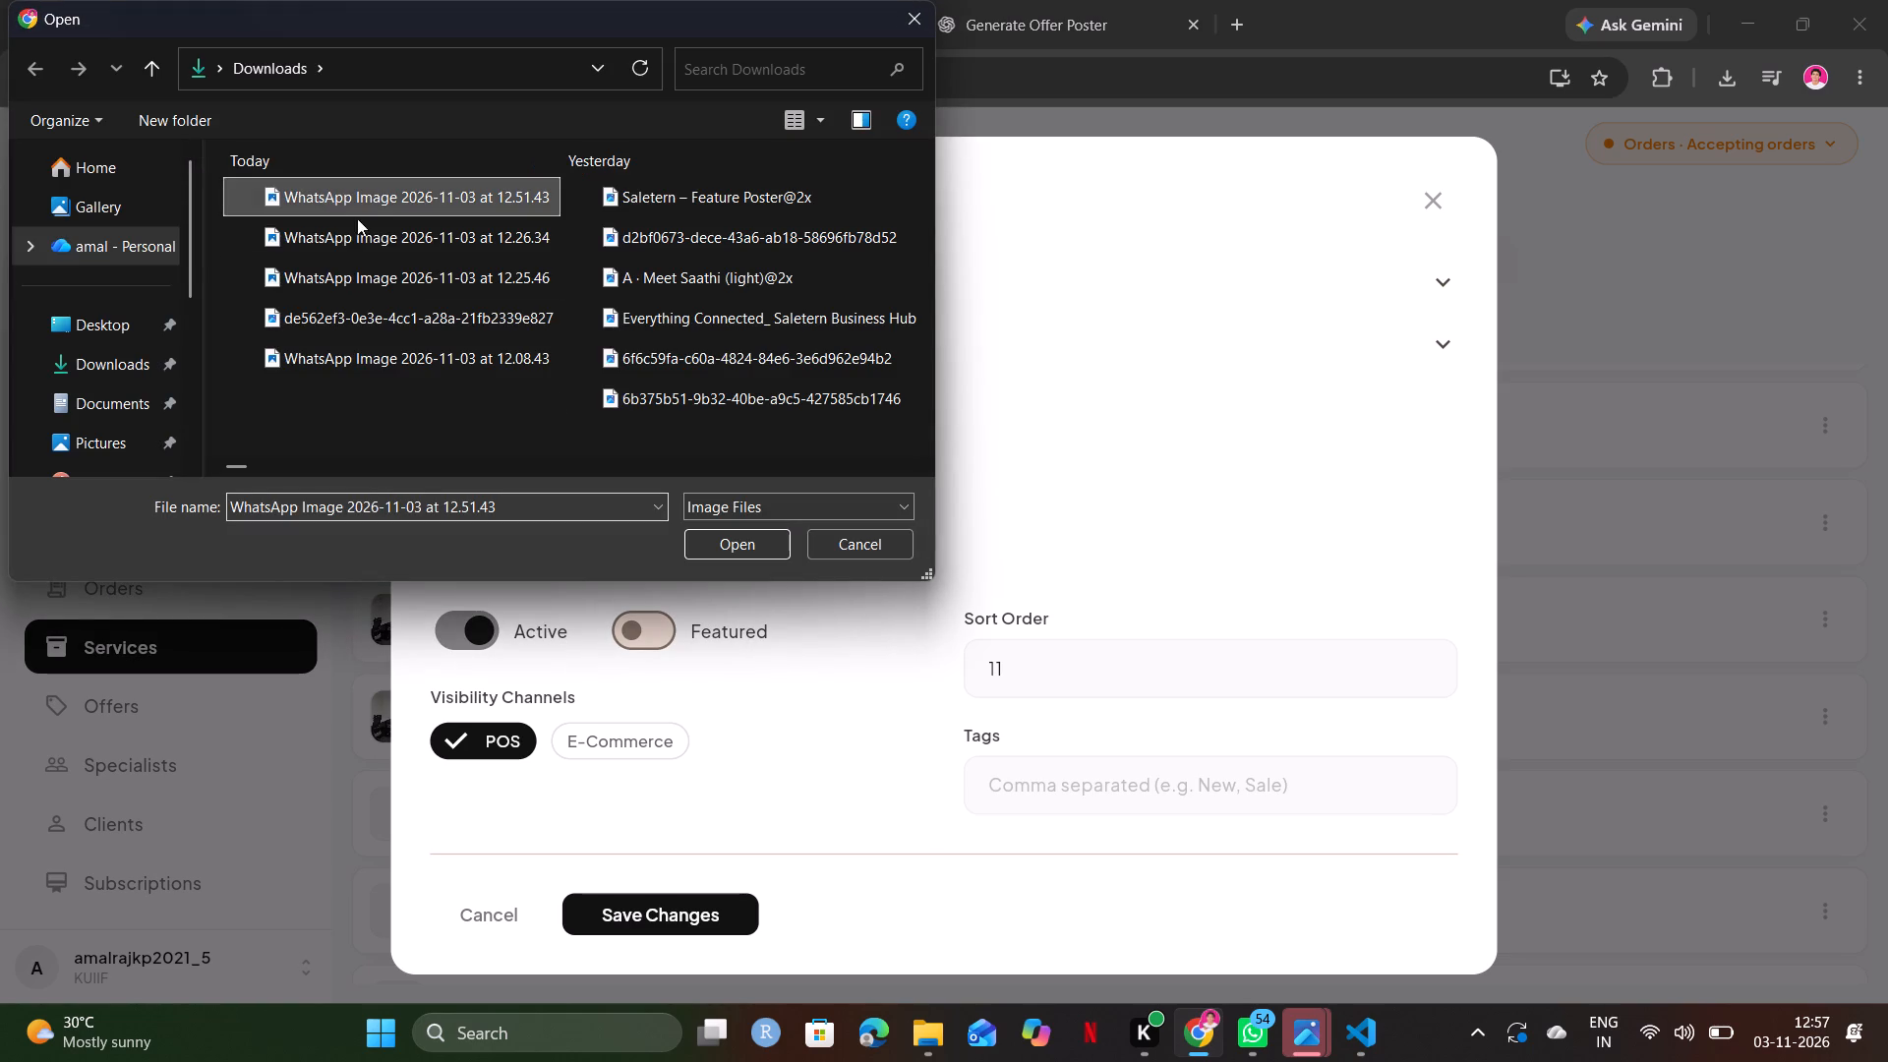
{"action": "left_click", "coordinate": [764, 531]}
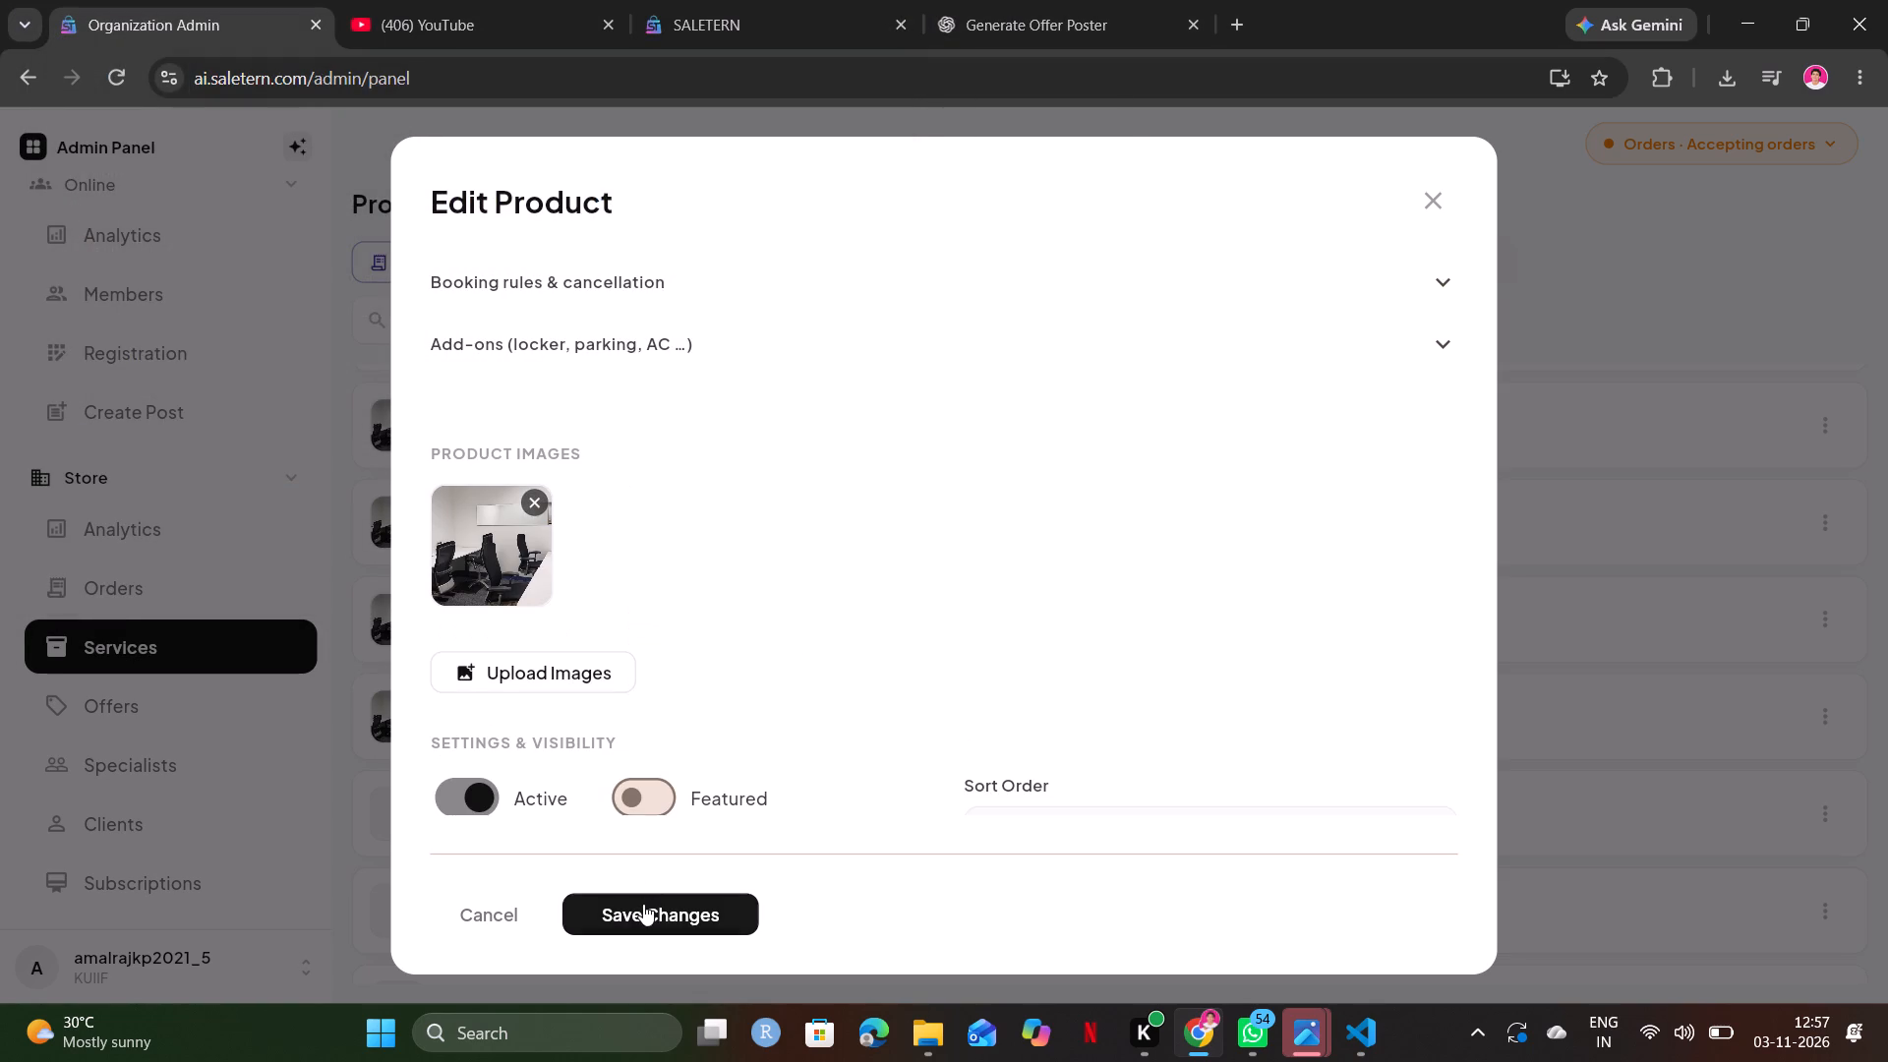
{"action": "left_click", "coordinate": [643, 905]}
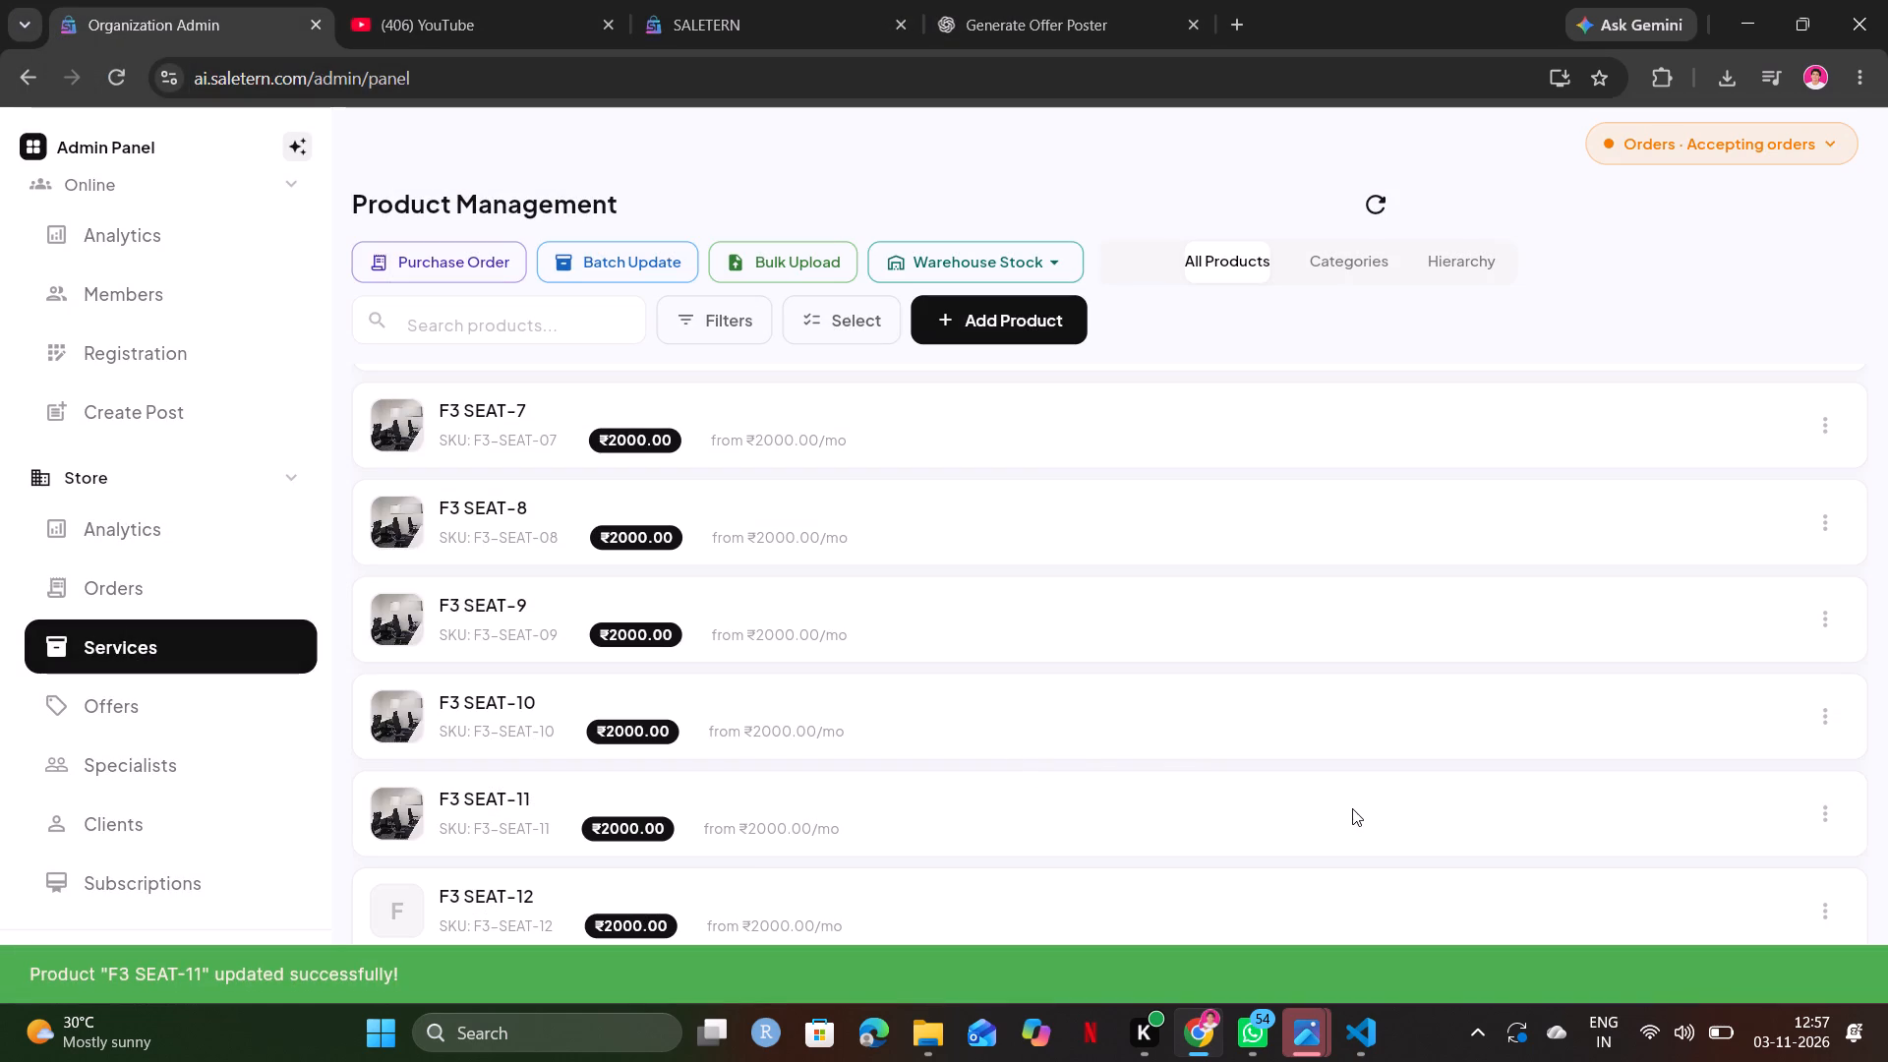
Open the F3 SEAT-12 product for editing and set its tax to 0%.
{"action": "left_click", "coordinate": [1833, 918]}
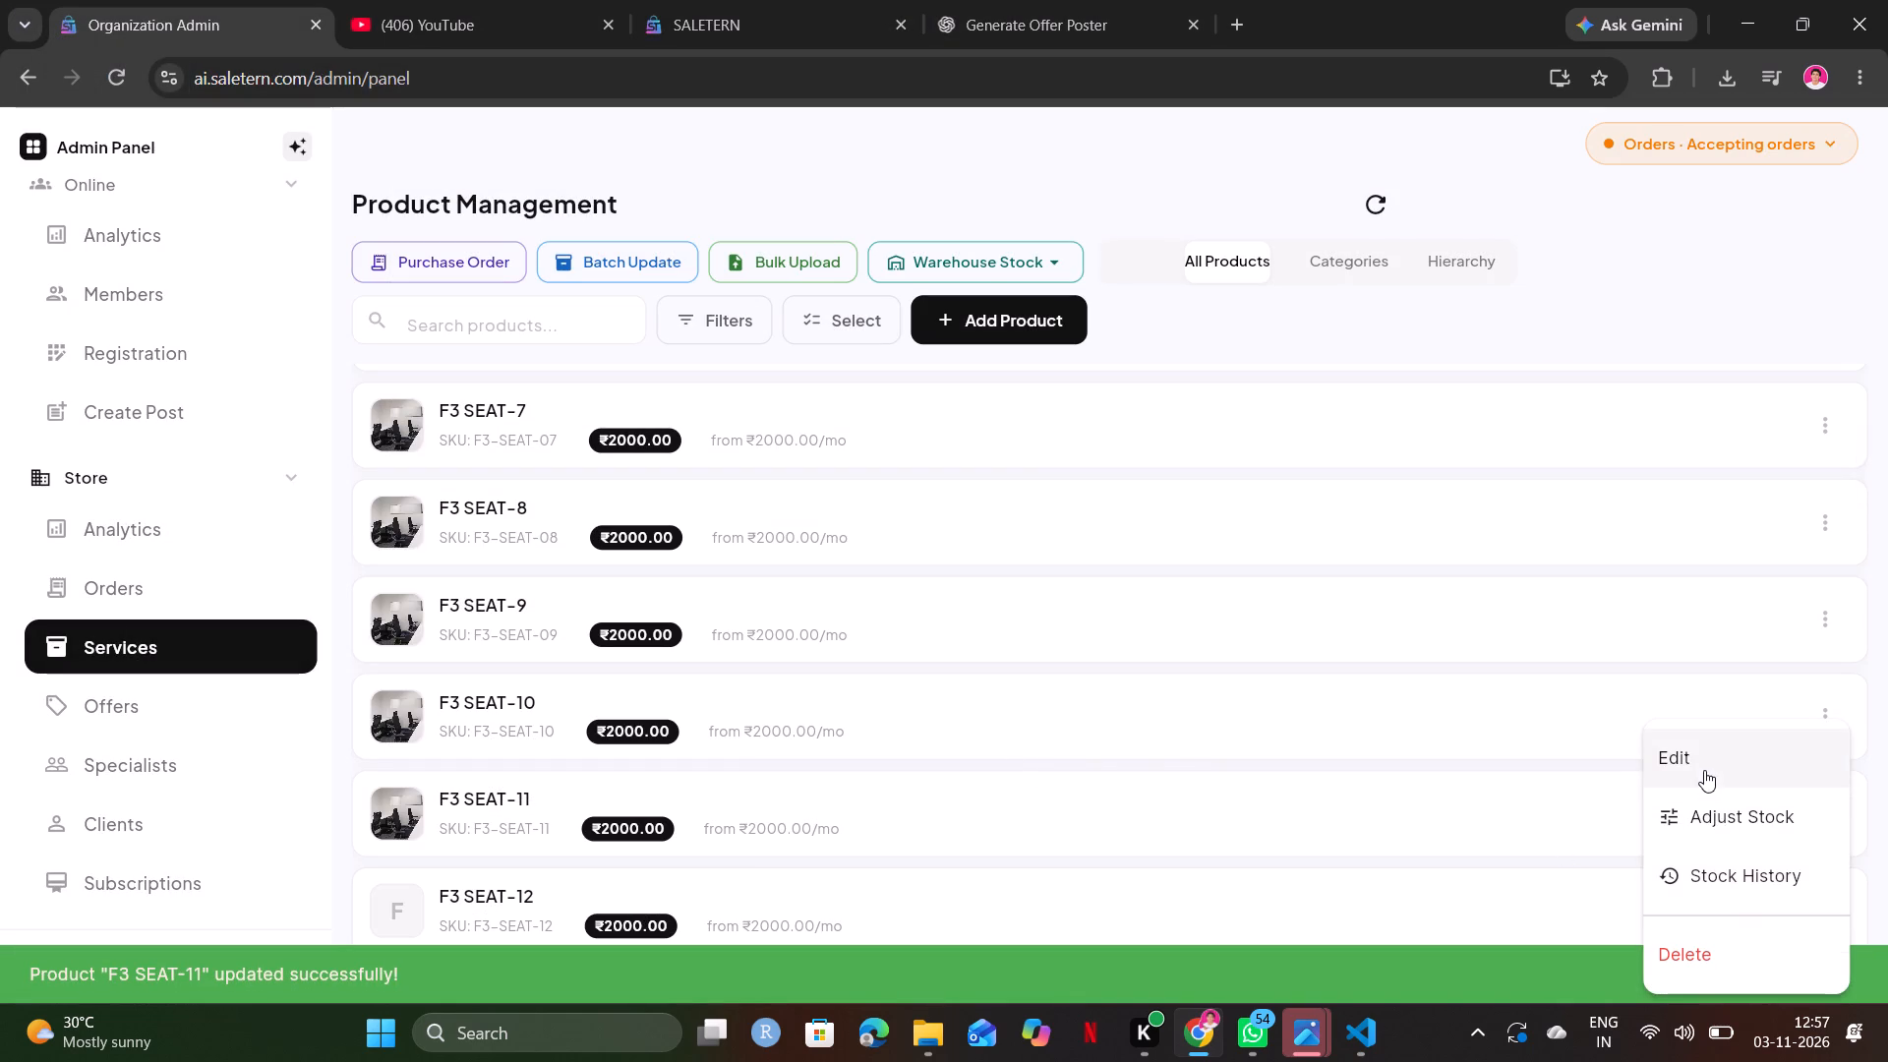
{"action": "left_click", "coordinate": [1704, 770]}
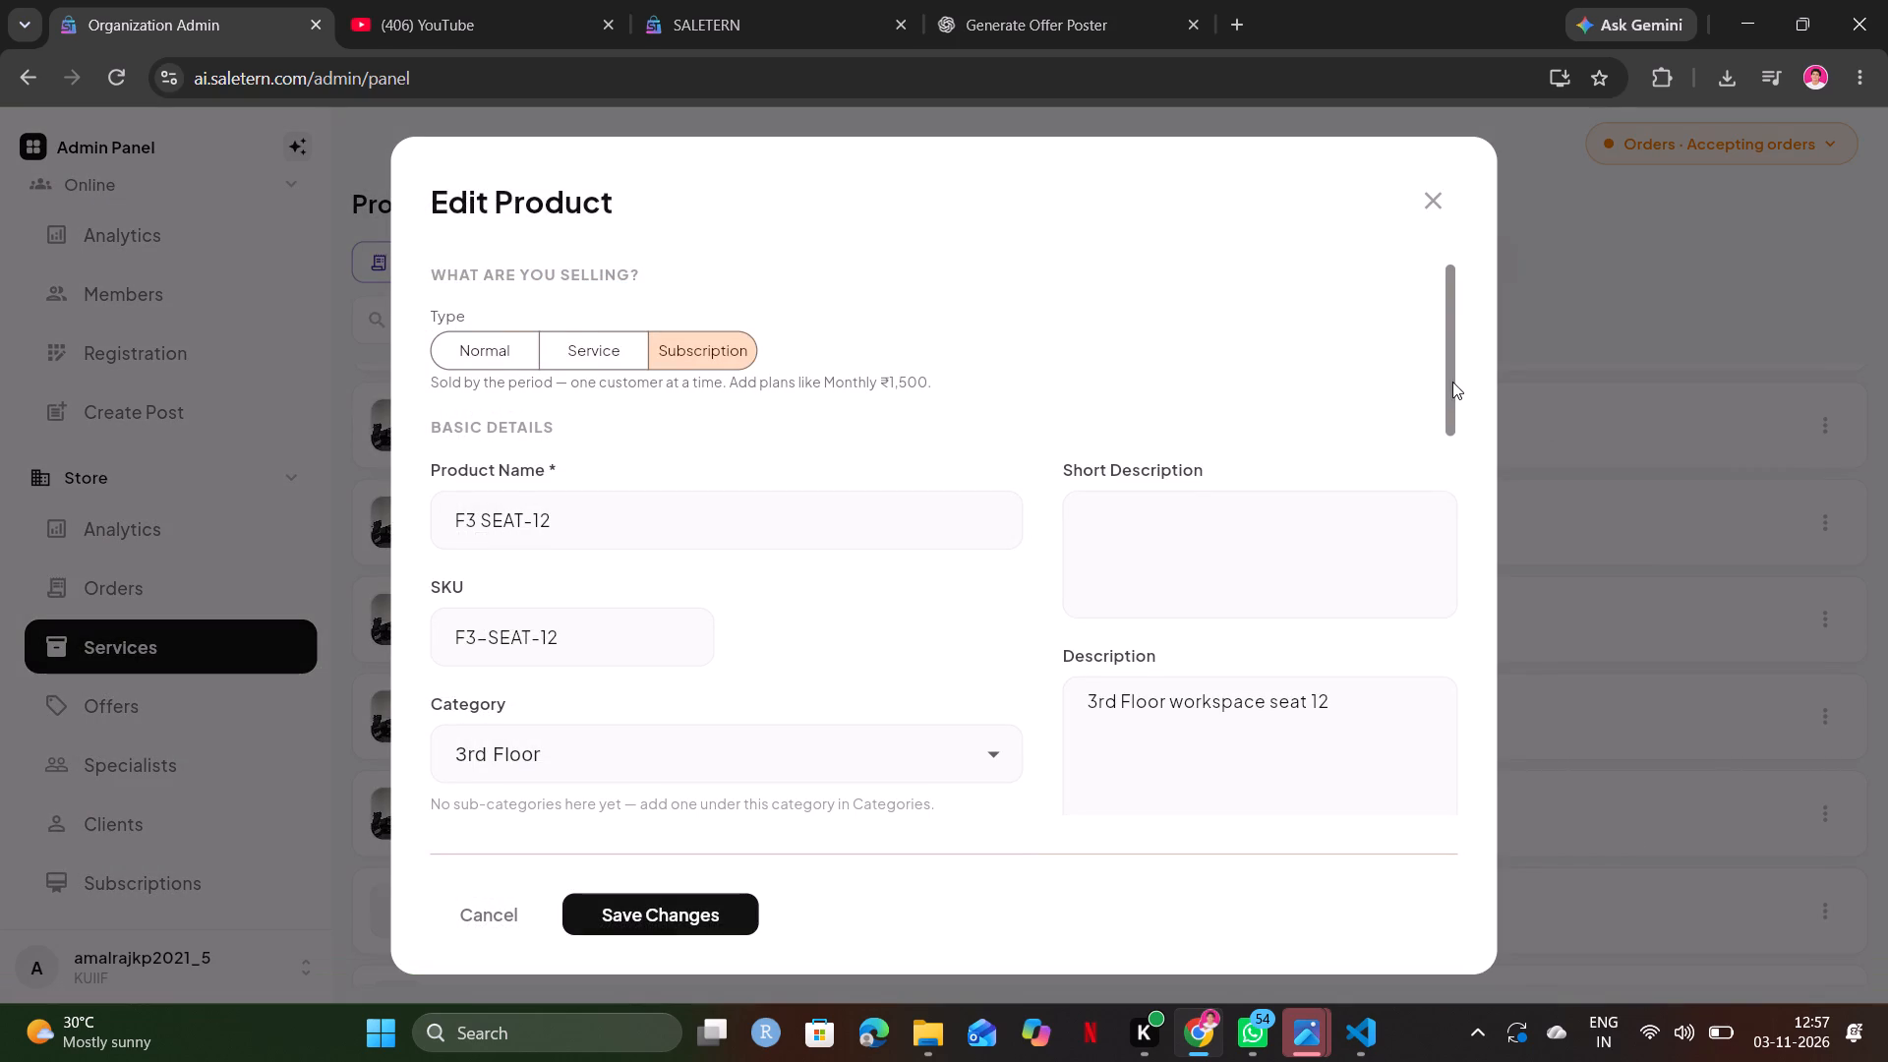
{"action": "left_click_drag", "start_coordinate": [1450, 382], "coordinate": [1498, 600]}
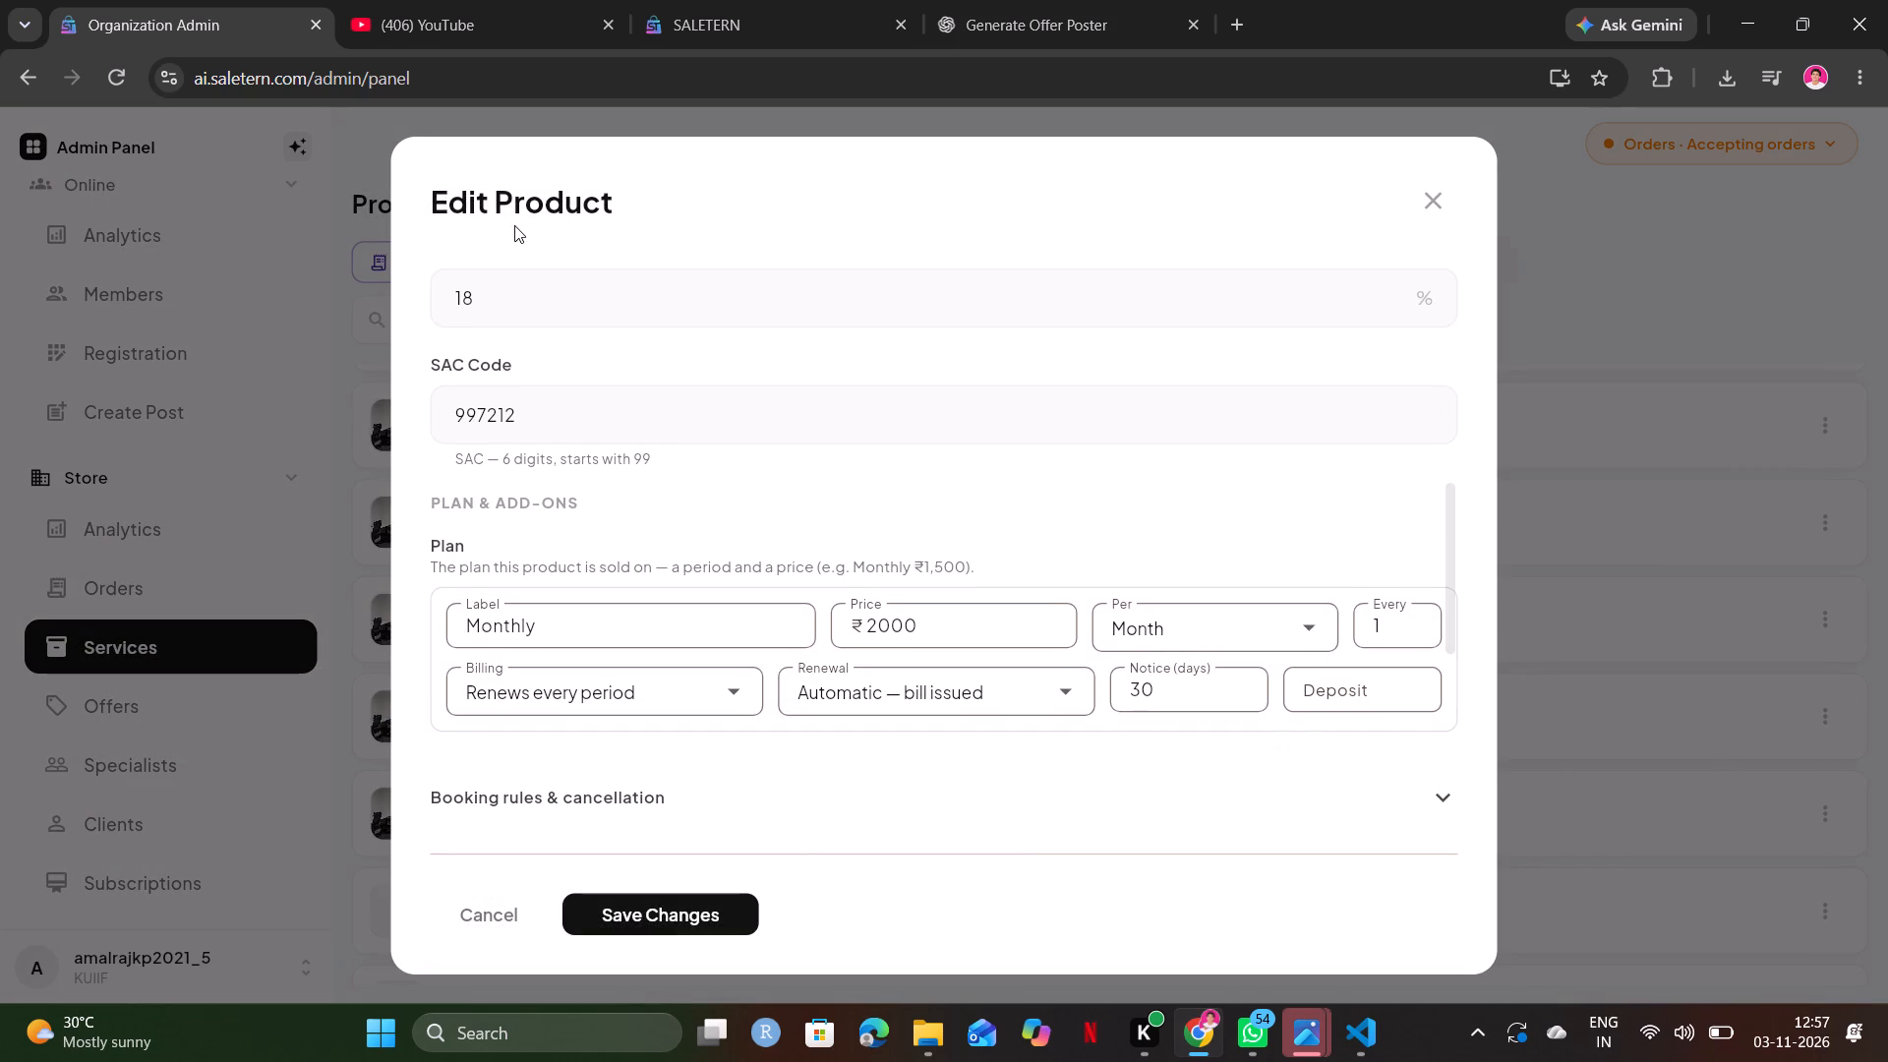
{"action": "left_click_drag", "start_coordinate": [485, 307], "coordinate": [251, 344]}
{"action": "key", "text": "0"}
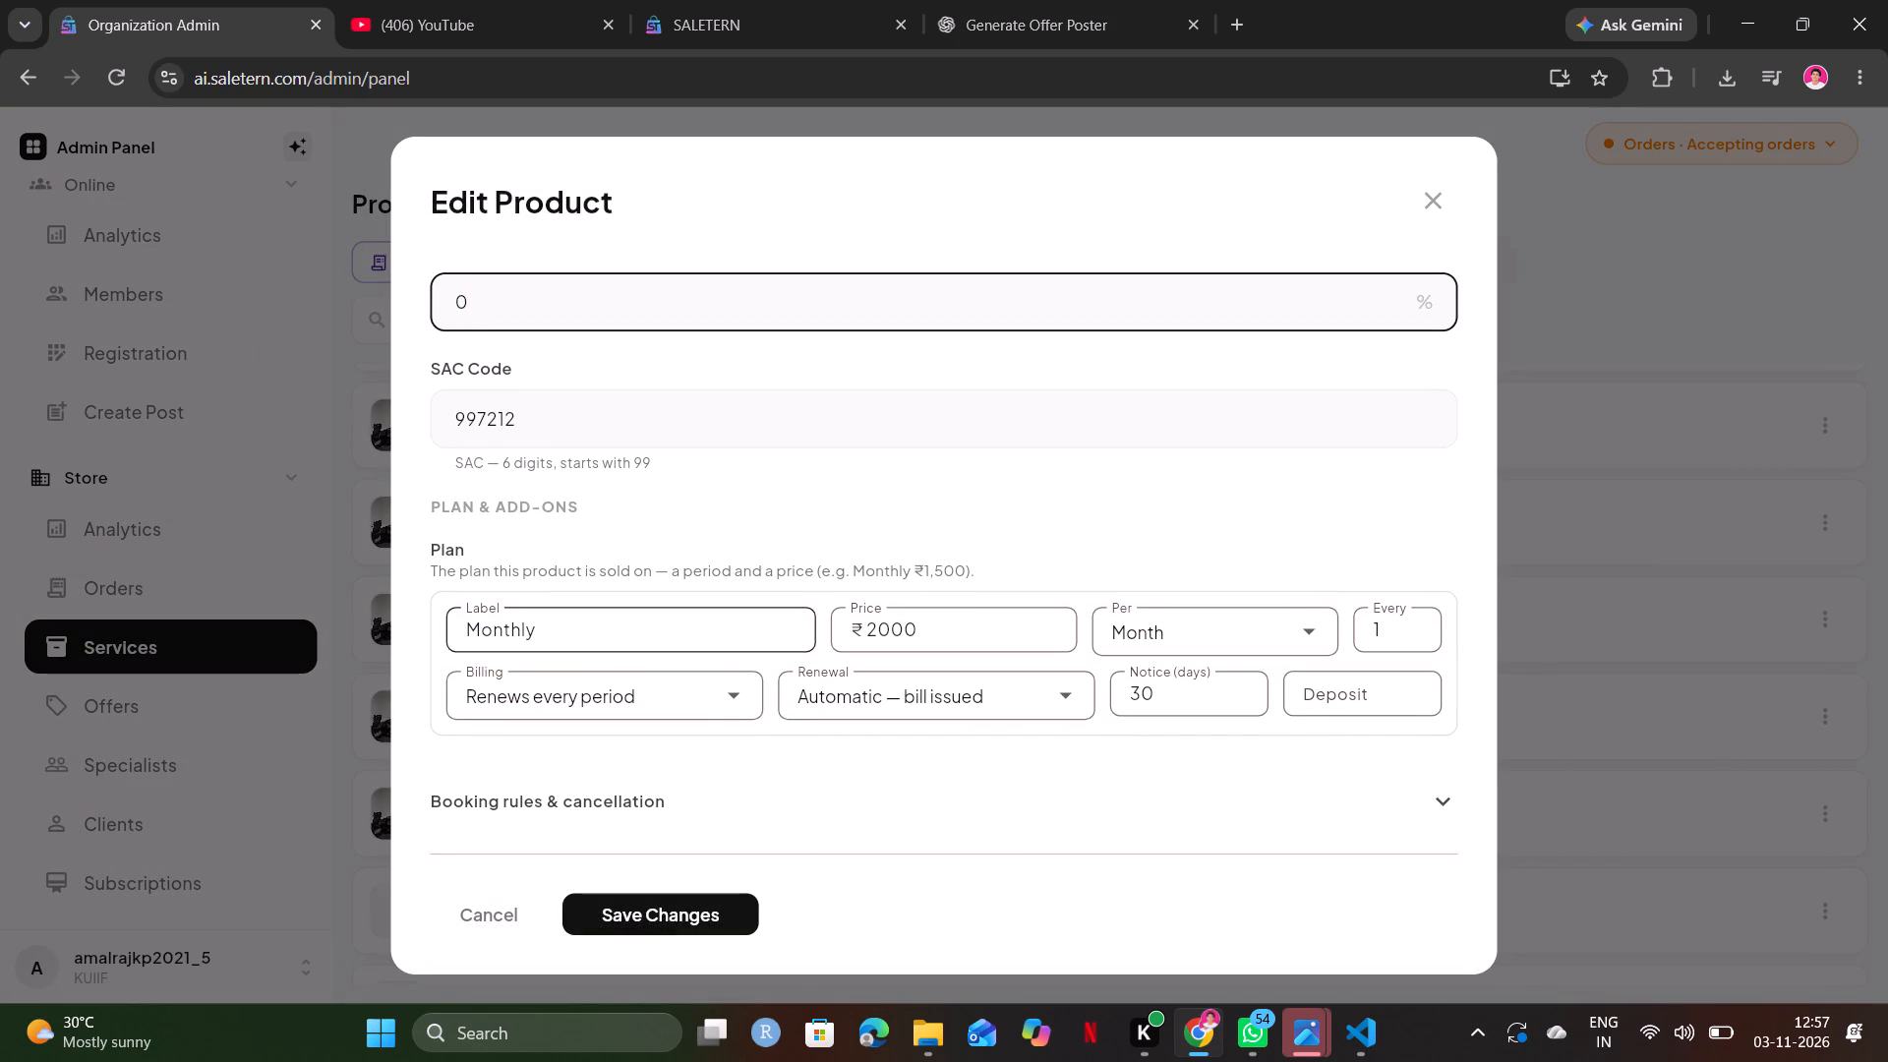
Upload "WhatsApp Image 2026-11-03 at 12.51.43" from Downloads as the F3 SEAT-12 product image and save the product.
{"action": "left_click_drag", "start_coordinate": [1447, 511], "coordinate": [1447, 638]}
{"action": "left_click", "coordinate": [520, 599]}
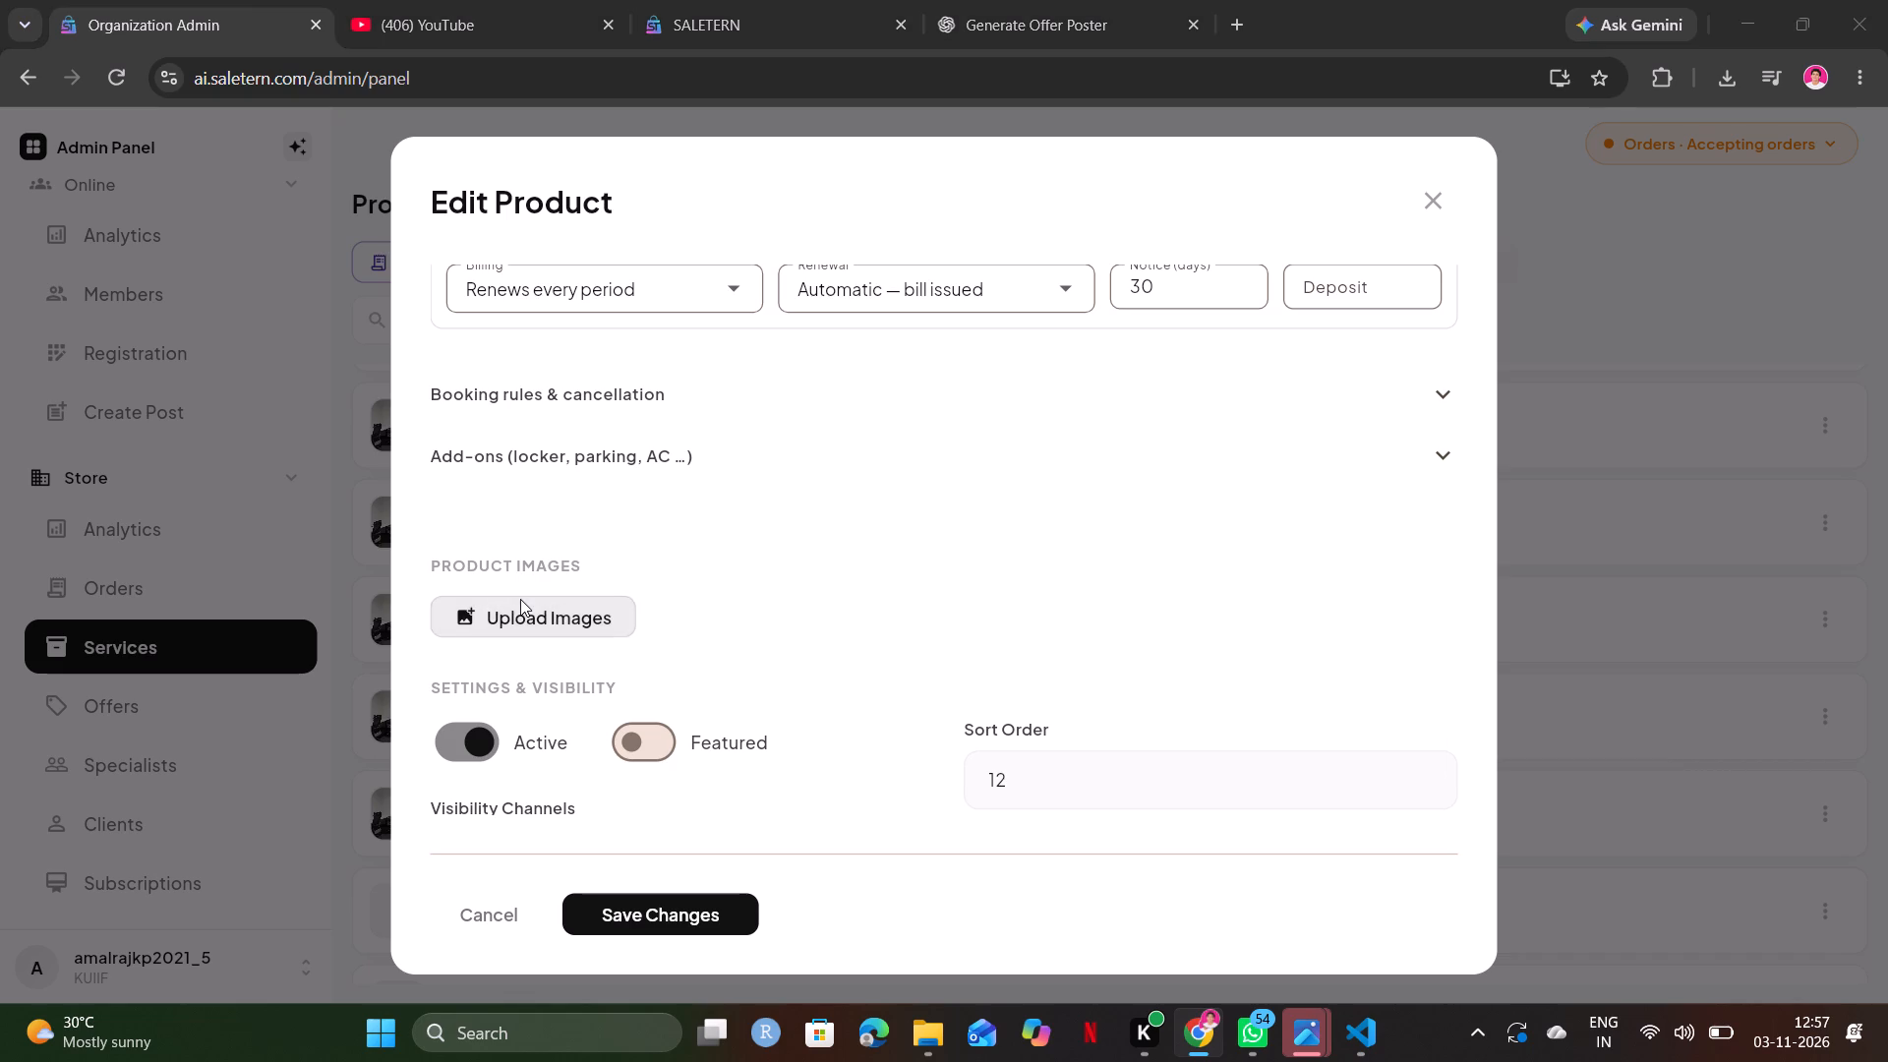
{"action": "left_click", "coordinate": [351, 203]}
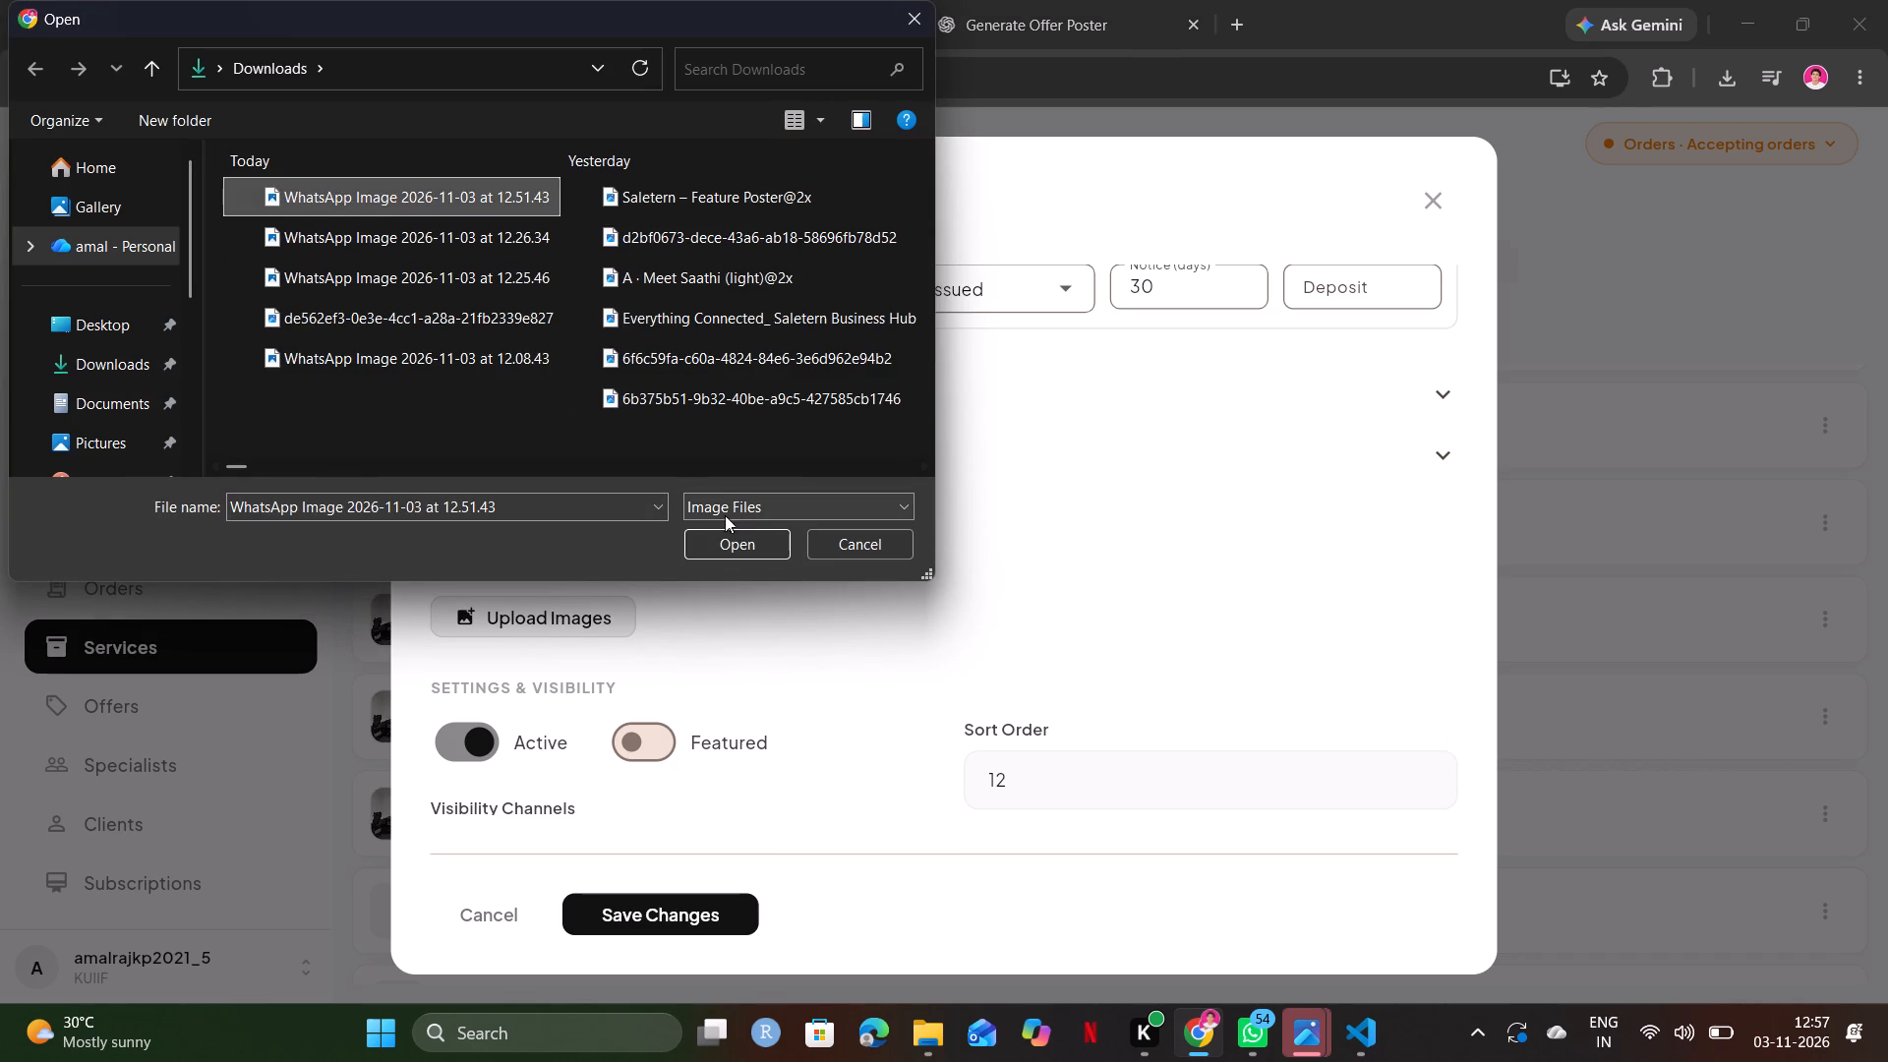
{"action": "left_click", "coordinate": [758, 541]}
{"action": "left_click", "coordinate": [638, 911]}
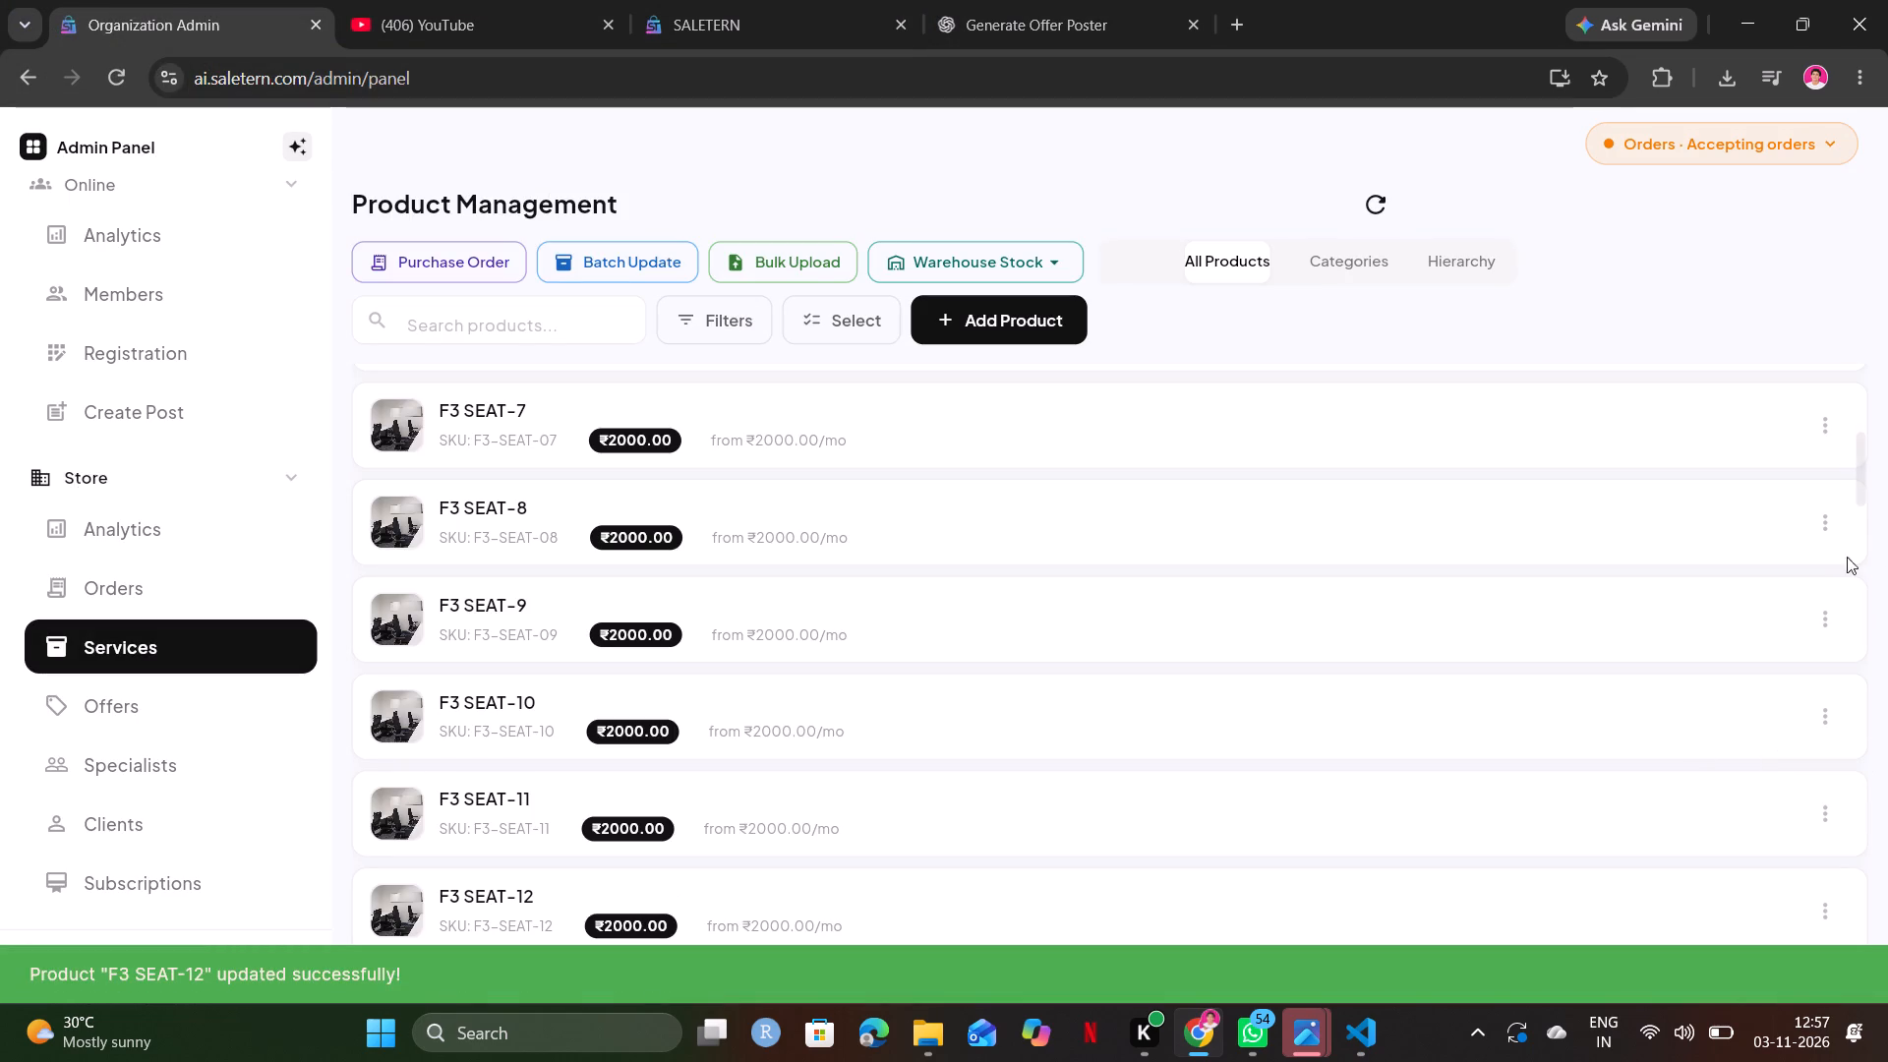
Open the F3 SEAT-13 product for editing and start an image upload in its product images.
{"action": "left_click_drag", "start_coordinate": [1863, 449], "coordinate": [1864, 533]}
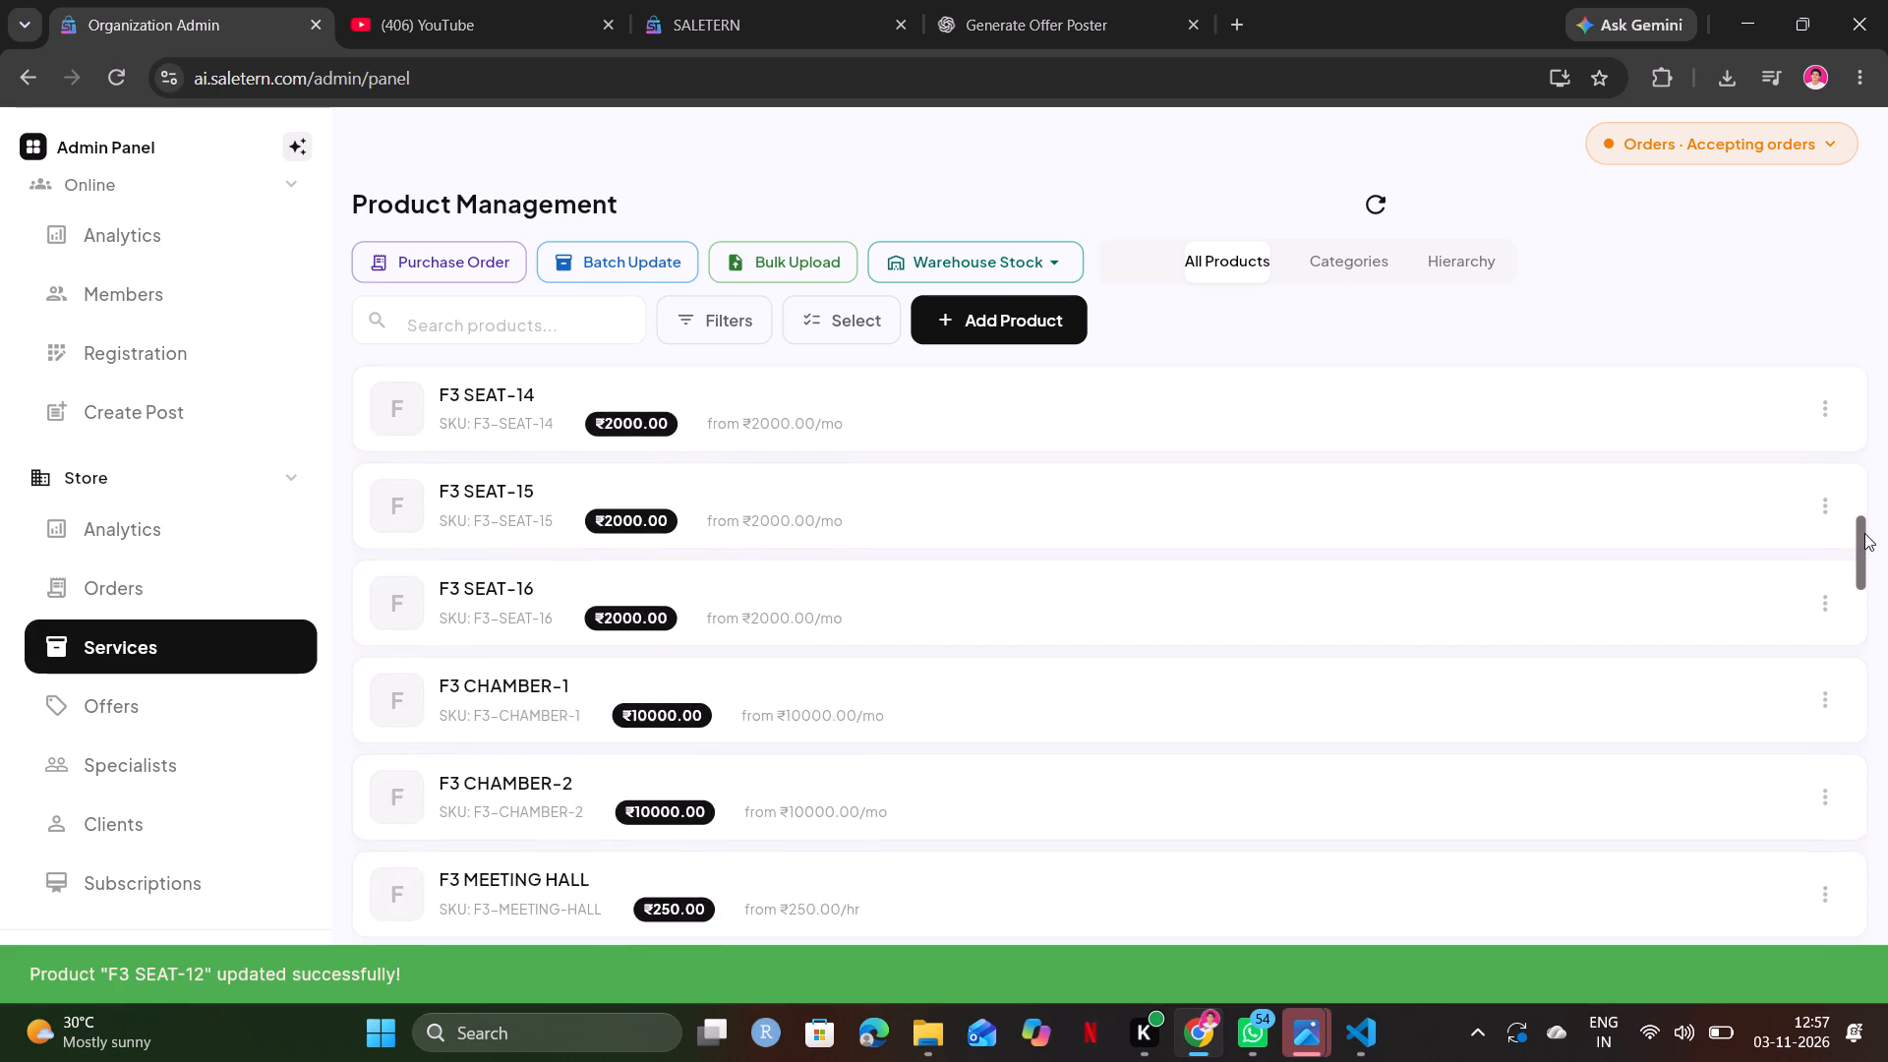
{"action": "left_click_drag", "start_coordinate": [1864, 533], "coordinate": [1866, 513]}
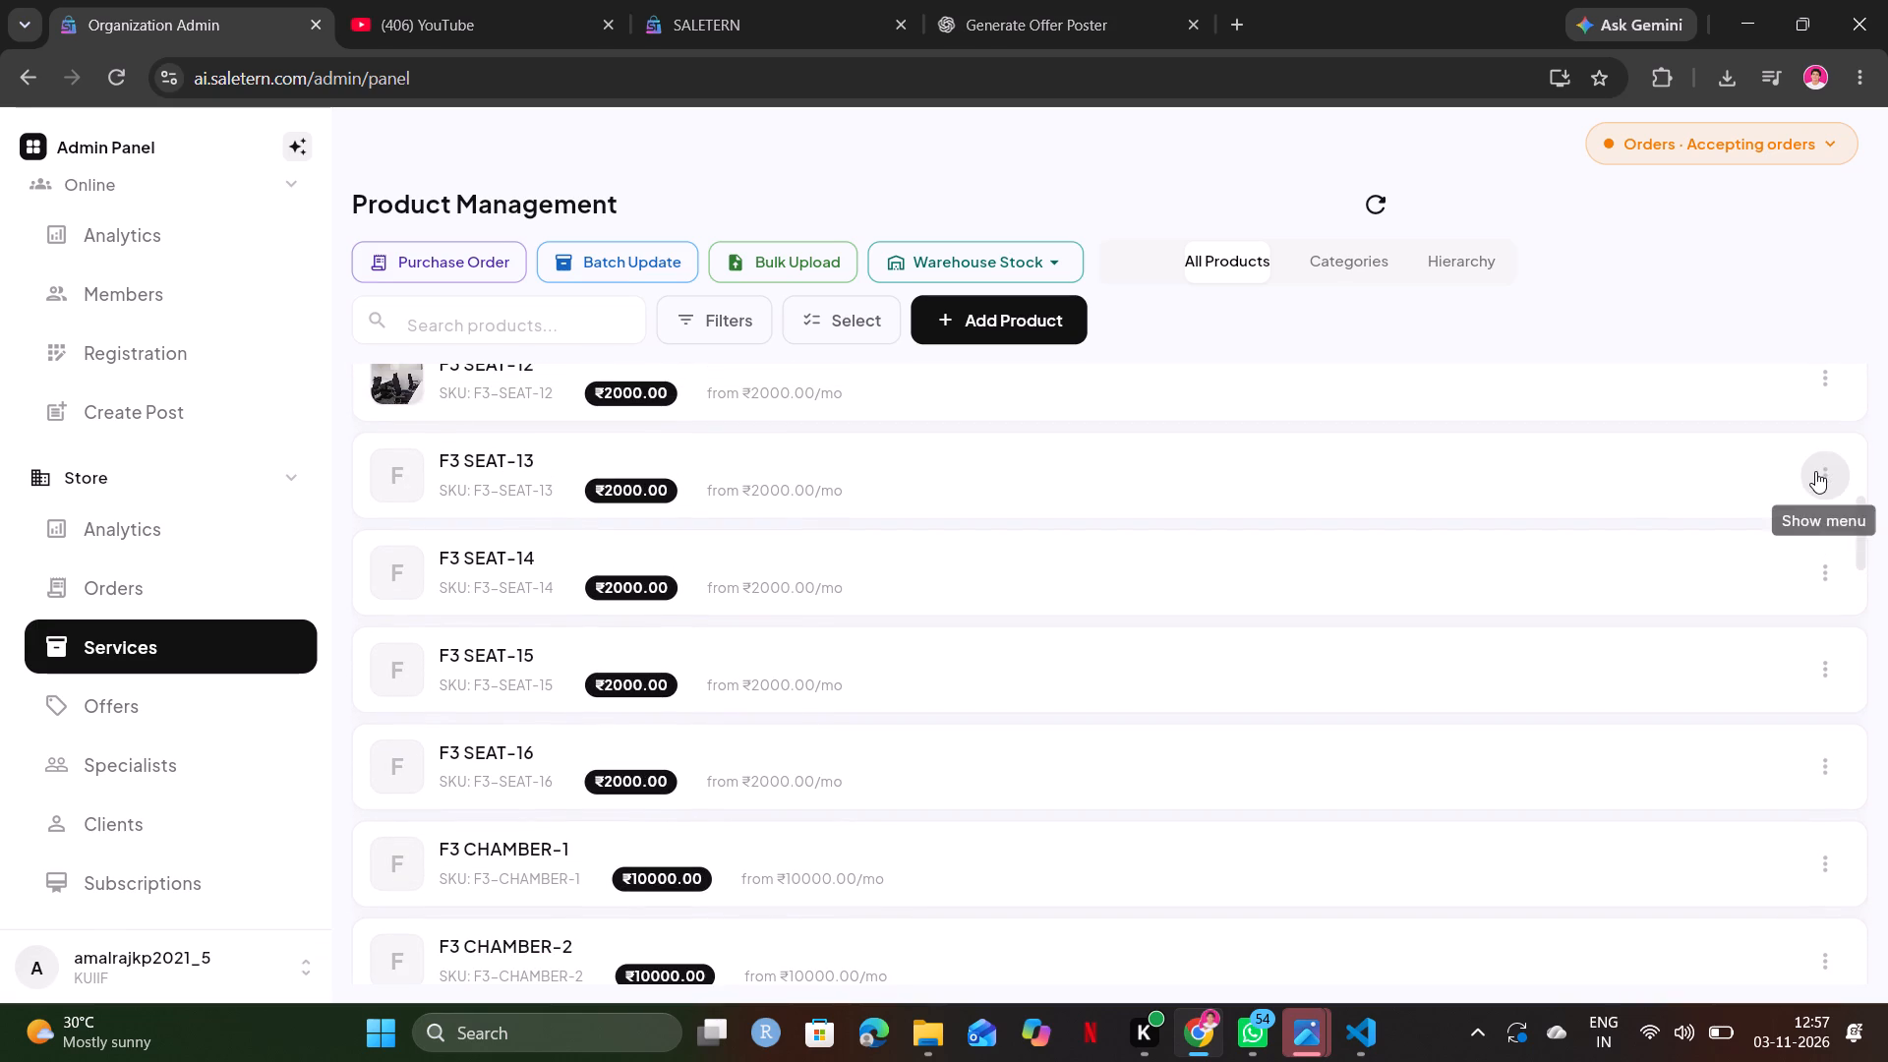
{"action": "left_click", "coordinate": [1815, 471]}
{"action": "left_click", "coordinate": [1786, 476]}
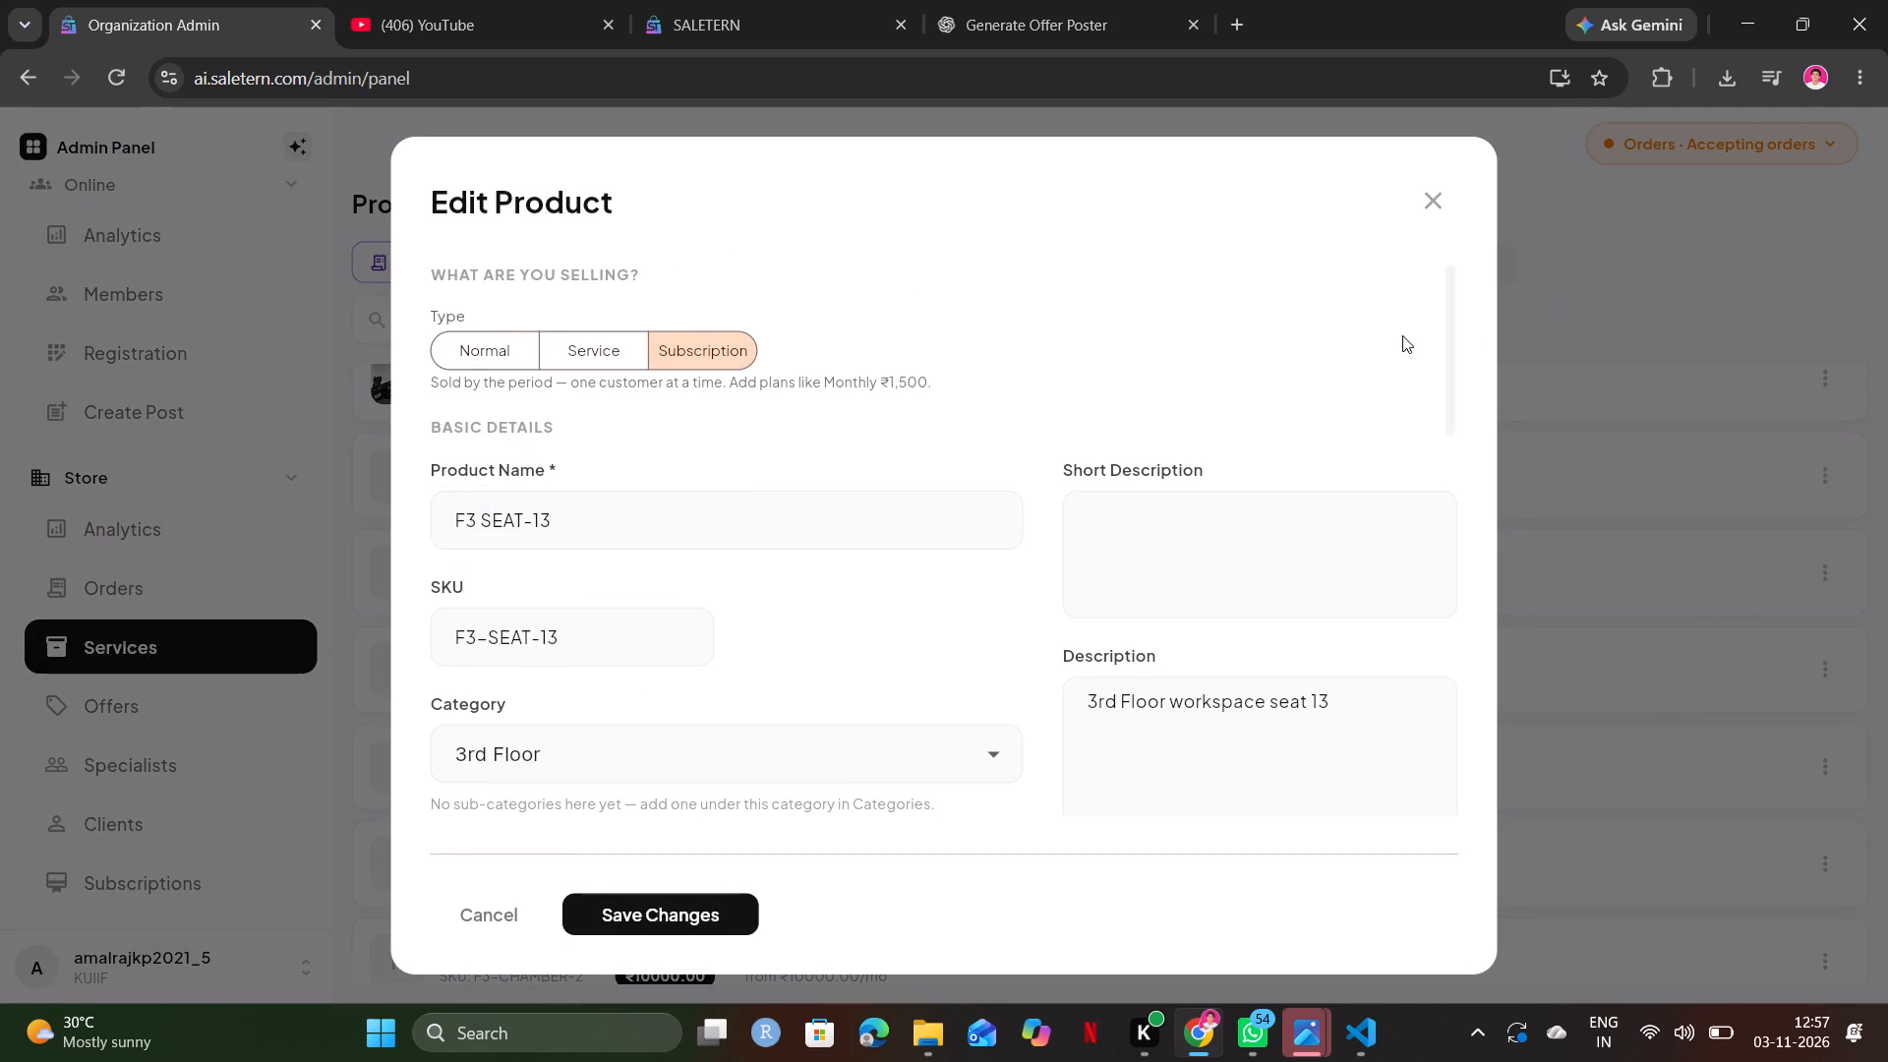
{"action": "left_click_drag", "start_coordinate": [1449, 314], "coordinate": [1489, 558]}
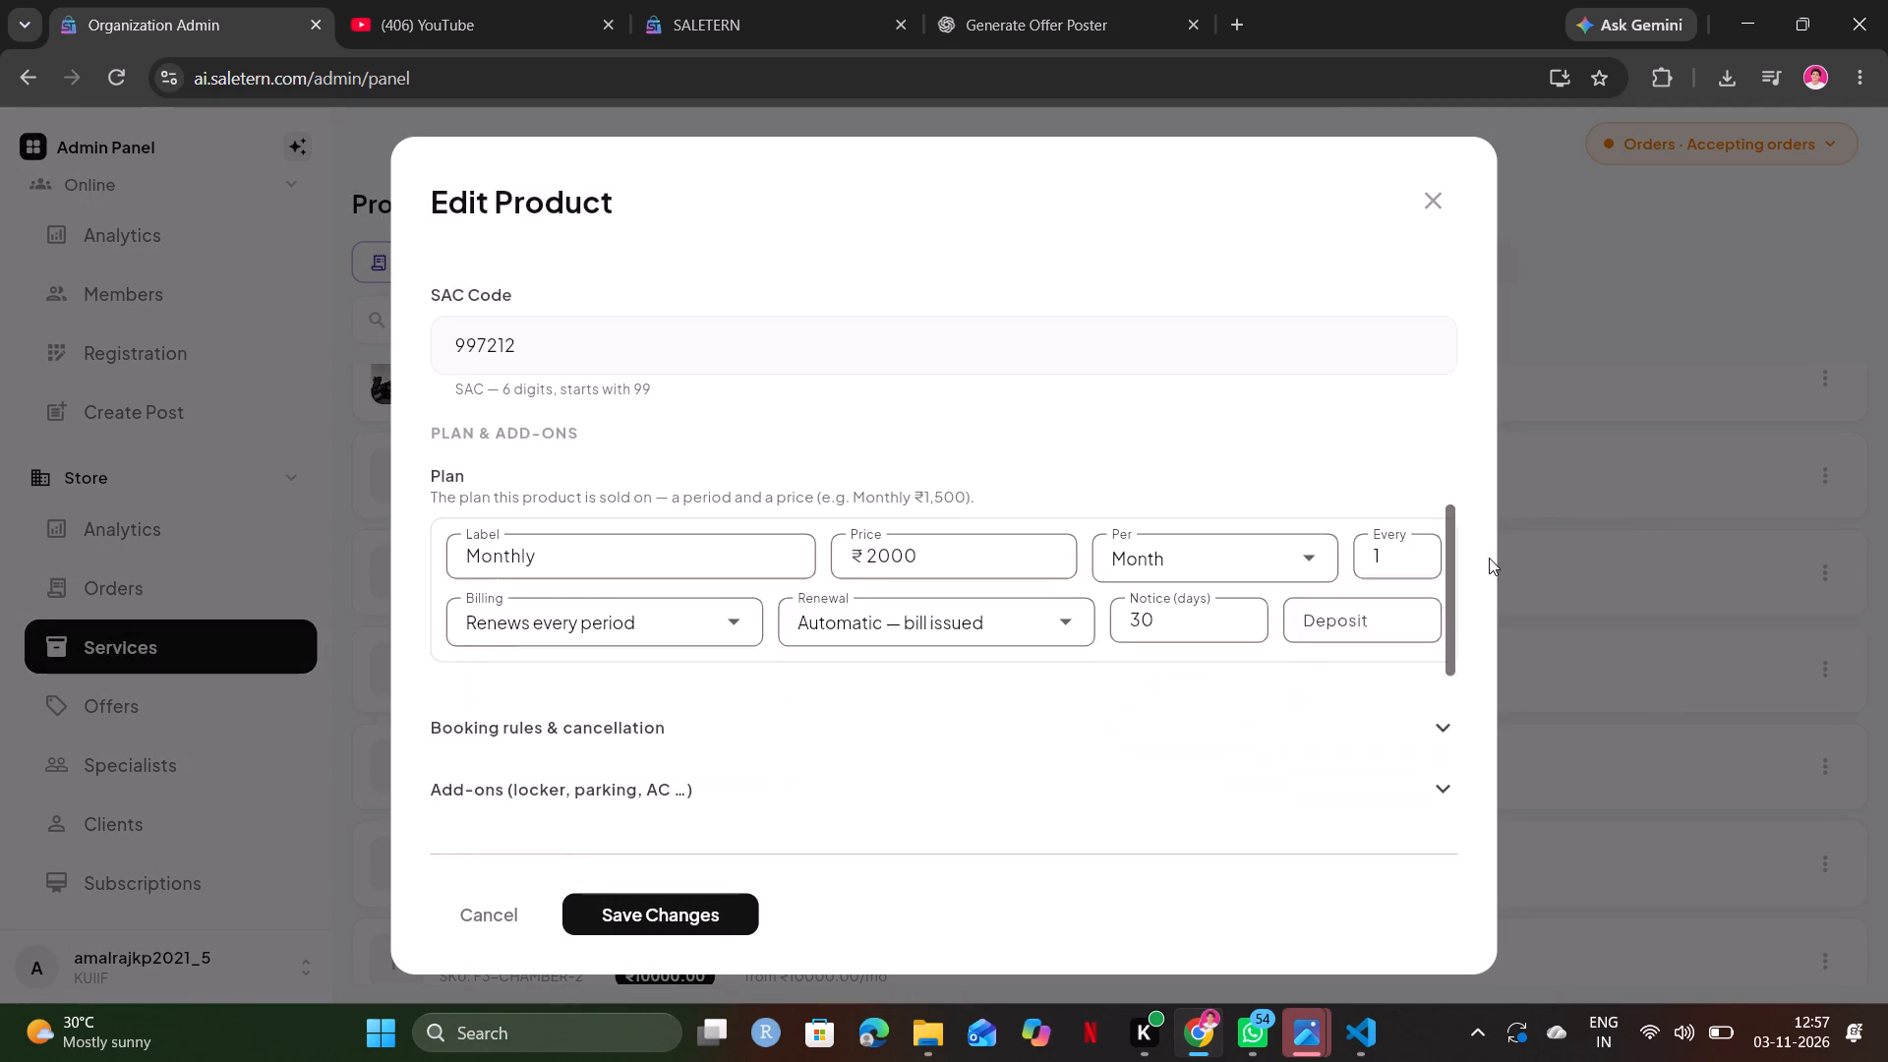
{"action": "left_click_drag", "start_coordinate": [1489, 558], "coordinate": [1480, 673]}
{"action": "left_click", "coordinate": [521, 569]}
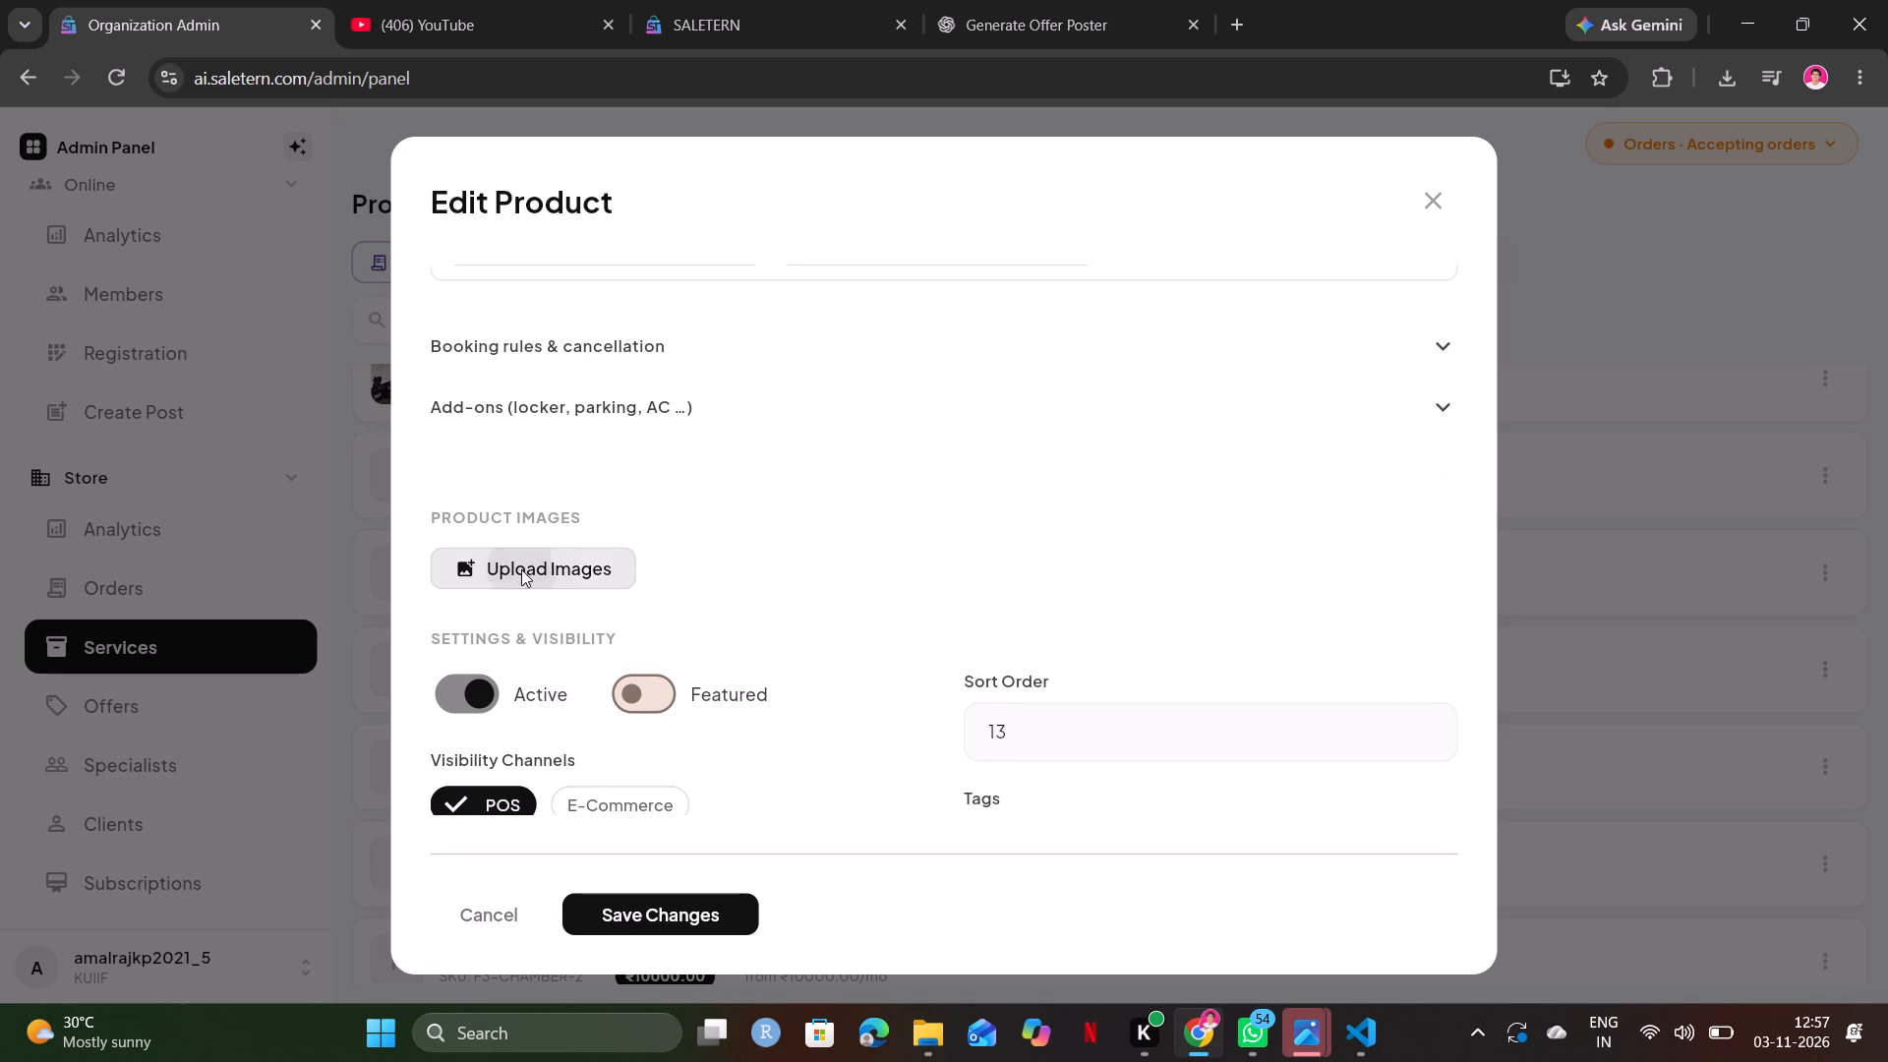
Upload "WhatsApp Image 2026-11-03 at 12.51.43" from Downloads as the F3 SEAT-13 product image and save the product.
{"action": "scroll", "coordinate": [501, 552], "scroll_direction": "down", "scroll_amount": 1}
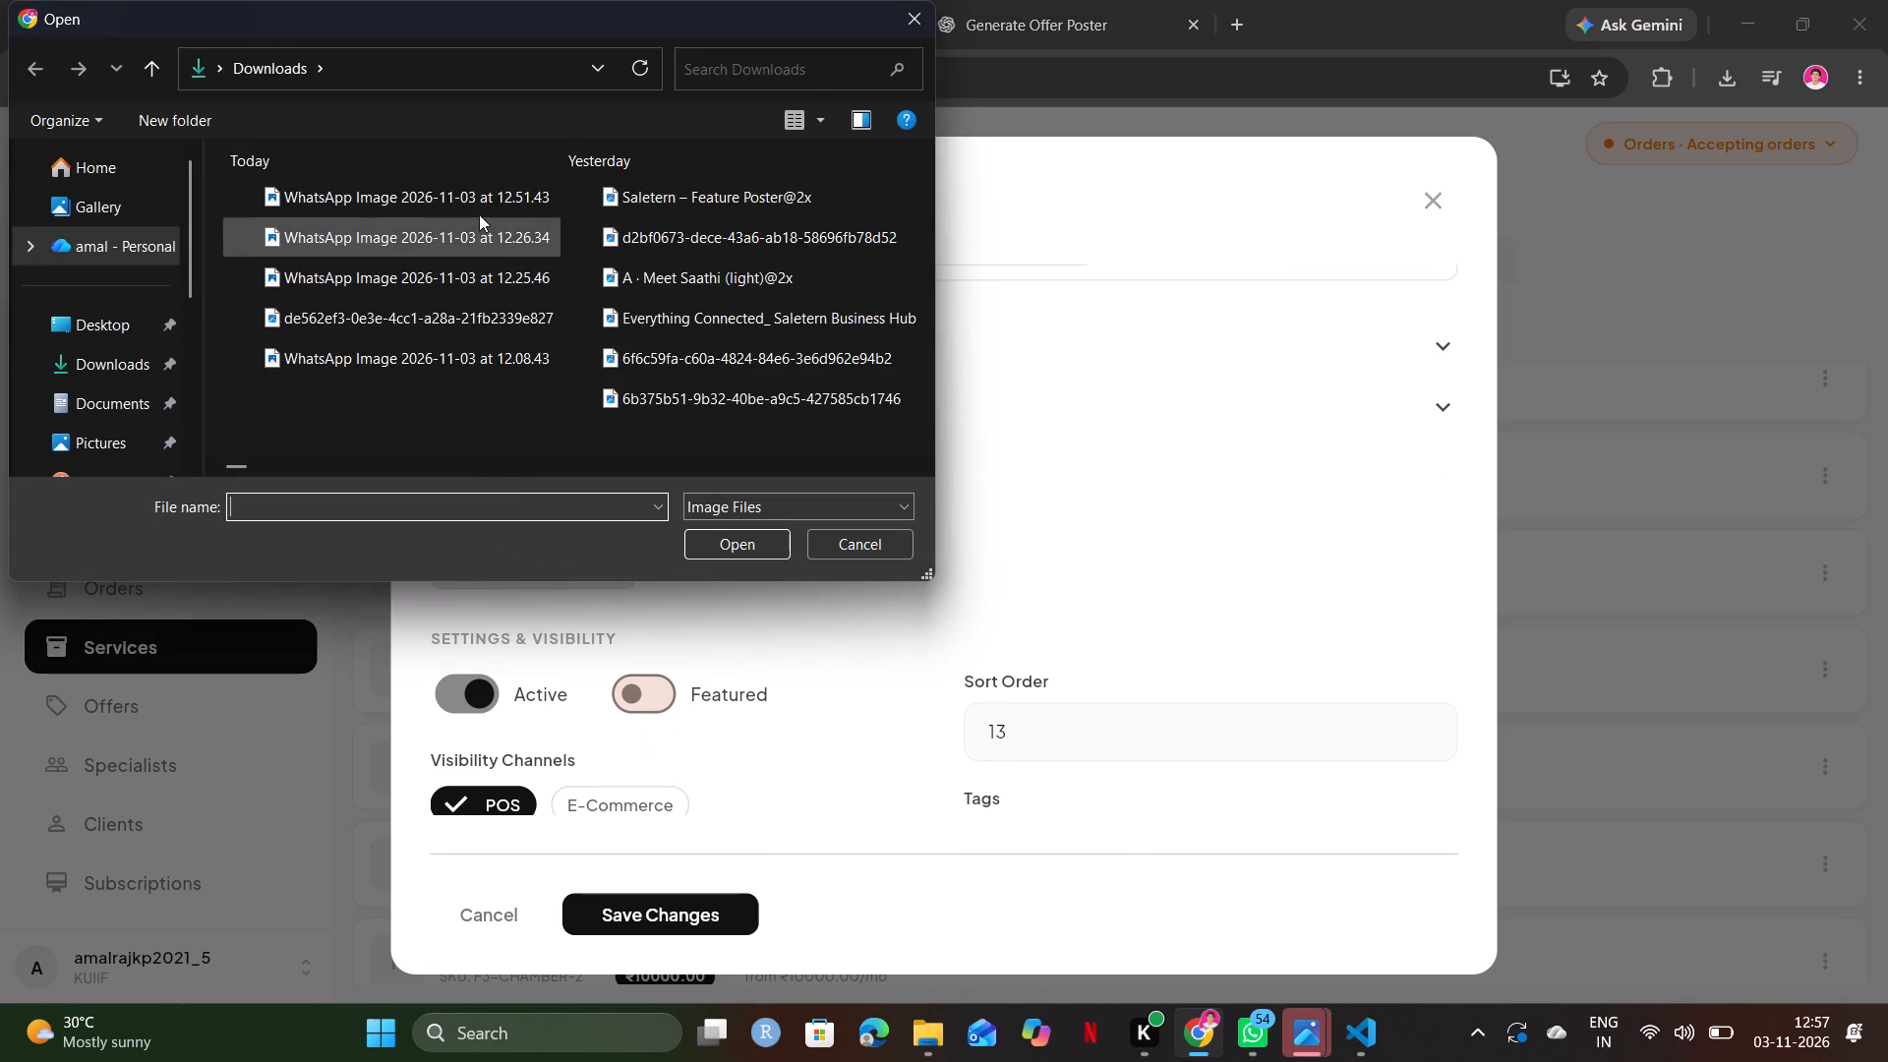
{"action": "left_click", "coordinate": [477, 207]}
{"action": "left_click", "coordinate": [759, 552]}
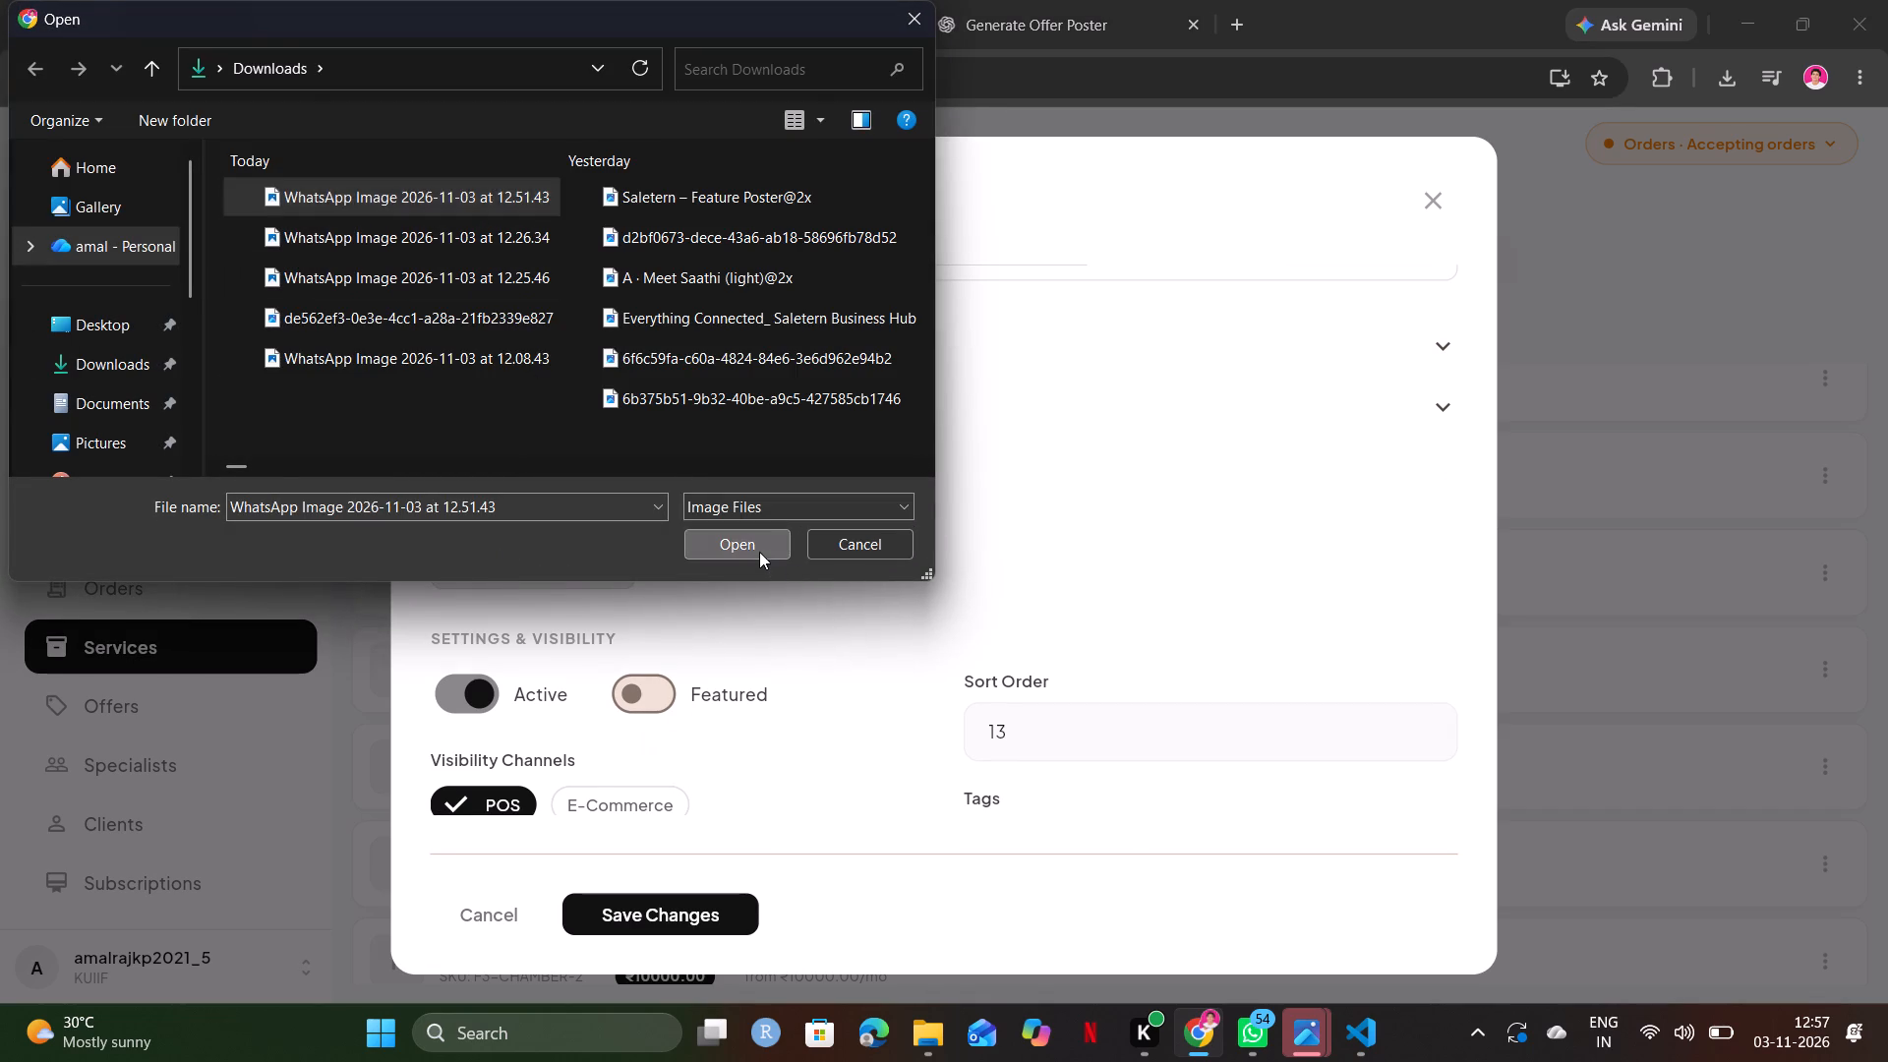
{"action": "left_click", "coordinate": [708, 918]}
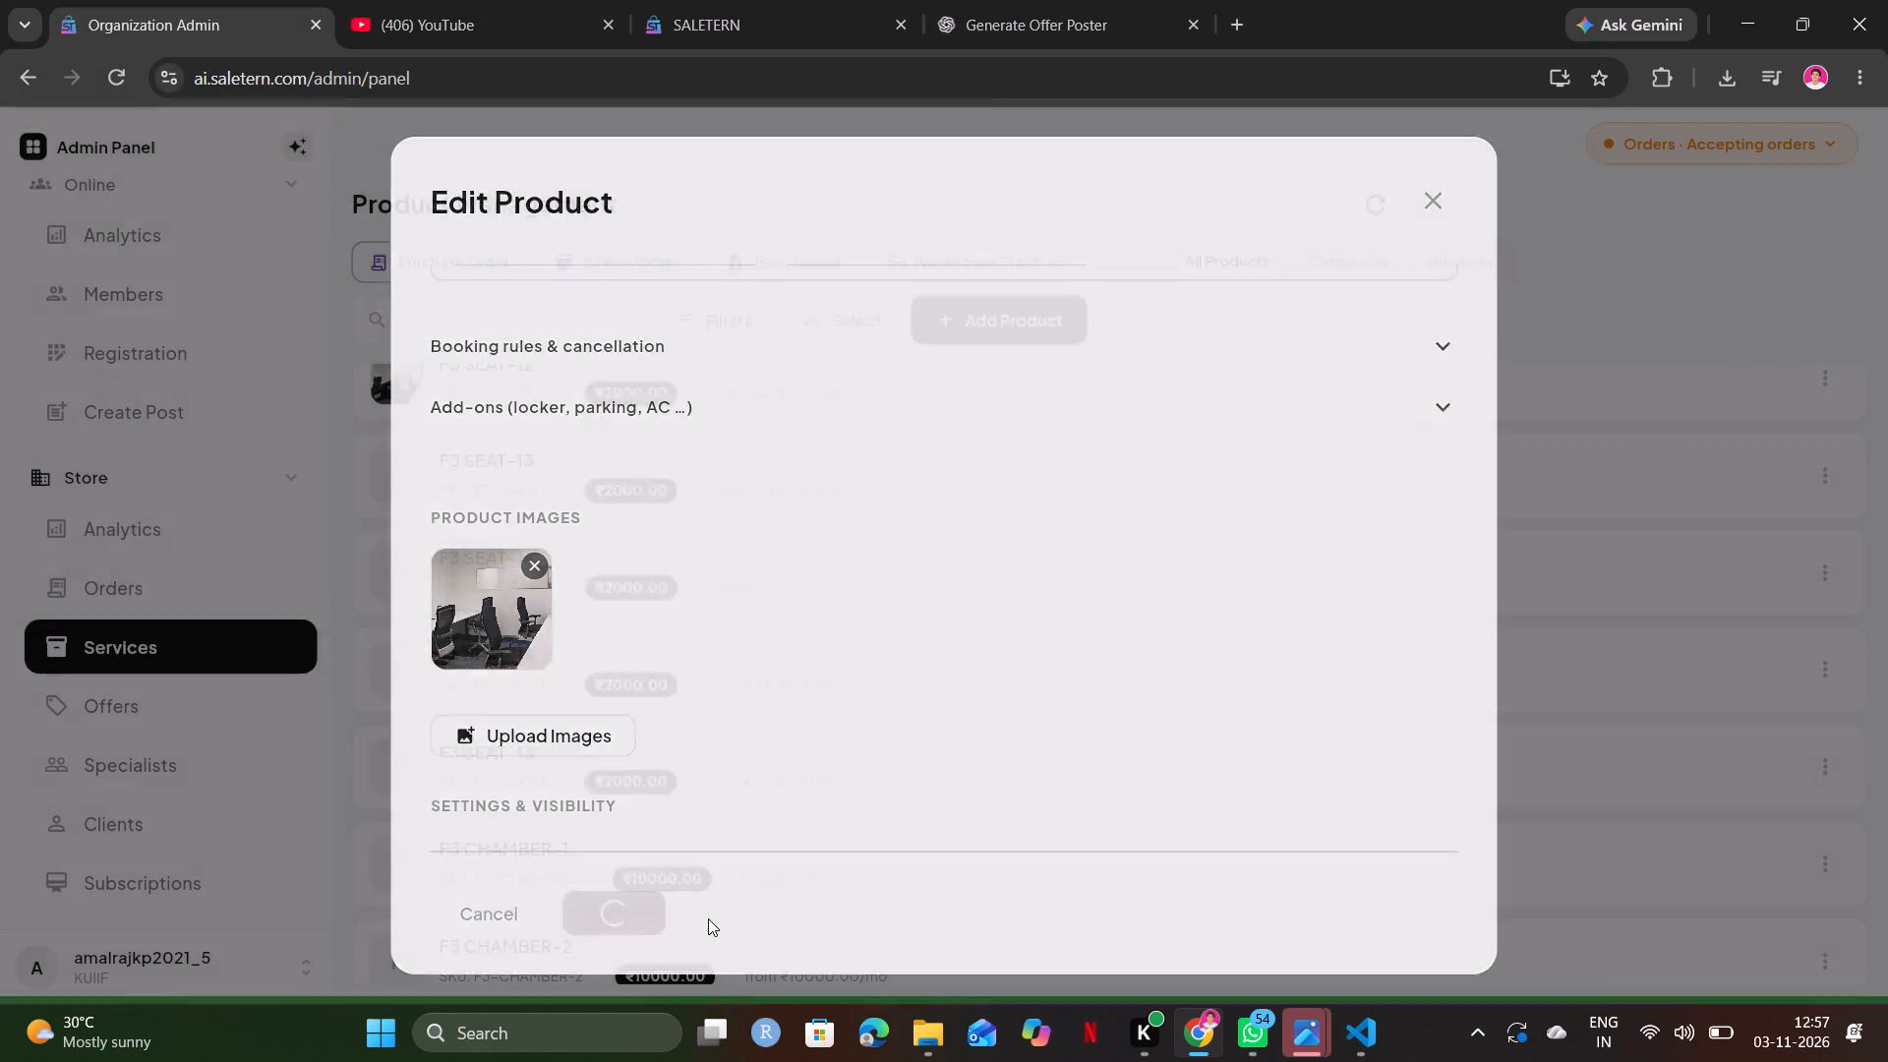
Open the F3 SEAT-14 product for editing, add "WhatsApp Image 2026-11-03 at 12.51.43" from Downloads as its product image, and save.
{"action": "left_click", "coordinate": [1834, 568]}
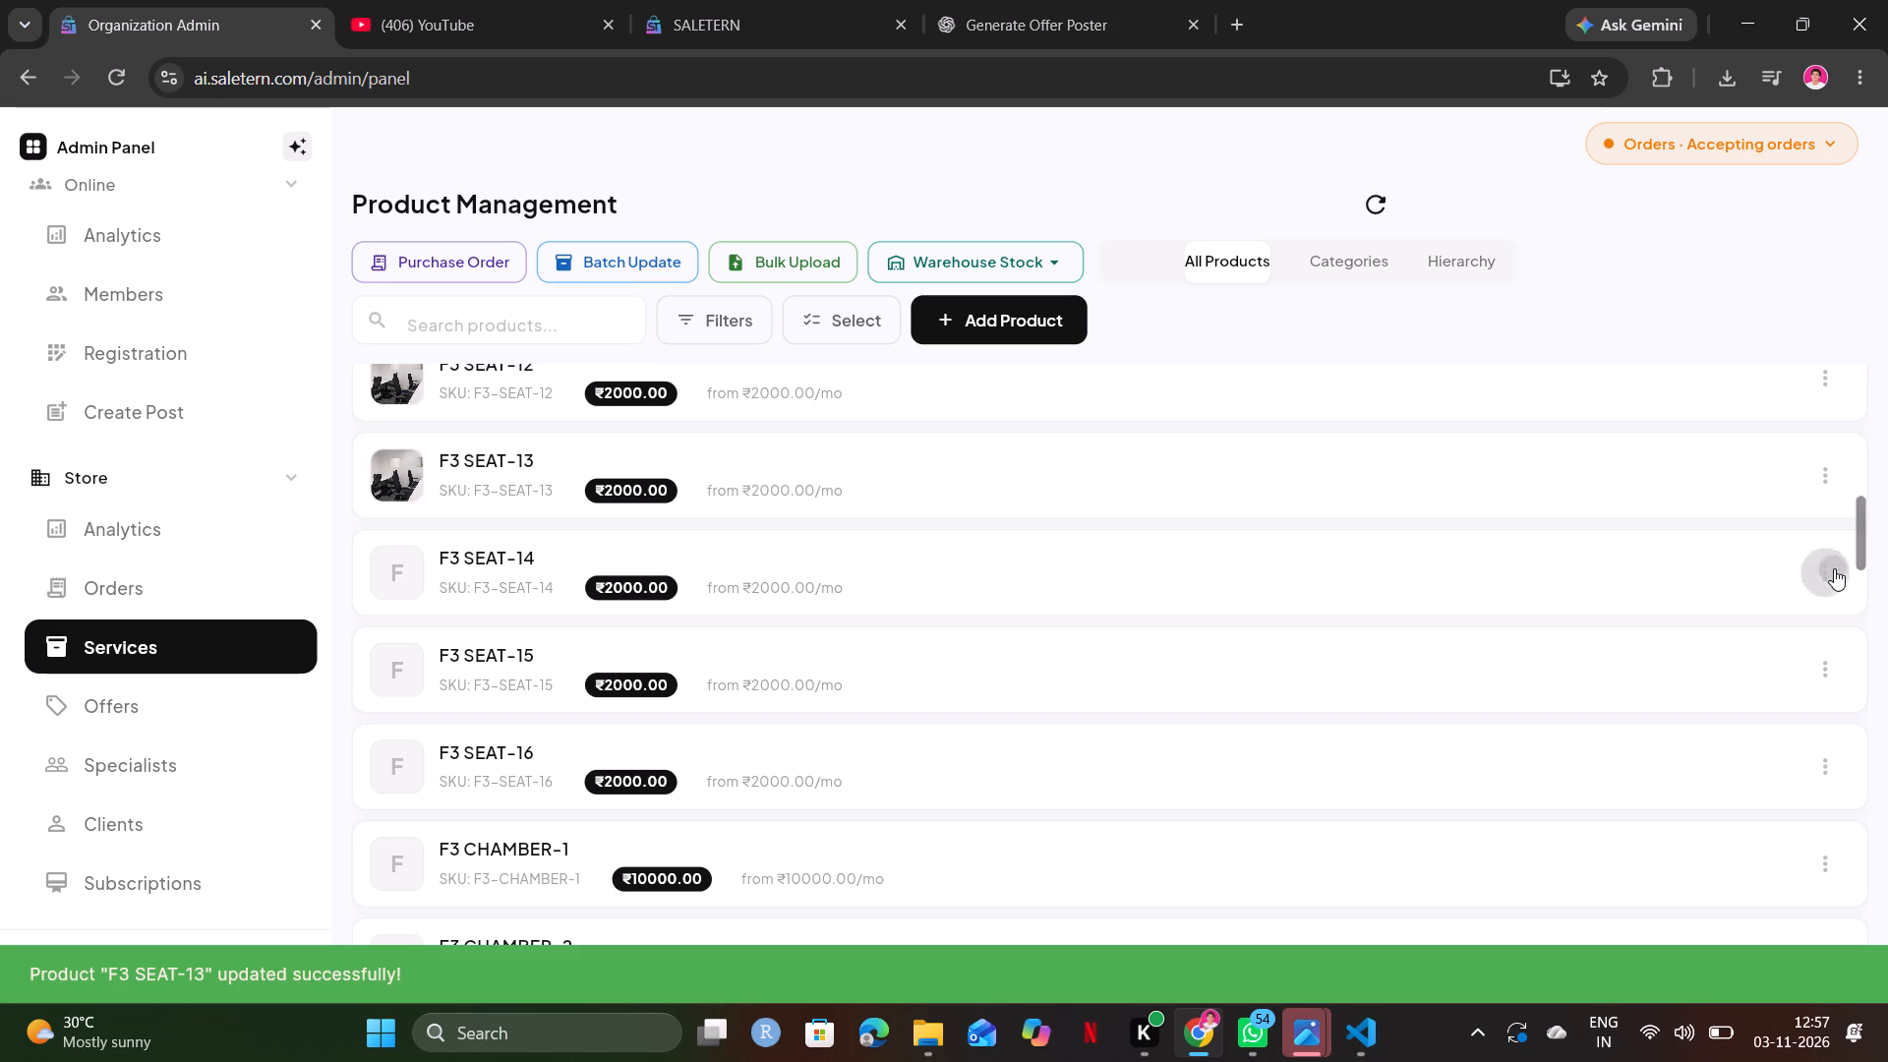
{"action": "left_click", "coordinate": [1740, 576]}
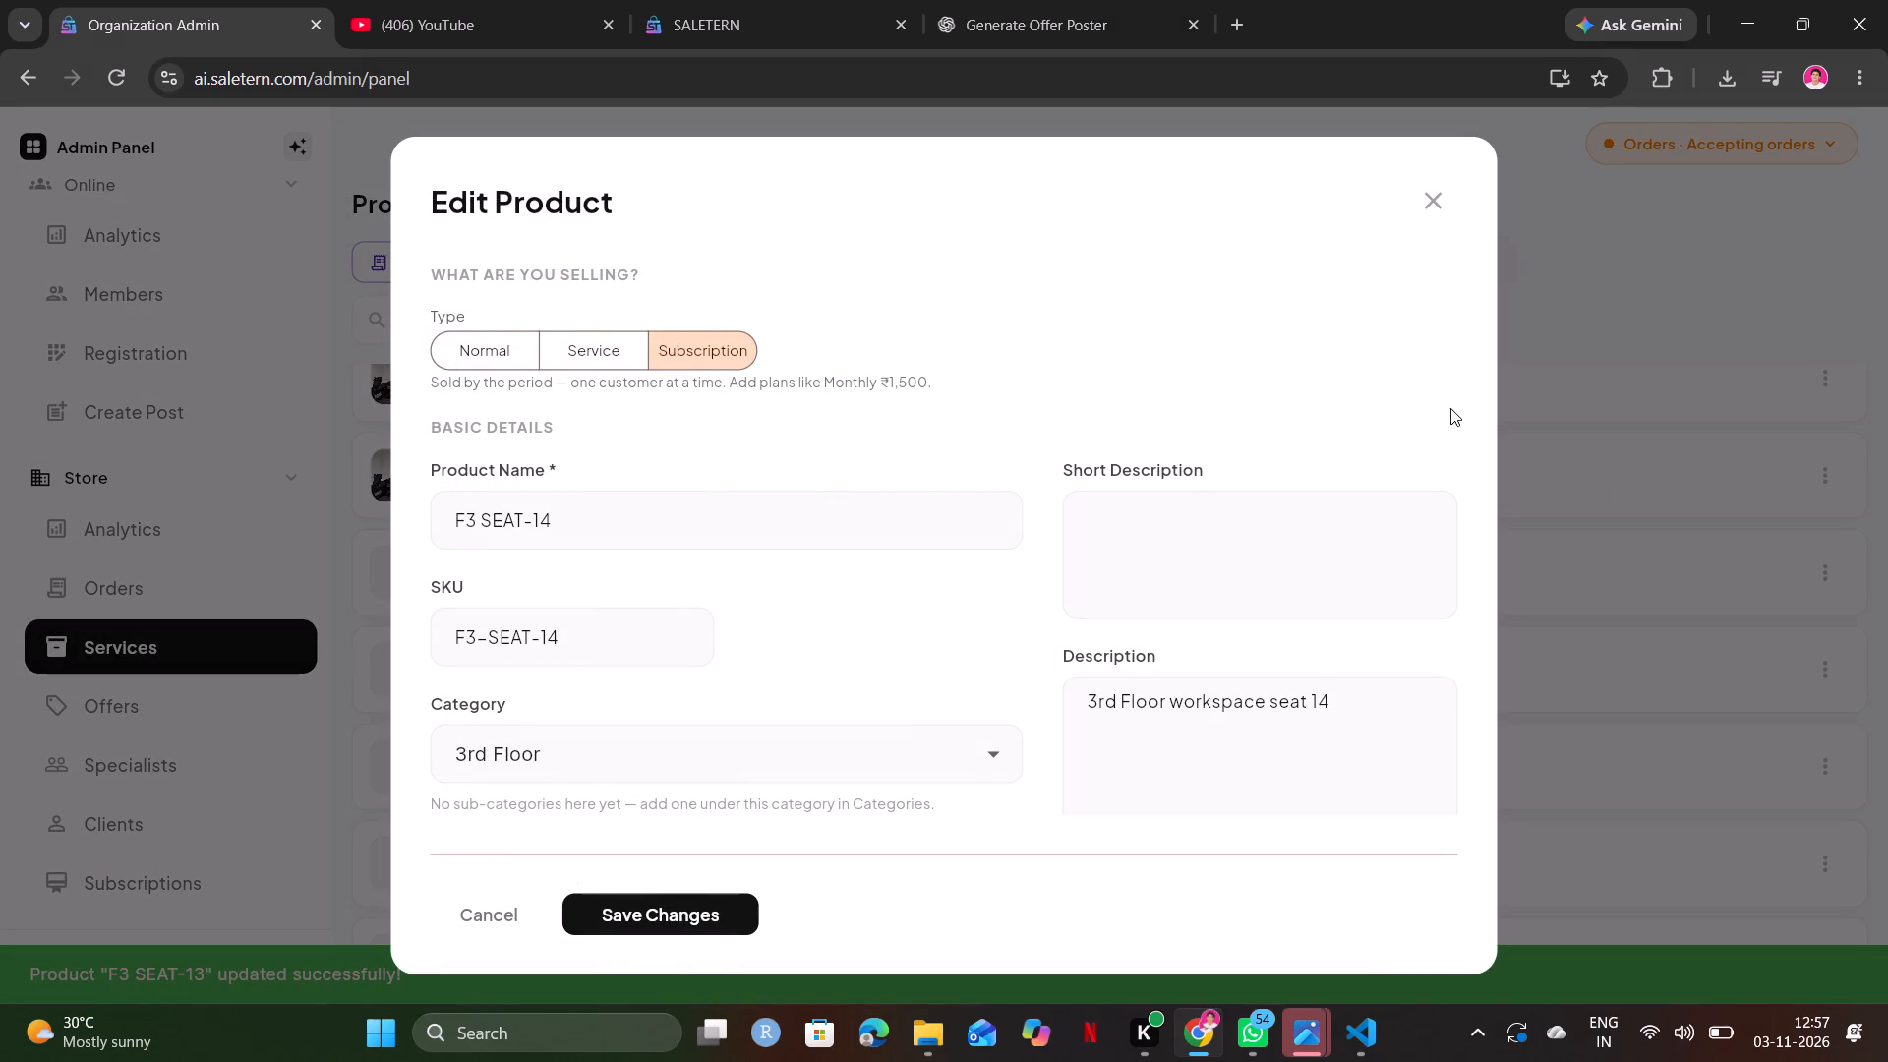
{"action": "left_click_drag", "start_coordinate": [1451, 400], "coordinate": [1530, 730]}
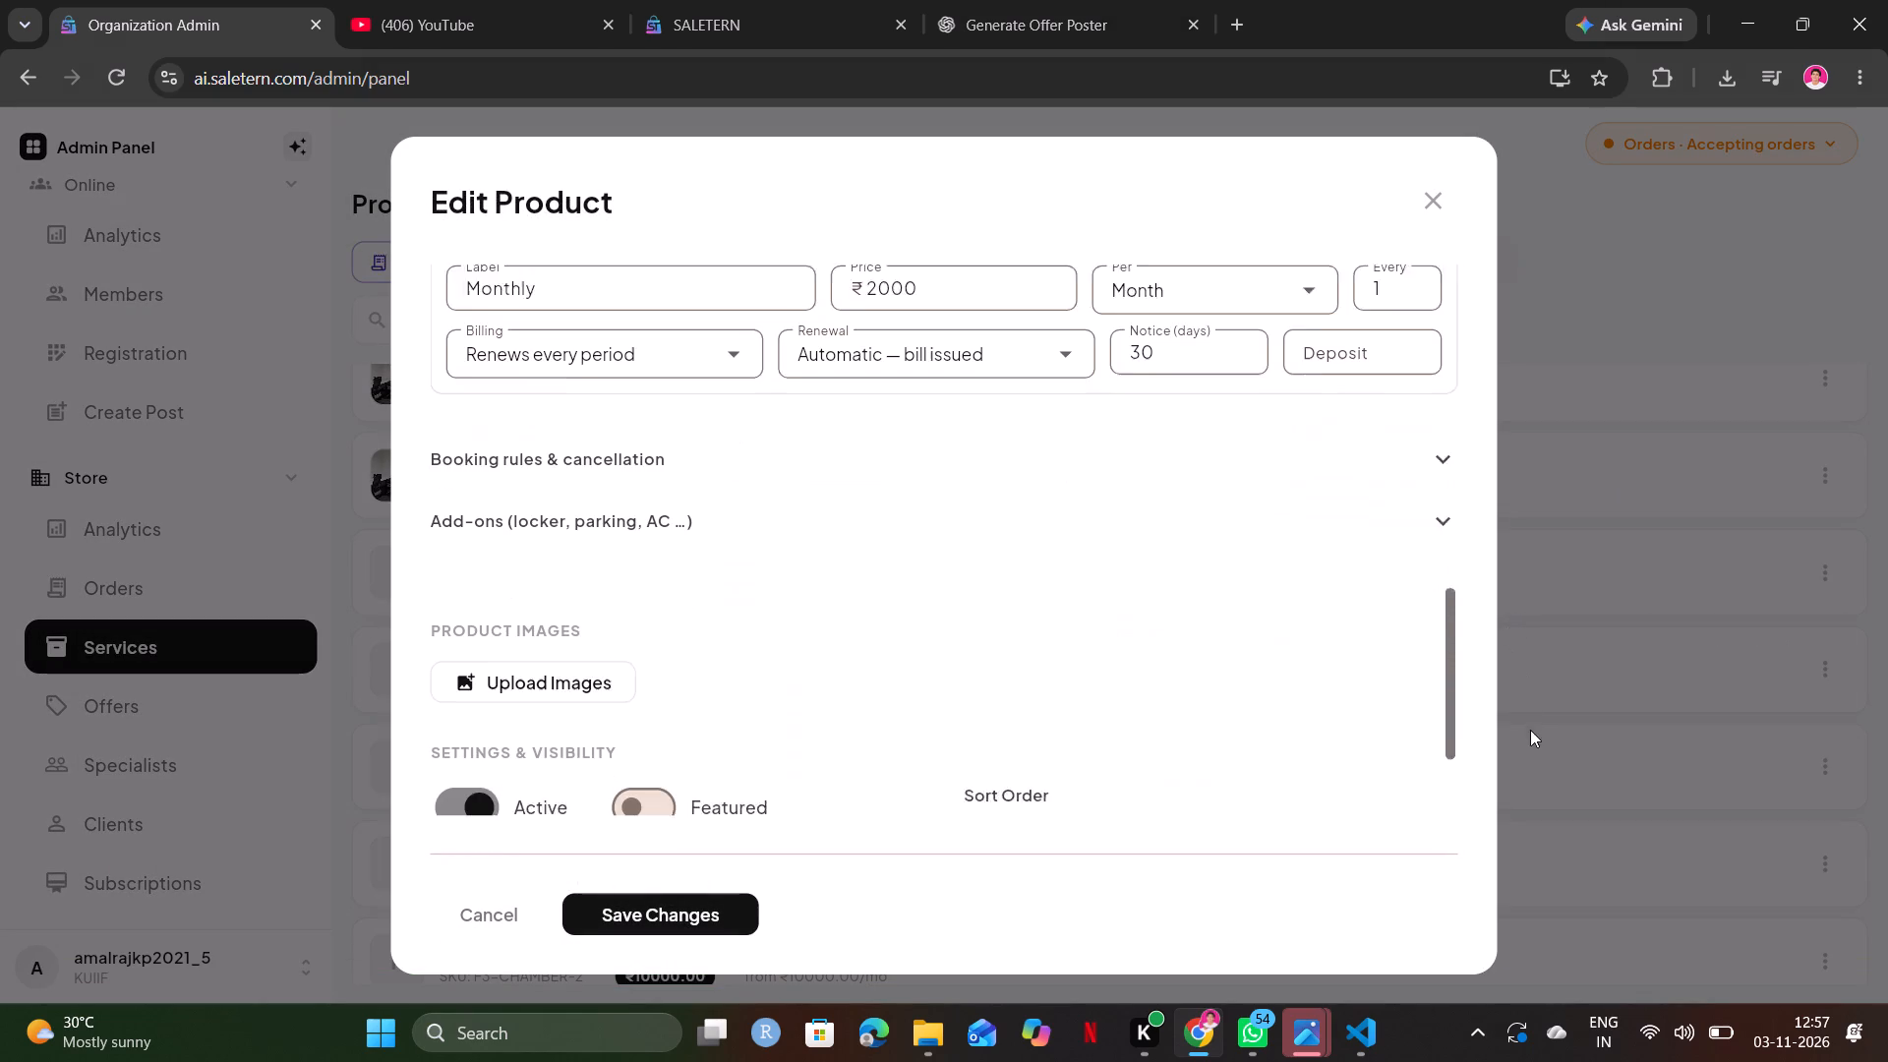
{"action": "left_click_drag", "start_coordinate": [1530, 730], "coordinate": [1530, 739]}
{"action": "left_click", "coordinate": [522, 643]}
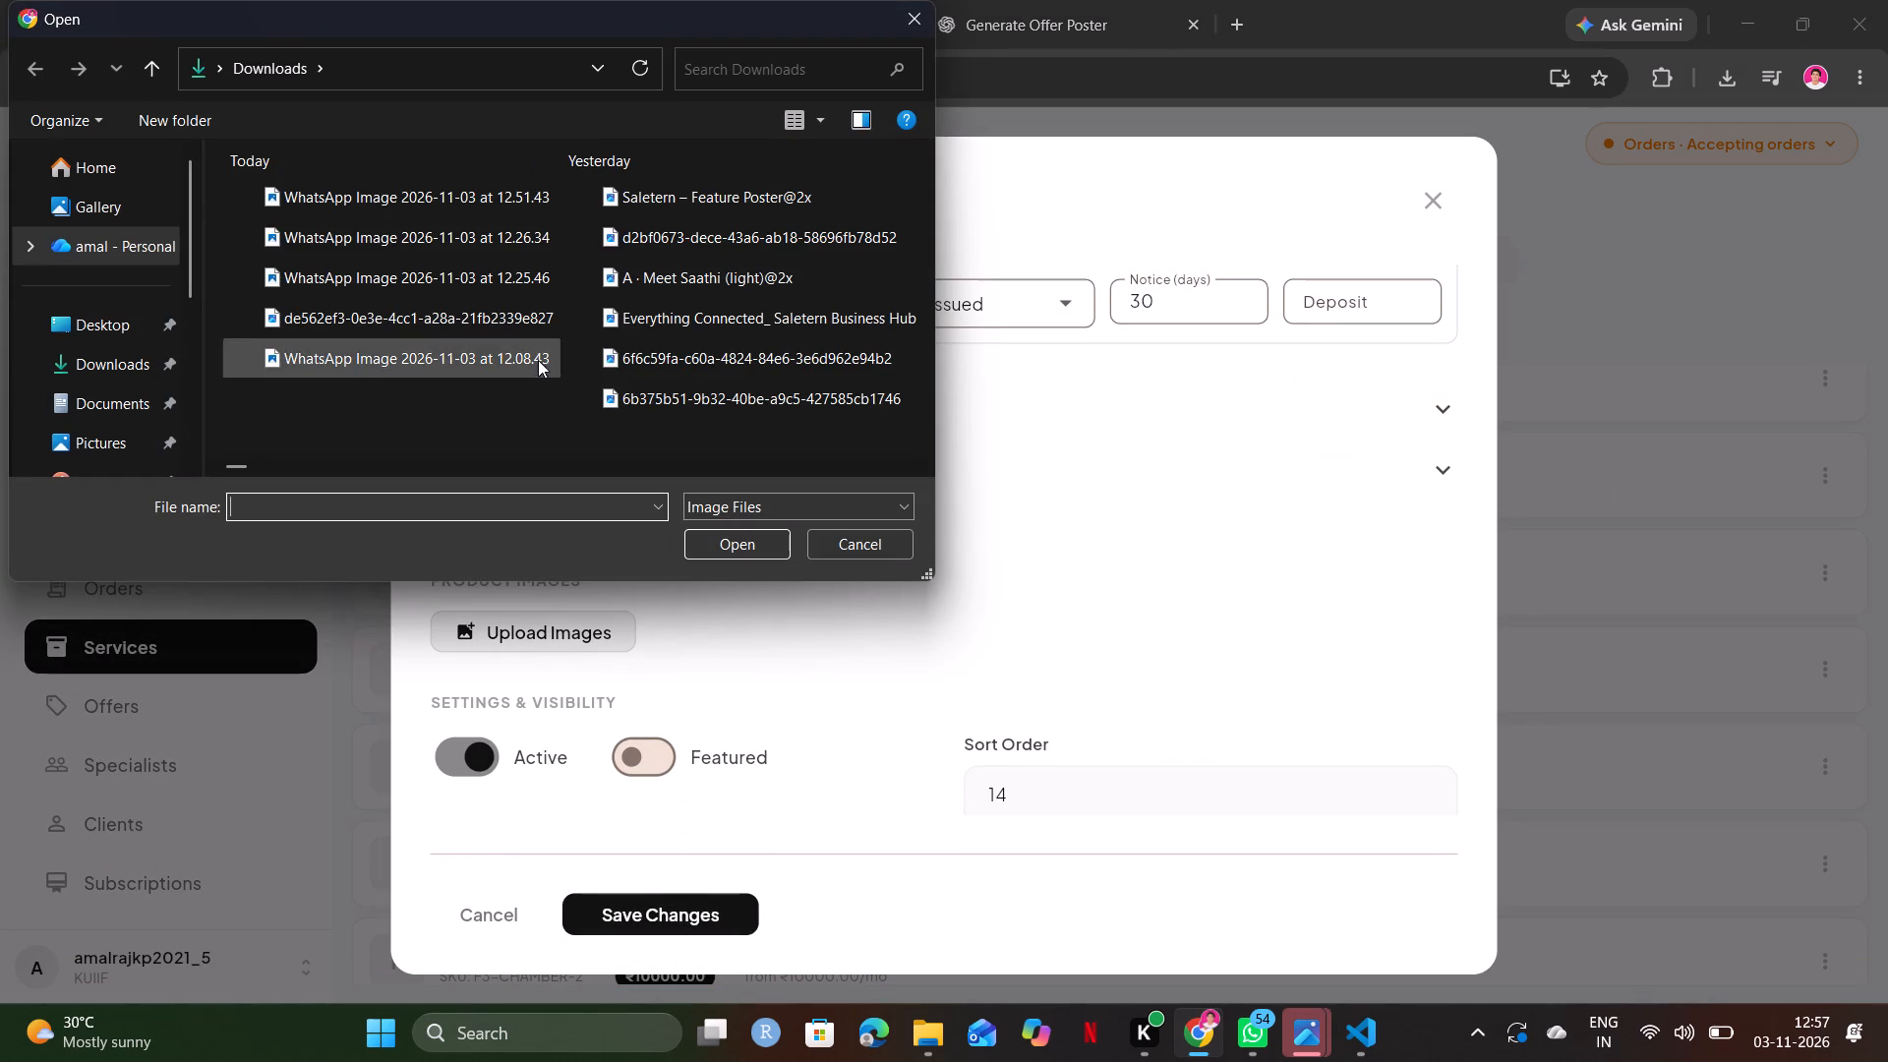
{"action": "left_click", "coordinate": [357, 197]}
{"action": "left_click", "coordinate": [722, 538]}
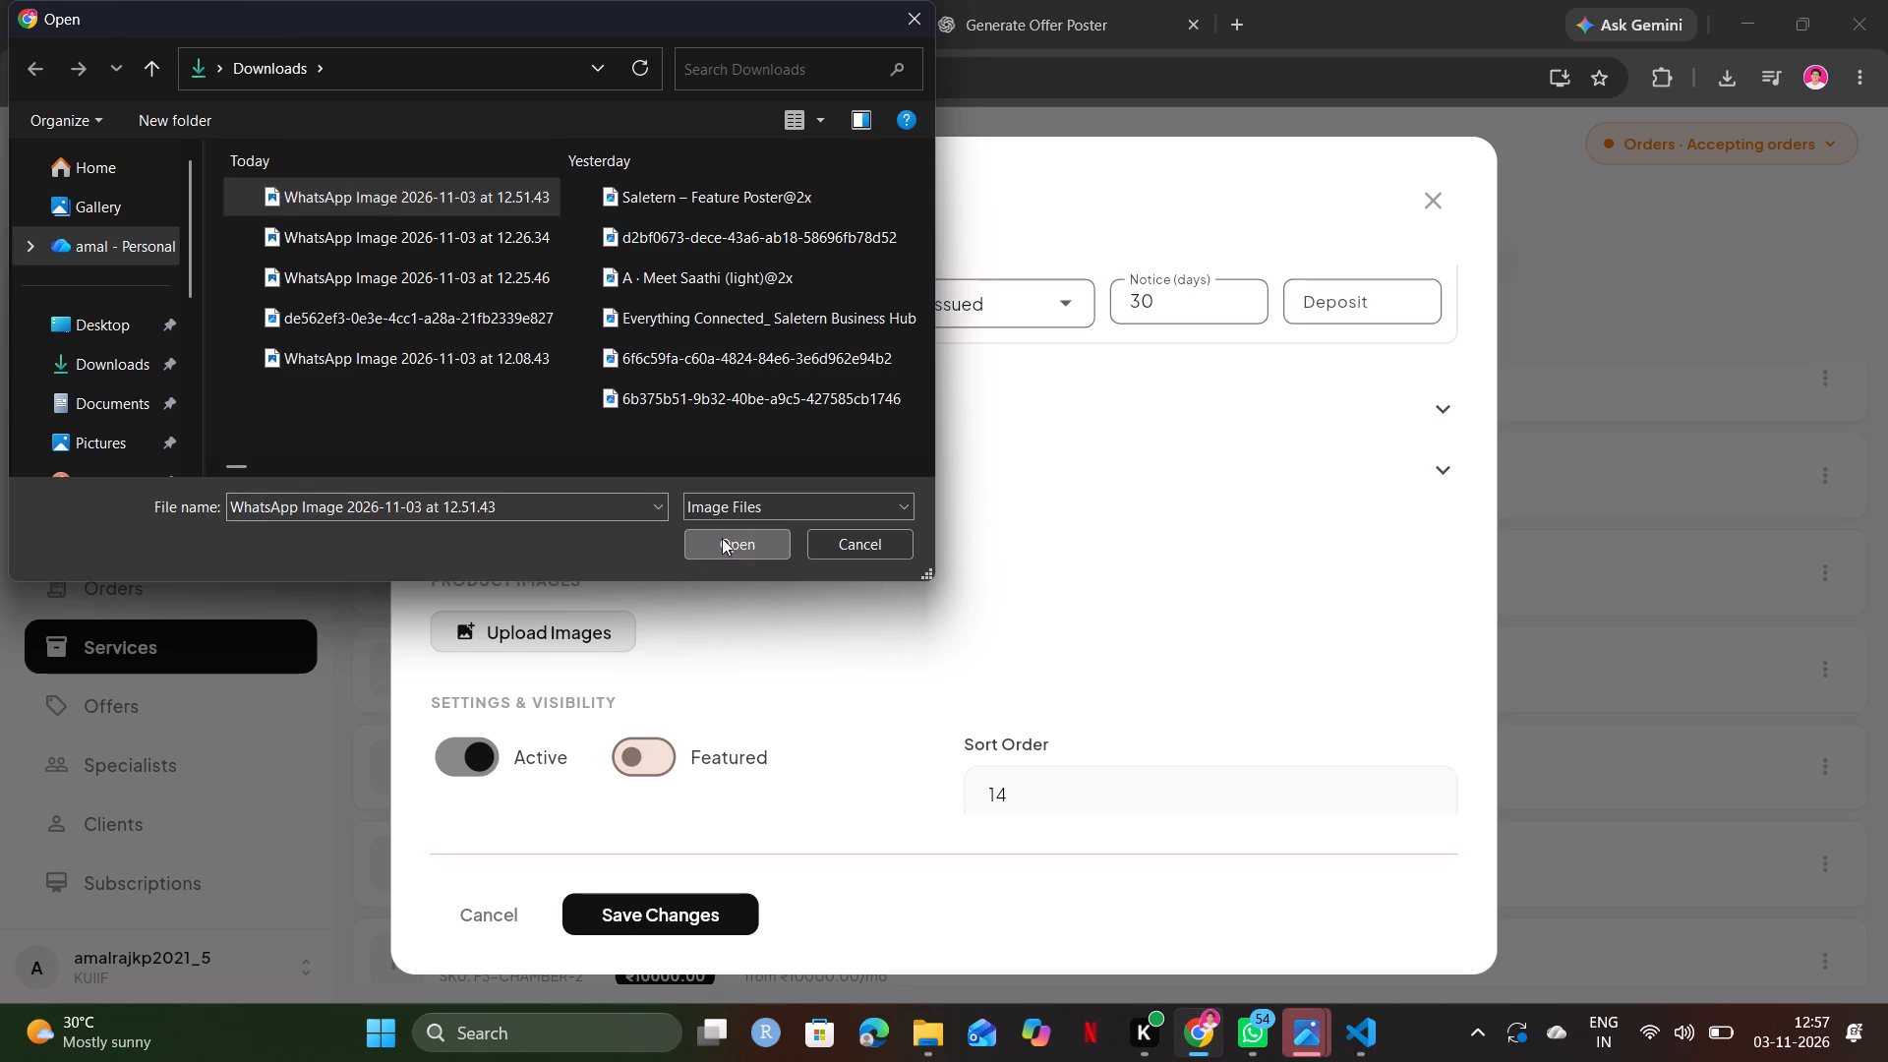
{"action": "left_click", "coordinate": [650, 915]}
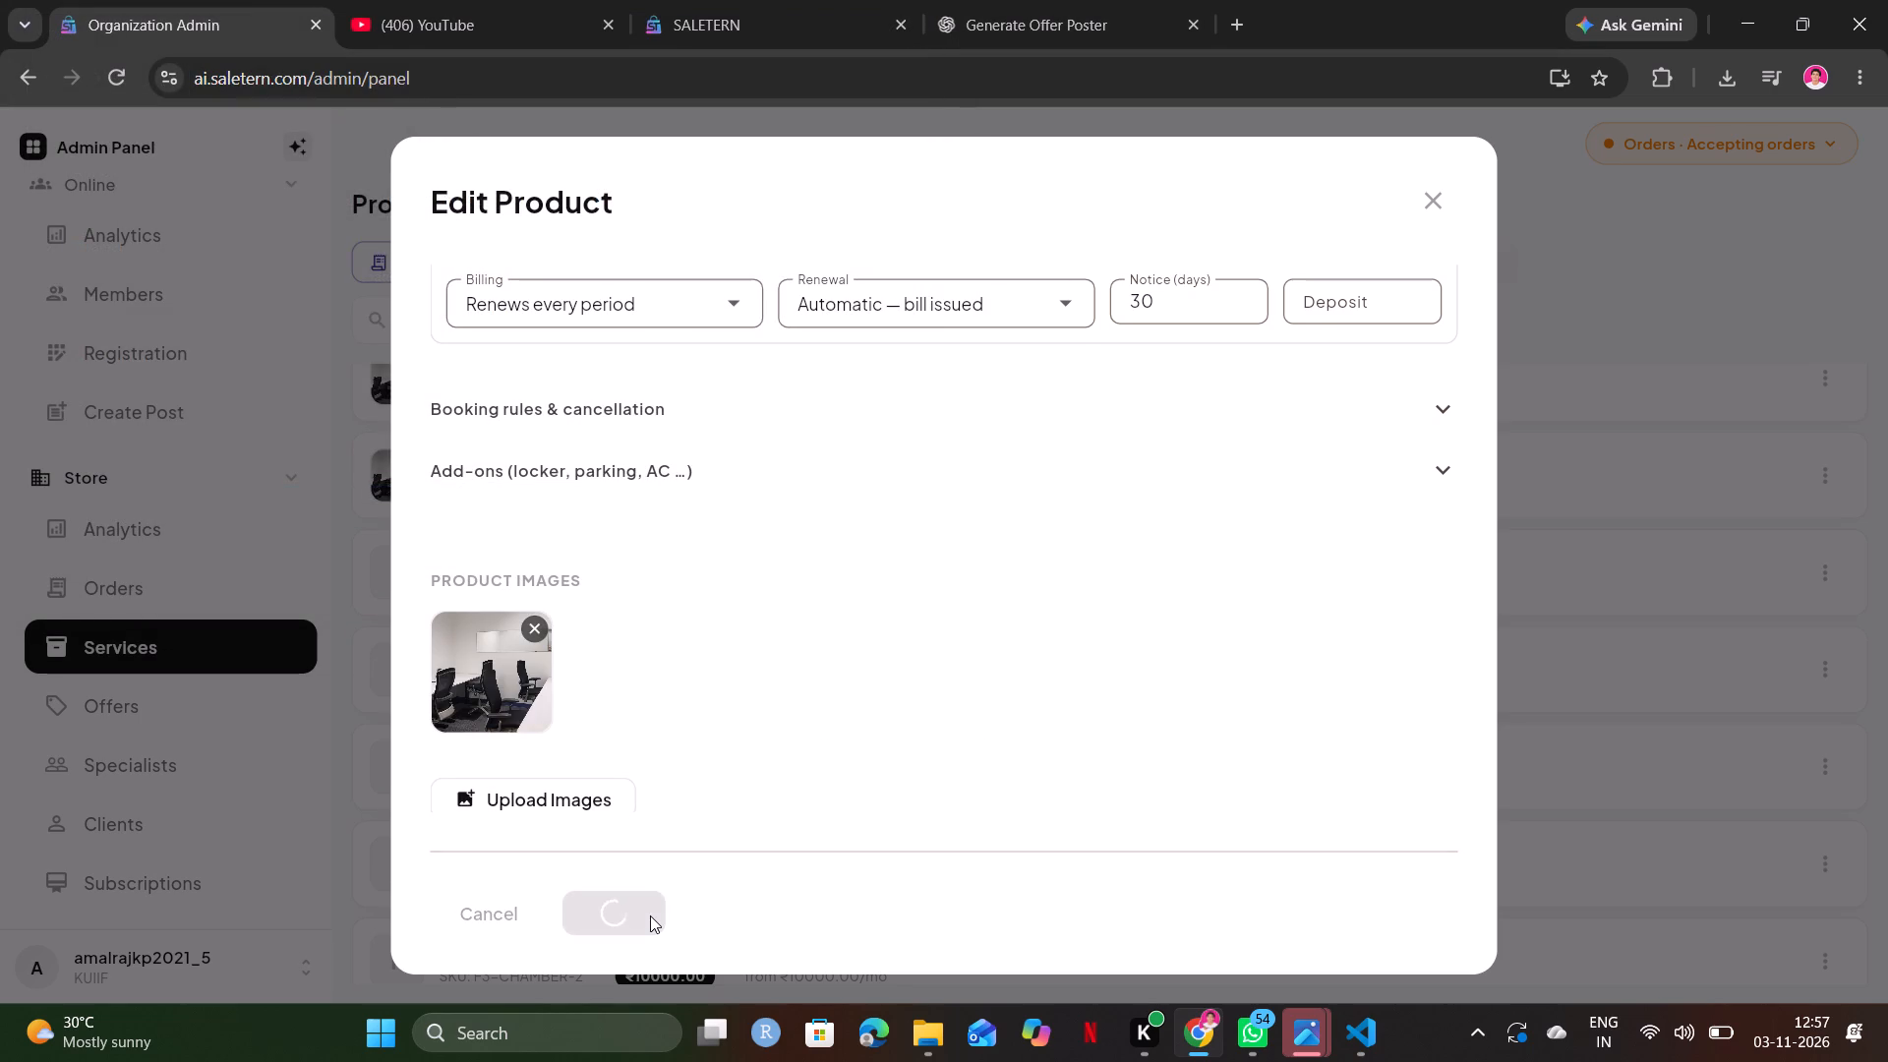
Open the F3 SEAT-15 product for editing, add "WhatsApp Image 2026-11-03 at 12.51.43" from Downloads as its product image, and save.
{"action": "left_click", "coordinate": [1832, 654]}
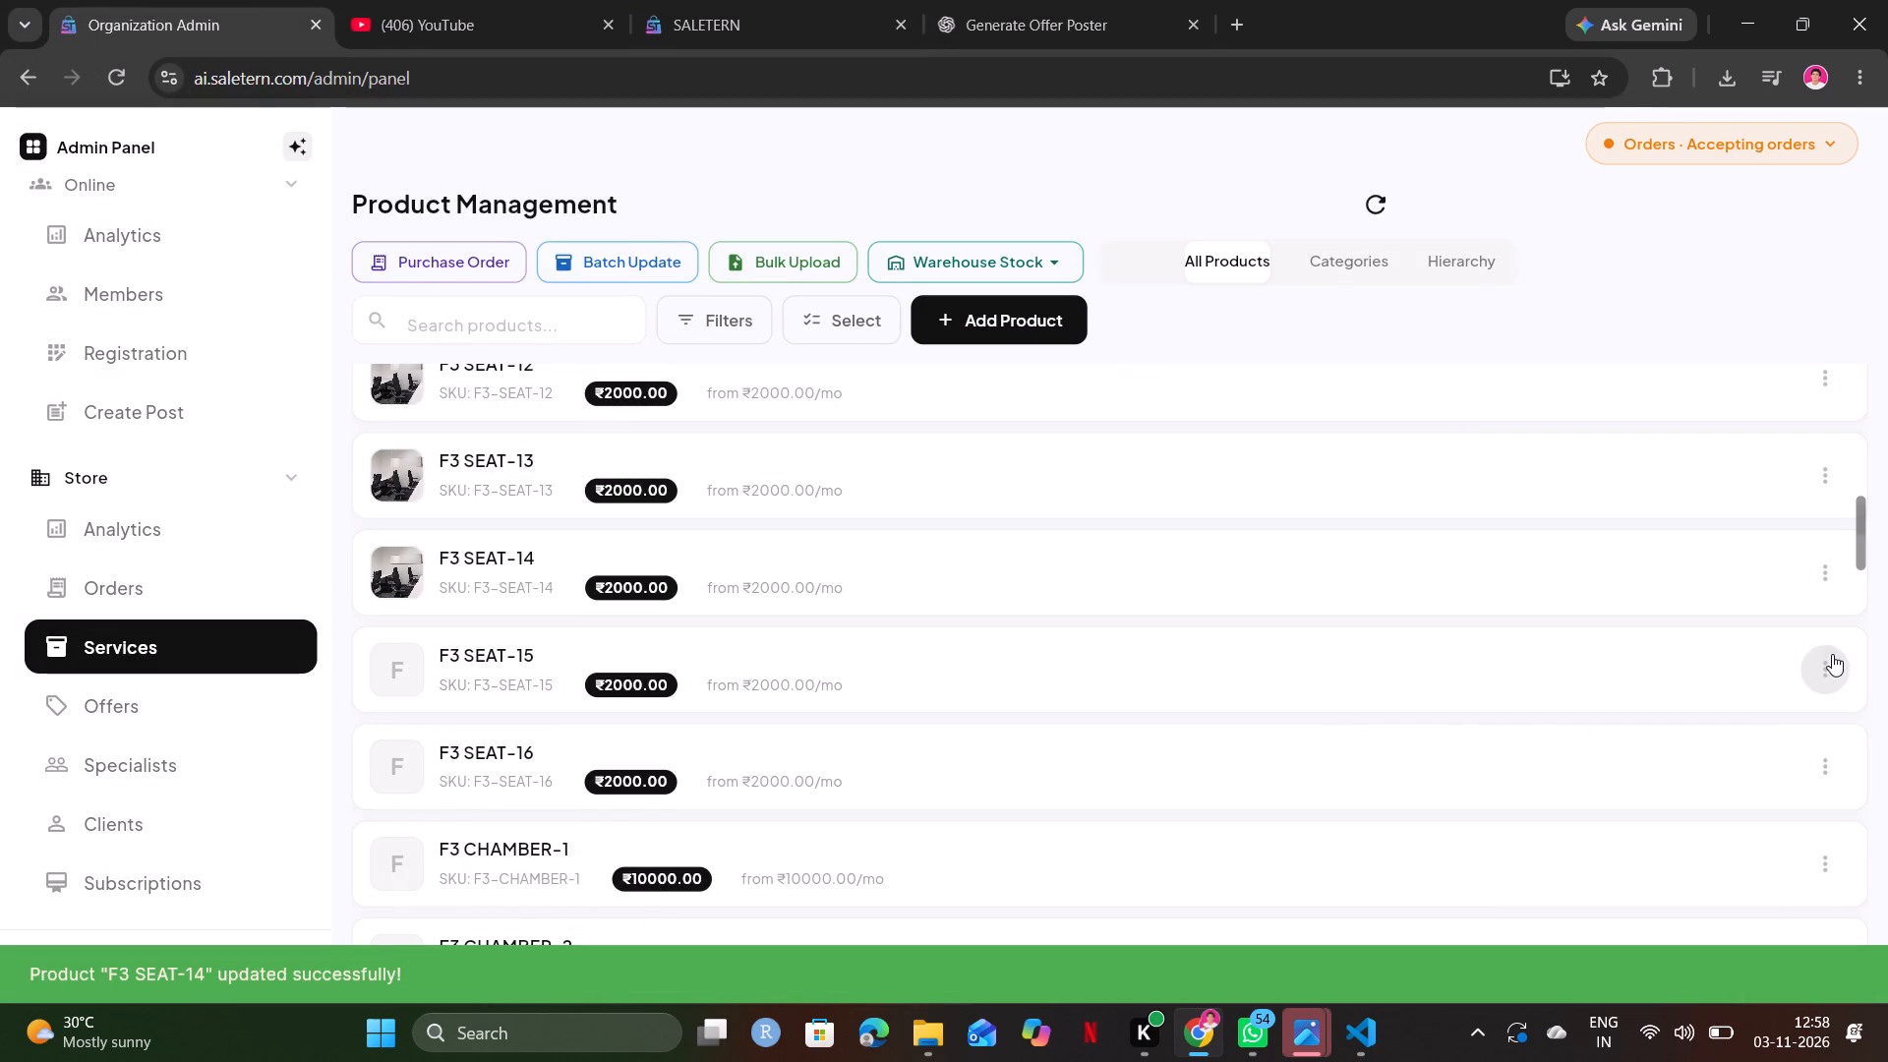
{"action": "left_click", "coordinate": [1685, 688]}
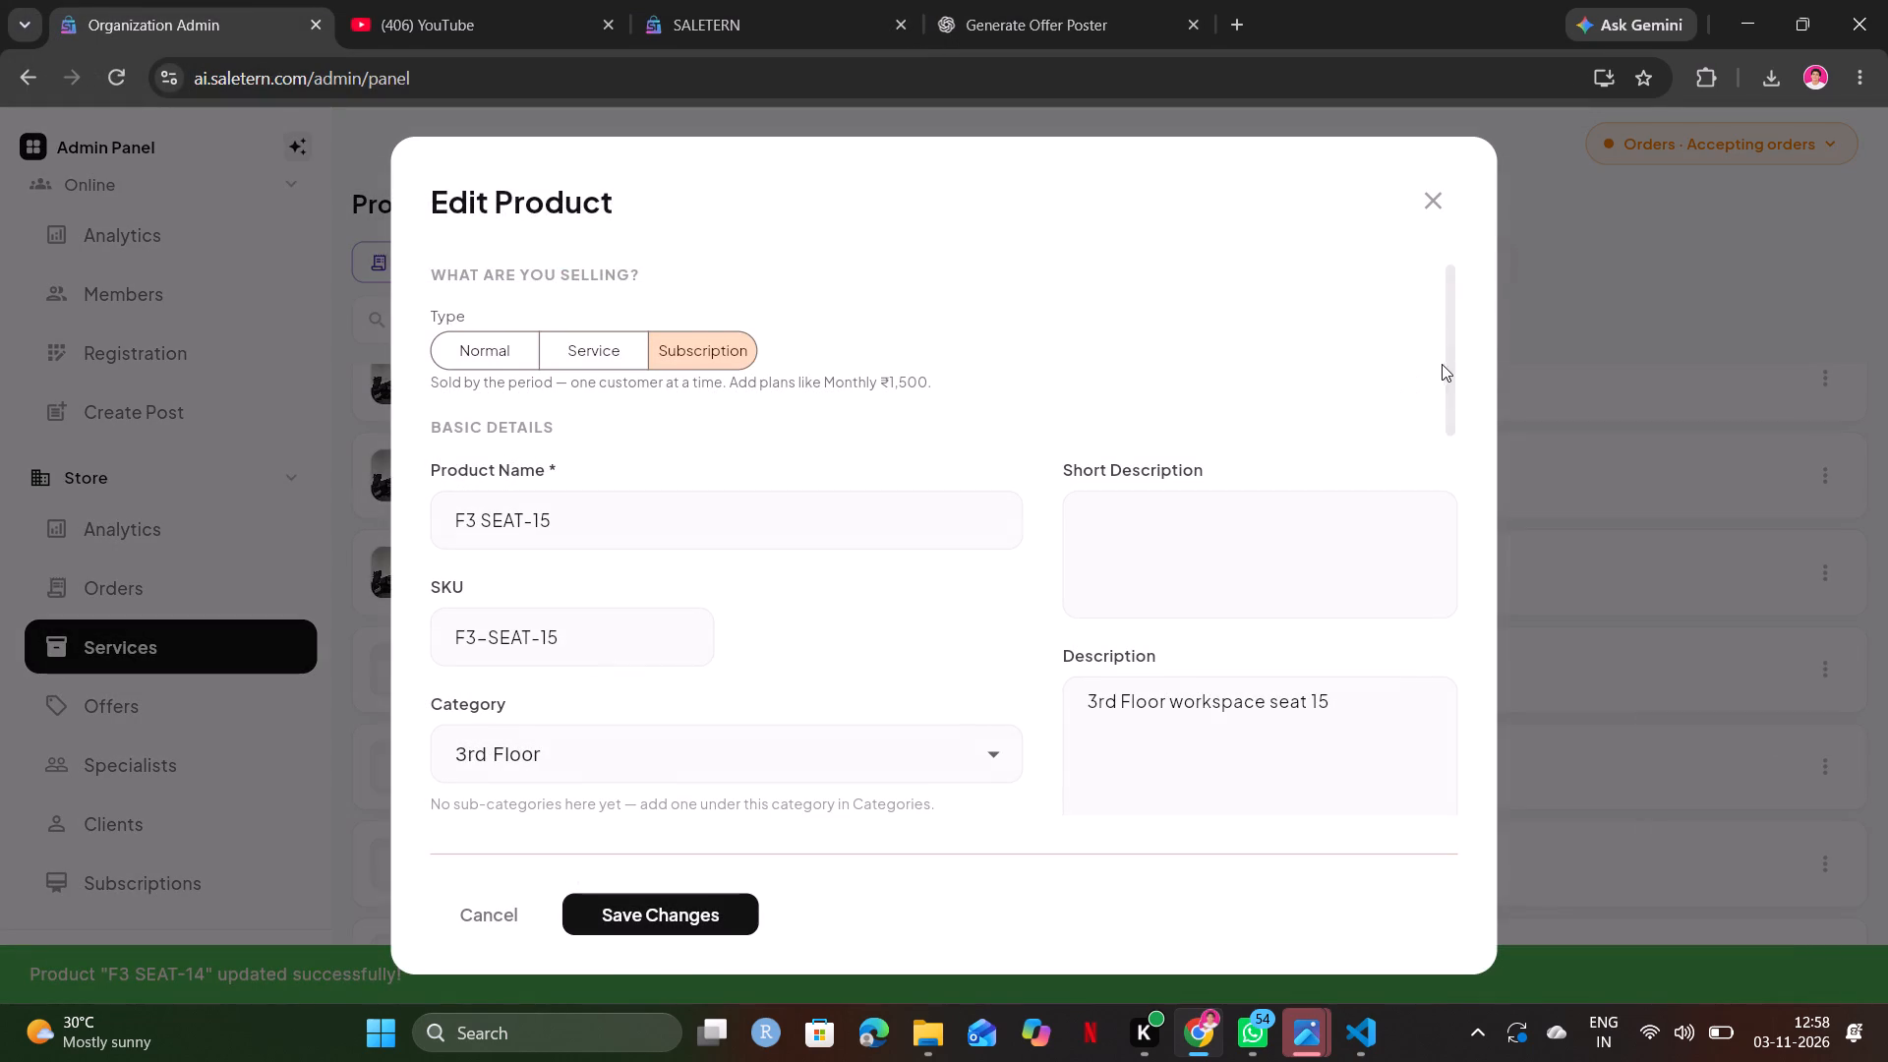
{"action": "left_click_drag", "start_coordinate": [1453, 360], "coordinate": [1460, 645]}
{"action": "left_click", "coordinate": [570, 779]}
{"action": "left_click", "coordinate": [564, 800]}
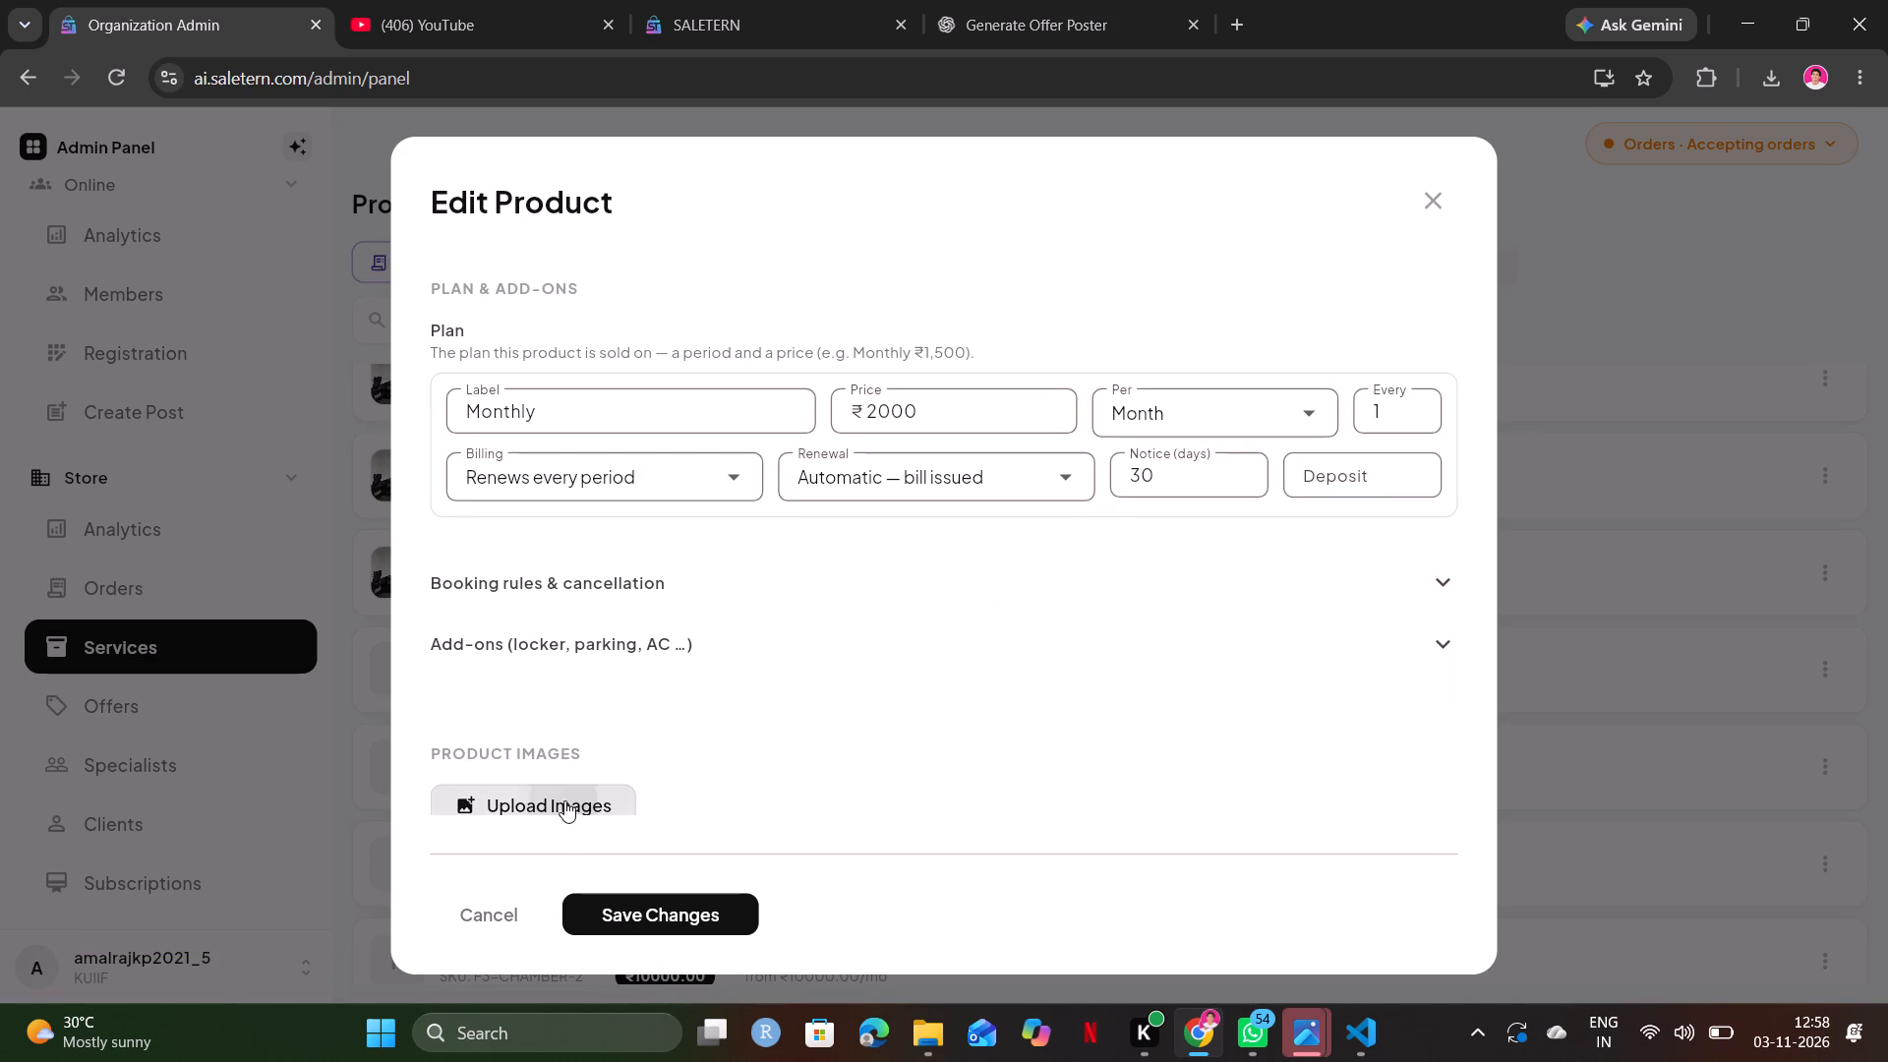
{"action": "left_click", "coordinate": [328, 212]}
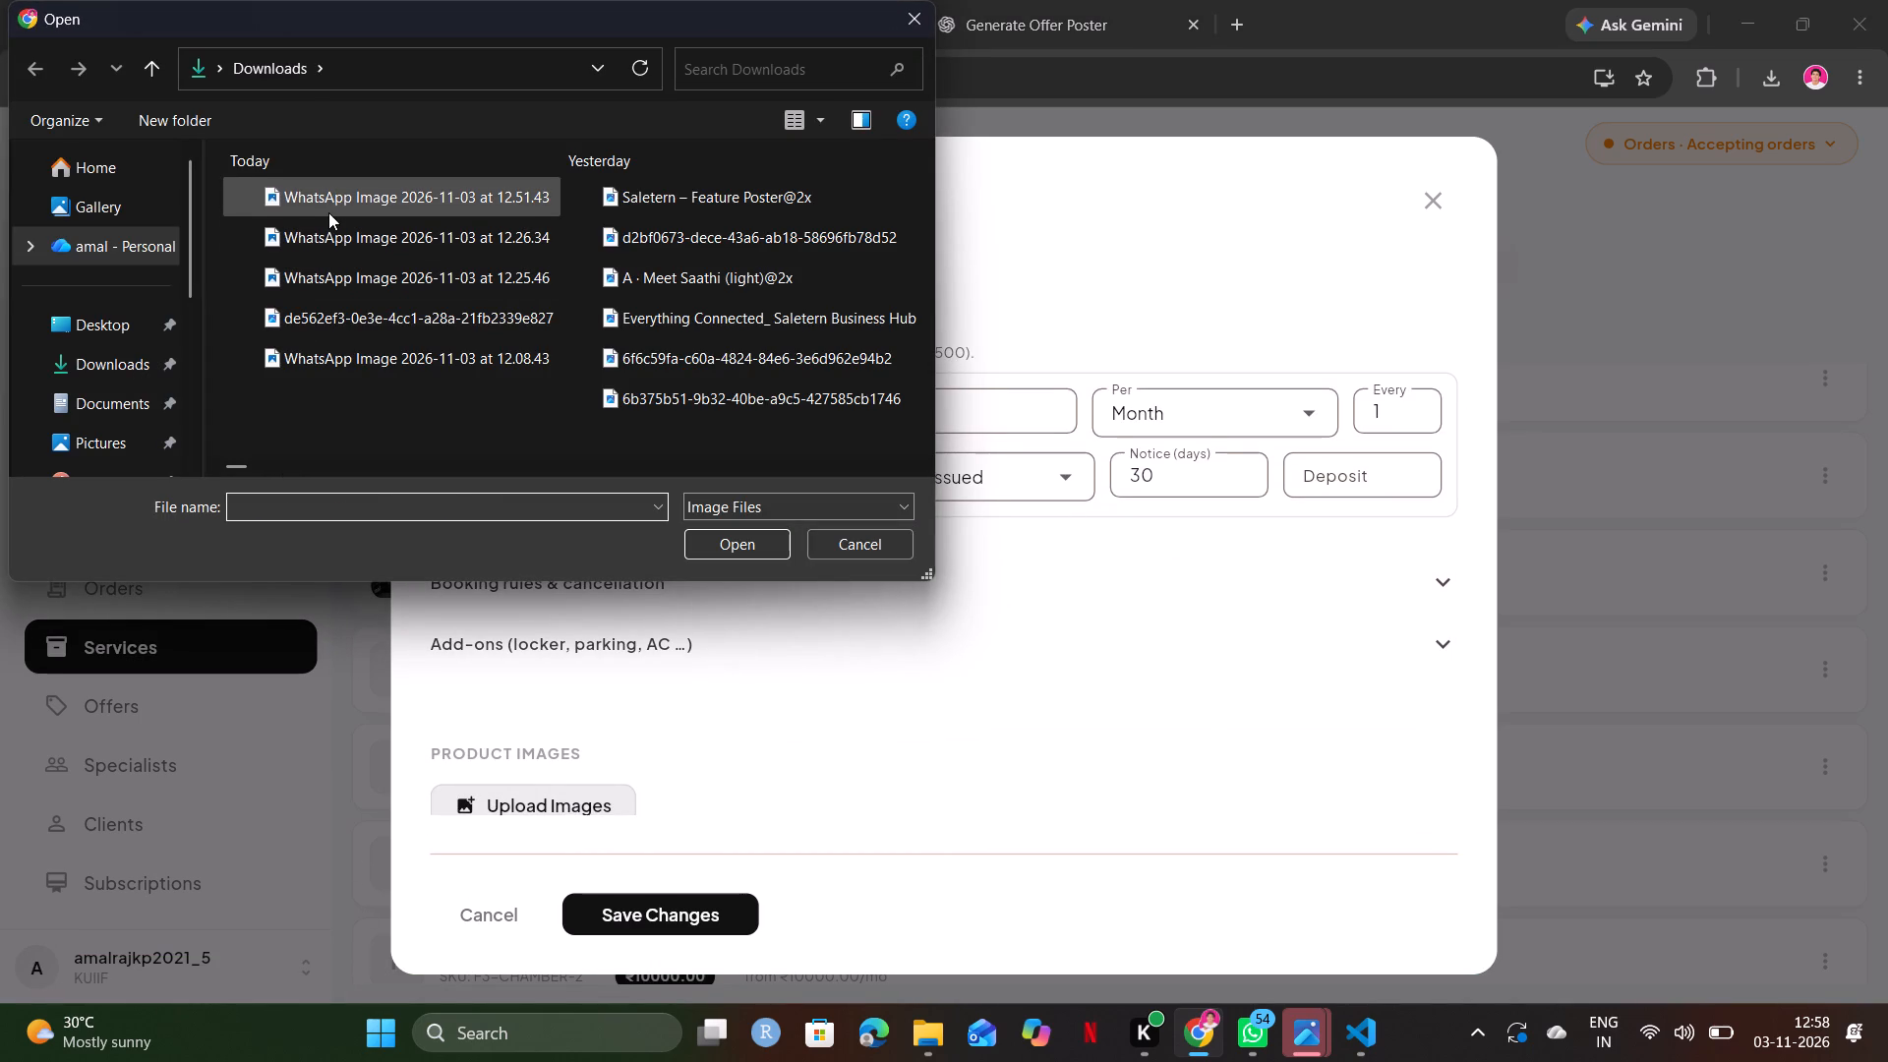
{"action": "left_click", "coordinate": [737, 553]}
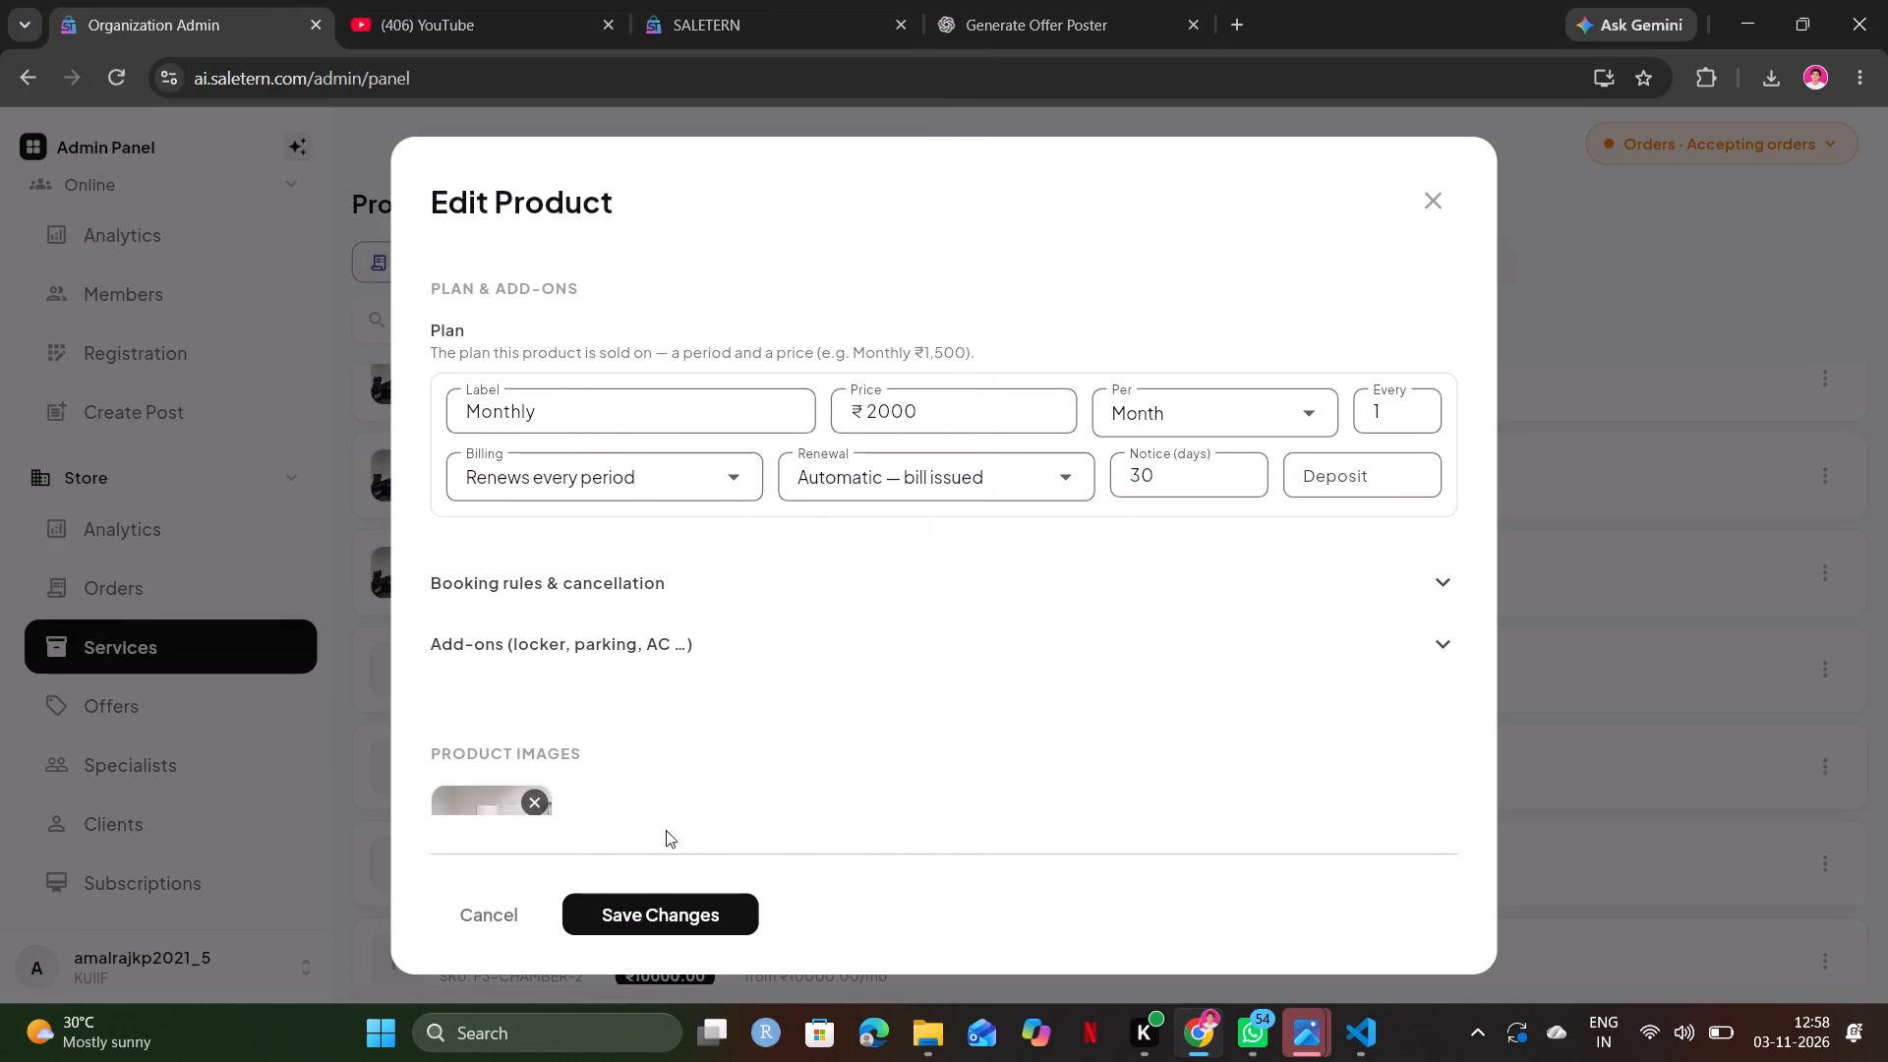
{"action": "left_click", "coordinate": [672, 912]}
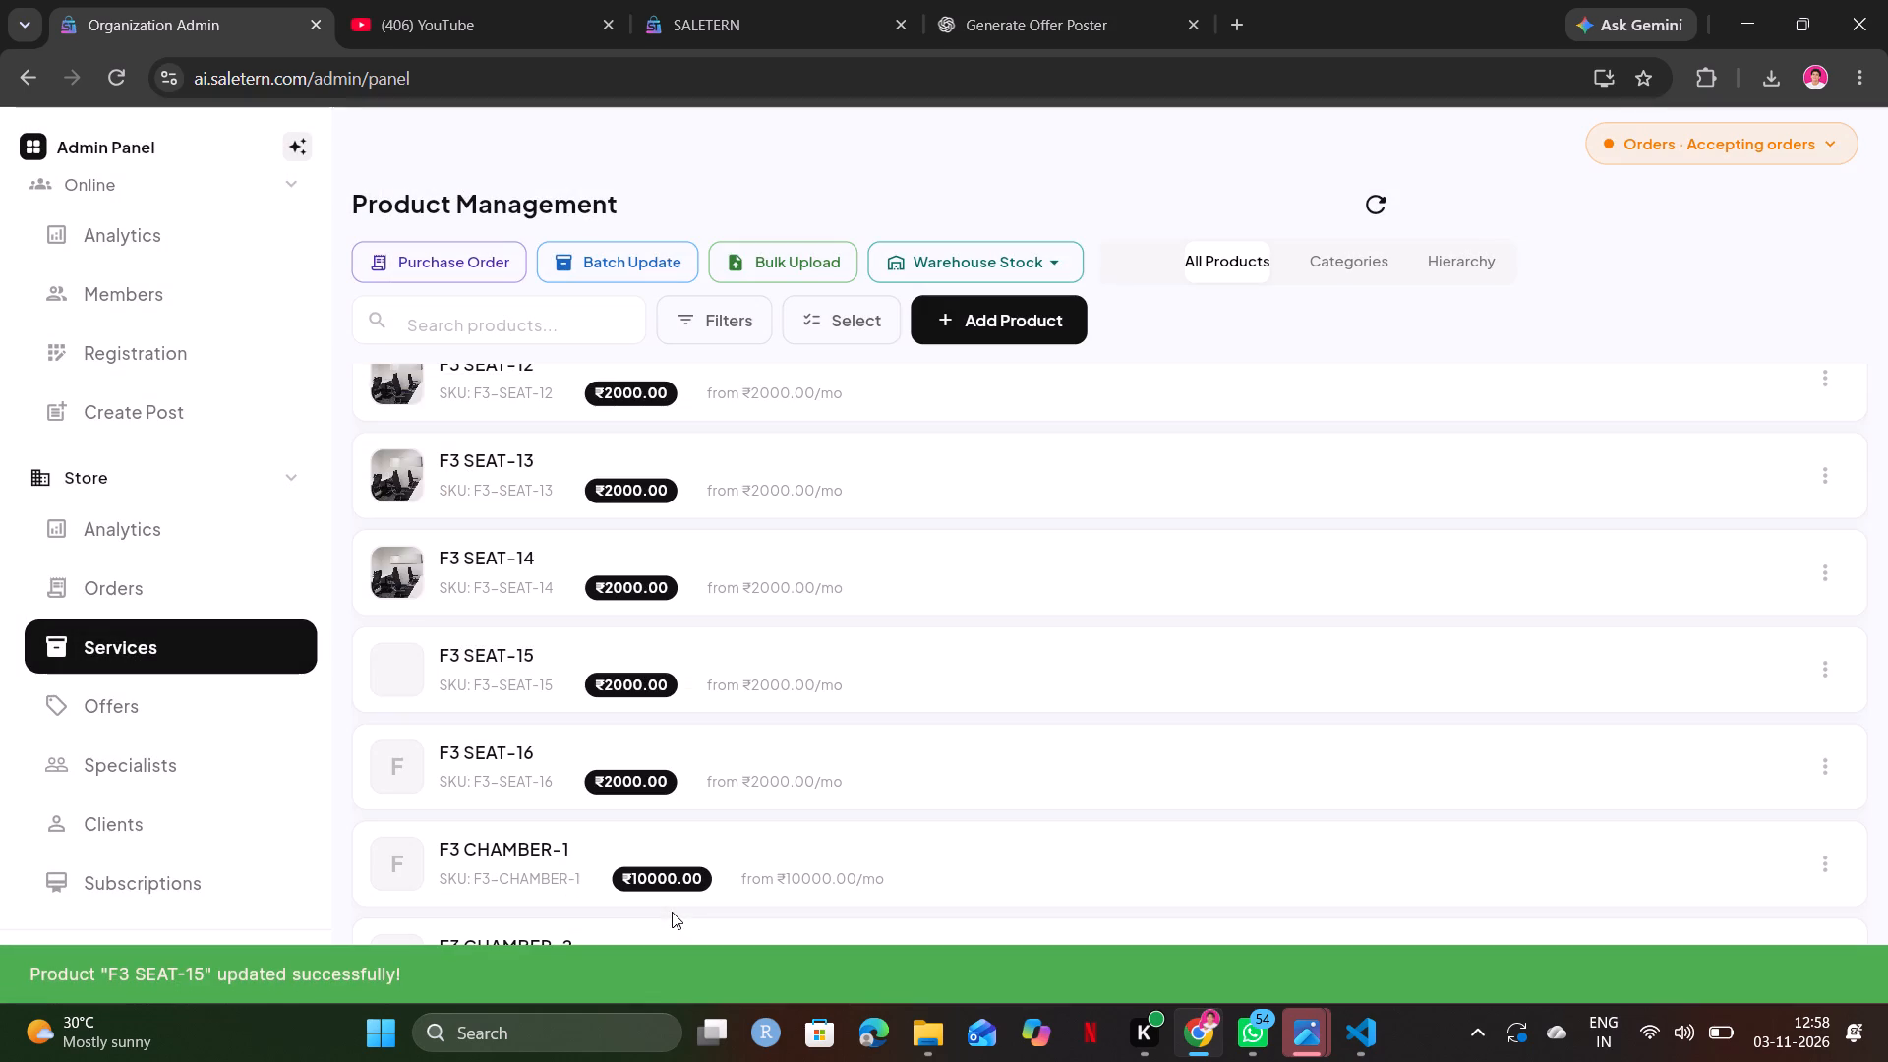
Open F3 SEAT-16 for editing, upload "WhatsApp Image 2026-11-03 at 12.51.43" from Downloads as its product image, and save the product.
{"action": "left_click", "coordinate": [1819, 777]}
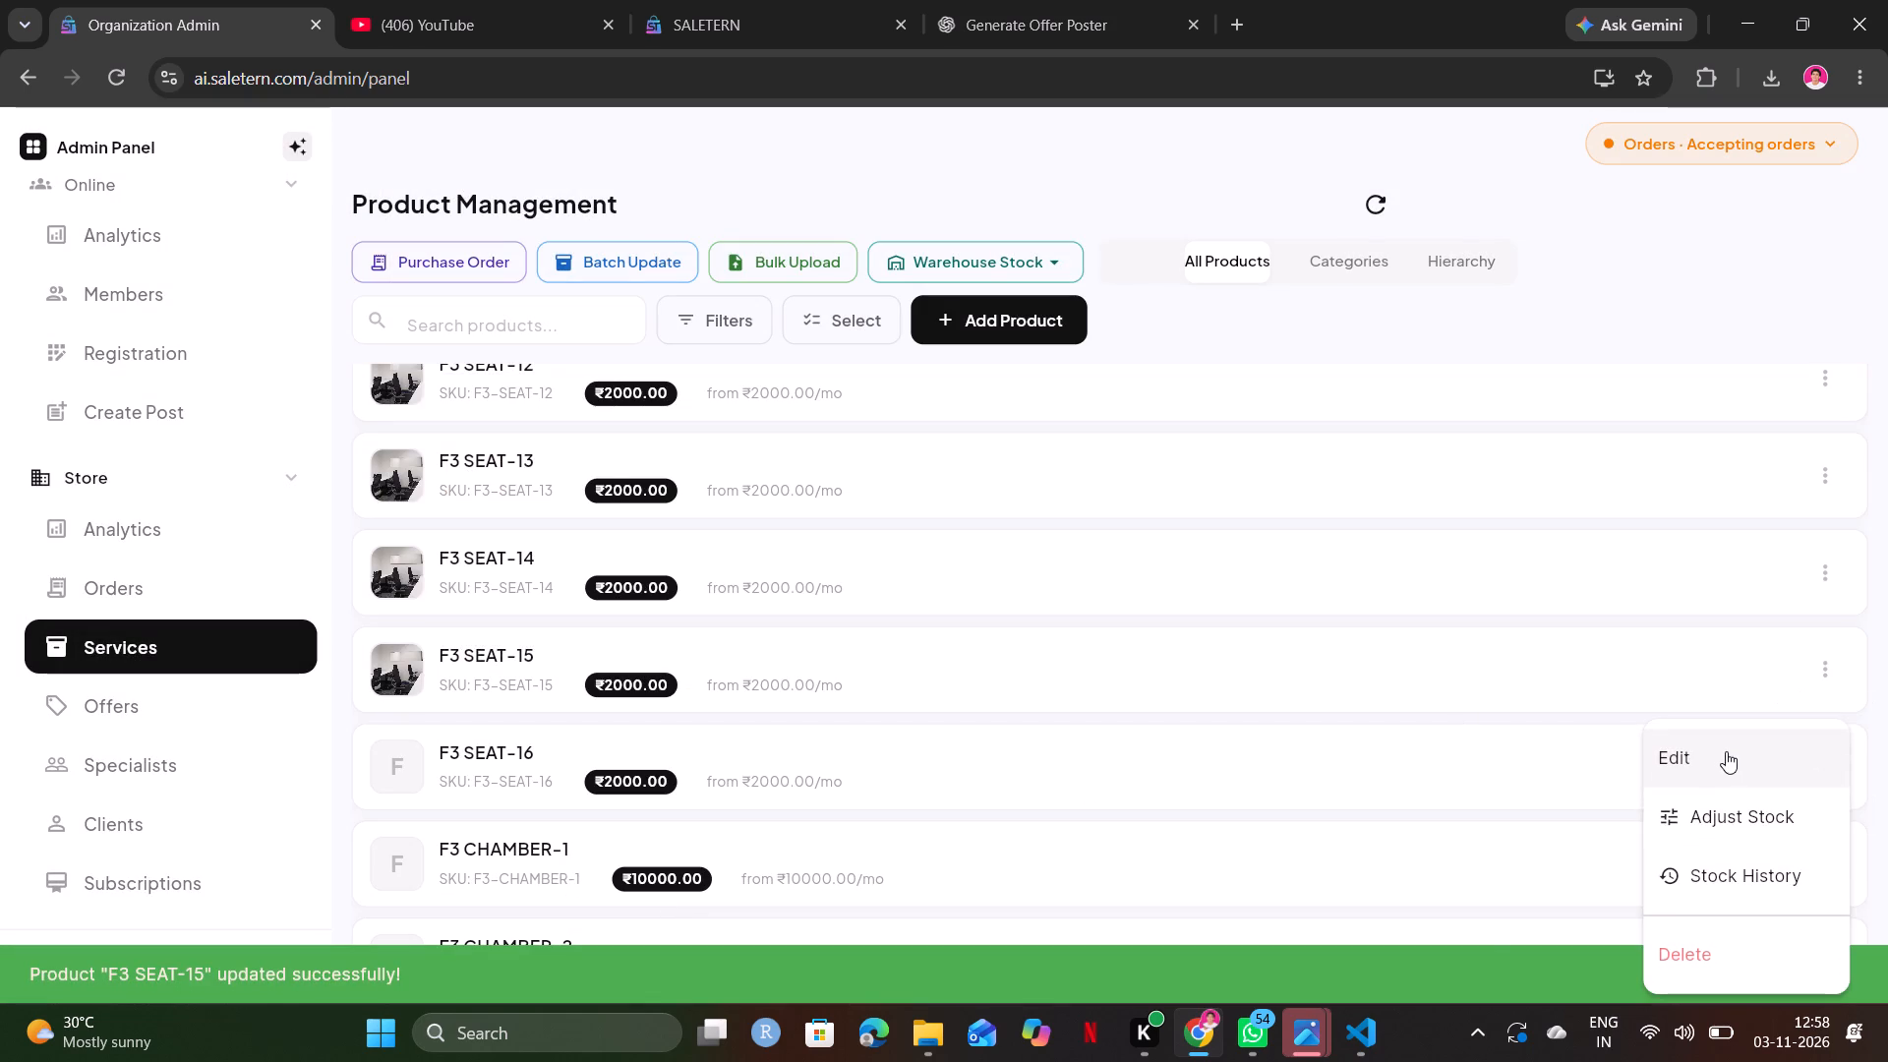
{"action": "left_click", "coordinate": [1721, 750]}
{"action": "left_click_drag", "start_coordinate": [1453, 399], "coordinate": [1466, 577]}
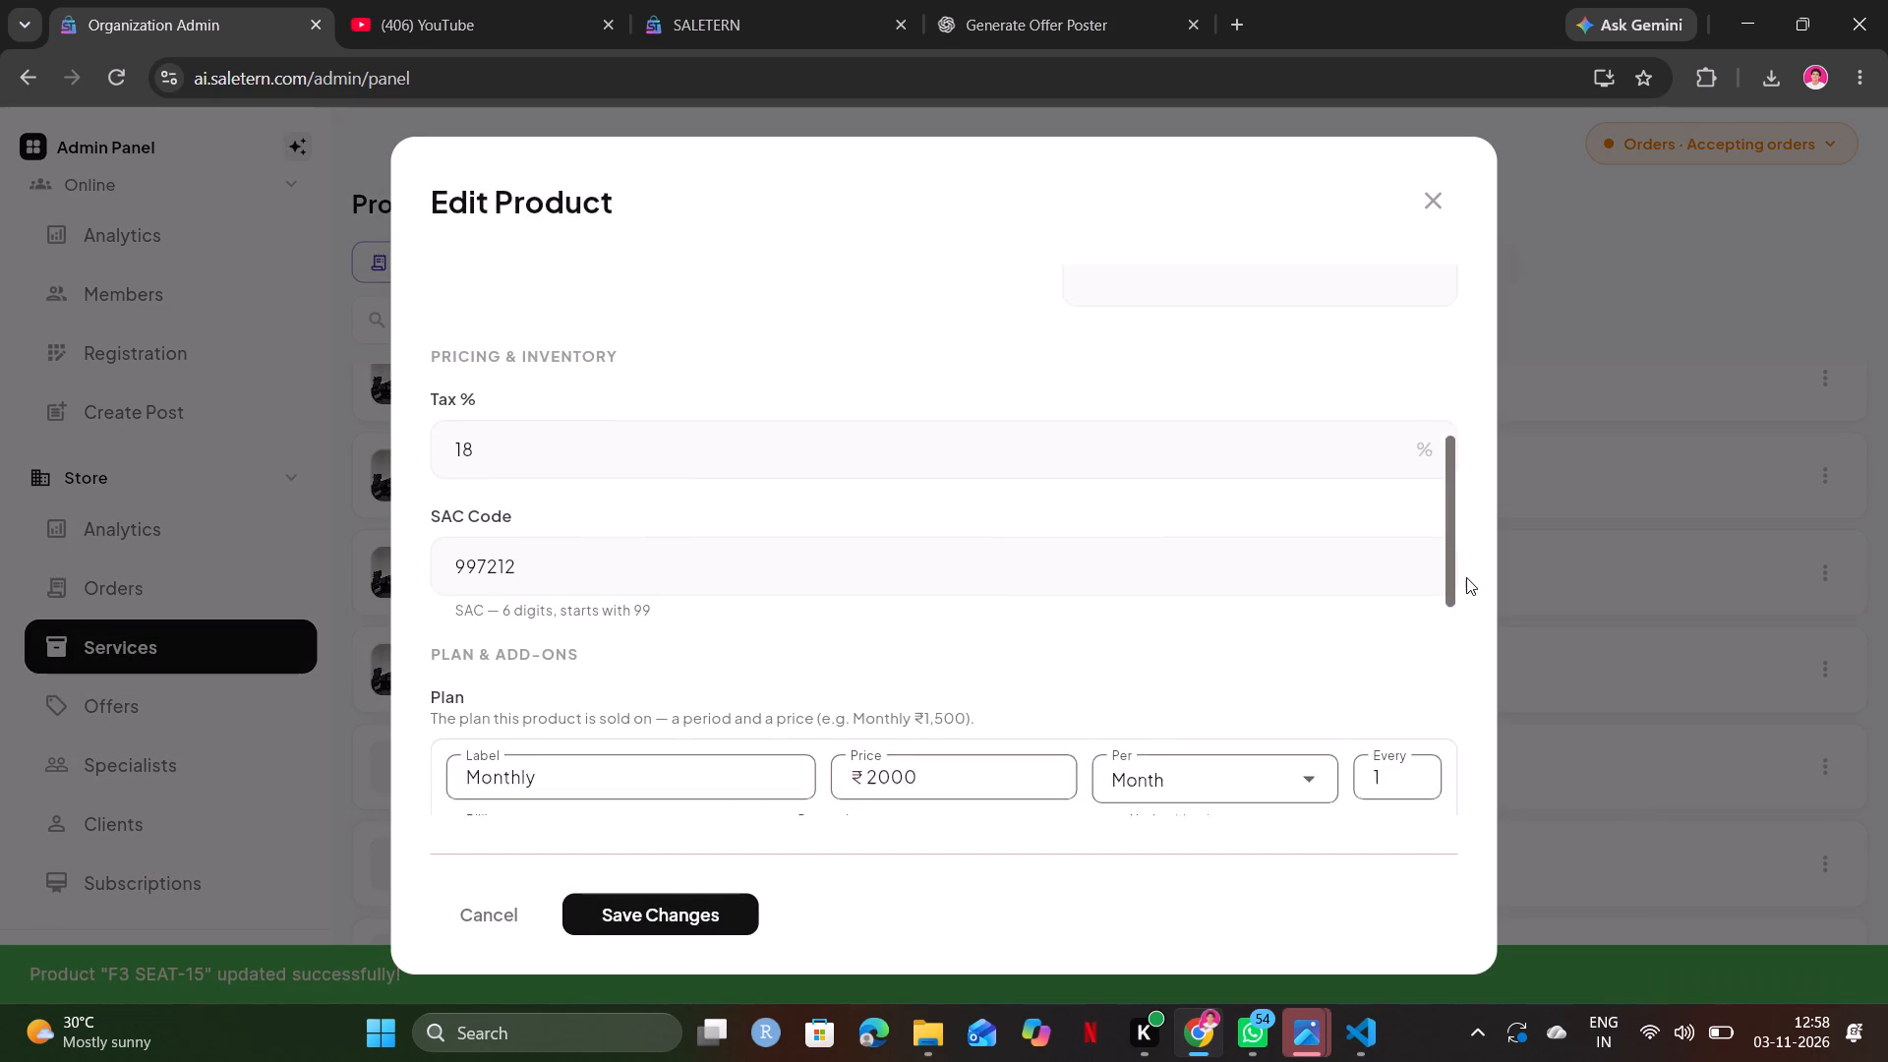
{"action": "left_click_drag", "start_coordinate": [1466, 577], "coordinate": [1471, 779]}
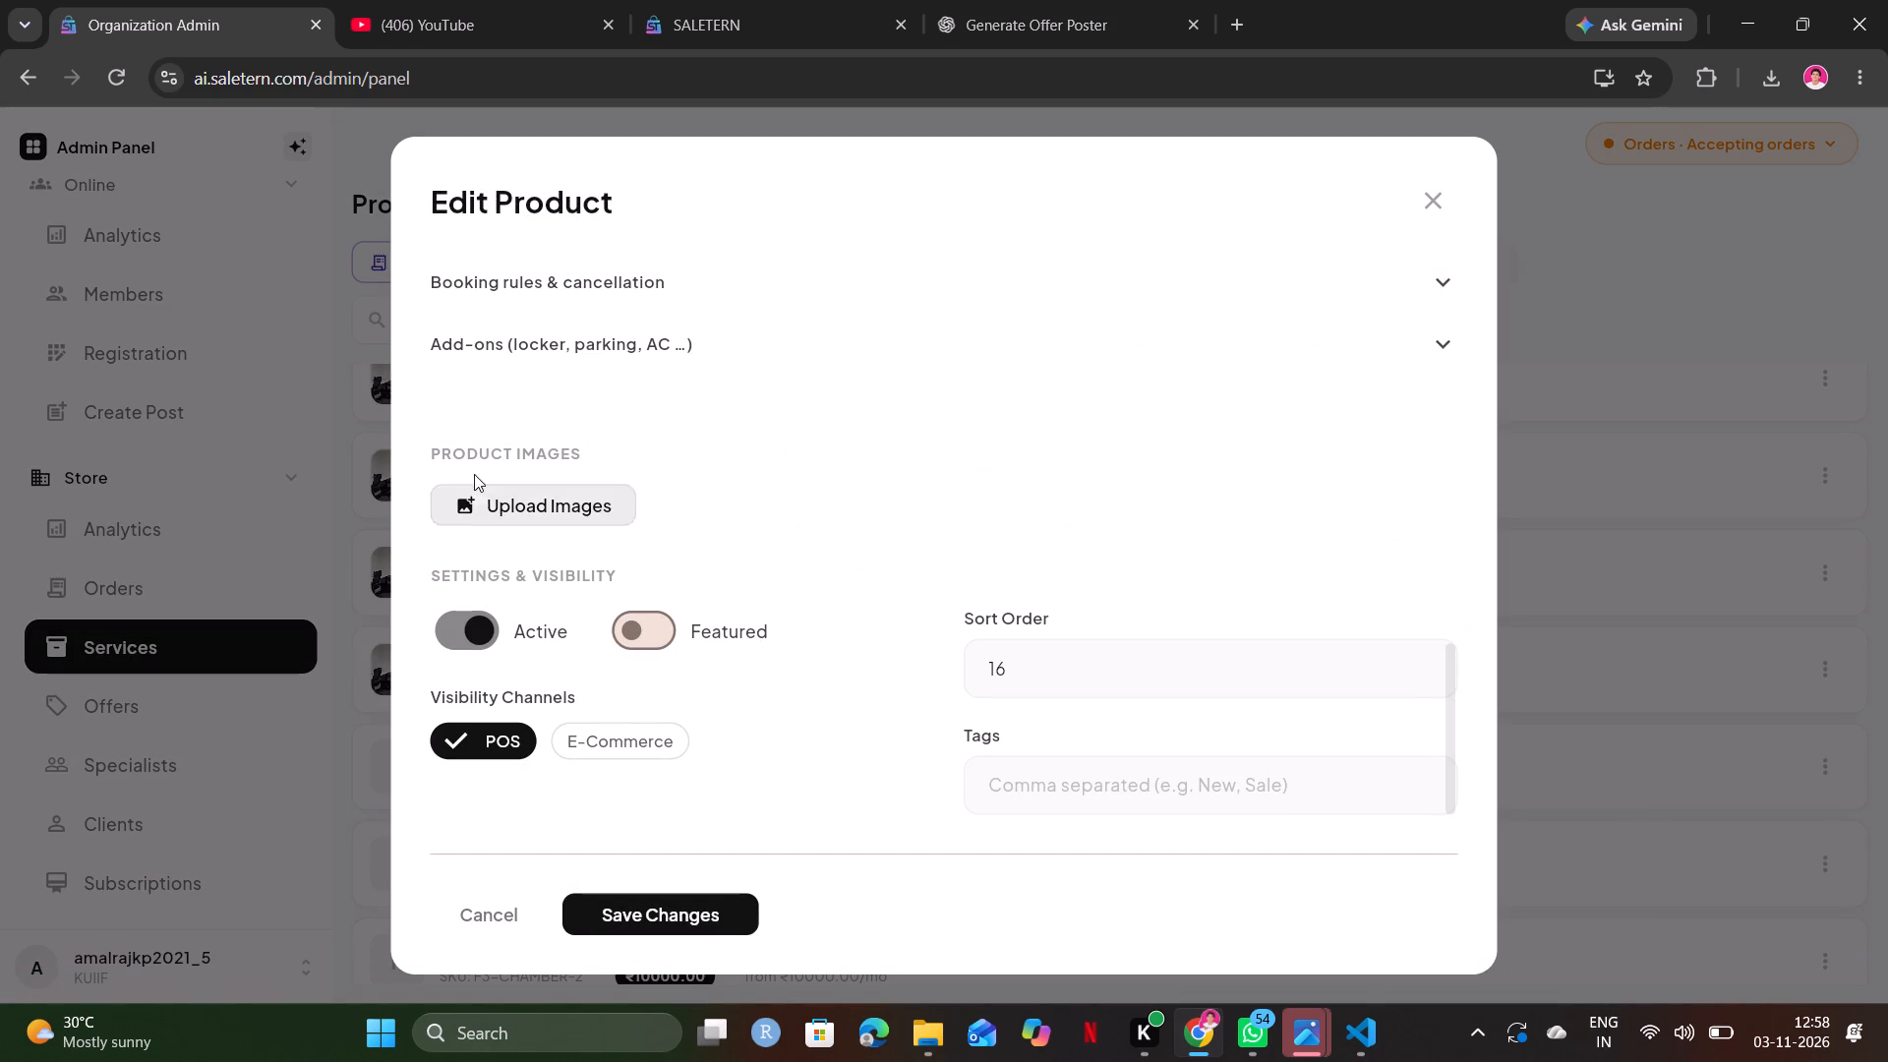
{"action": "left_click", "coordinate": [495, 511]}
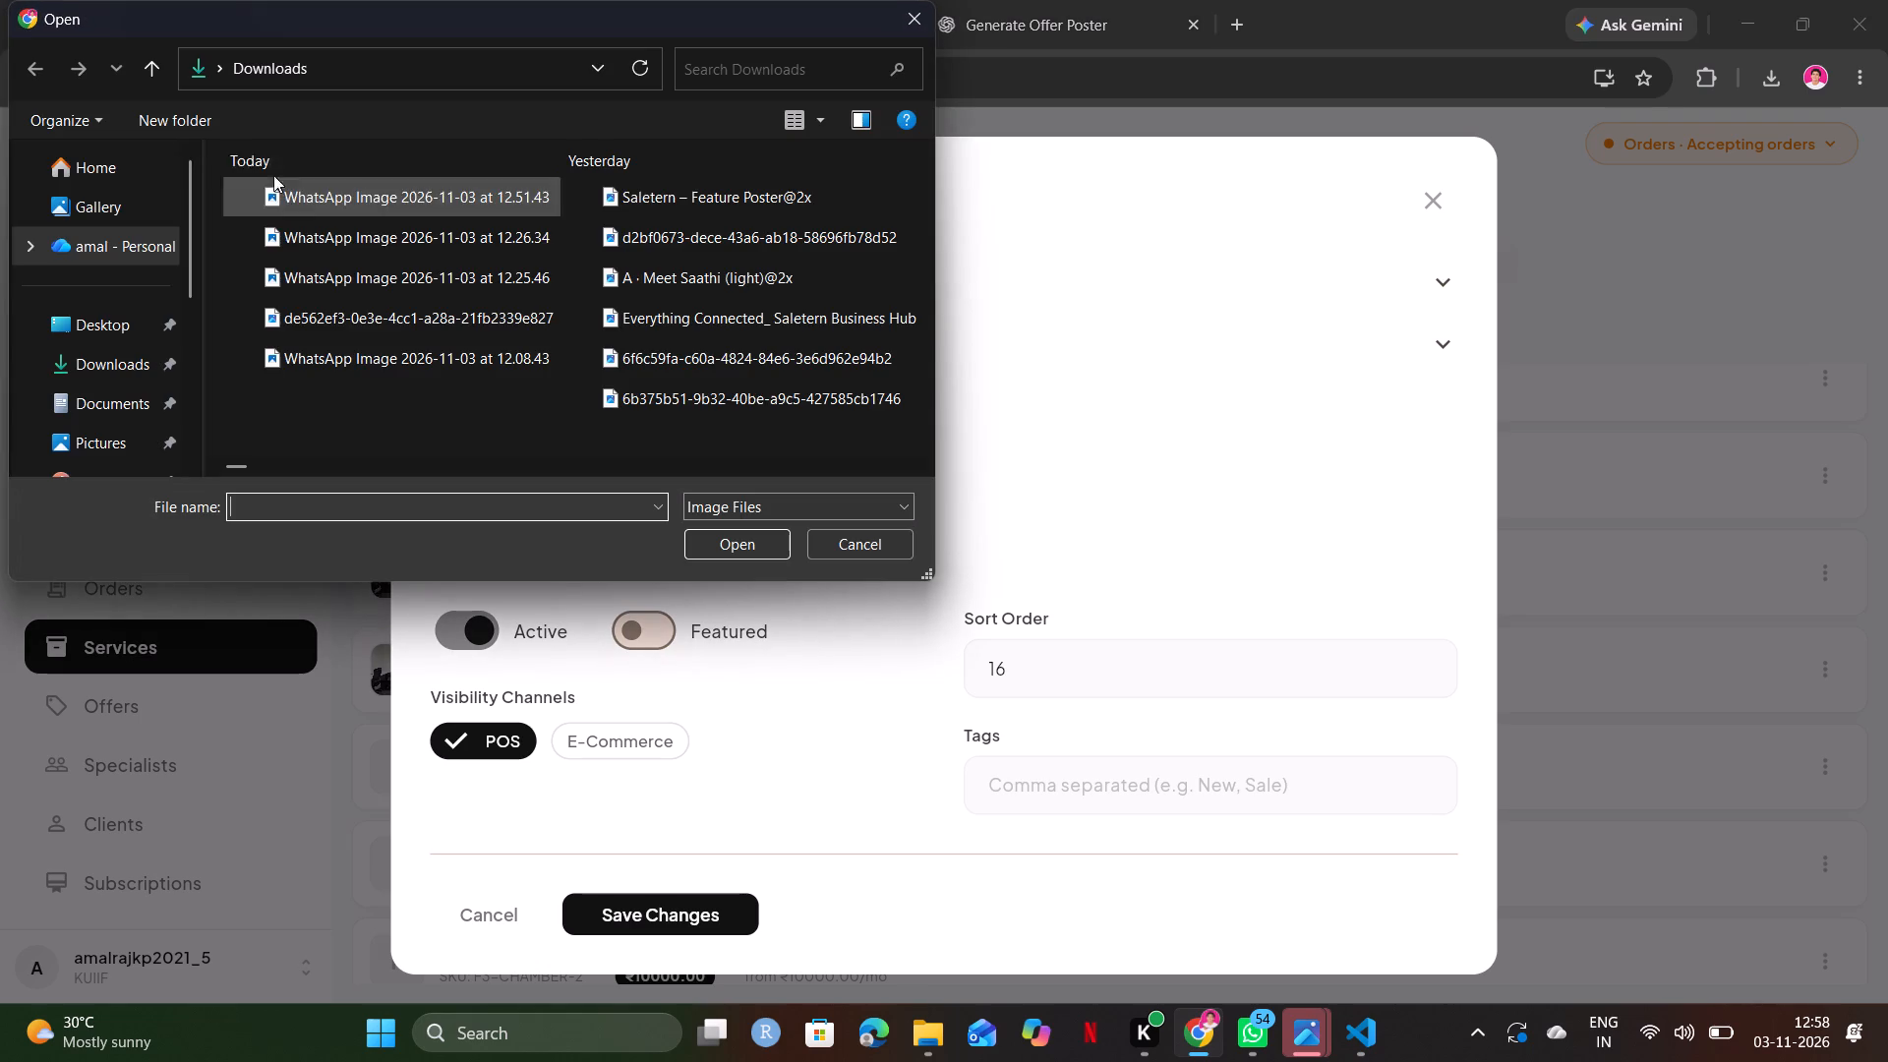
{"action": "left_click", "coordinate": [303, 207]}
{"action": "left_click", "coordinate": [750, 543]}
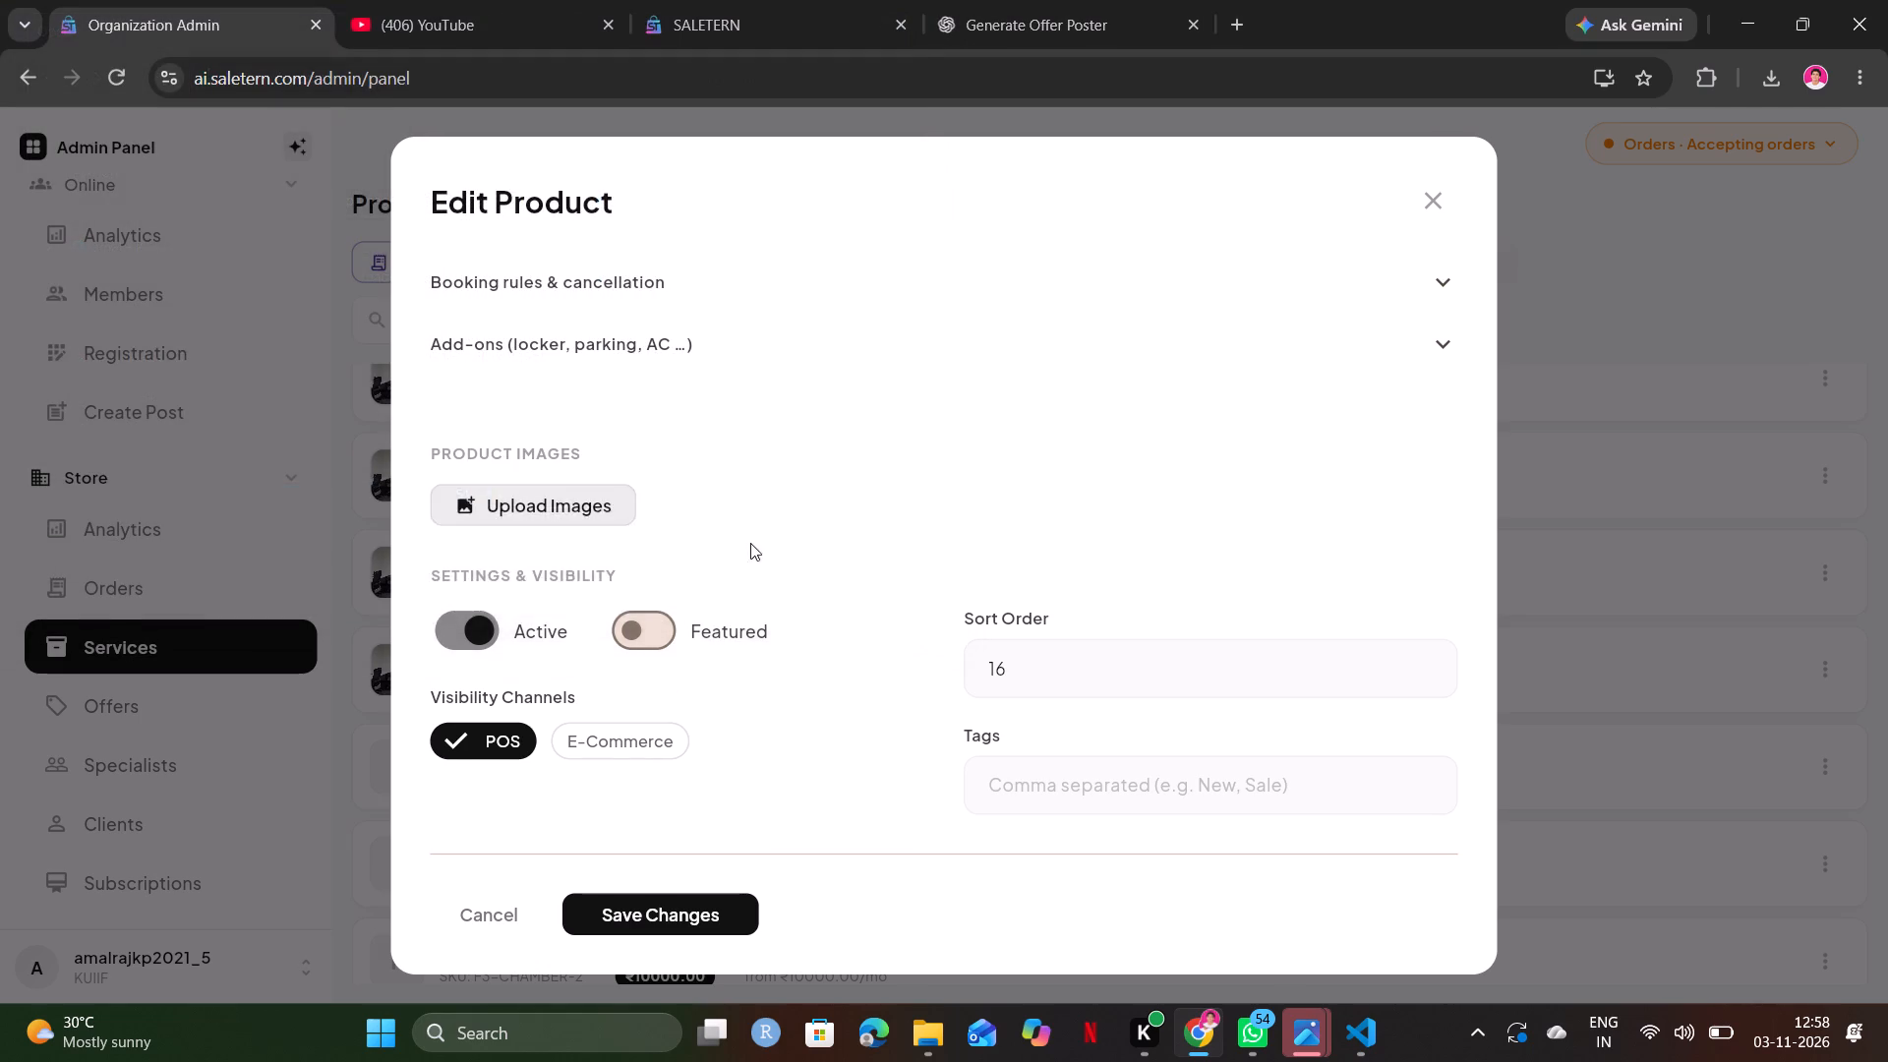
{"action": "left_click", "coordinate": [667, 916]}
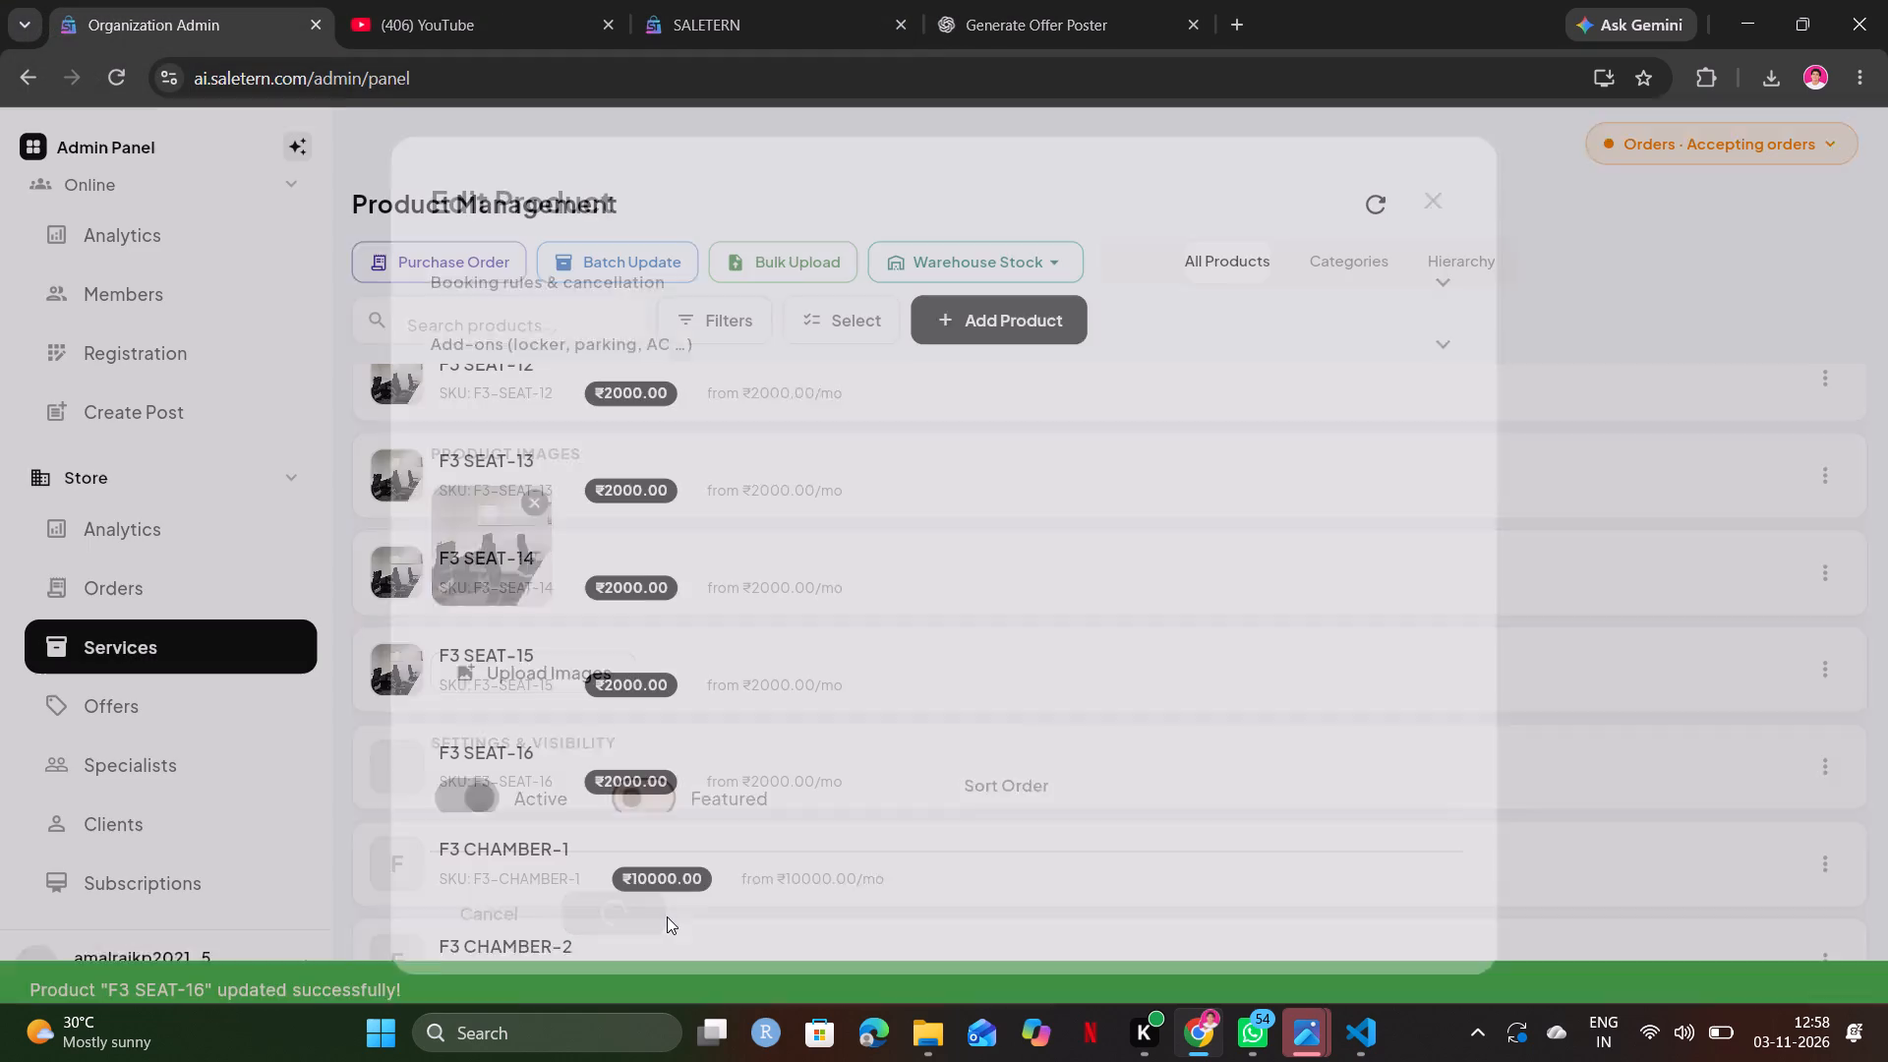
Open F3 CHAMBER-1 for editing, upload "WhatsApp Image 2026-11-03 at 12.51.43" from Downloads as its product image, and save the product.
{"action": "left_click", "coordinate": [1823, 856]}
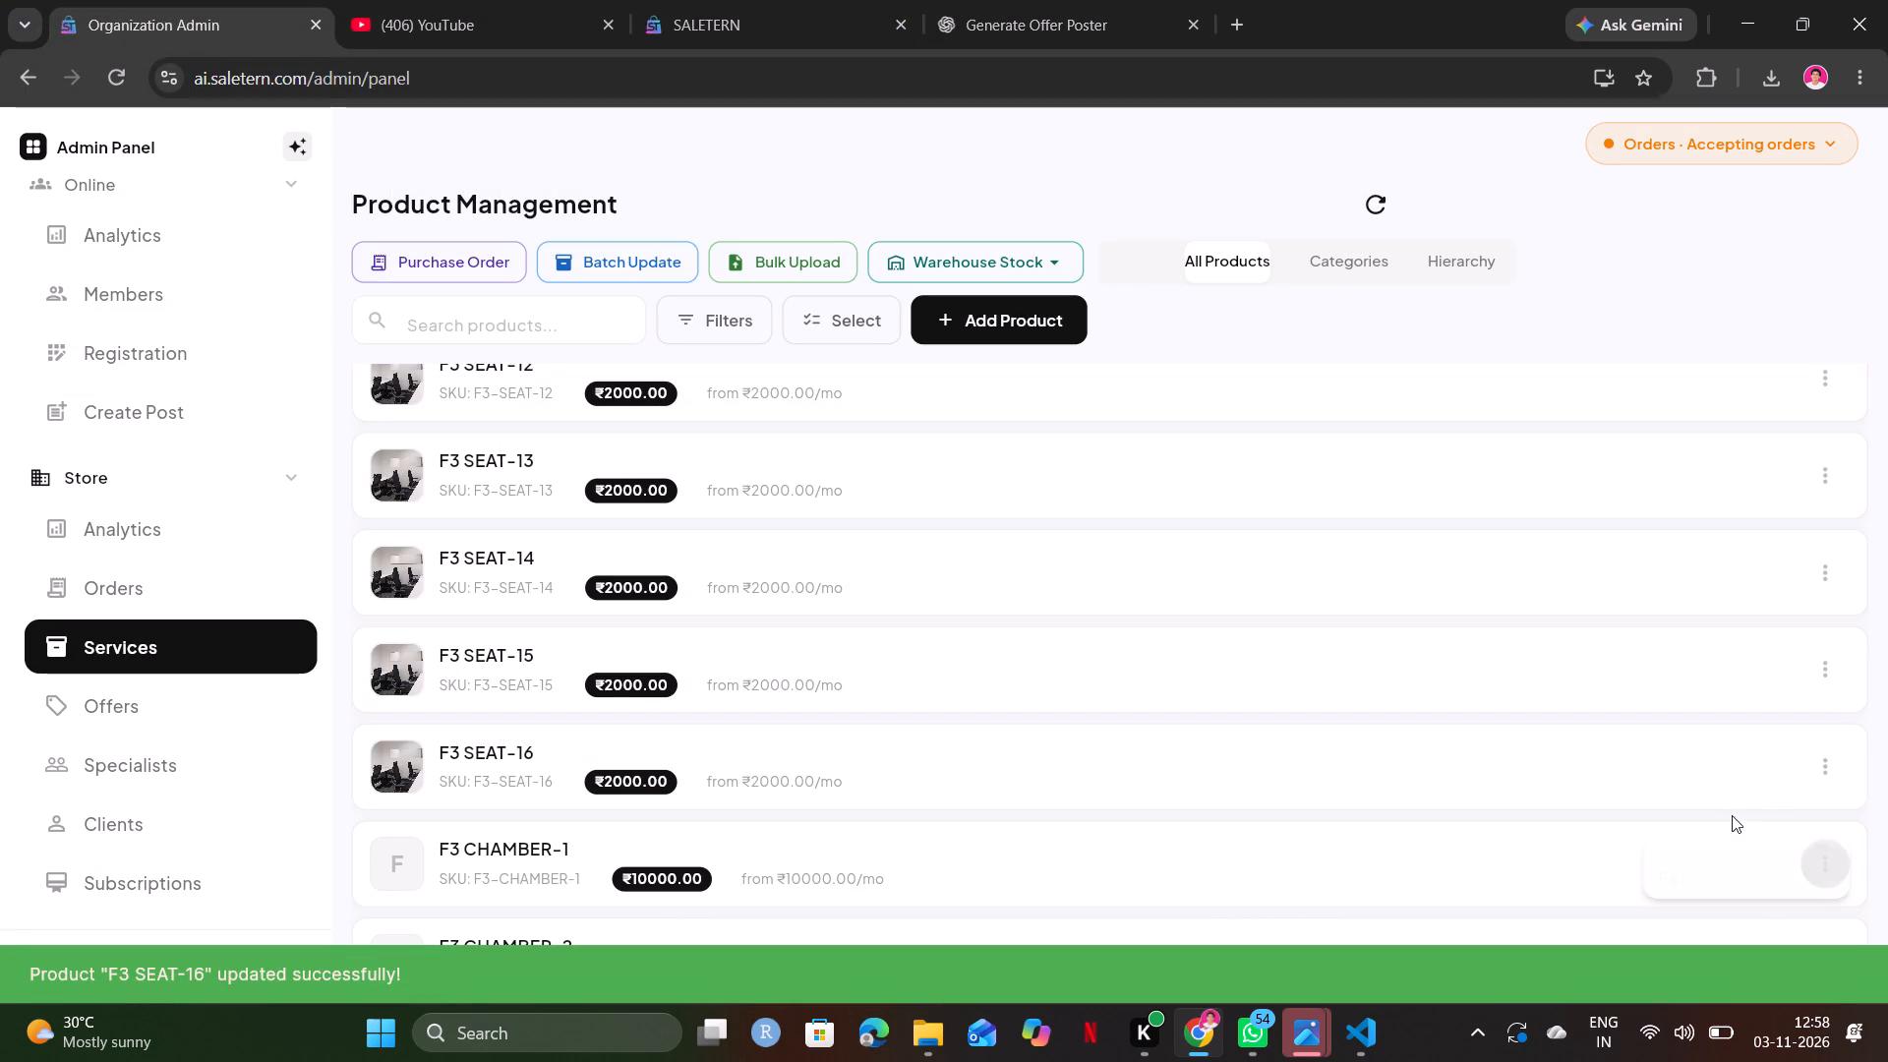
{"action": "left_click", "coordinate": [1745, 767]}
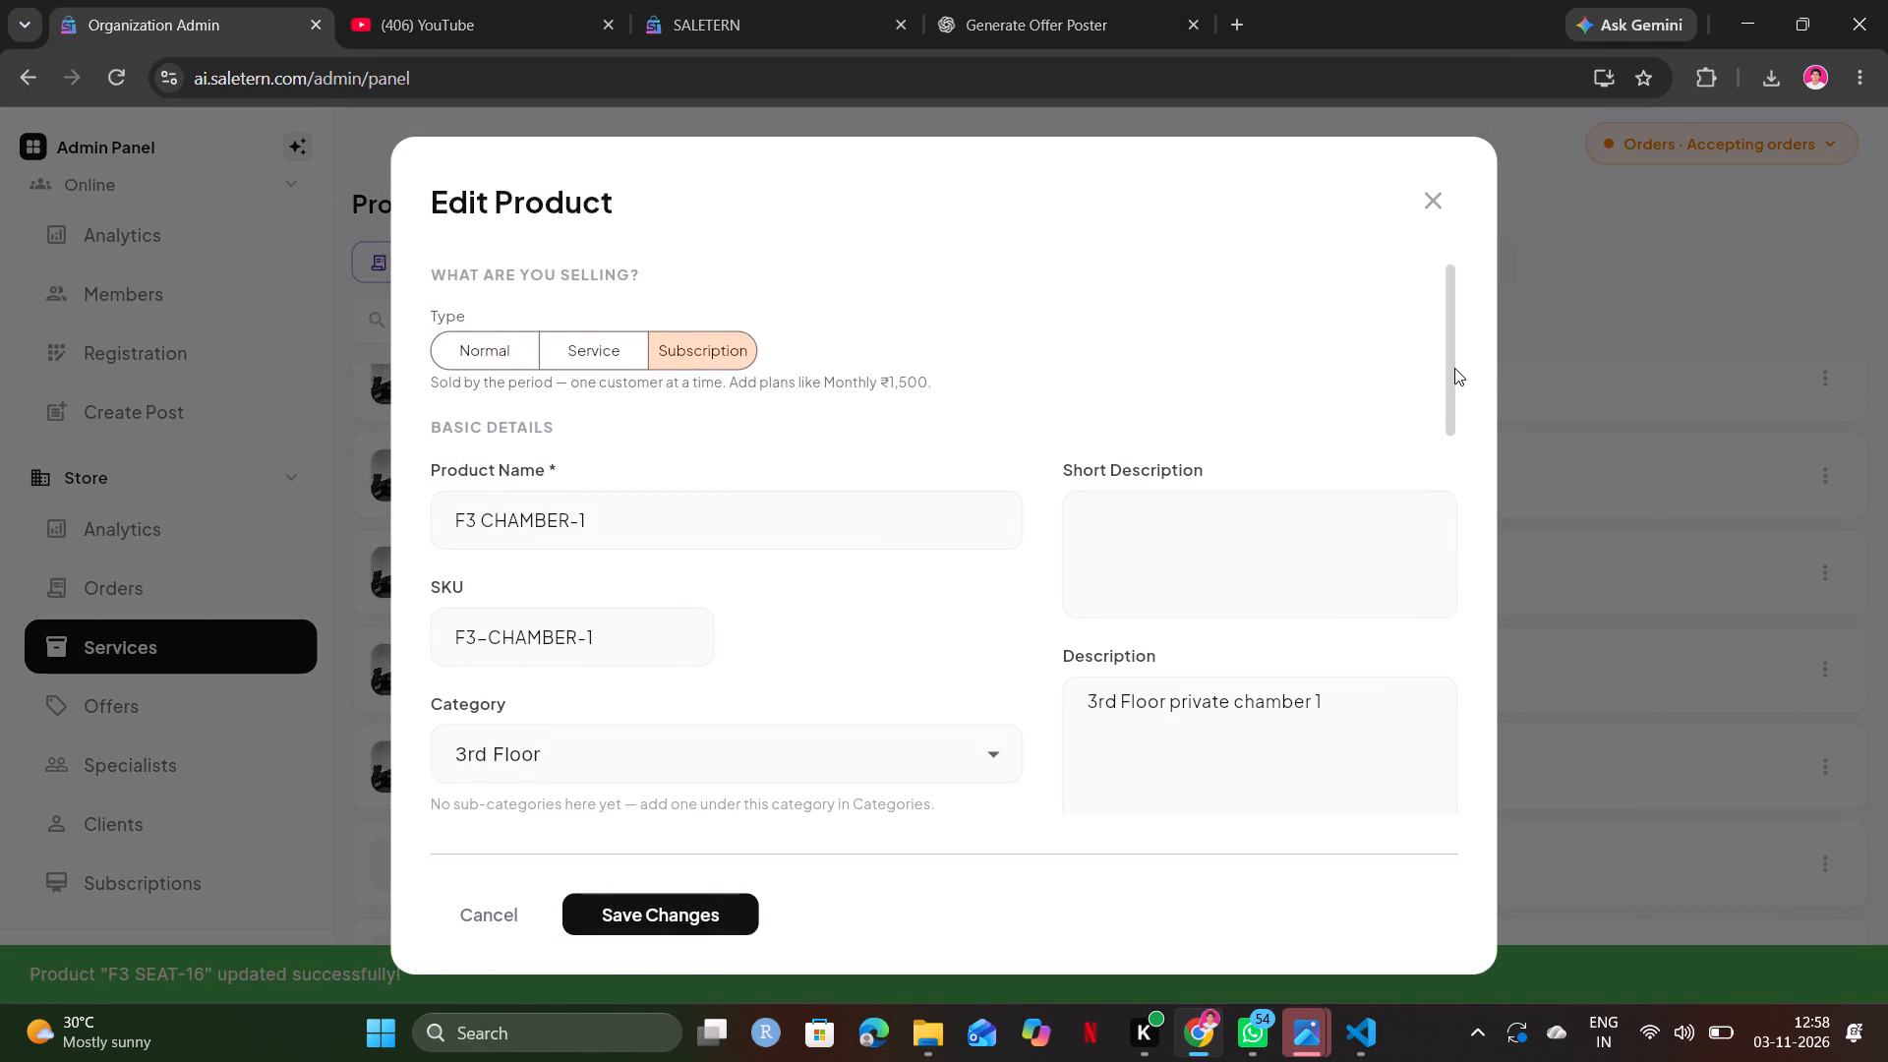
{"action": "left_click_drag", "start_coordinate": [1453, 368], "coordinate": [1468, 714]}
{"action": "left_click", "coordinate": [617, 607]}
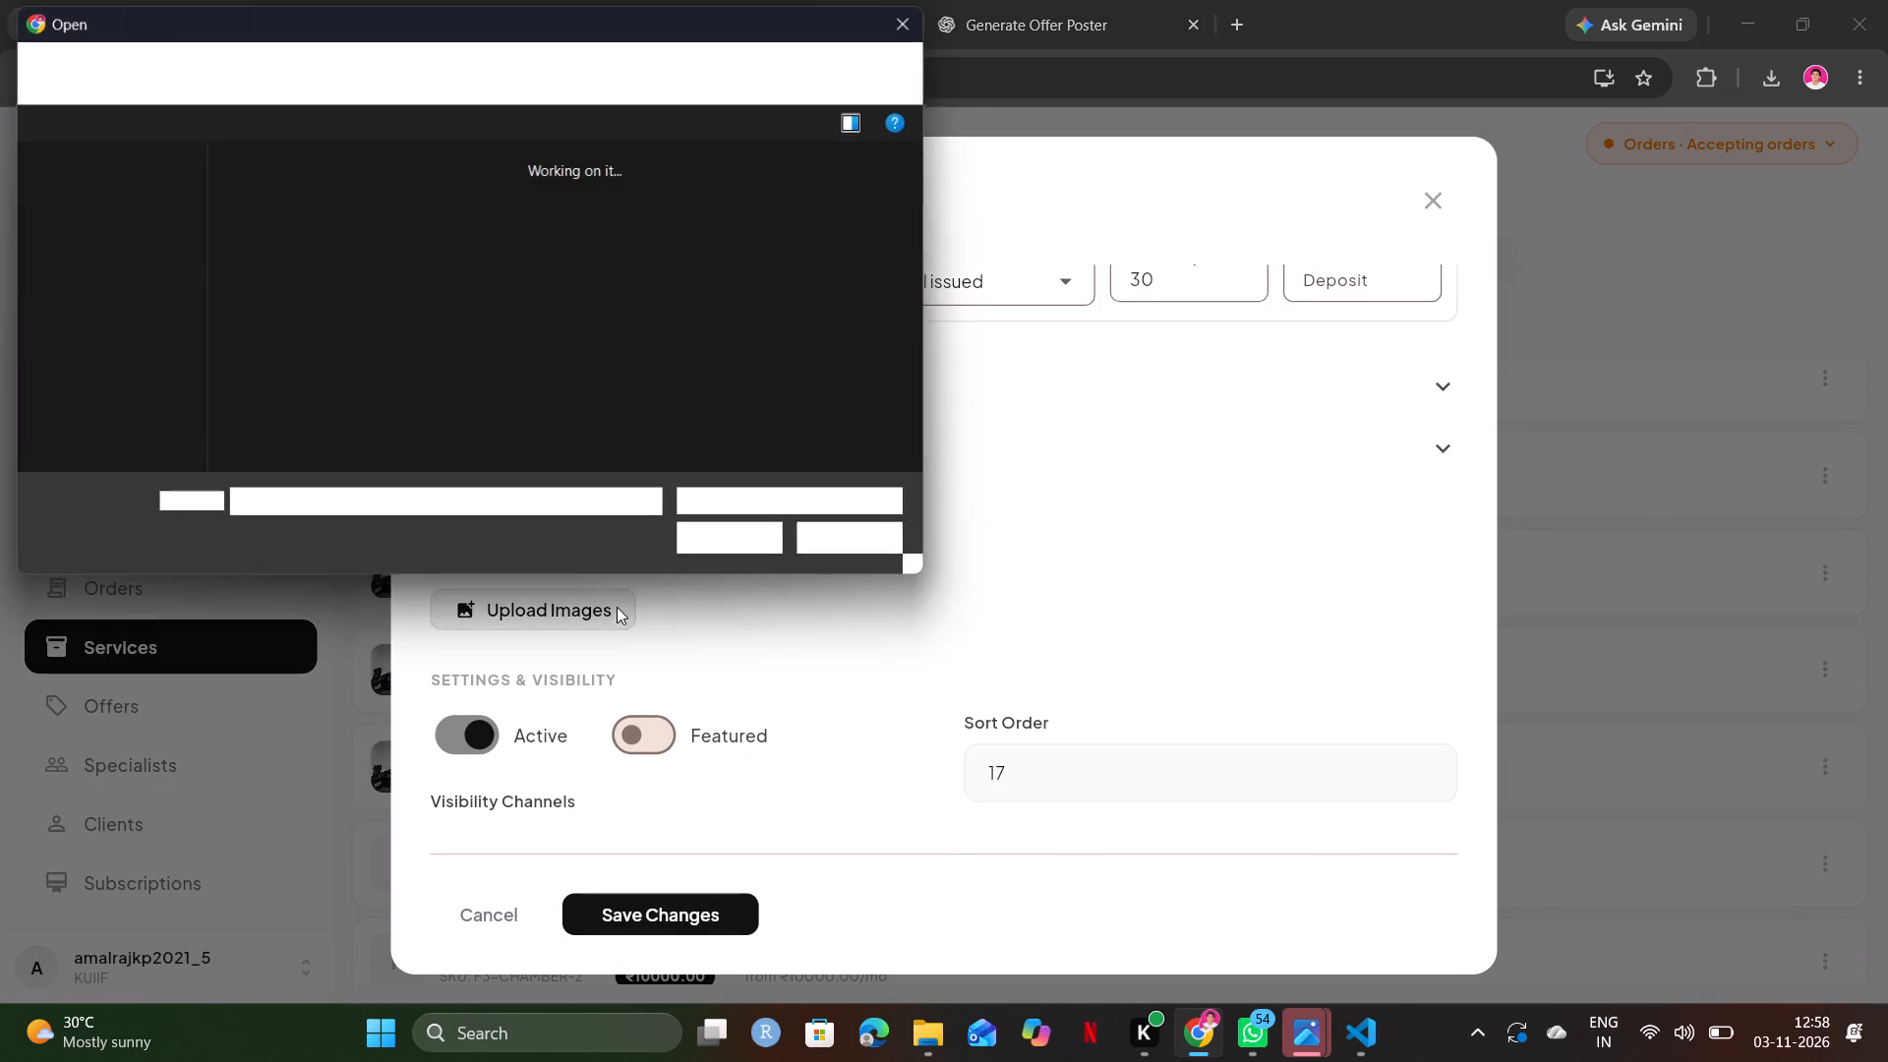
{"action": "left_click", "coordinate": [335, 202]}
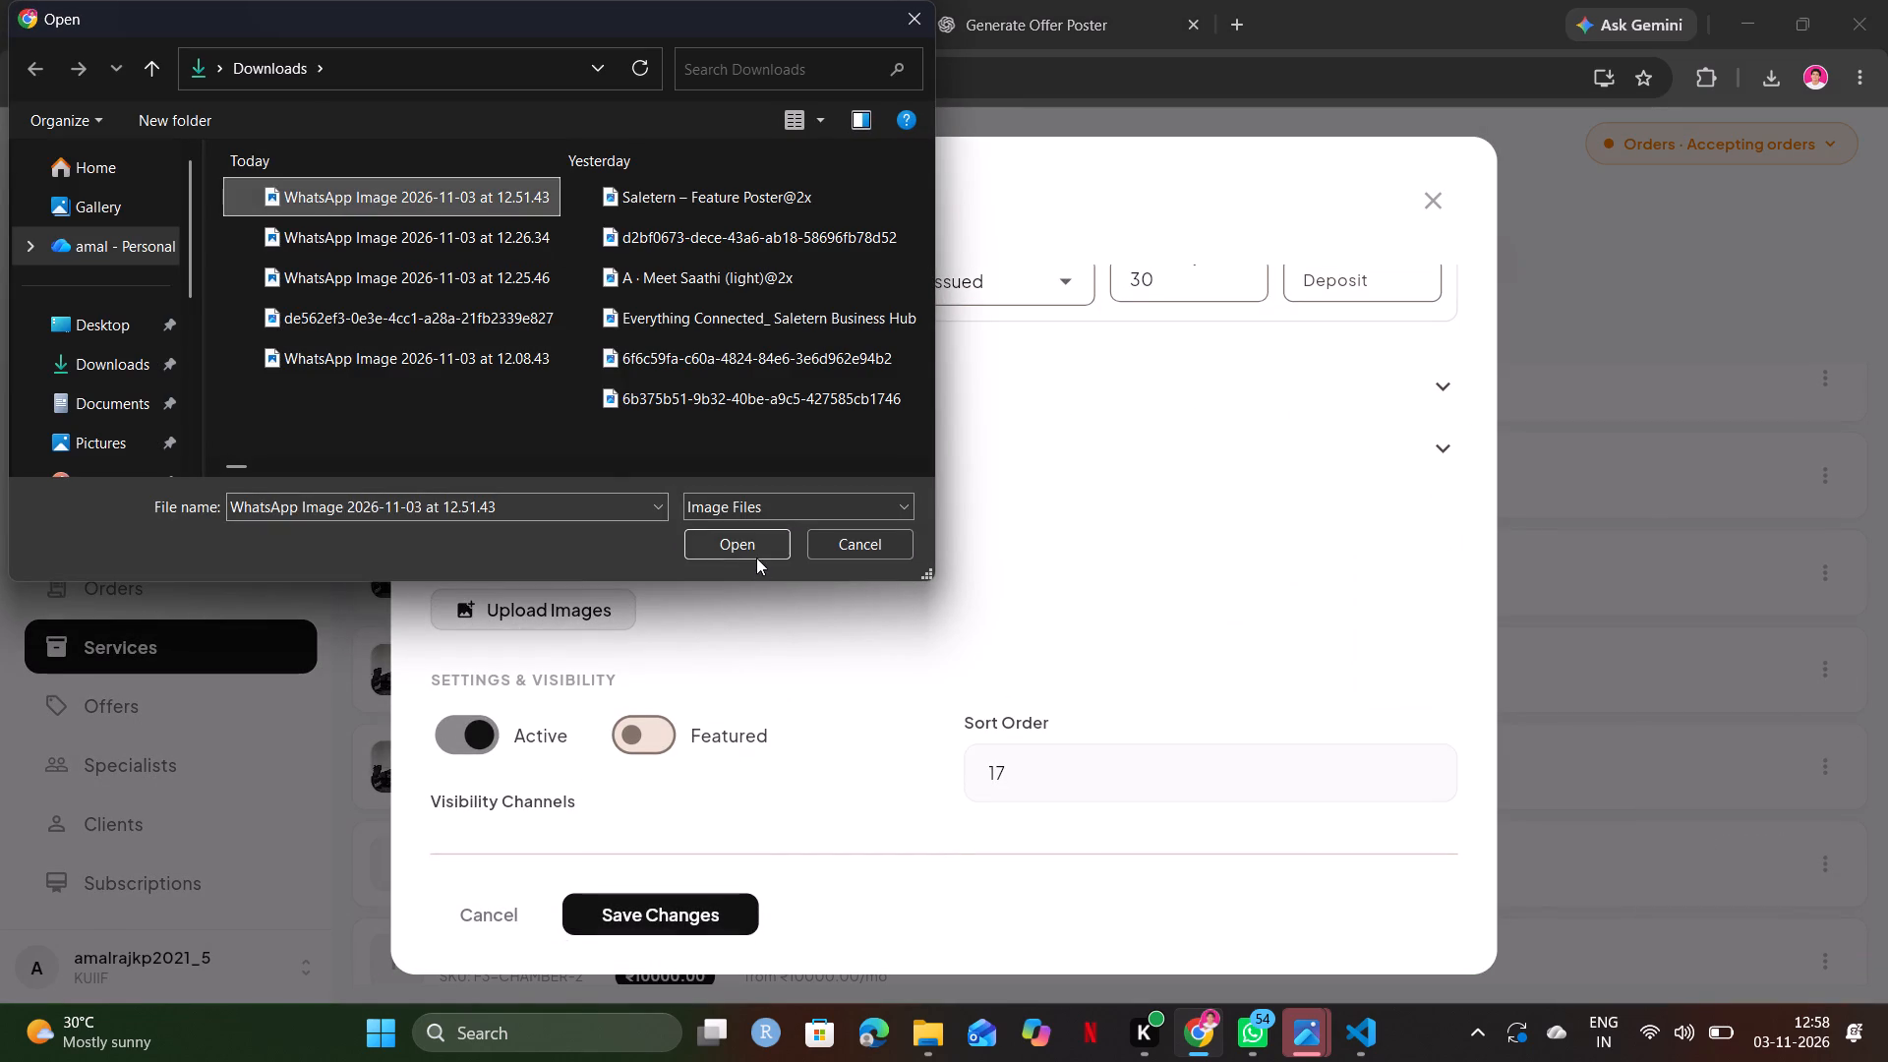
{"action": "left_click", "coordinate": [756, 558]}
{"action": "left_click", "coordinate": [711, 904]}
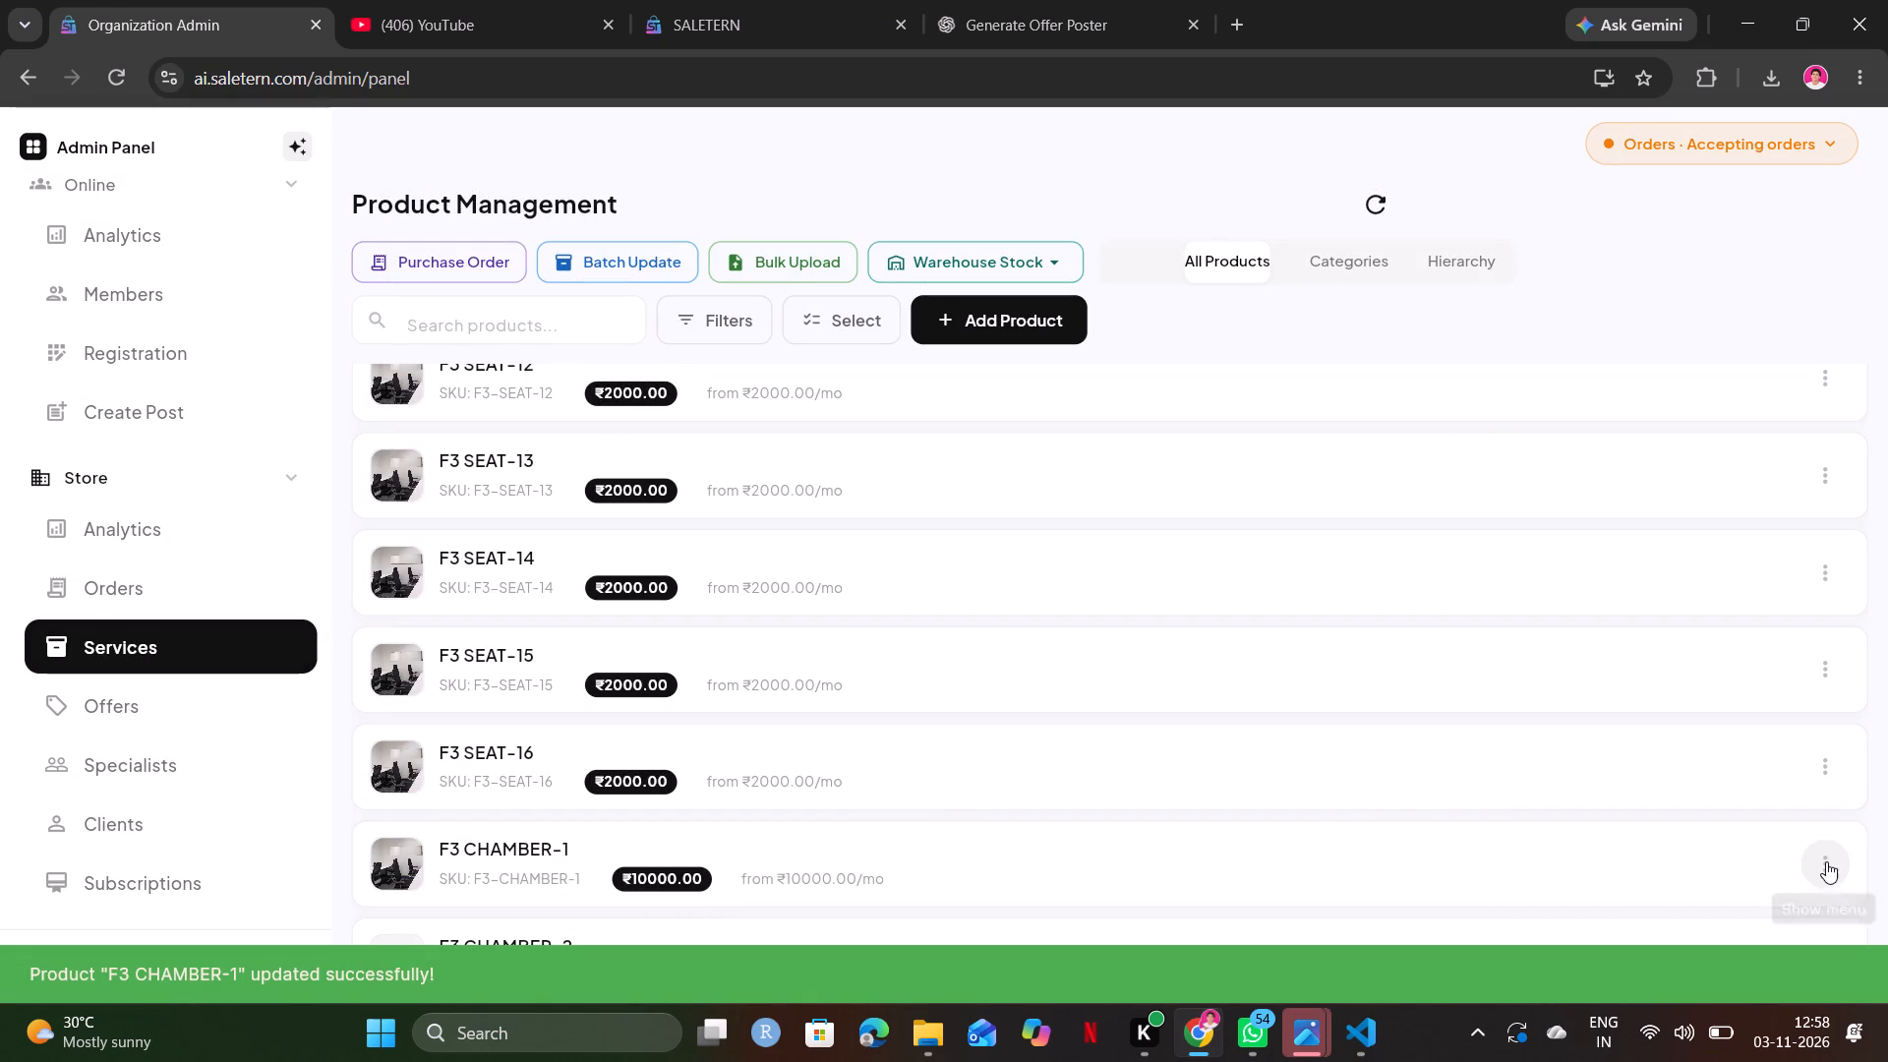
Reopen the F3 CHAMBER-1 product for editing and remove the workspace photo from its product images.
{"action": "left_click", "coordinate": [1828, 862]}
{"action": "left_click", "coordinate": [1701, 725]}
{"action": "left_click", "coordinate": [1686, 777]}
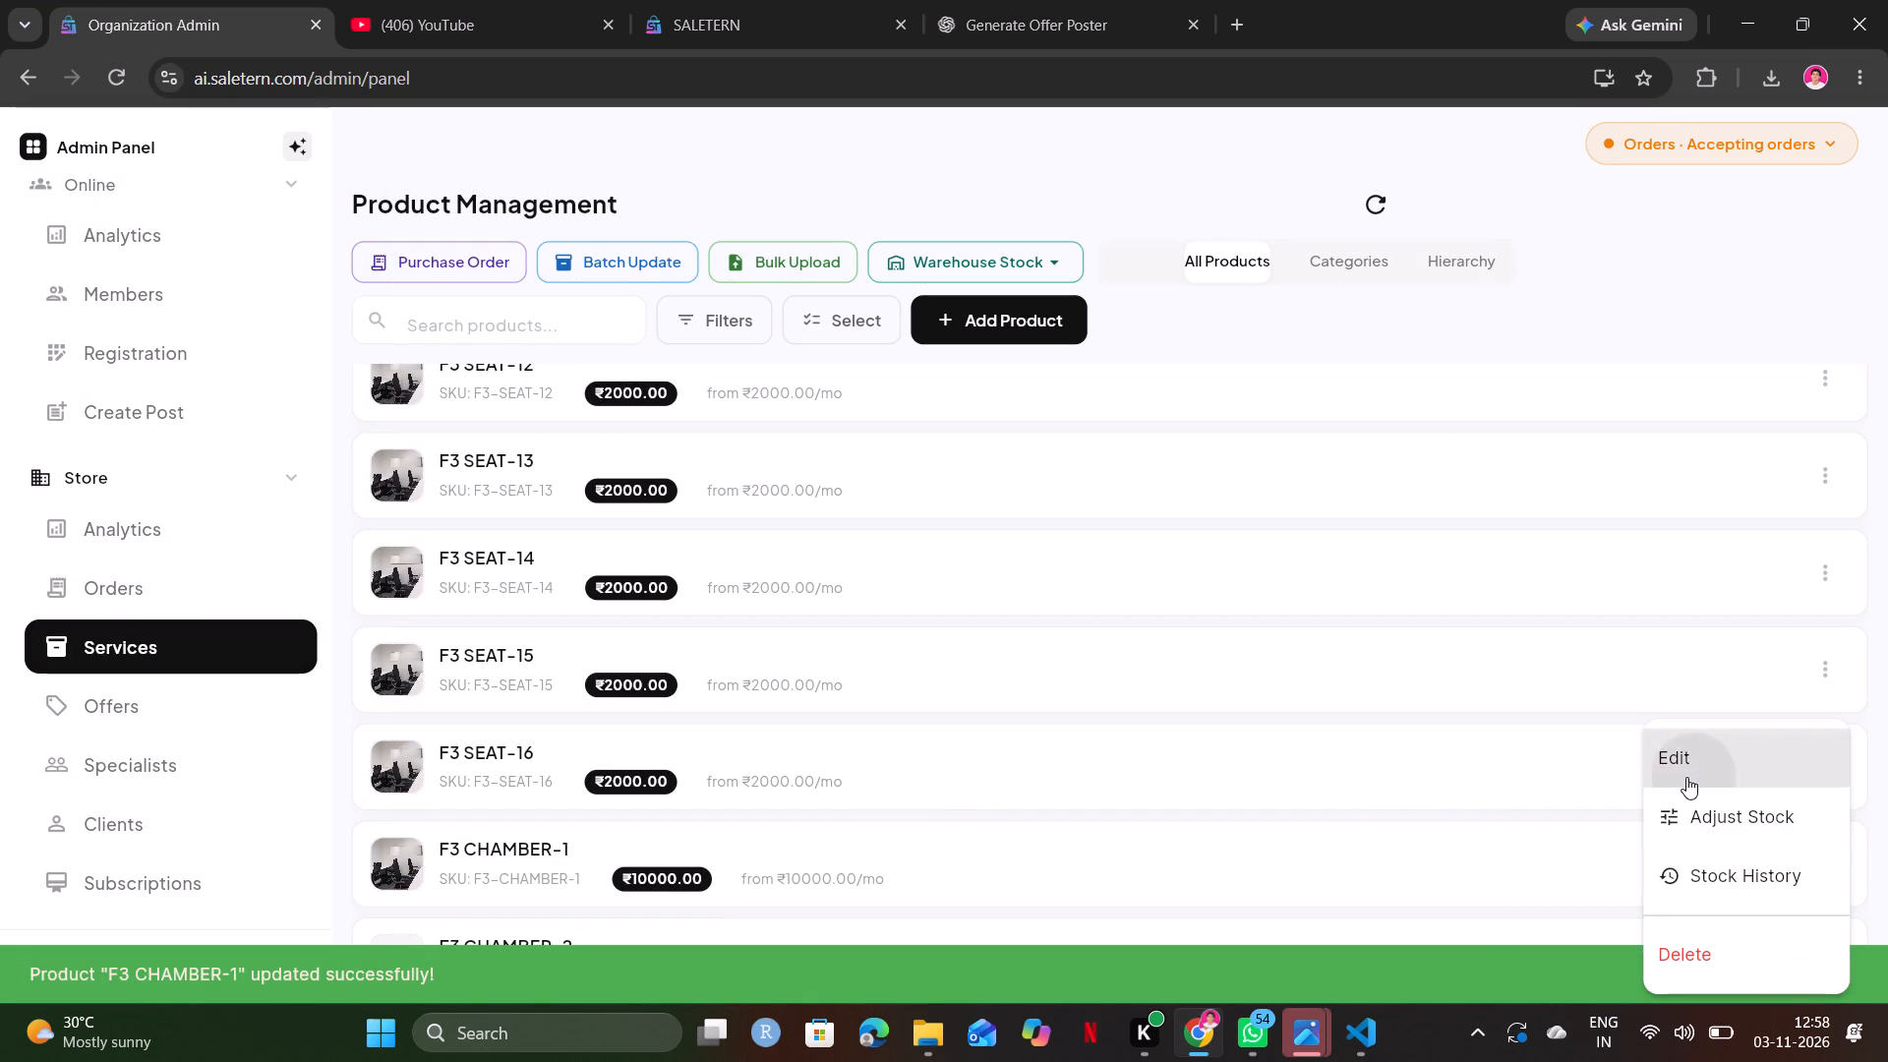
{"action": "left_click_drag", "start_coordinate": [1450, 393], "coordinate": [1474, 462]}
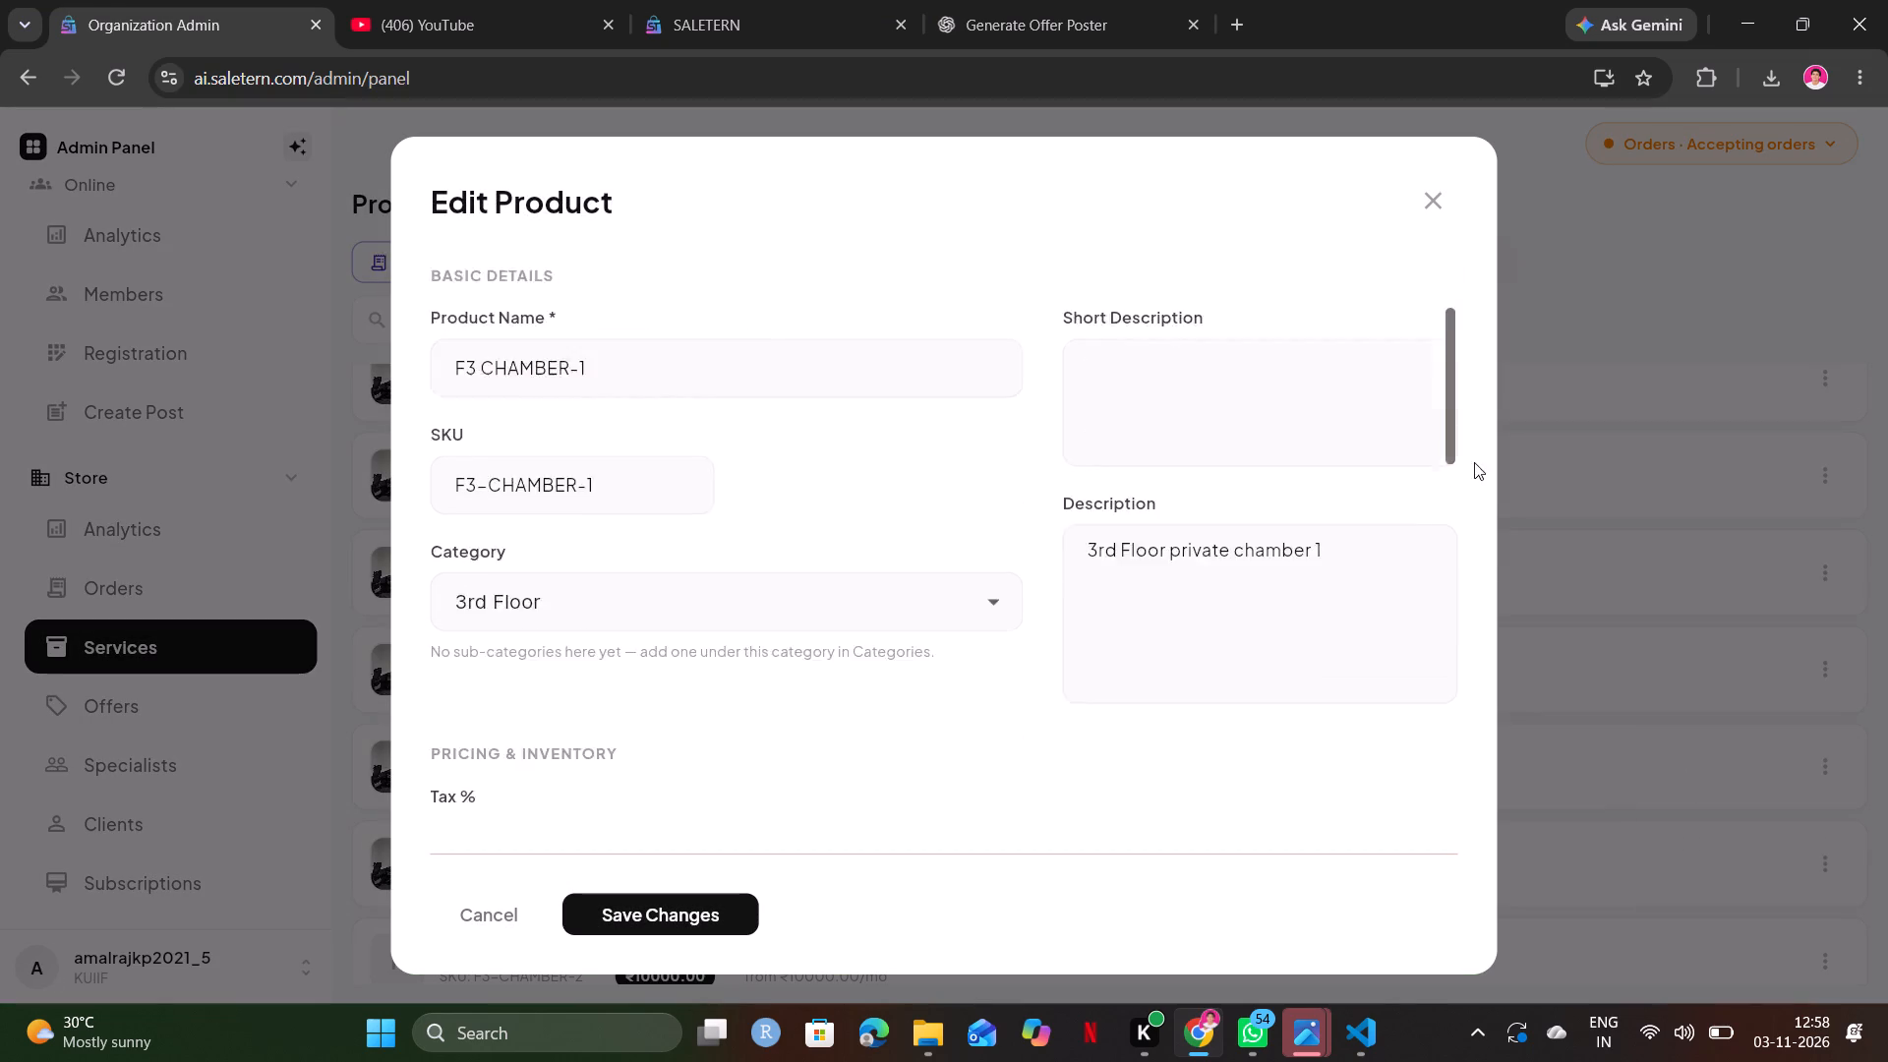
{"action": "left_click_drag", "start_coordinate": [1474, 462], "coordinate": [1476, 707]}
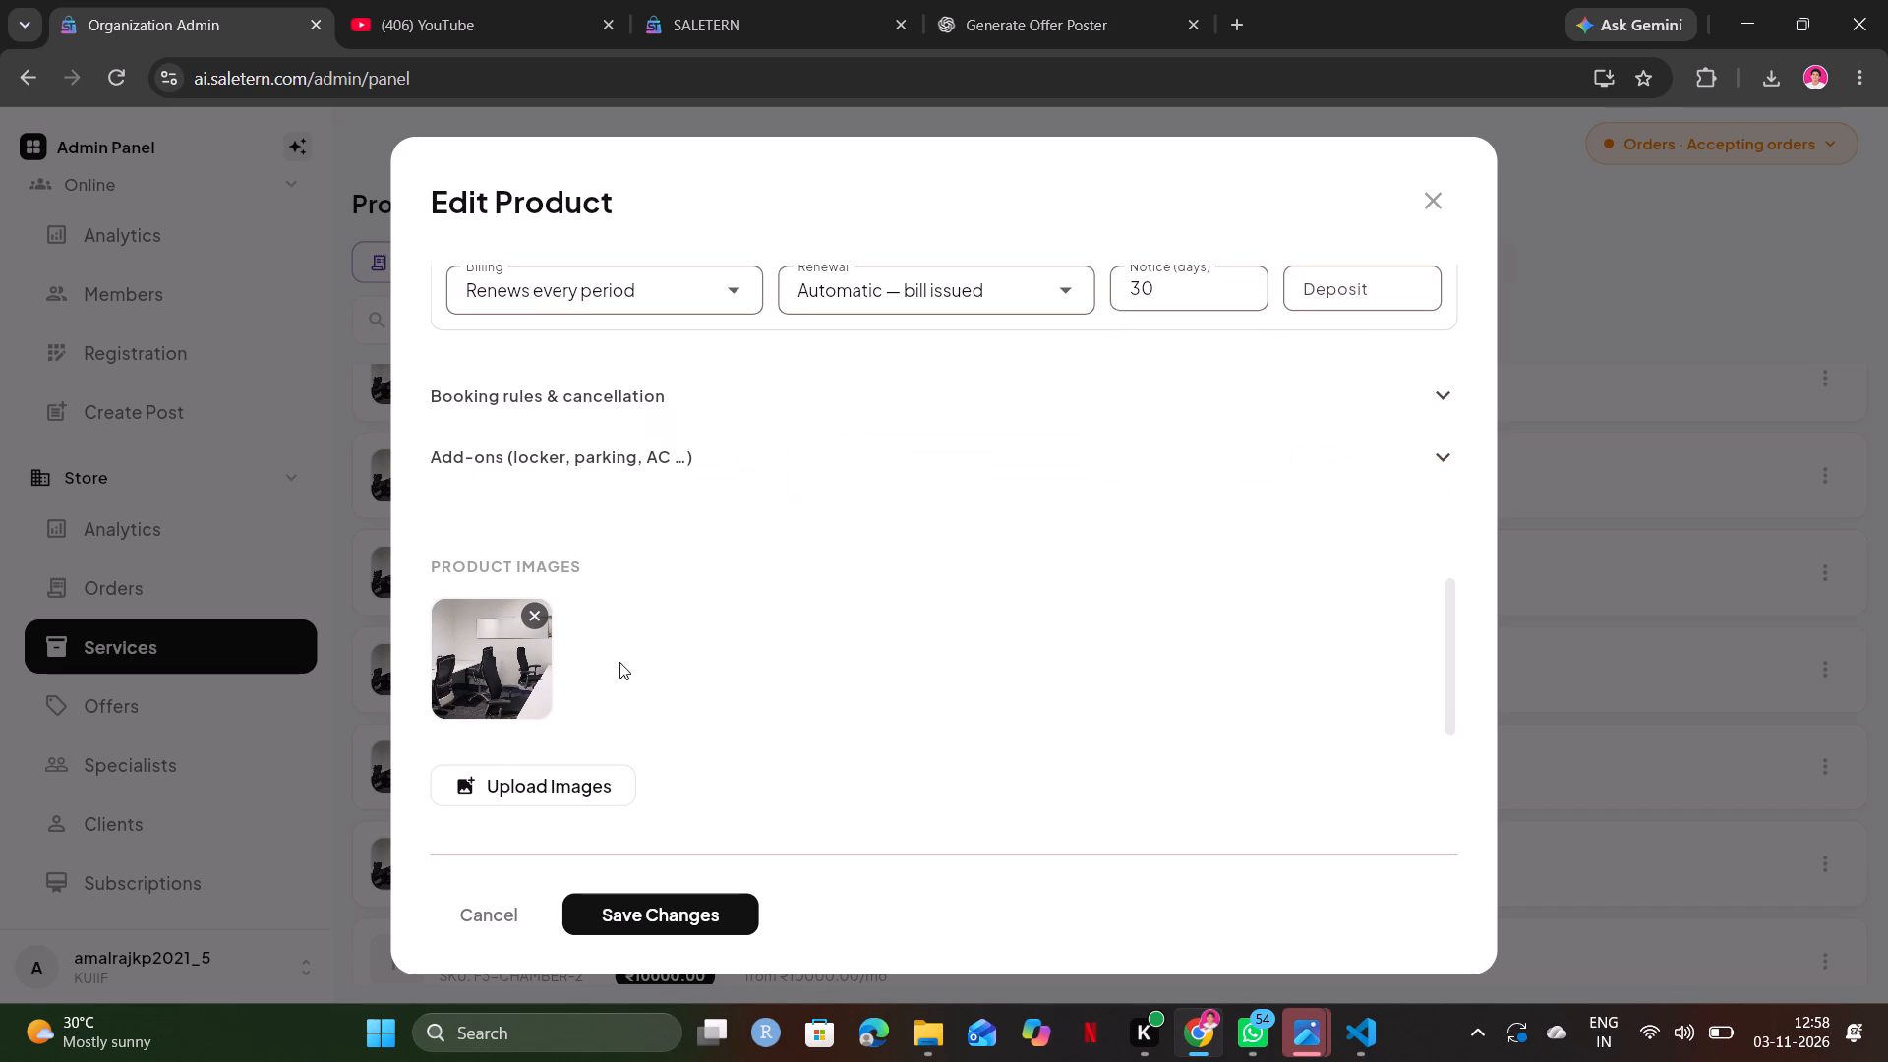
{"action": "left_click", "coordinate": [516, 612]}
{"action": "left_click", "coordinate": [527, 615]}
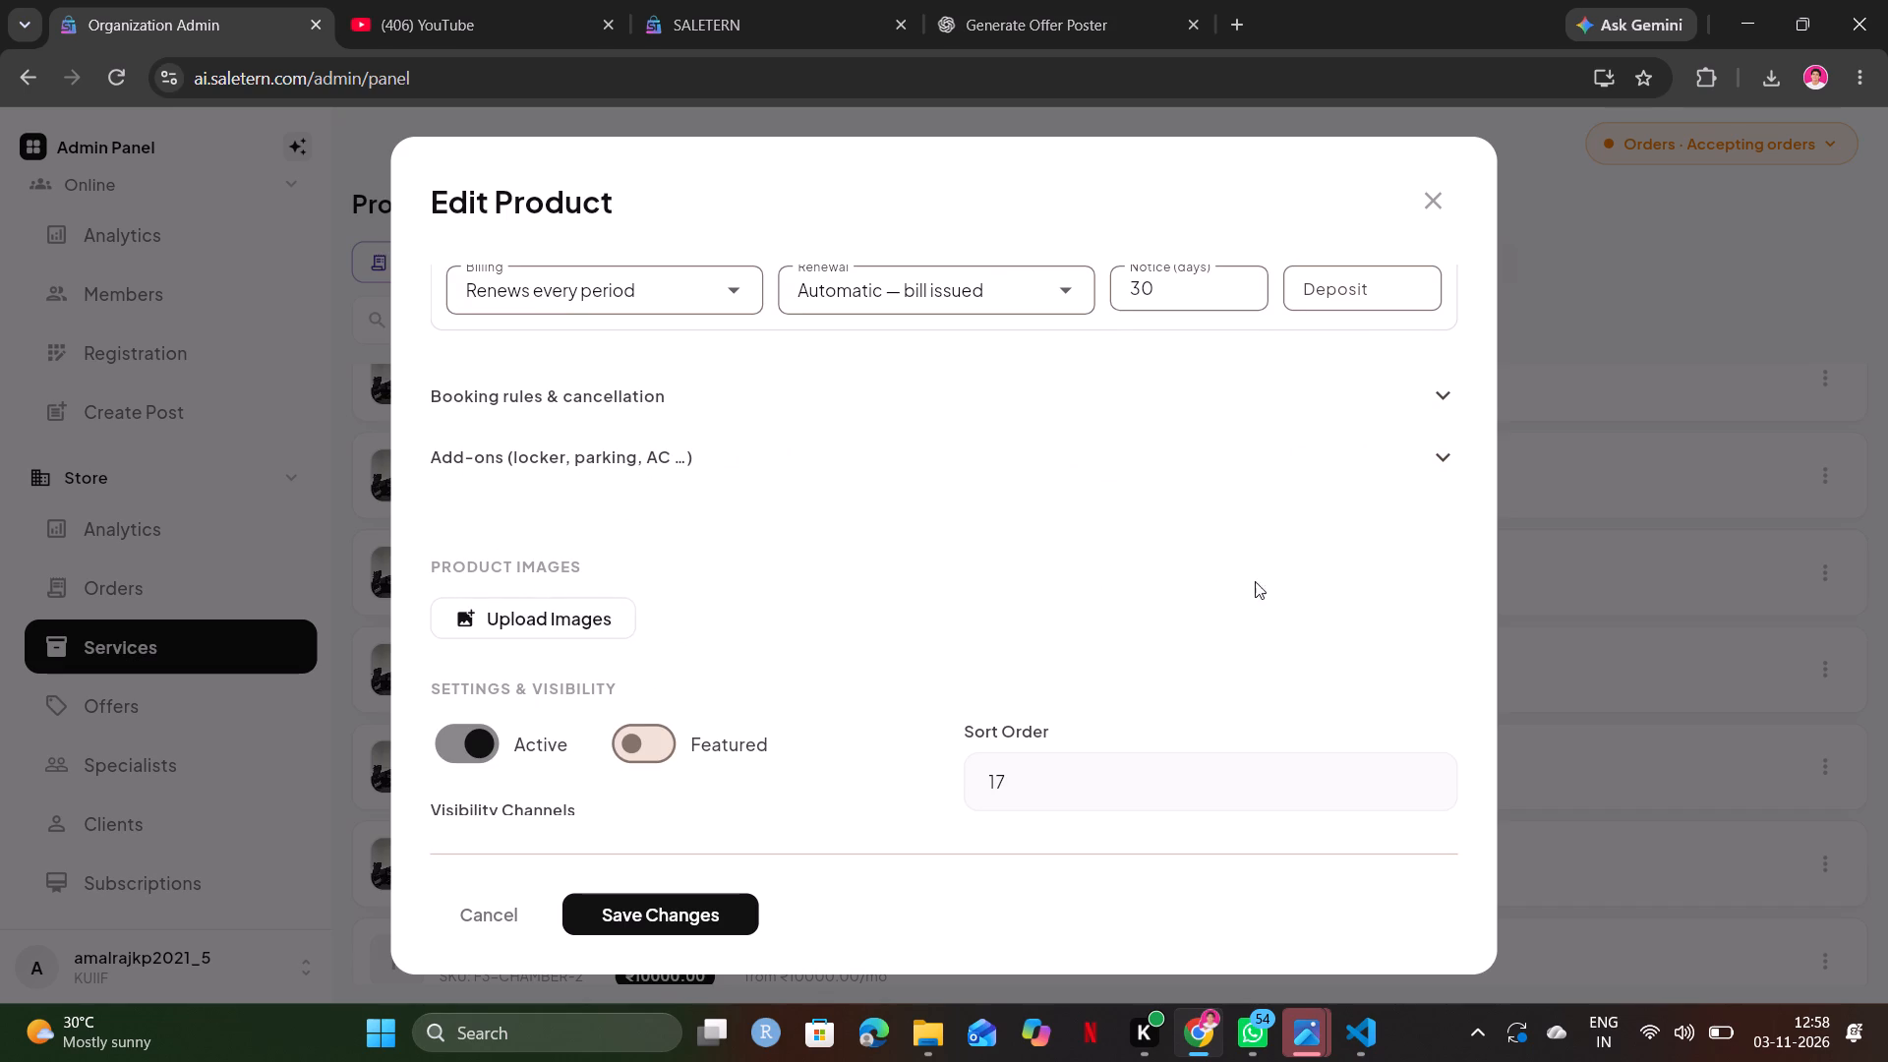
Set the F3 CHAMBER-1 tax to 0% and save the product.
{"action": "left_click_drag", "start_coordinate": [1452, 614], "coordinate": [1461, 501]}
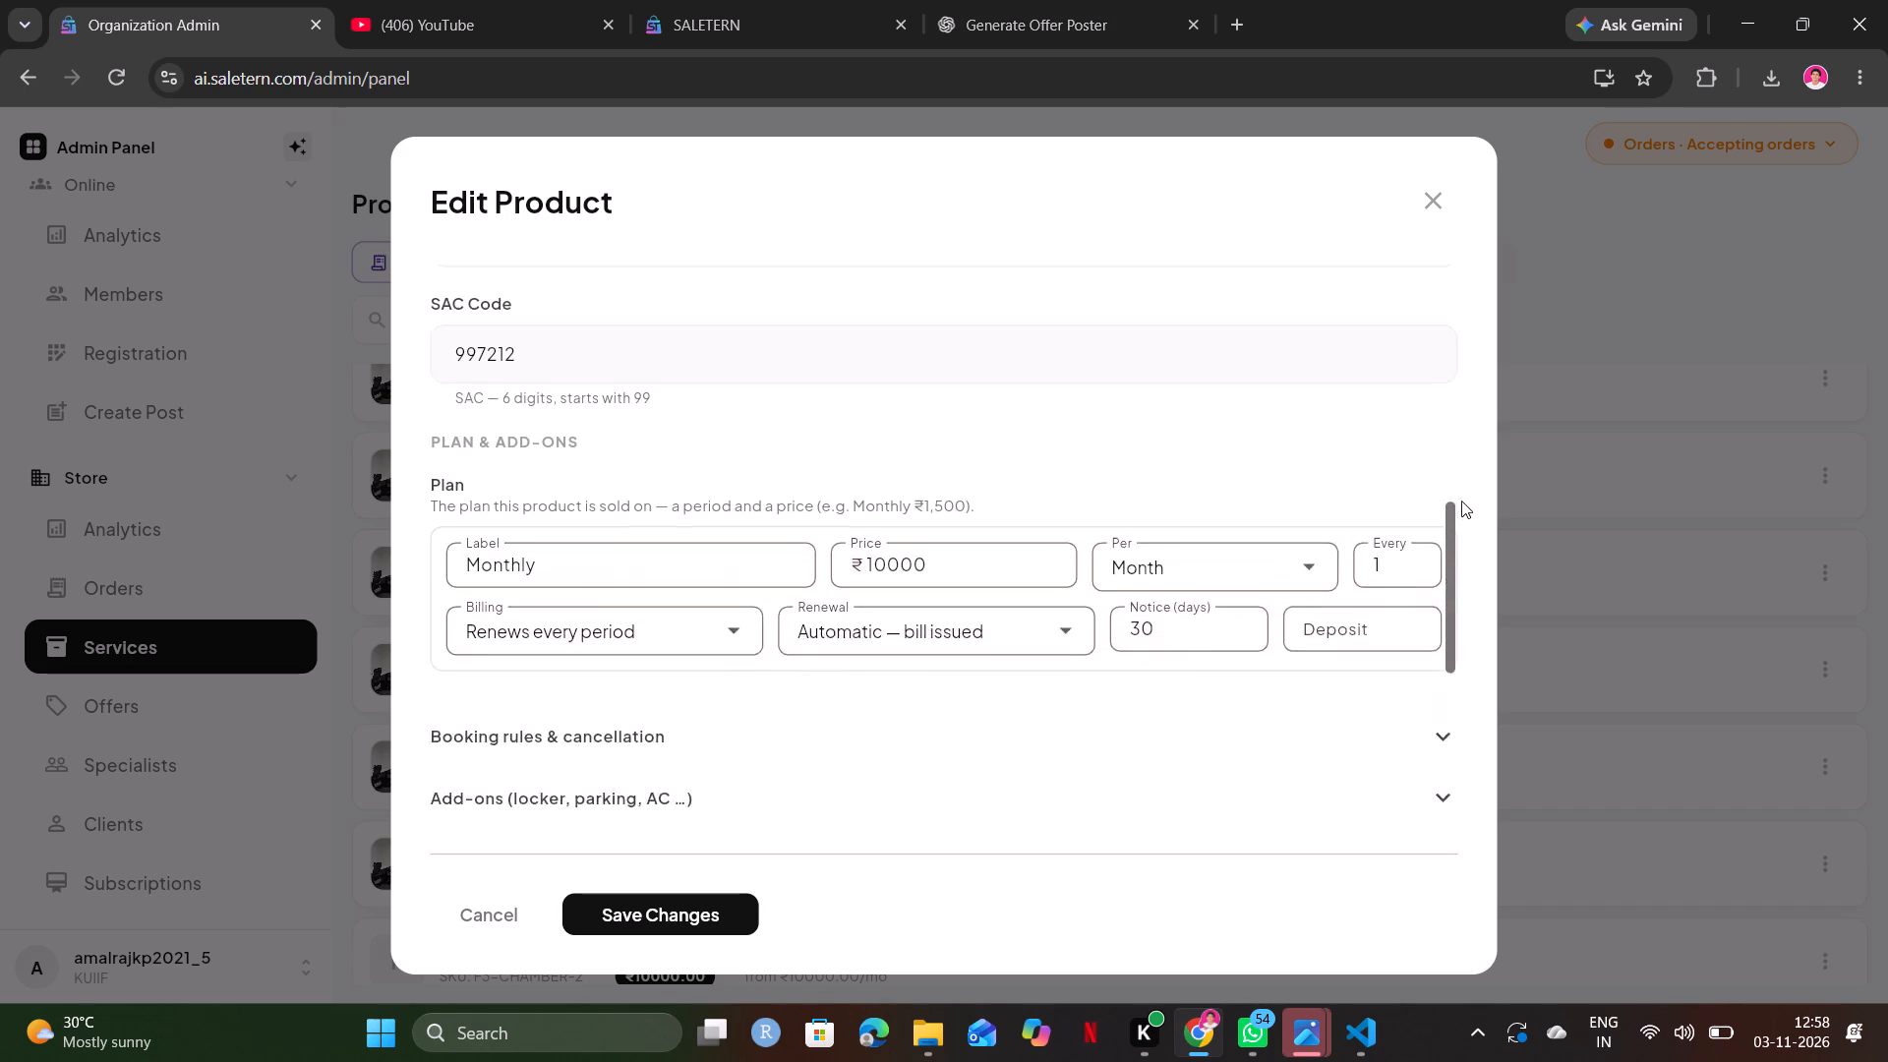
{"action": "left_click_drag", "start_coordinate": [1461, 501], "coordinate": [1487, 437]}
{"action": "left_click", "coordinate": [826, 455]}
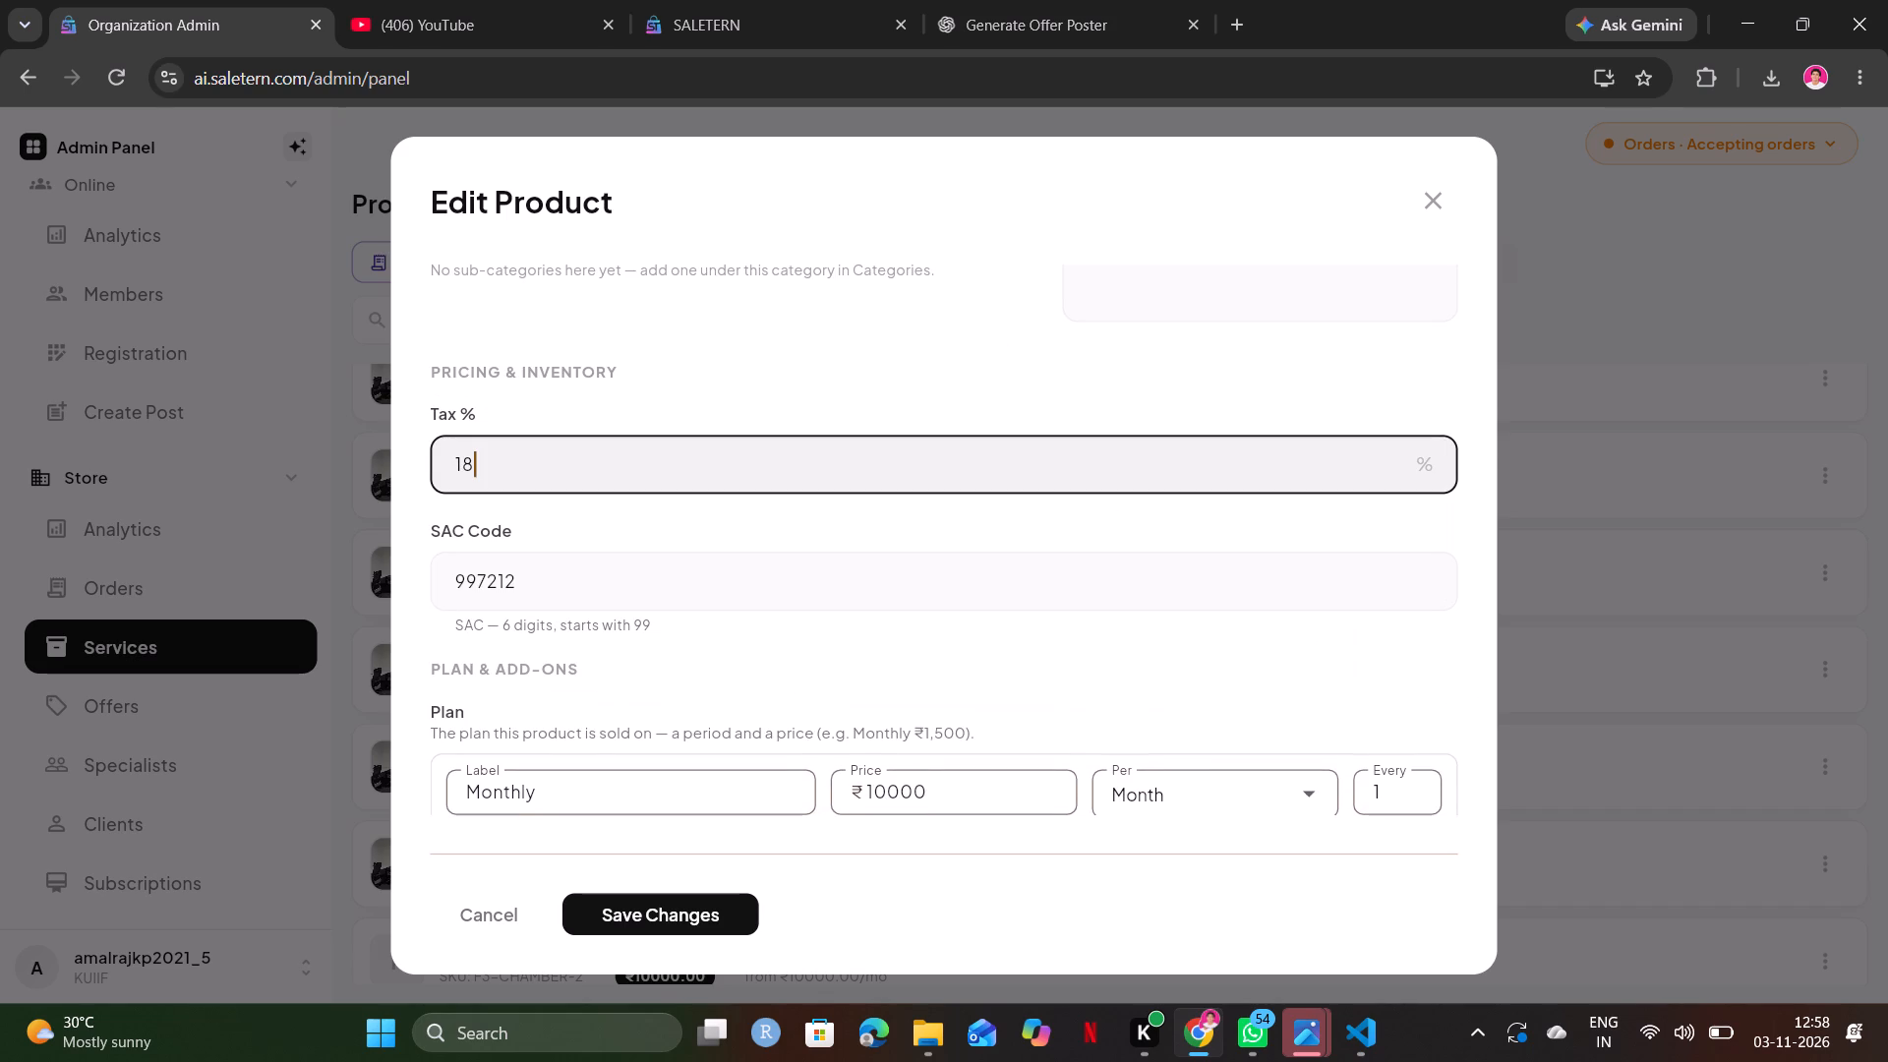
{"action": "key", "text": "BackSpace"}
{"action": "key", "text": "BackSpace"}
{"action": "key", "text": "0"}
{"action": "left_click", "coordinate": [696, 890]}
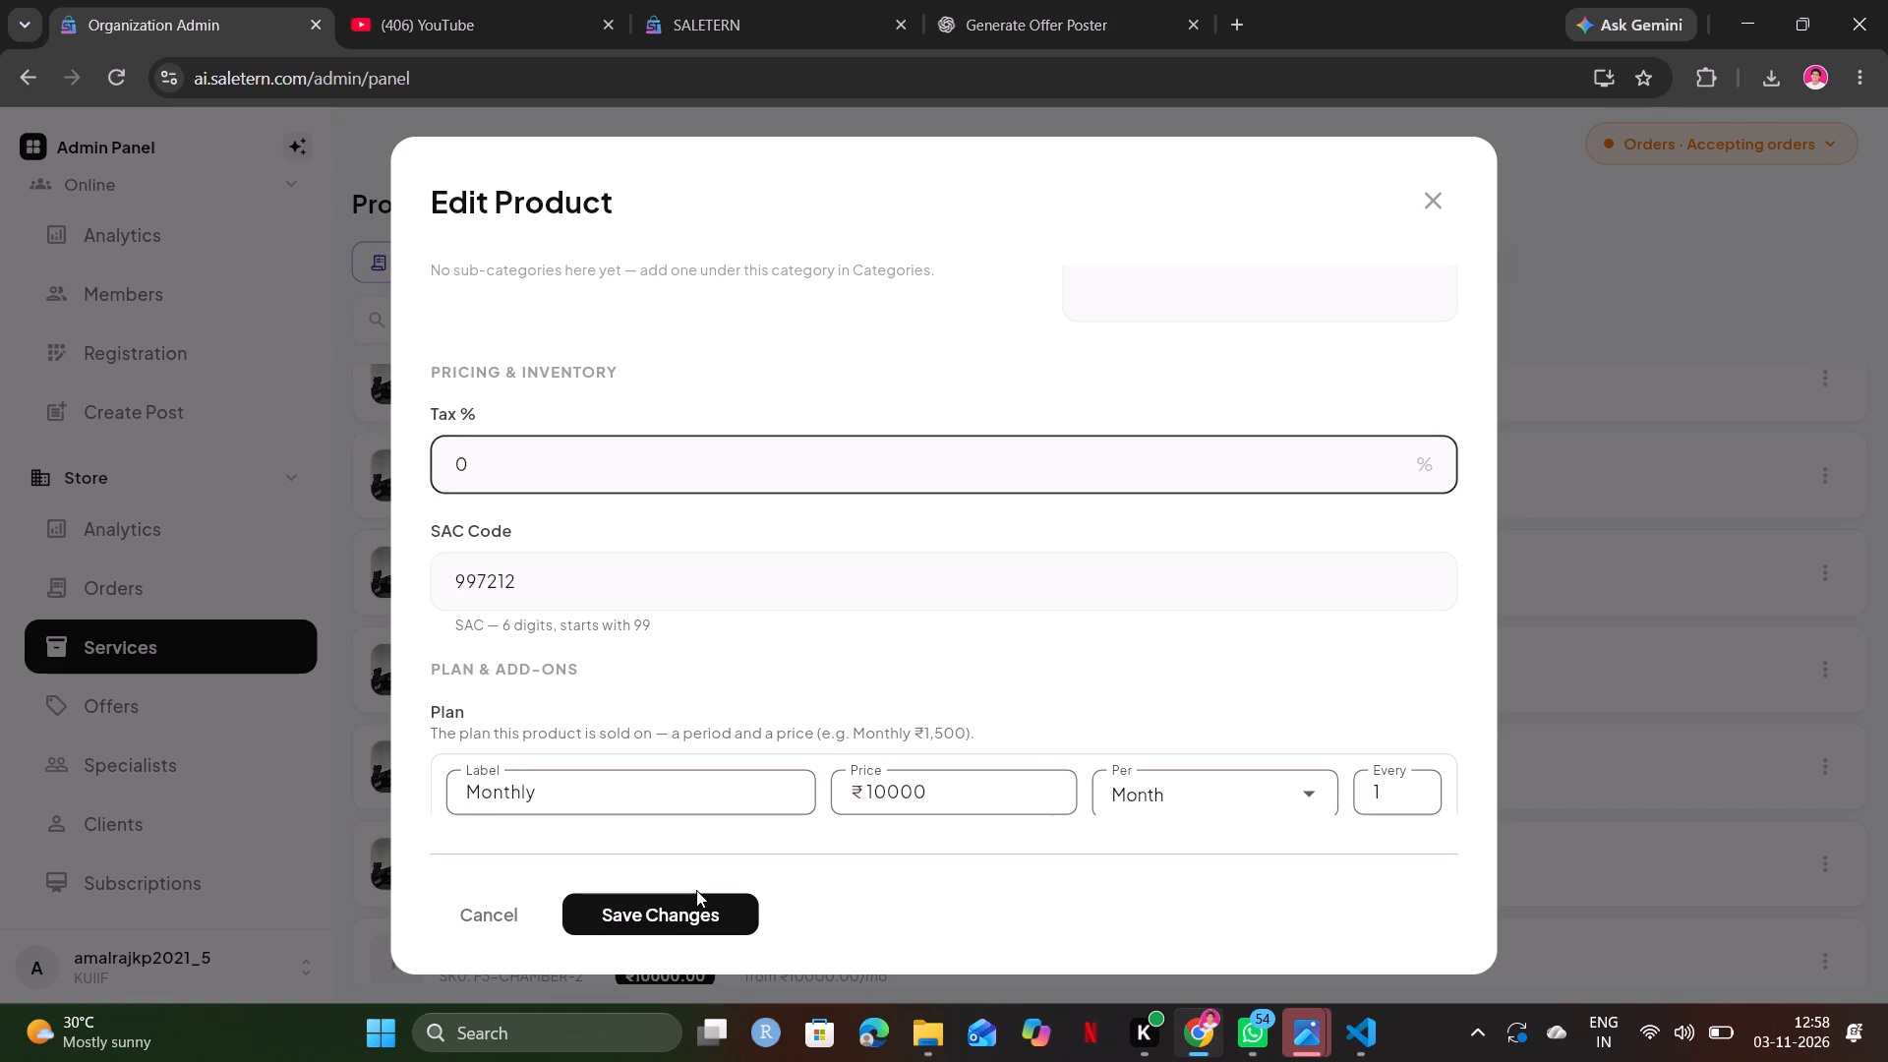
{"action": "left_click", "coordinate": [676, 928]}
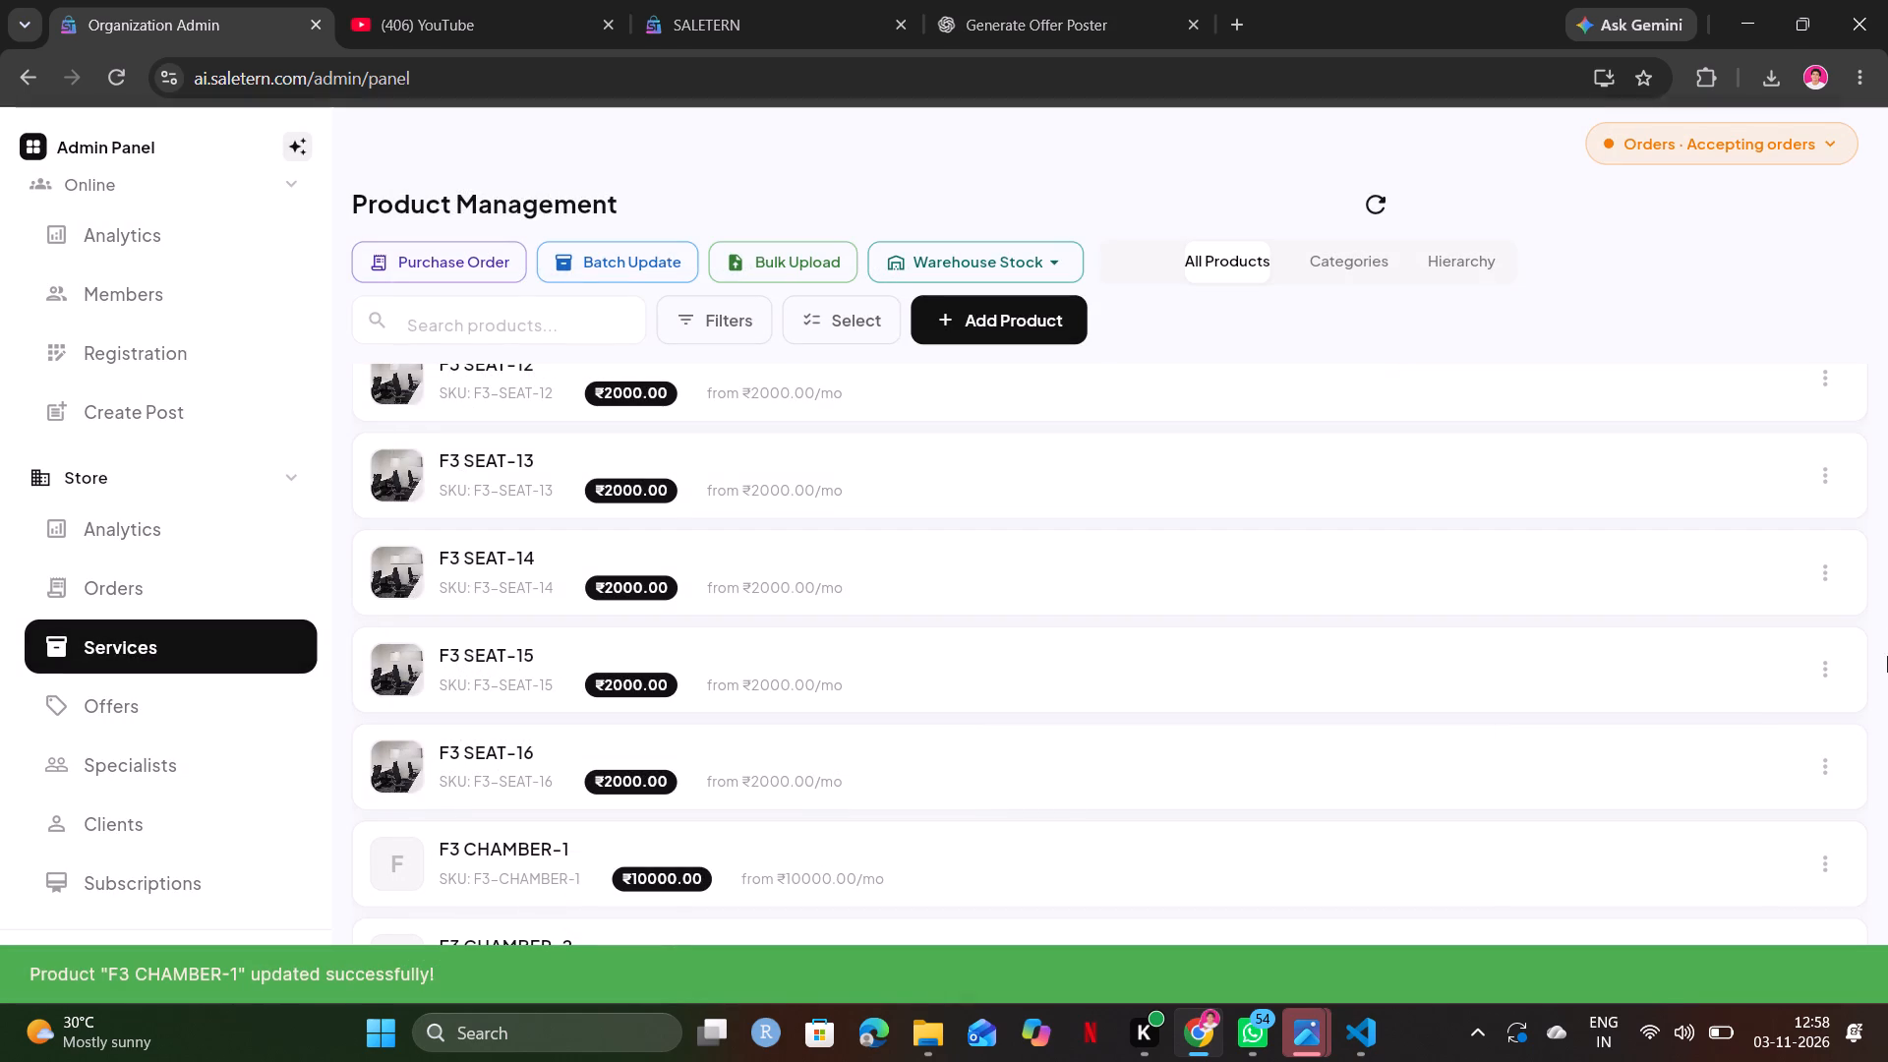
Open the F3 SEAT-16 product for editing, set its tax to 0%, and save the product.
{"action": "left_click", "coordinate": [1828, 788]}
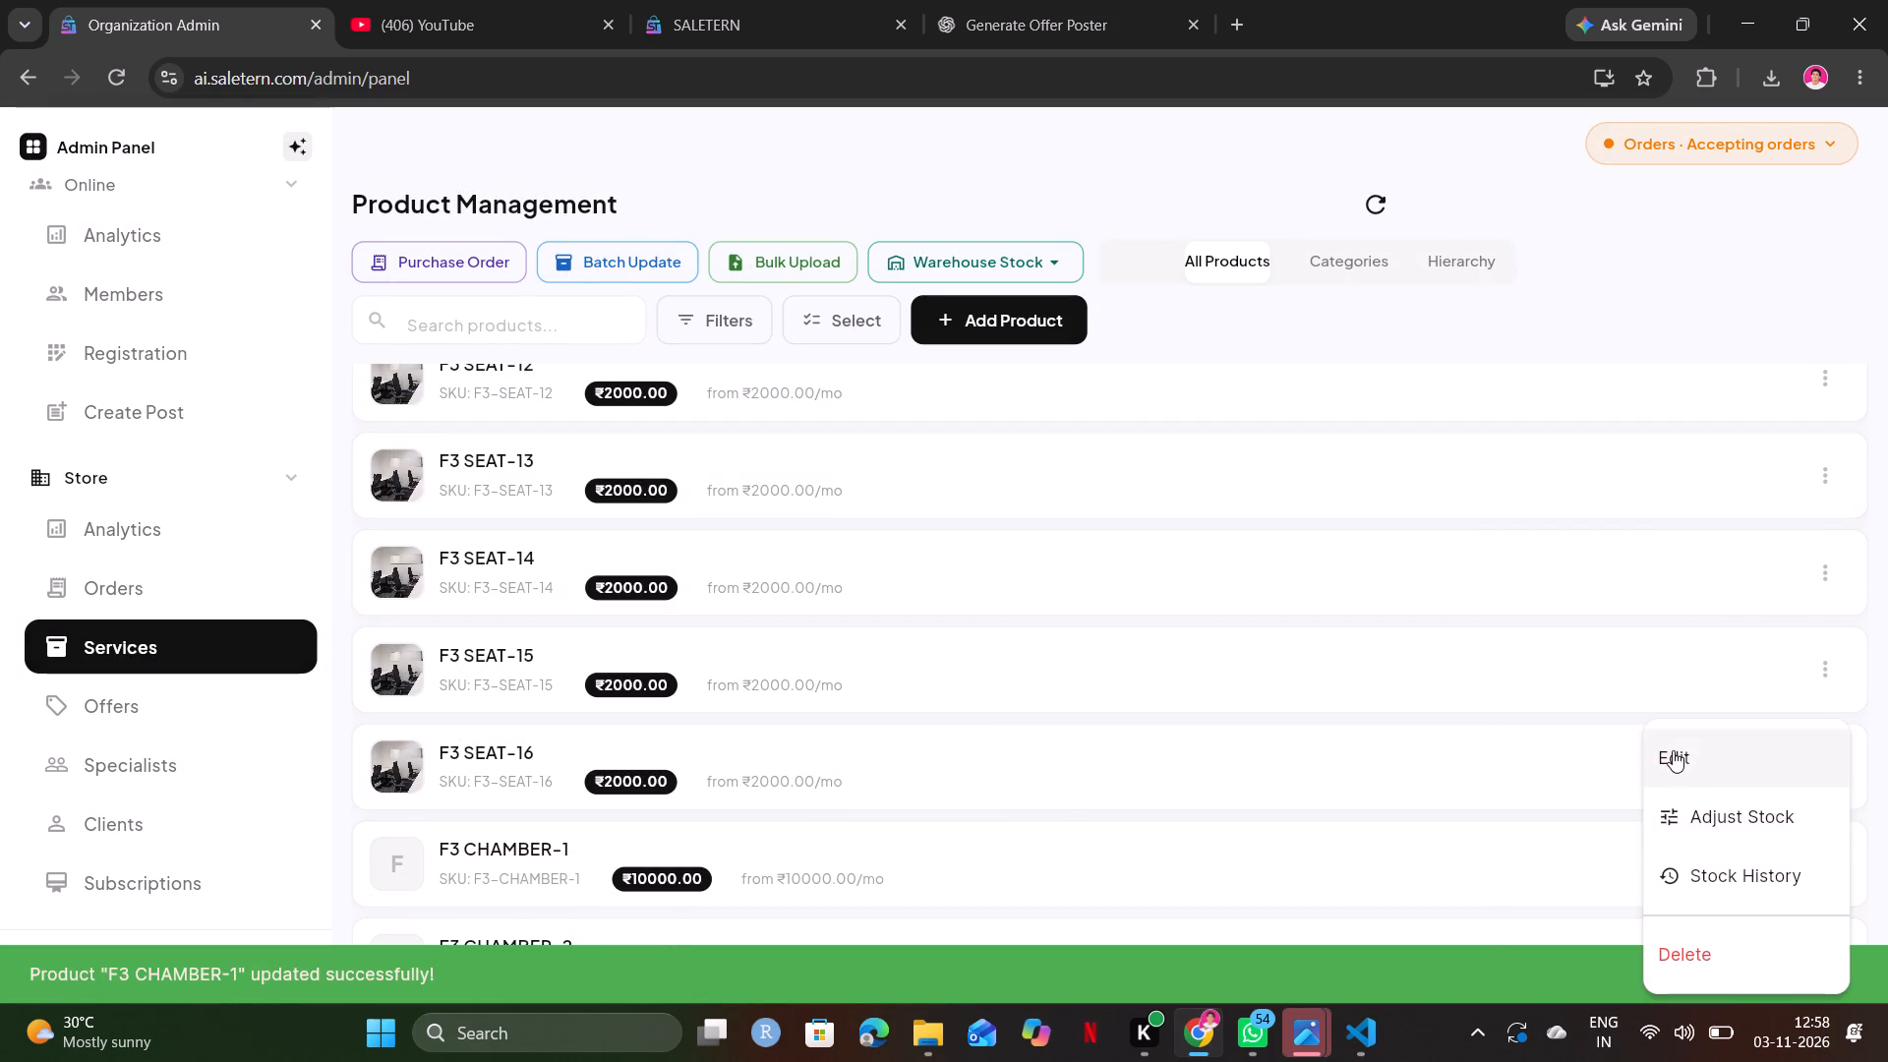
{"action": "left_click", "coordinate": [1673, 750]}
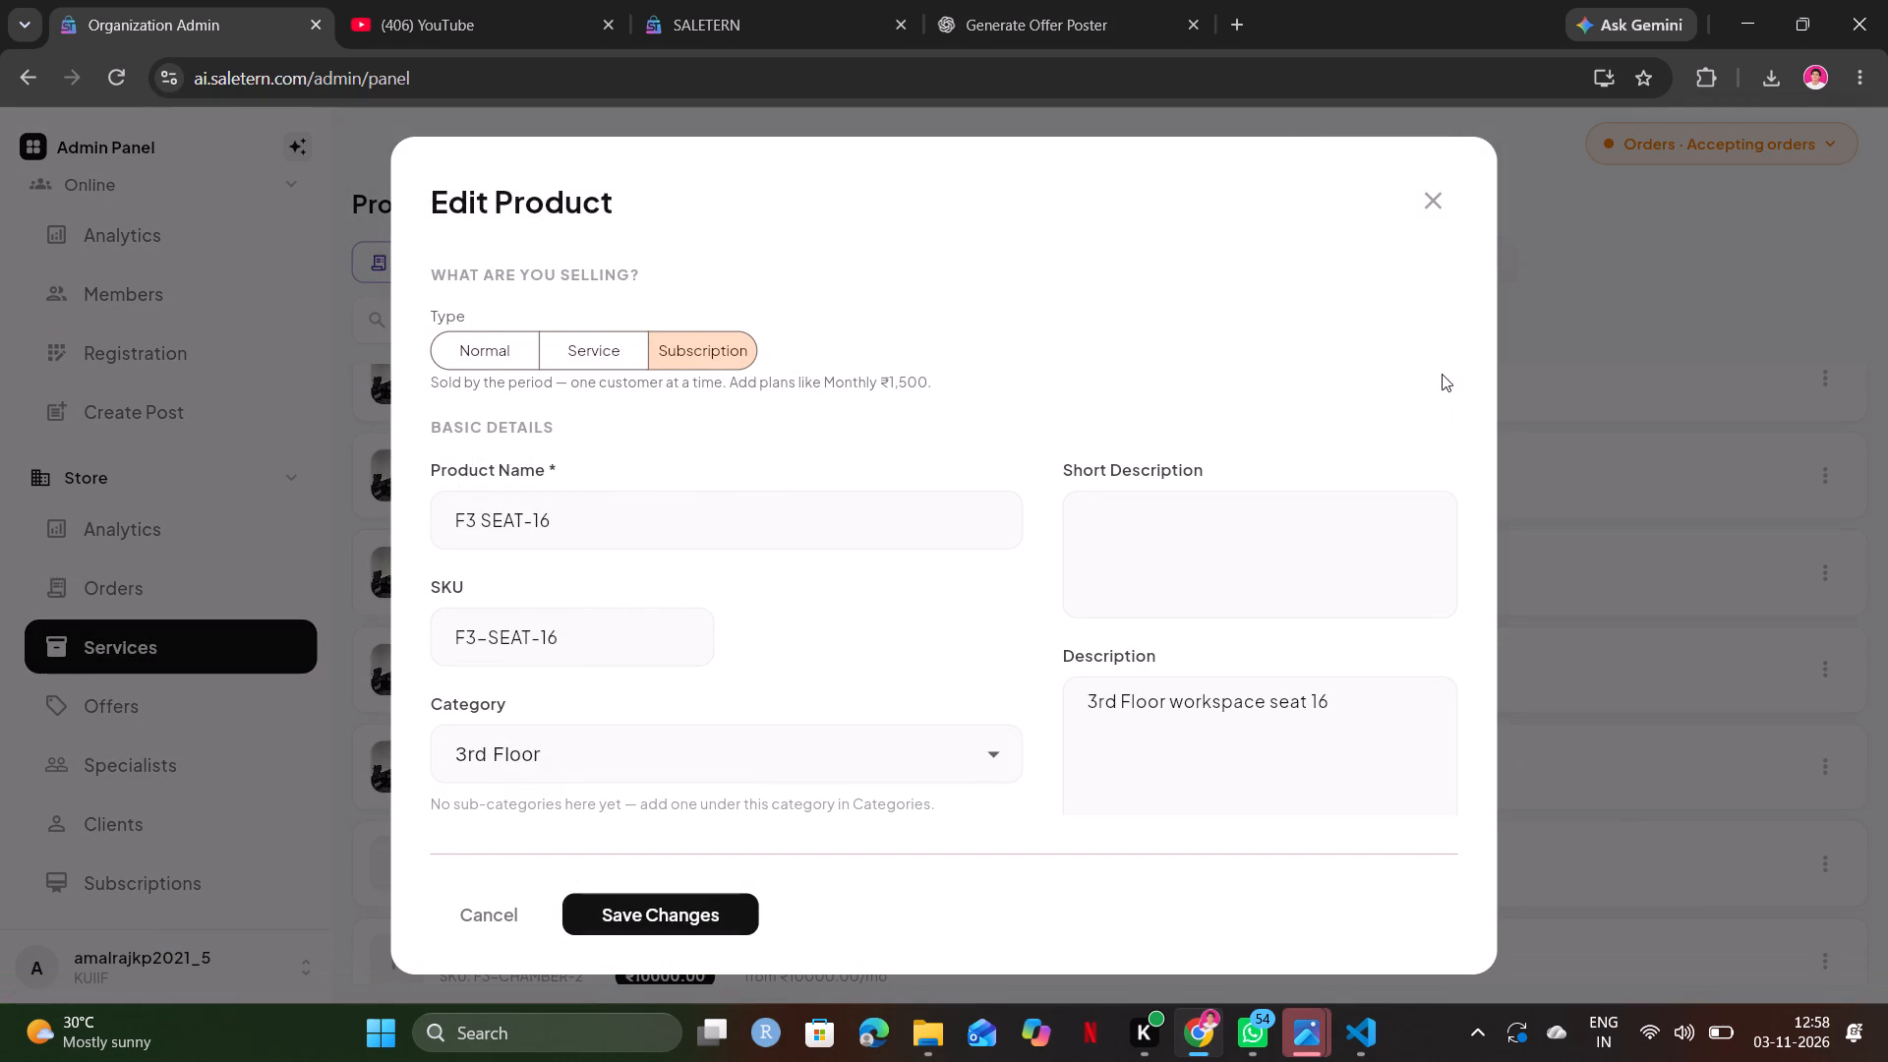
{"action": "left_click_drag", "start_coordinate": [1446, 374], "coordinate": [1493, 504]}
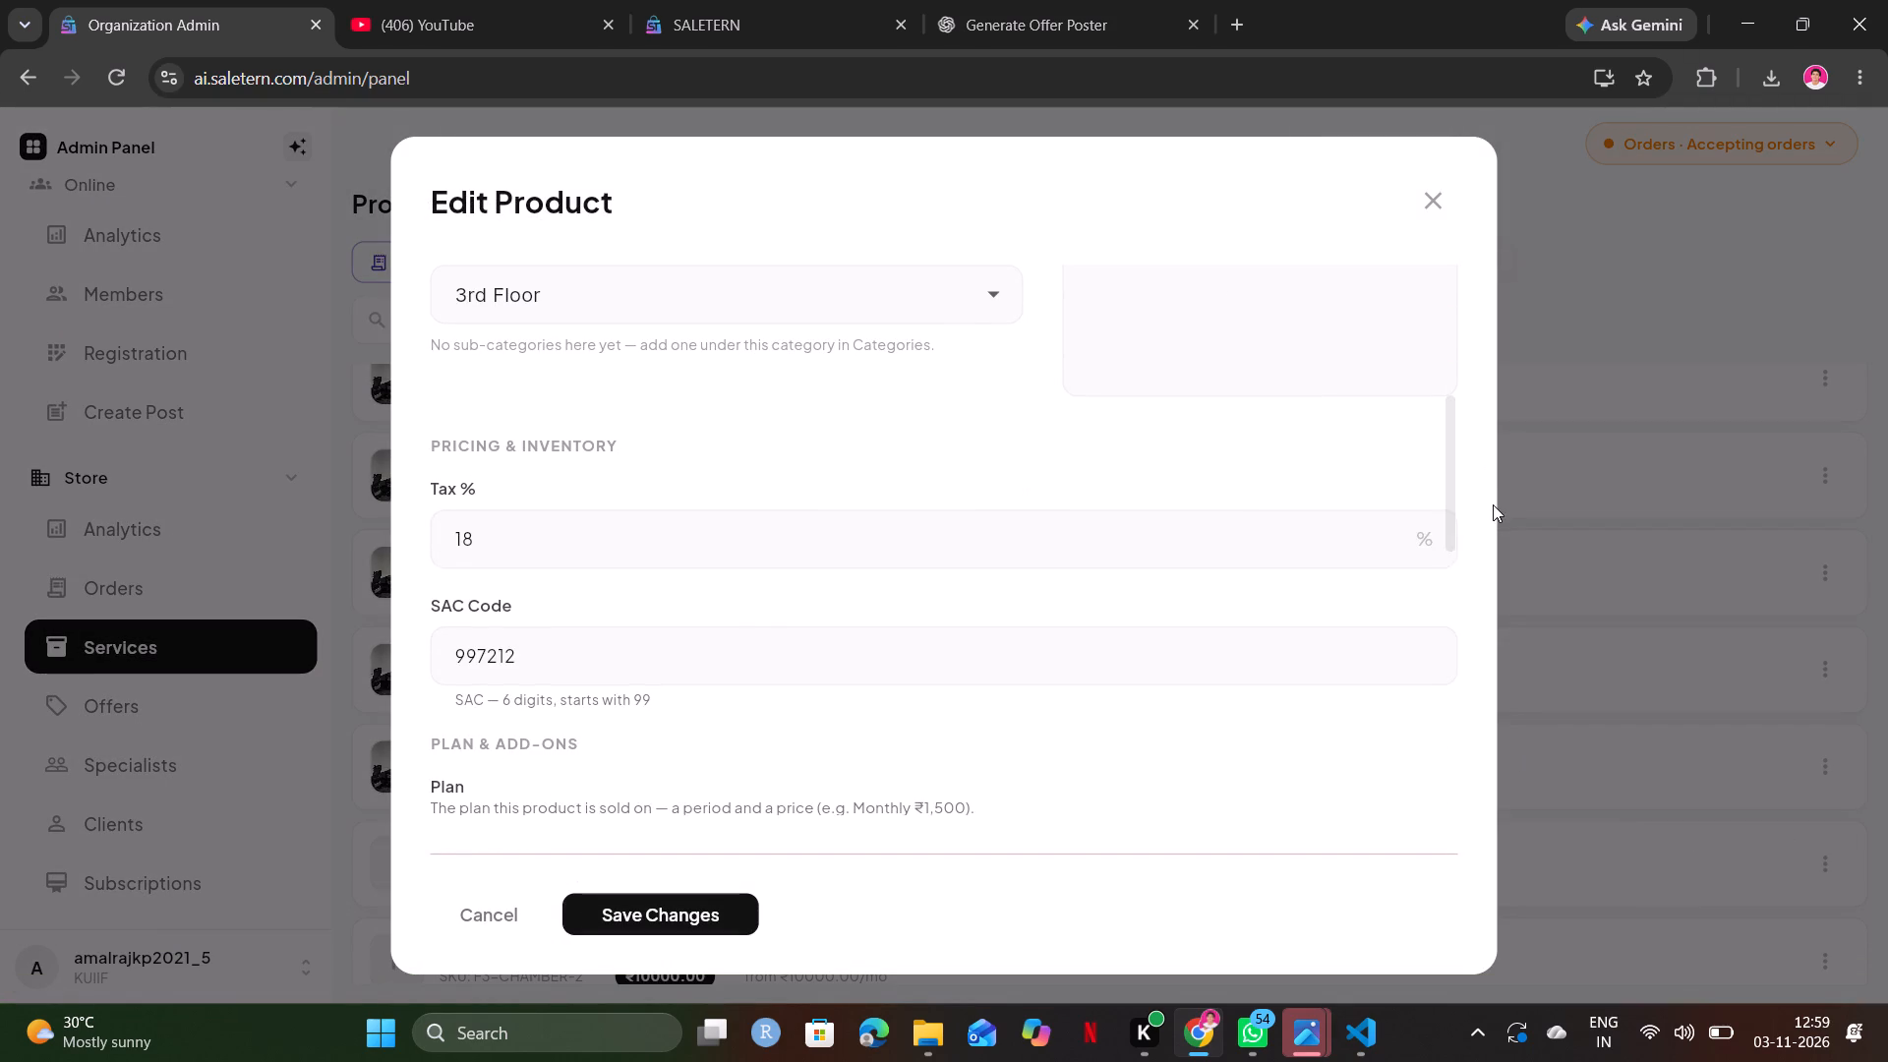
{"action": "left_click_drag", "start_coordinate": [747, 558], "coordinate": [346, 544]}
{"action": "key", "text": "0"}
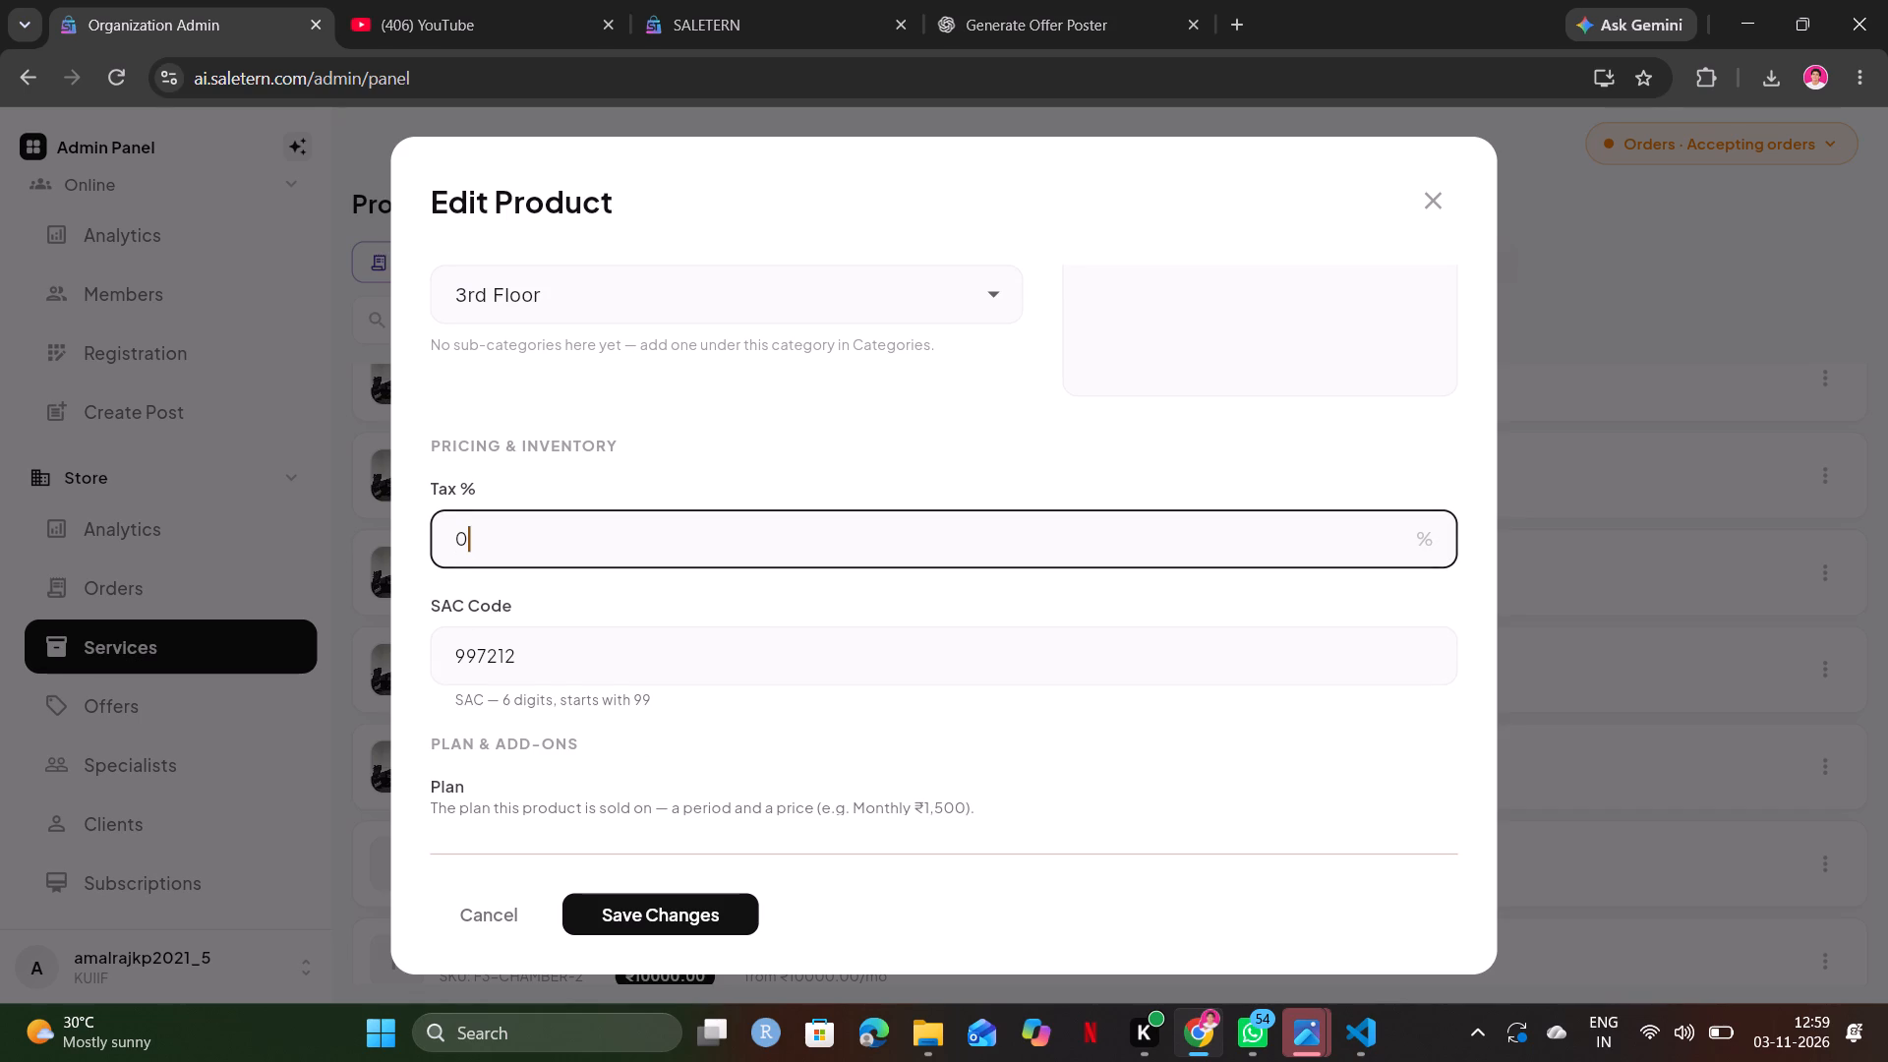
{"action": "left_click", "coordinate": [627, 908]}
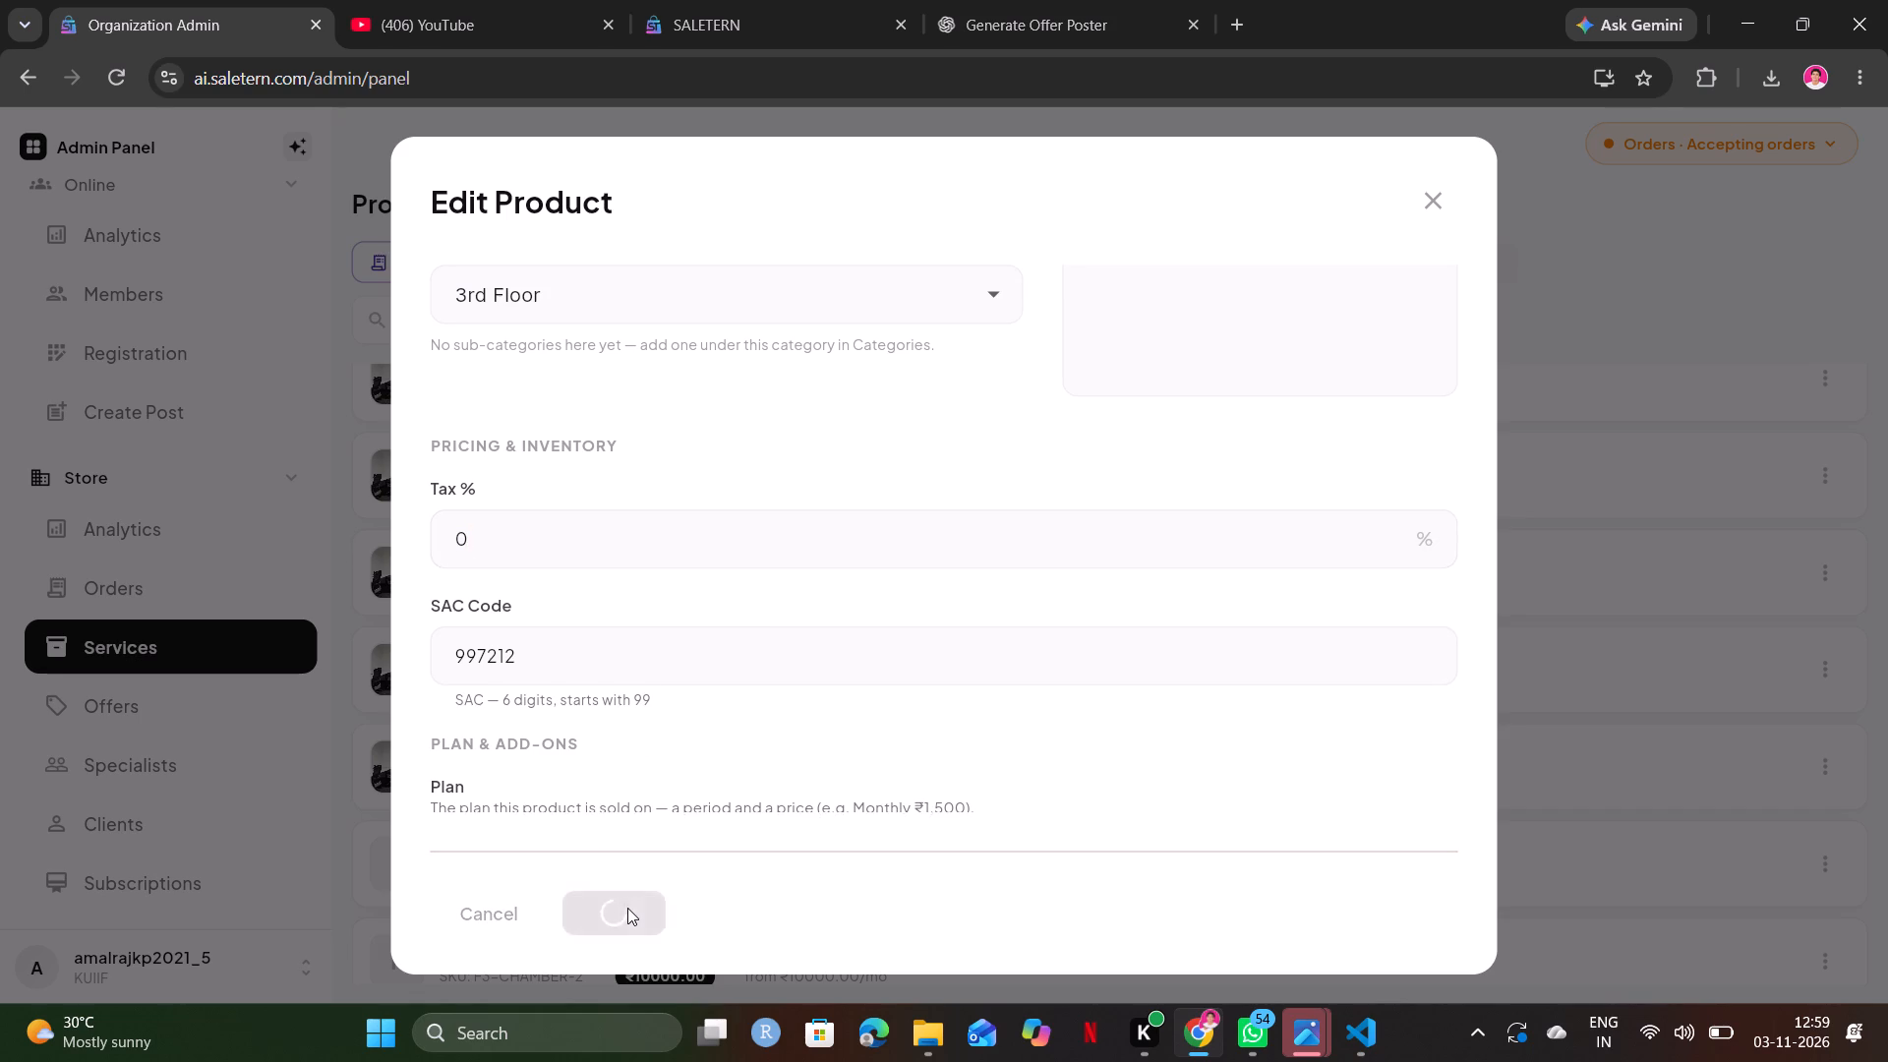
Open the F3 SEAT-15 product for editing, set its tax to 0%, and save the product.
{"action": "left_click", "coordinate": [1823, 664]}
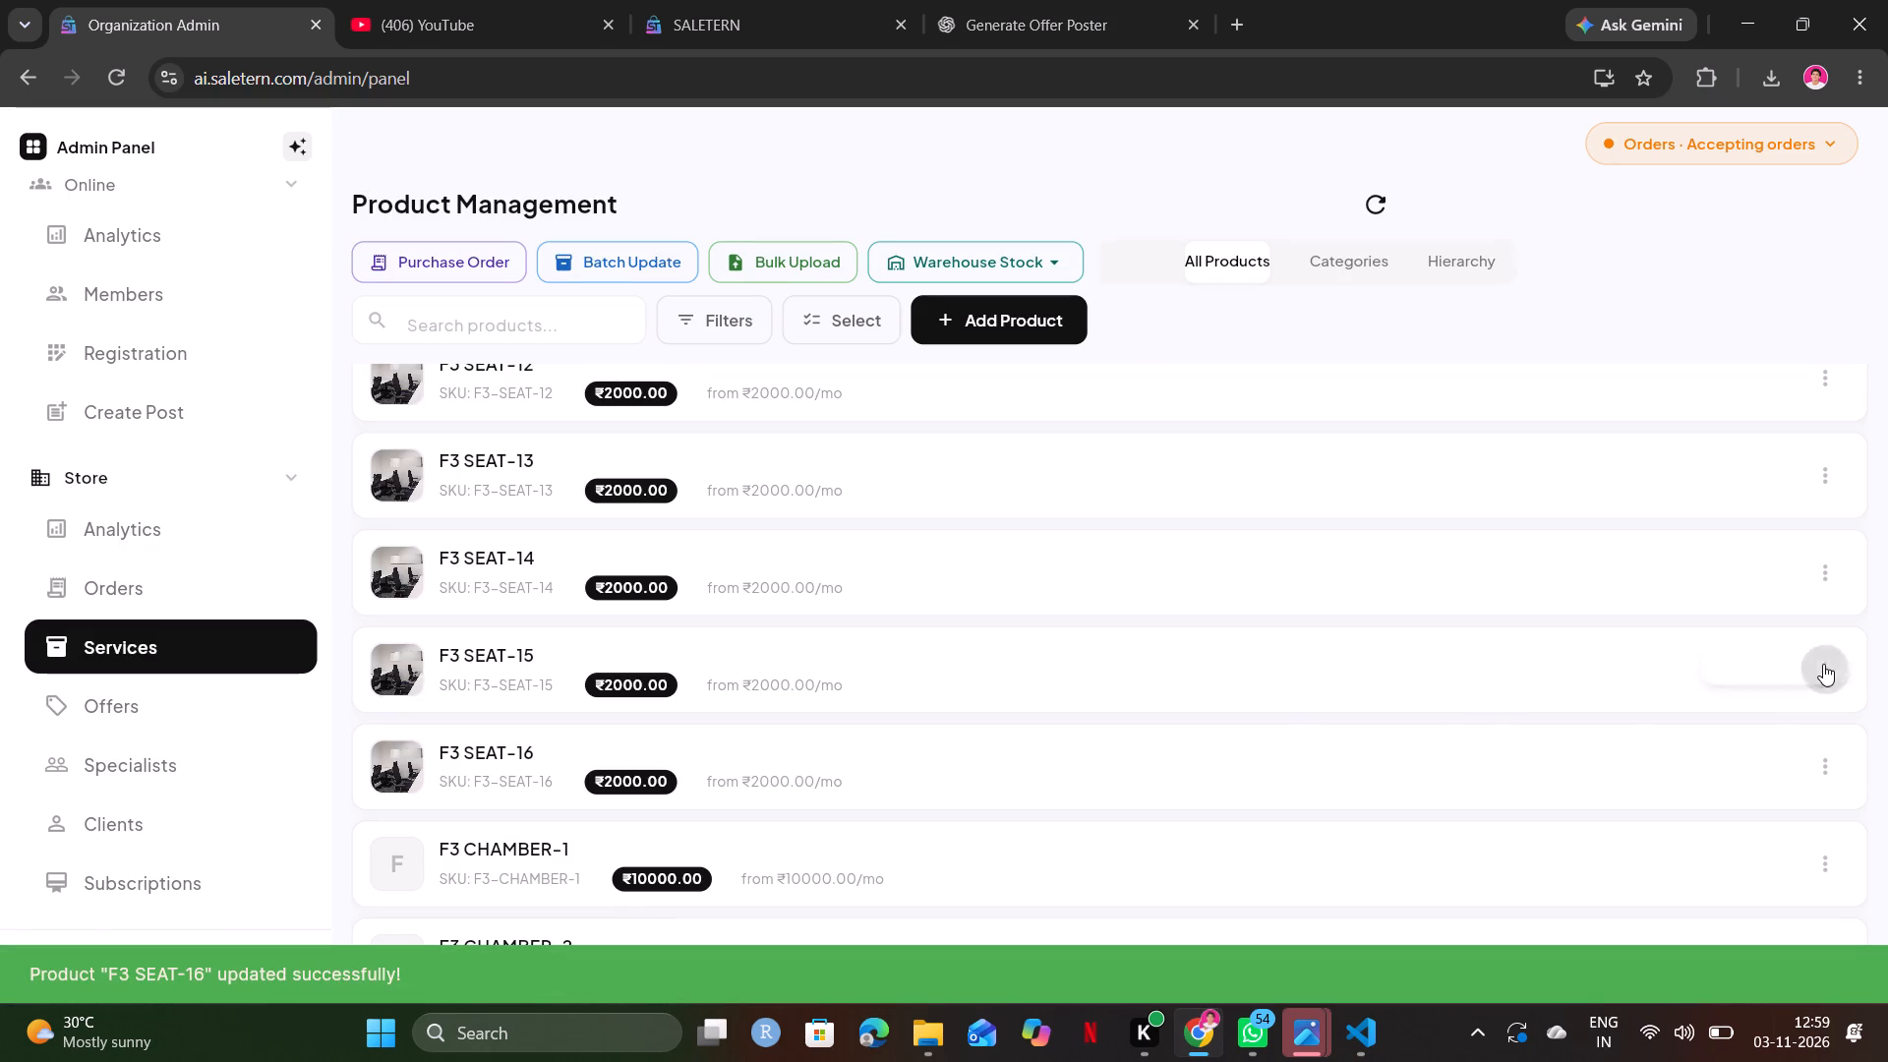
{"action": "left_click", "coordinate": [1759, 675]}
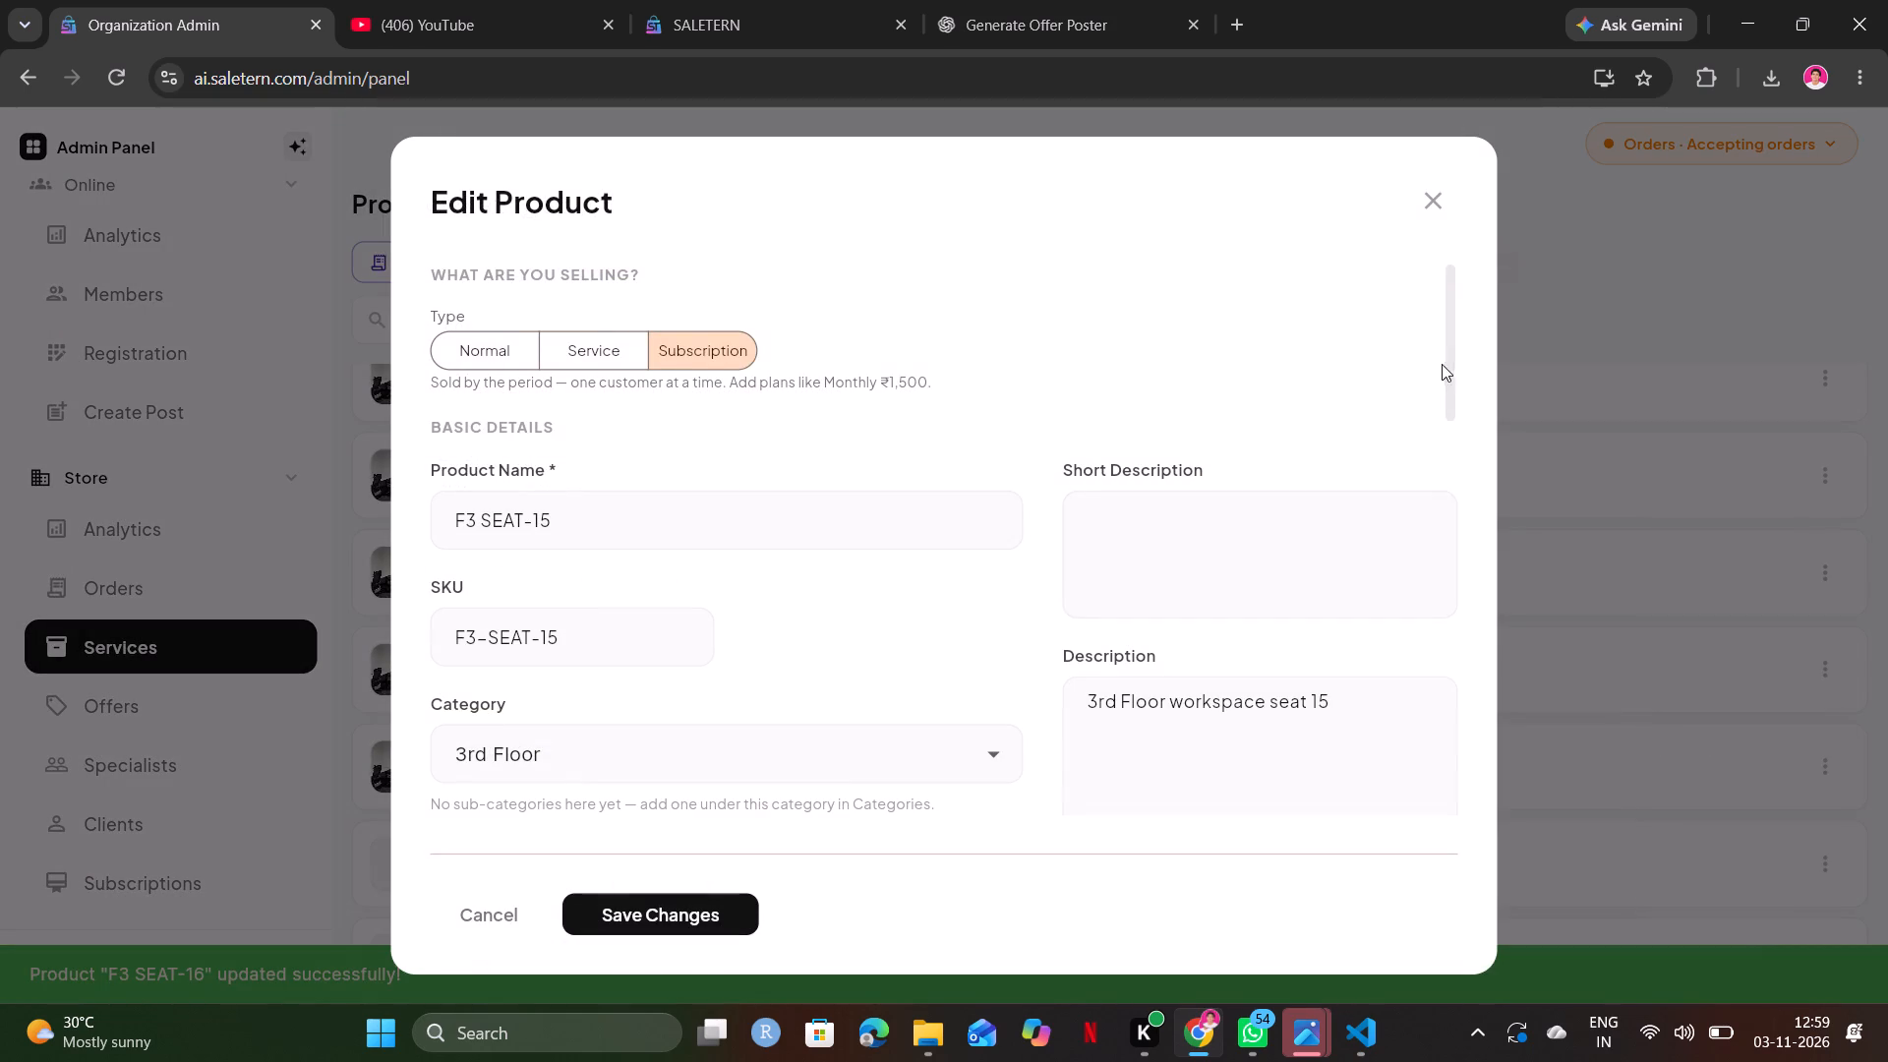
{"action": "left_click_drag", "start_coordinate": [1444, 364], "coordinate": [1462, 426]}
{"action": "left_click_drag", "start_coordinate": [685, 554], "coordinate": [484, 579]}
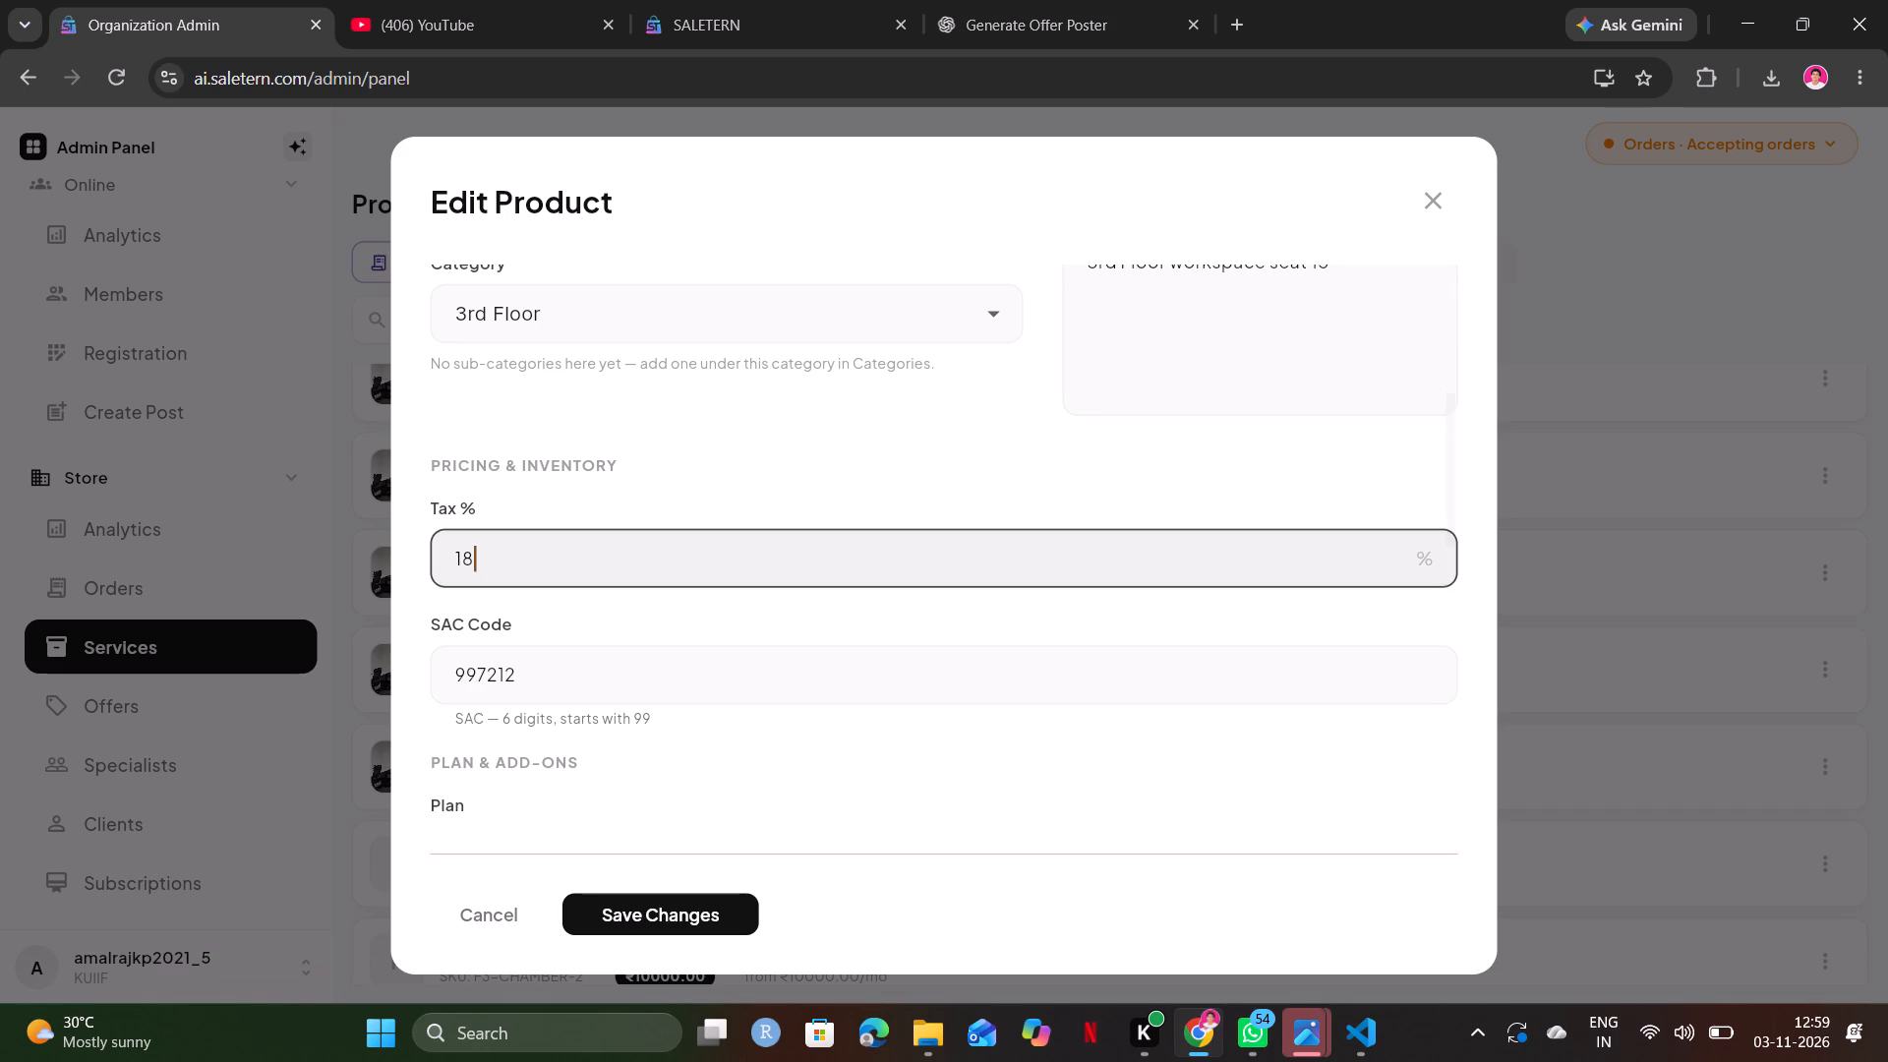
{"action": "key", "text": "BackSpace"}
{"action": "key", "text": "BackSpace"}
{"action": "key", "text": "0"}
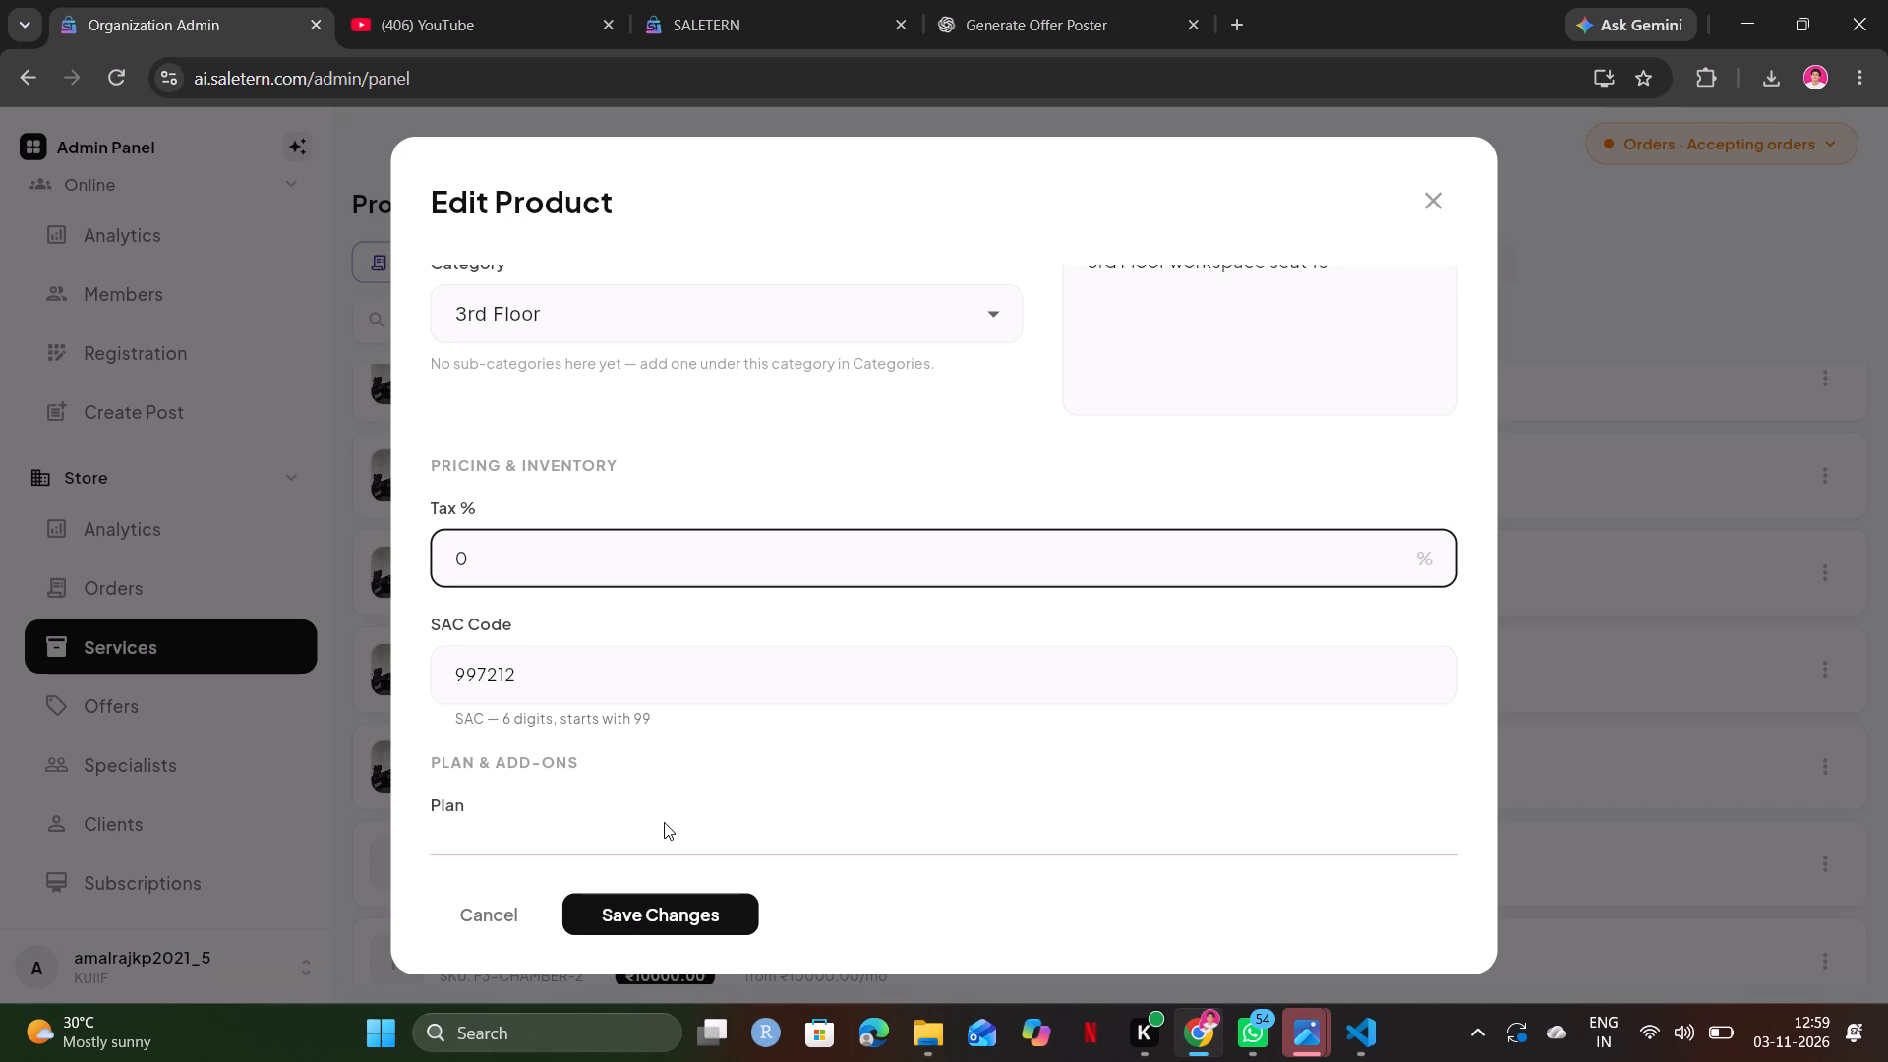
{"action": "left_click", "coordinate": [637, 912]}
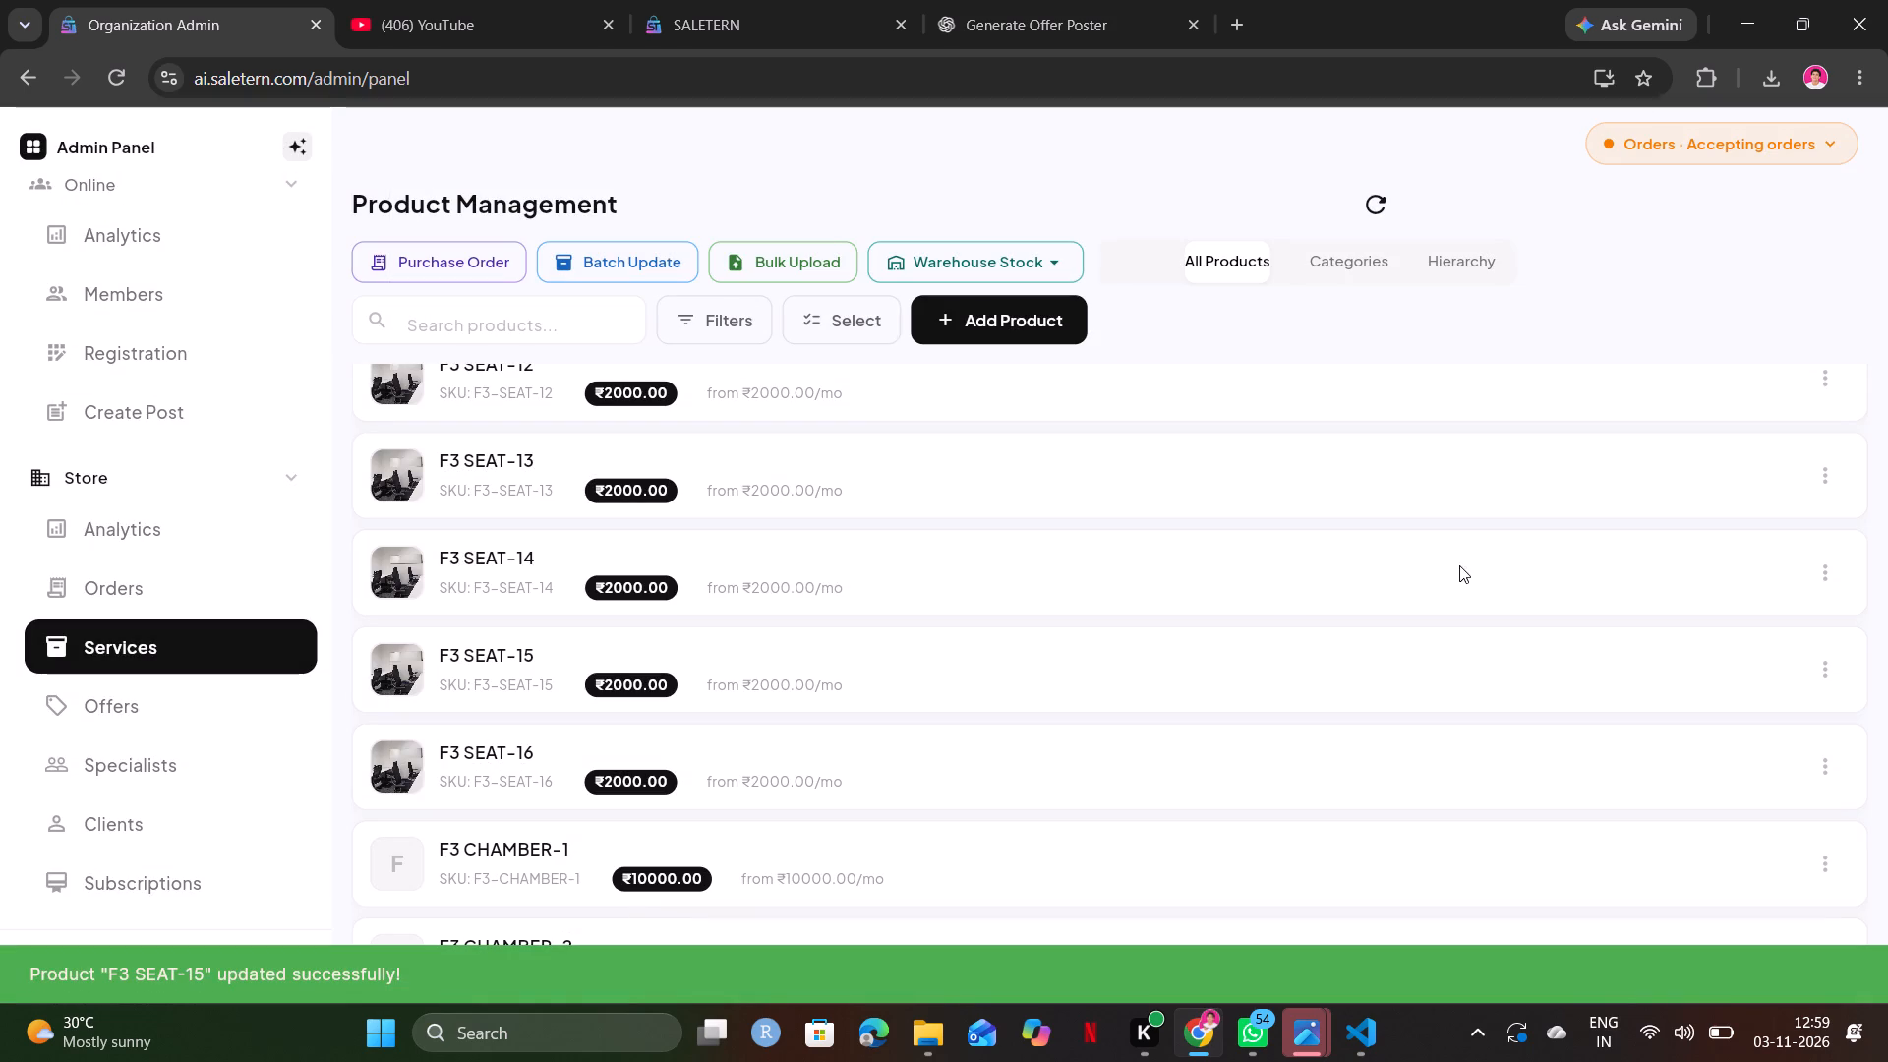
Open the F3 SEAT-14 product for editing, set its tax to 0%, and save the product.
{"action": "left_click", "coordinate": [1839, 561]}
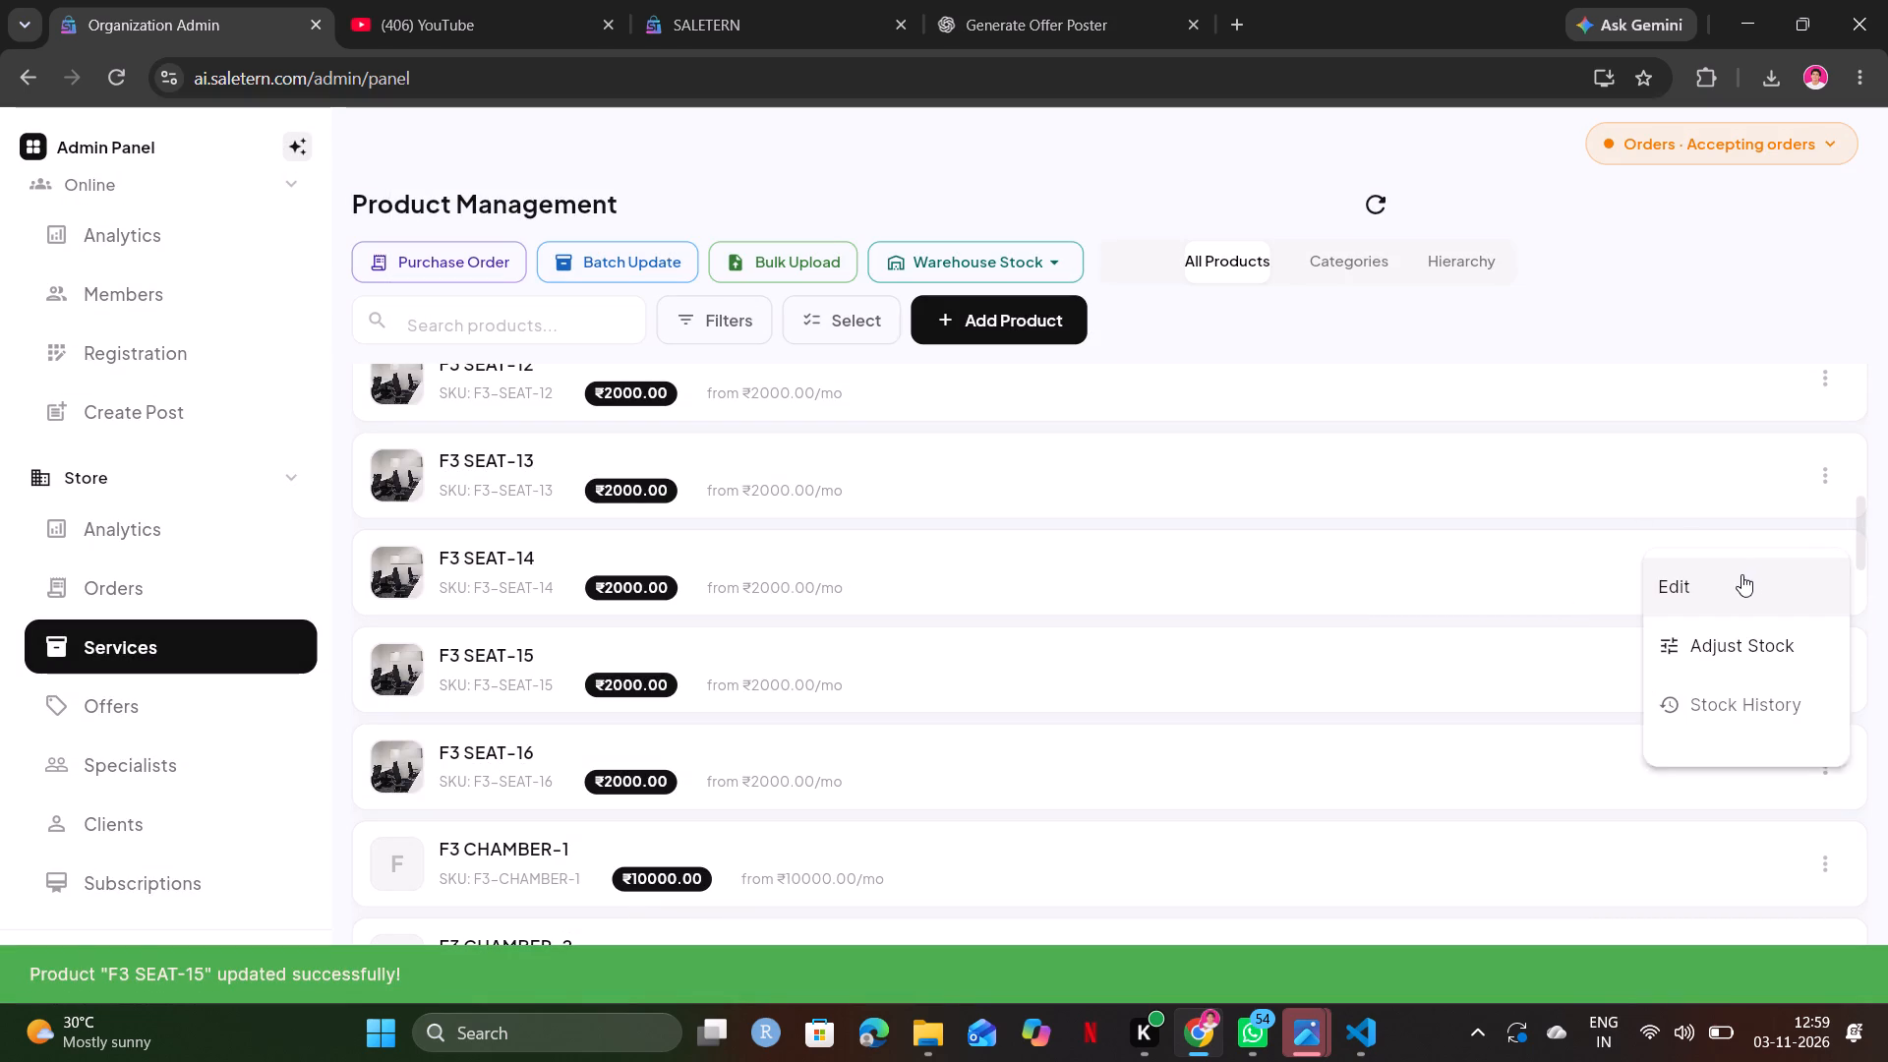
{"action": "left_click", "coordinate": [1739, 574]}
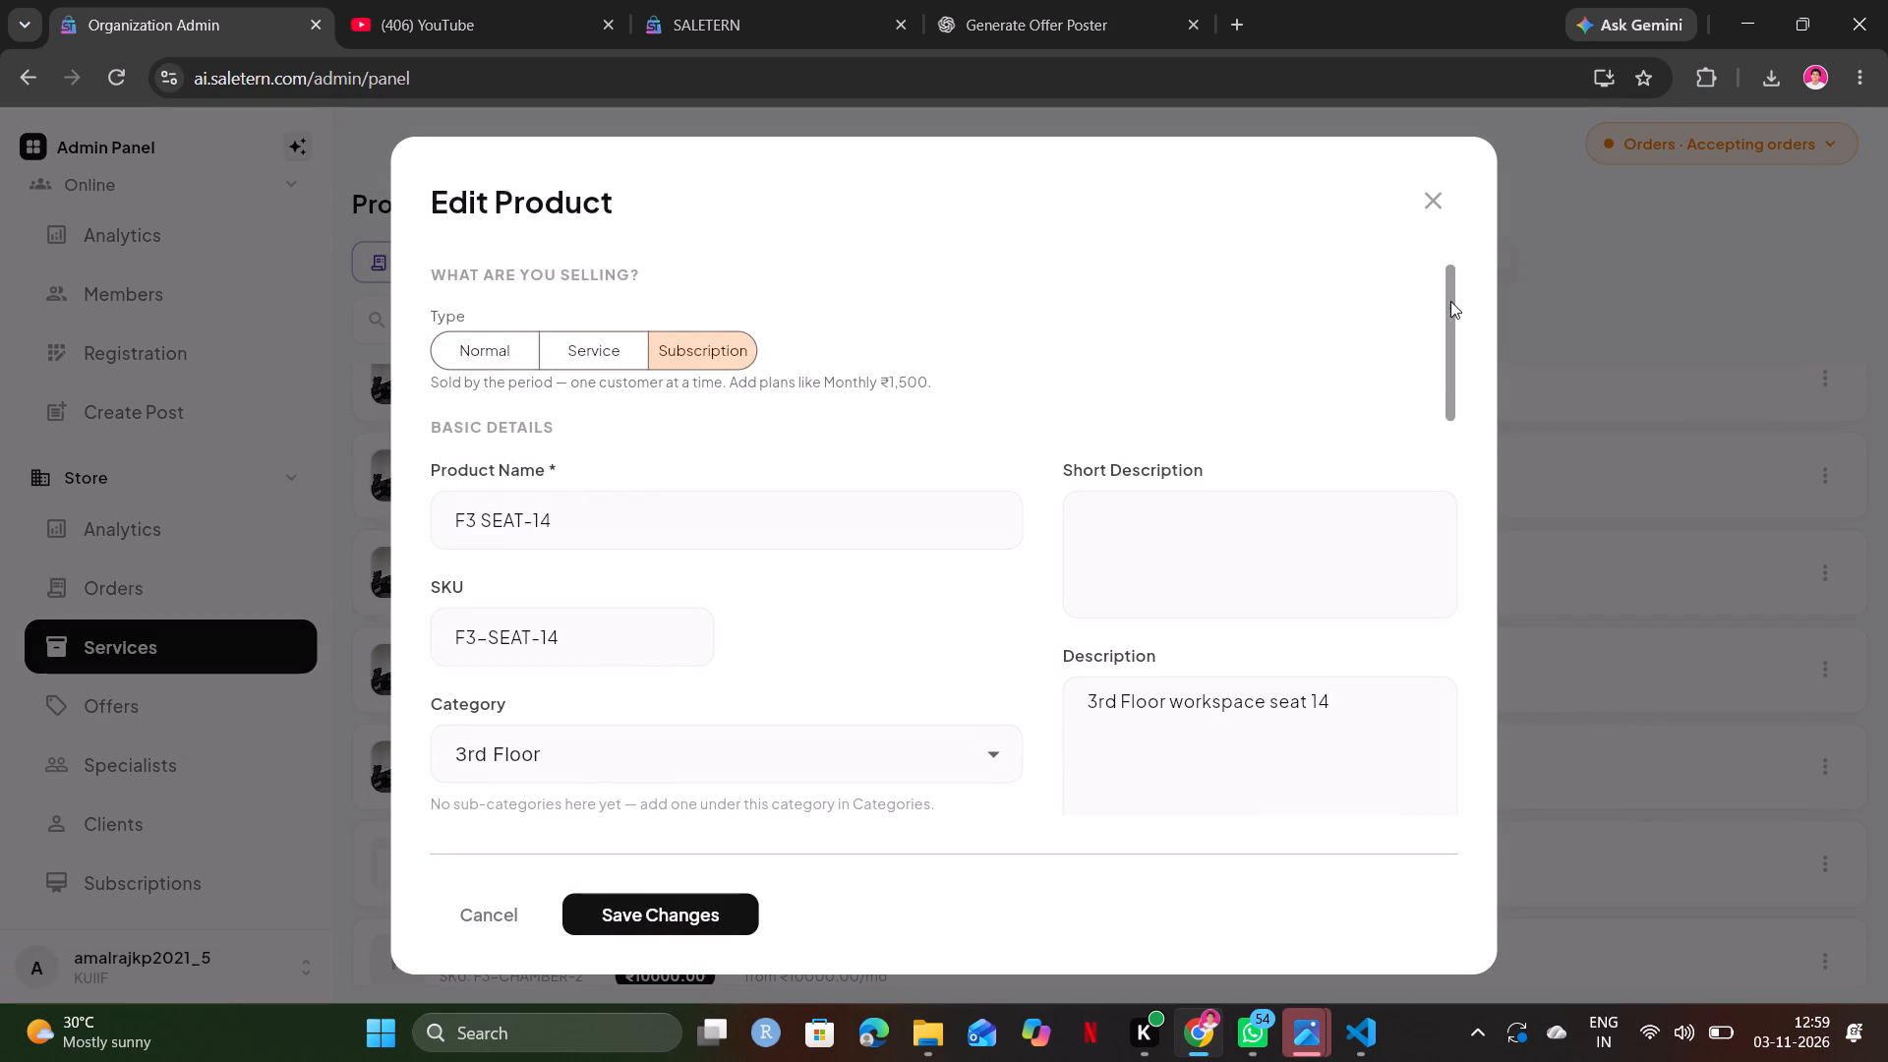
{"action": "left_click_drag", "start_coordinate": [1450, 301], "coordinate": [1466, 418]}
{"action": "left_click_drag", "start_coordinate": [582, 590], "coordinate": [0, 750]}
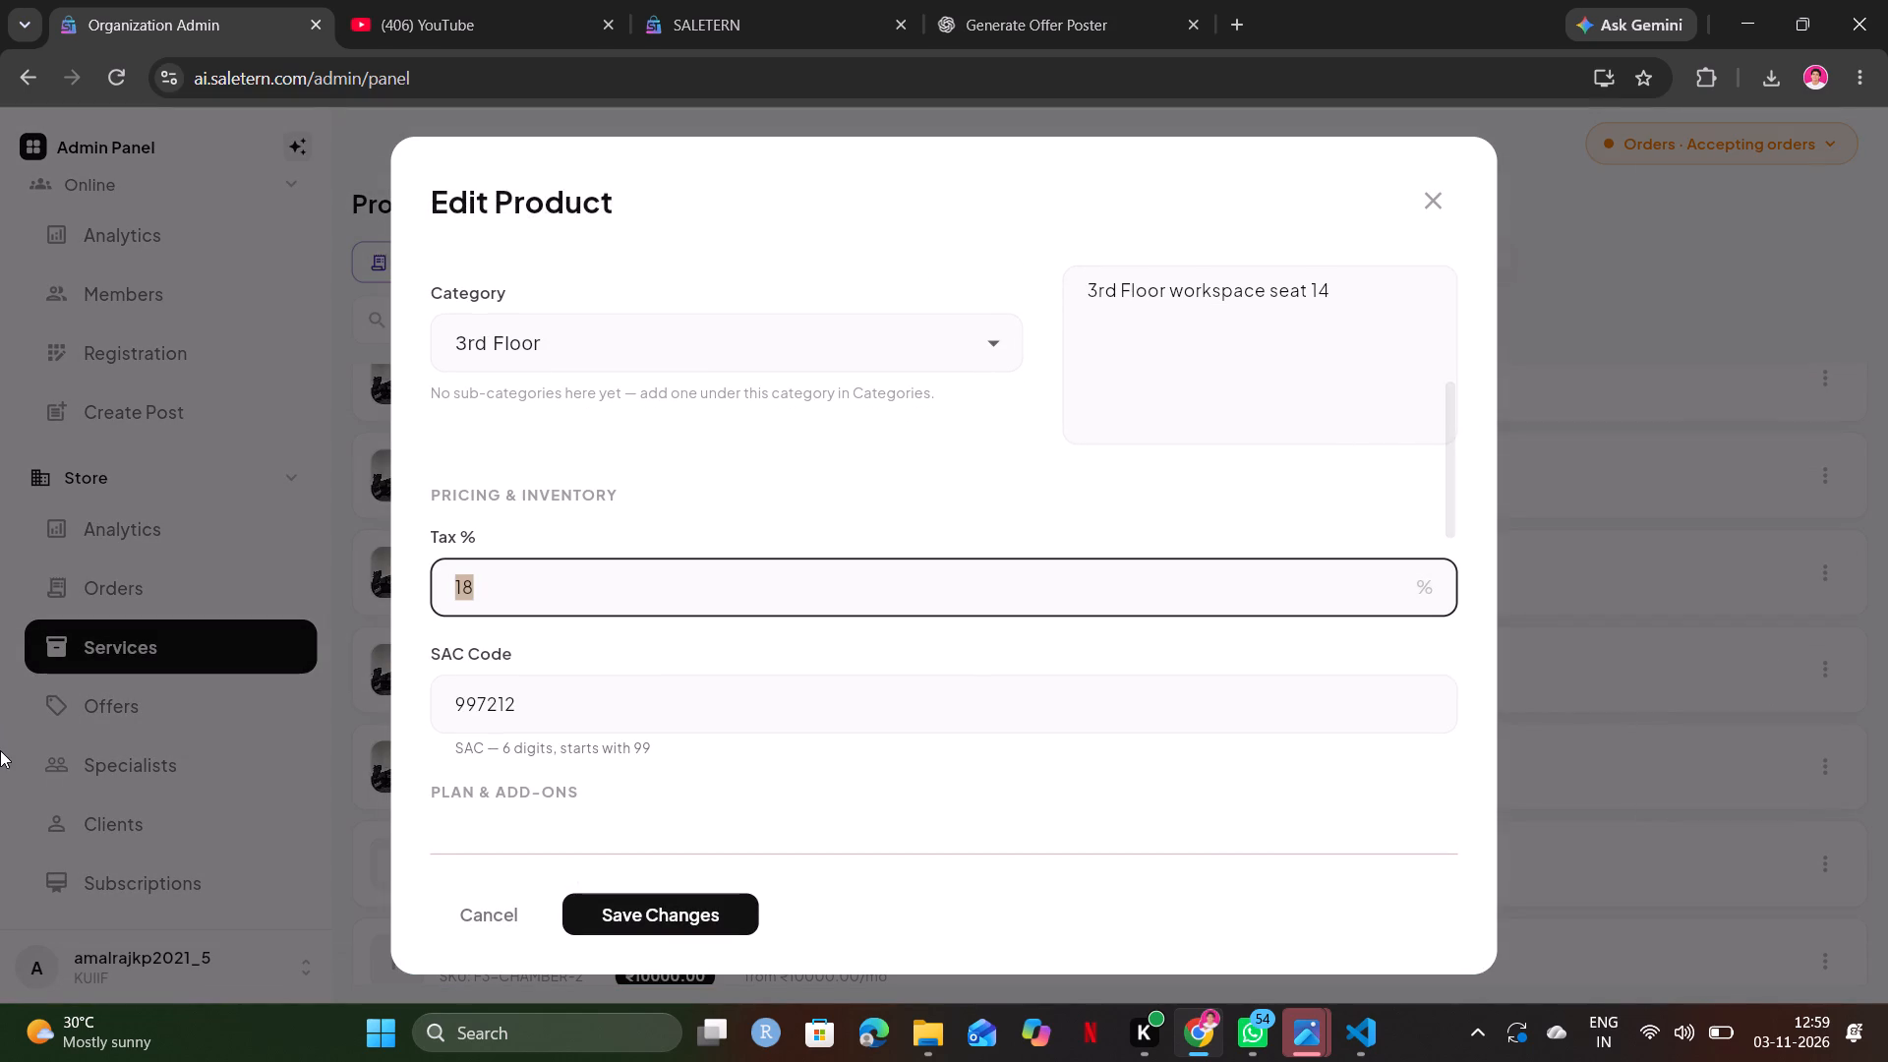
{"action": "key", "text": "0"}
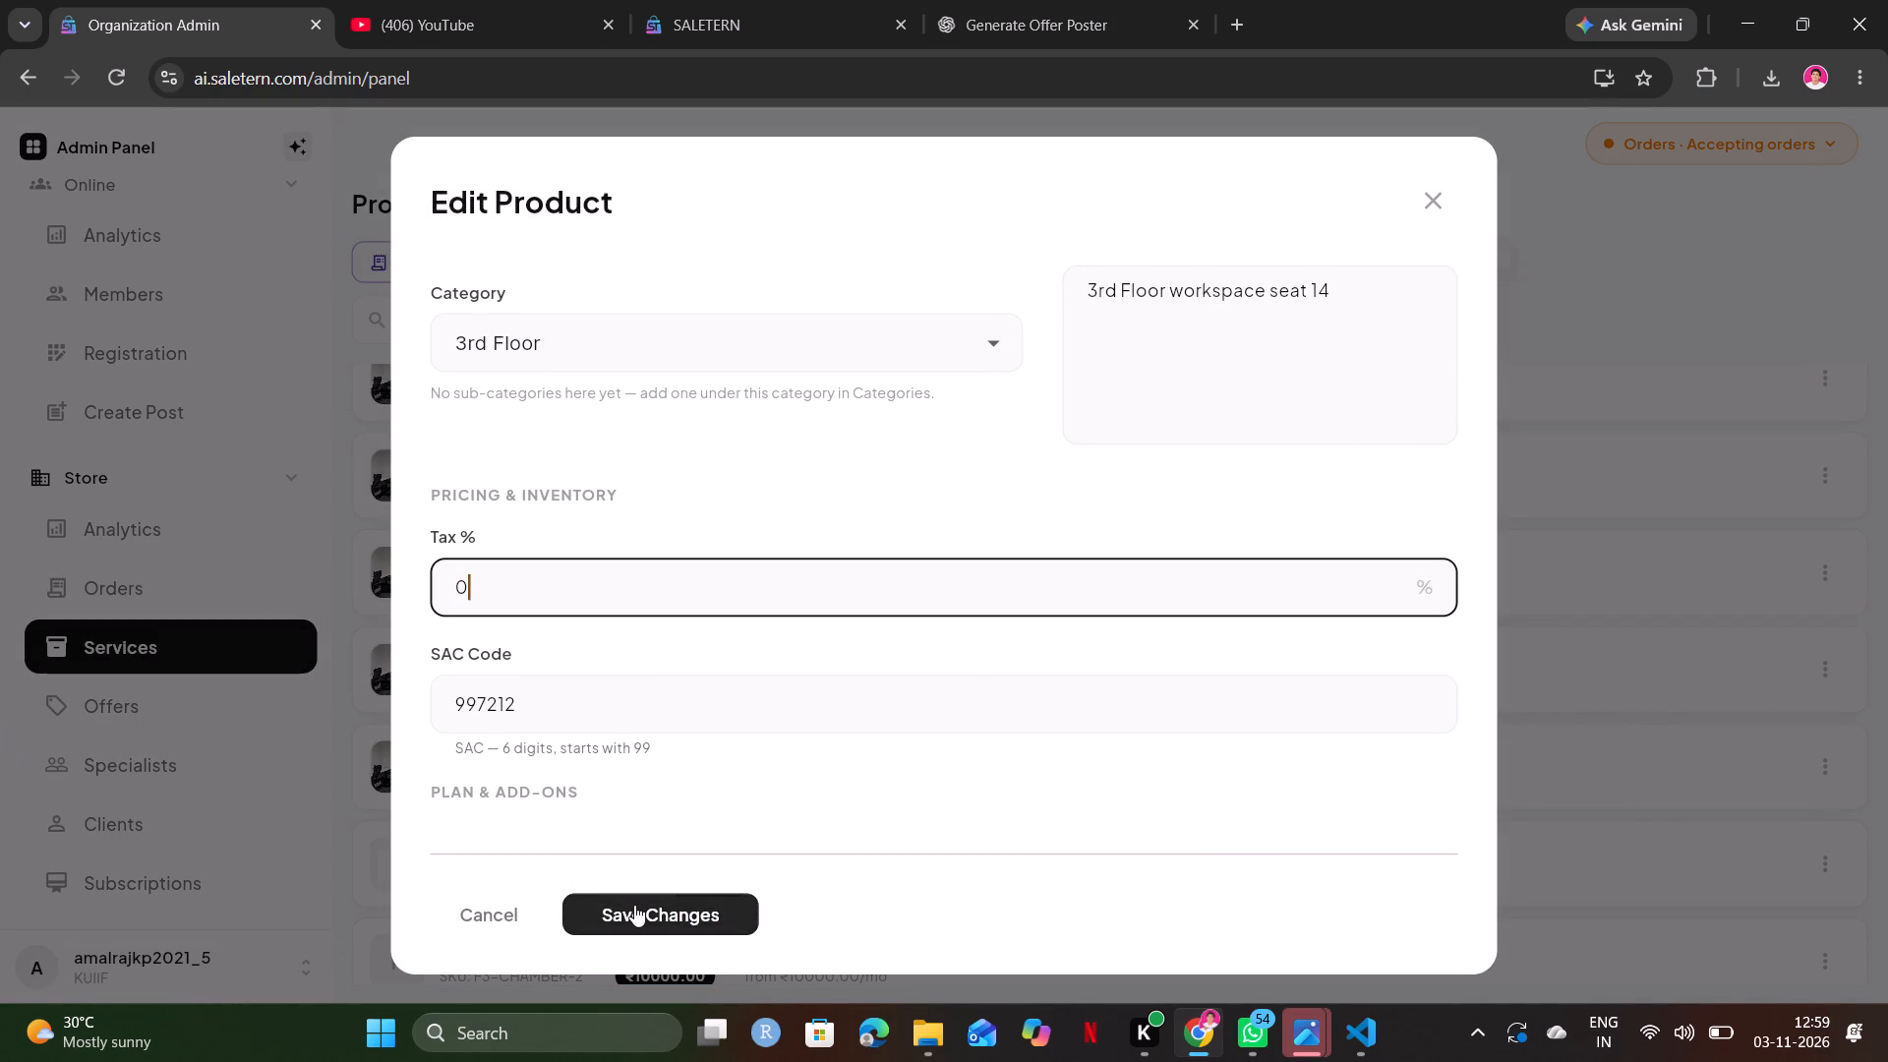
{"action": "left_click", "coordinate": [634, 905]}
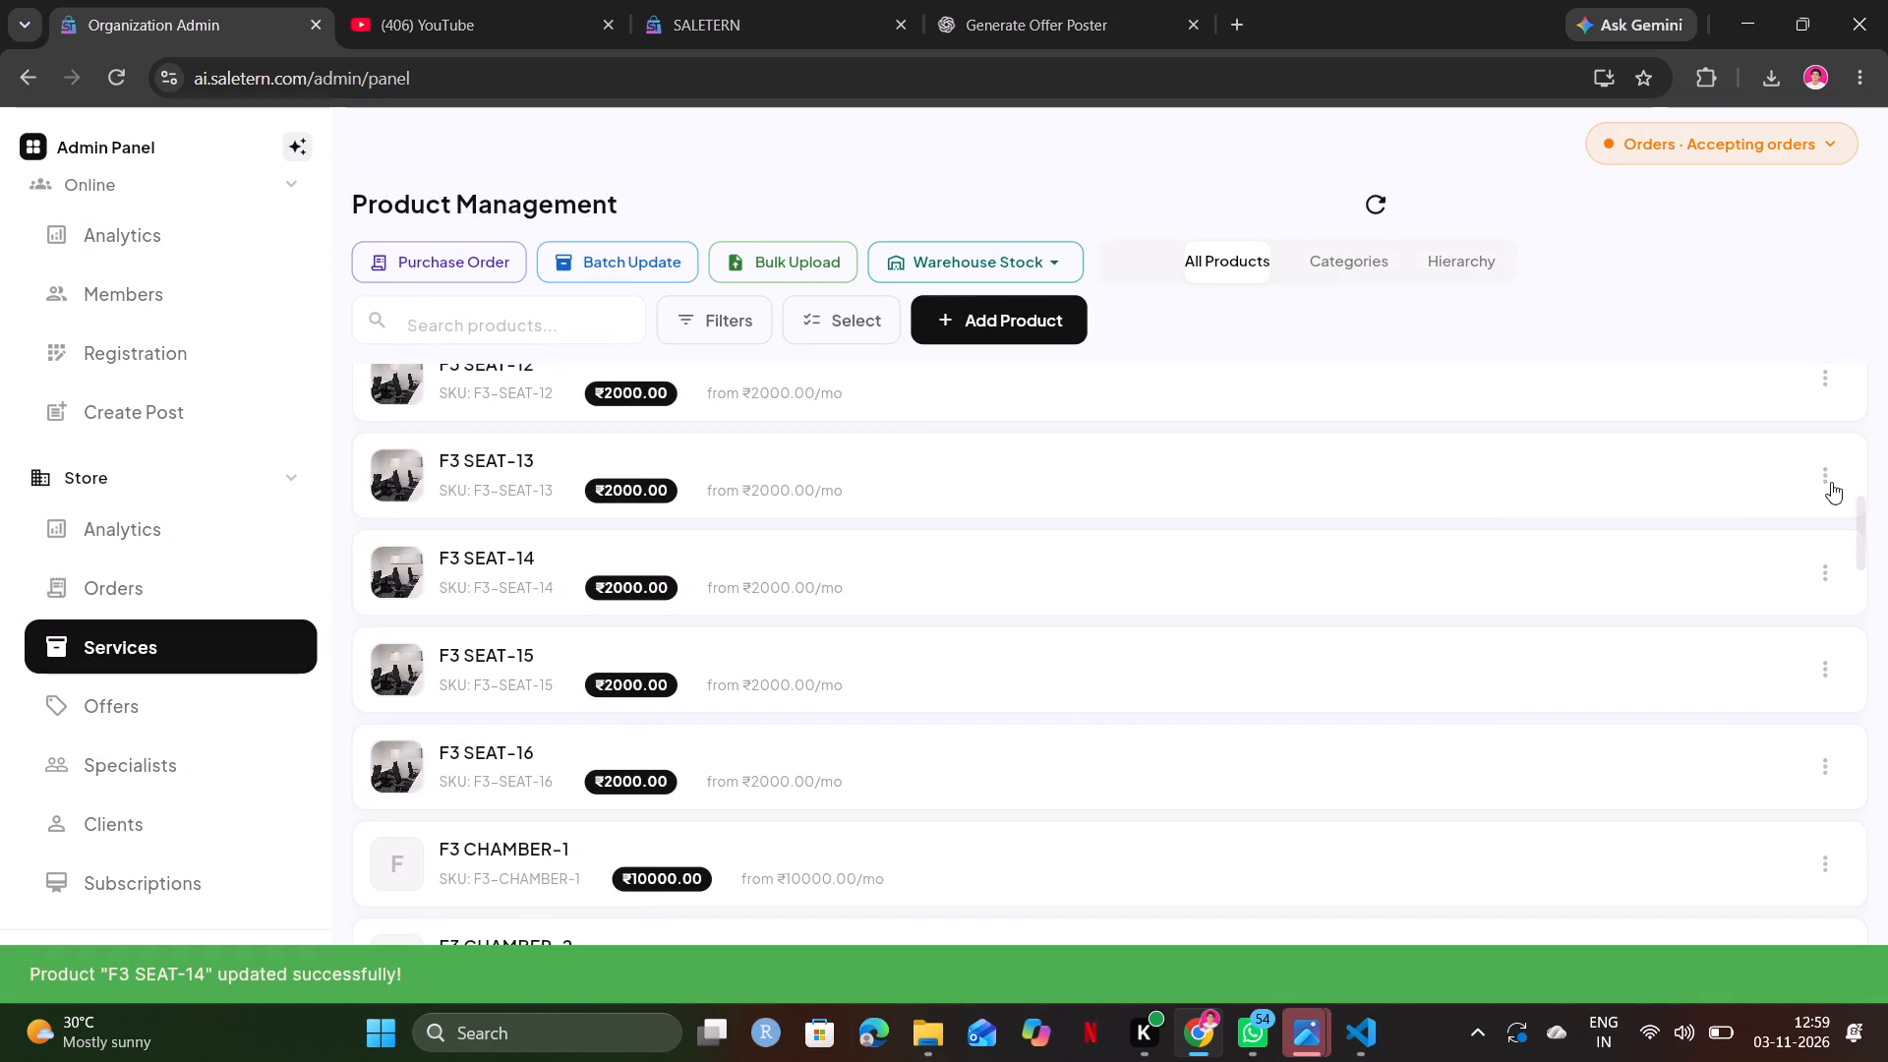
Open the F3 SEAT-13 product for editing, set its tax to 0%, and save the product.
{"action": "left_click", "coordinate": [1830, 482]}
{"action": "left_click", "coordinate": [1719, 478]}
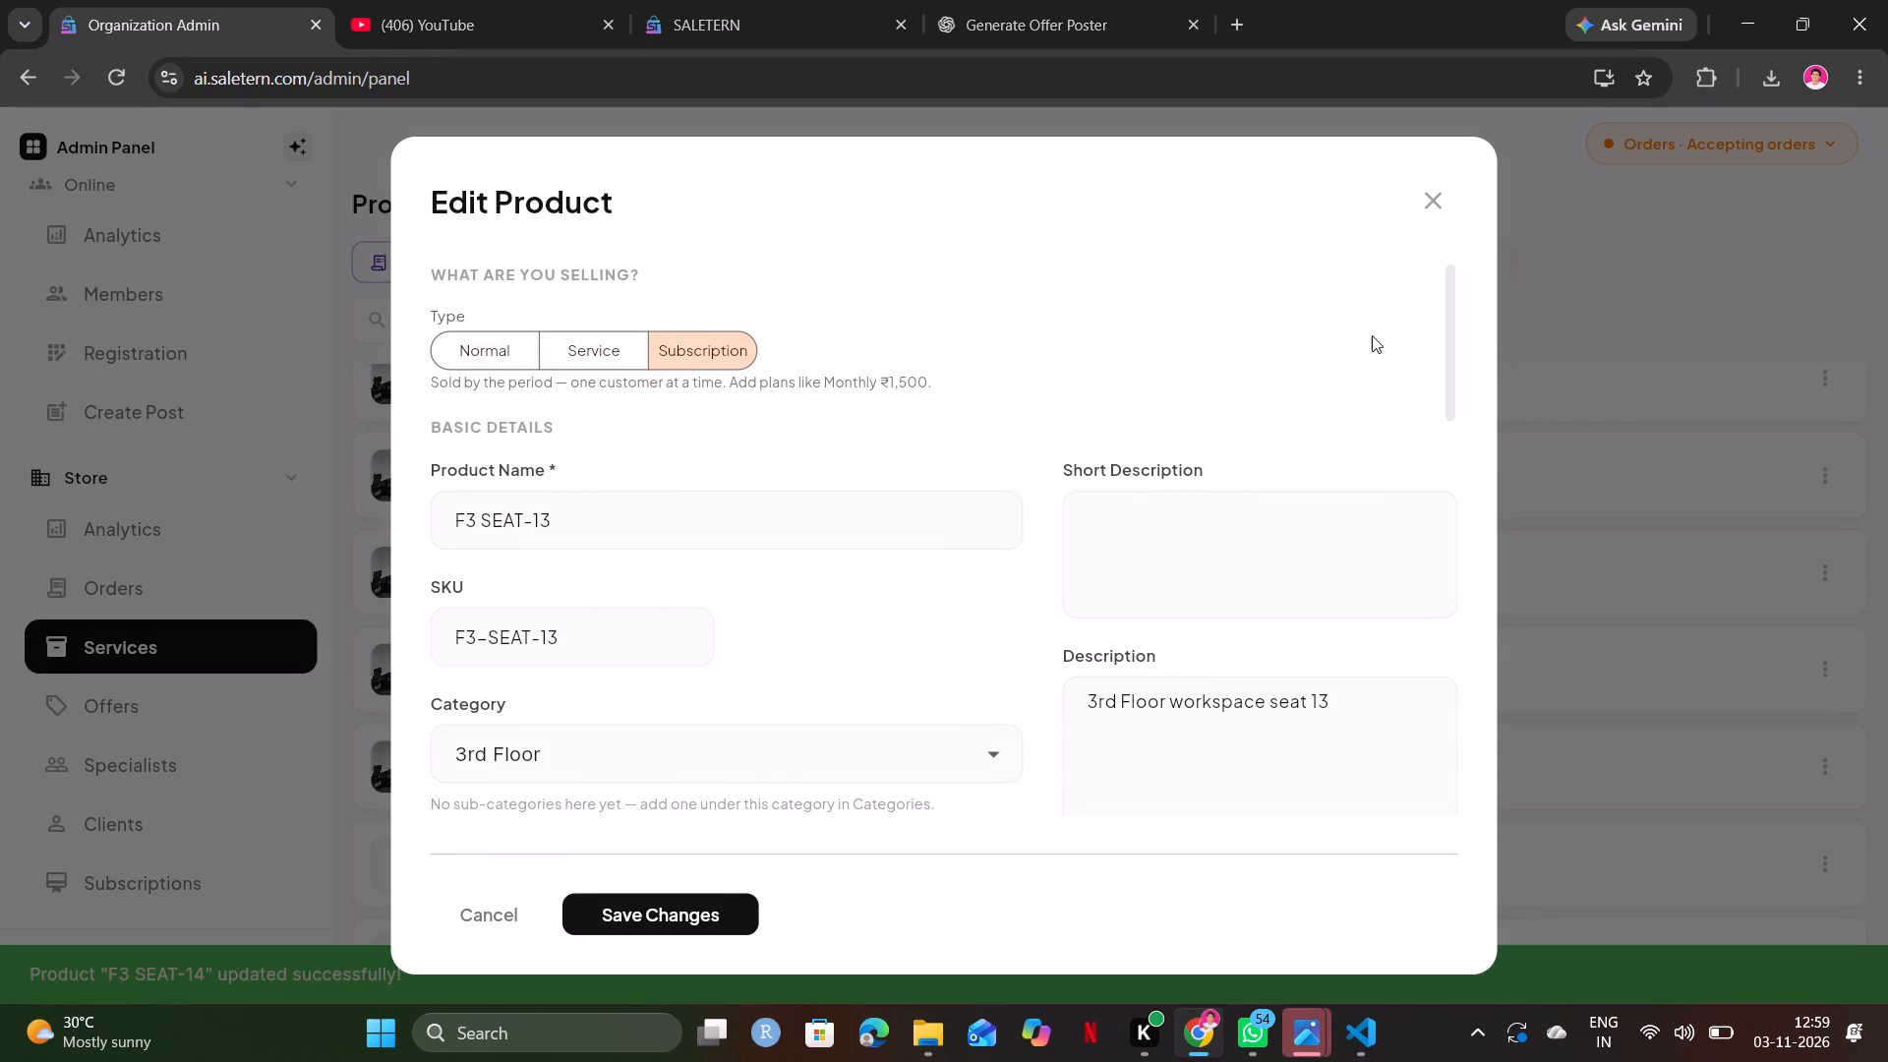
{"action": "left_click_drag", "start_coordinate": [1445, 322], "coordinate": [1465, 447]}
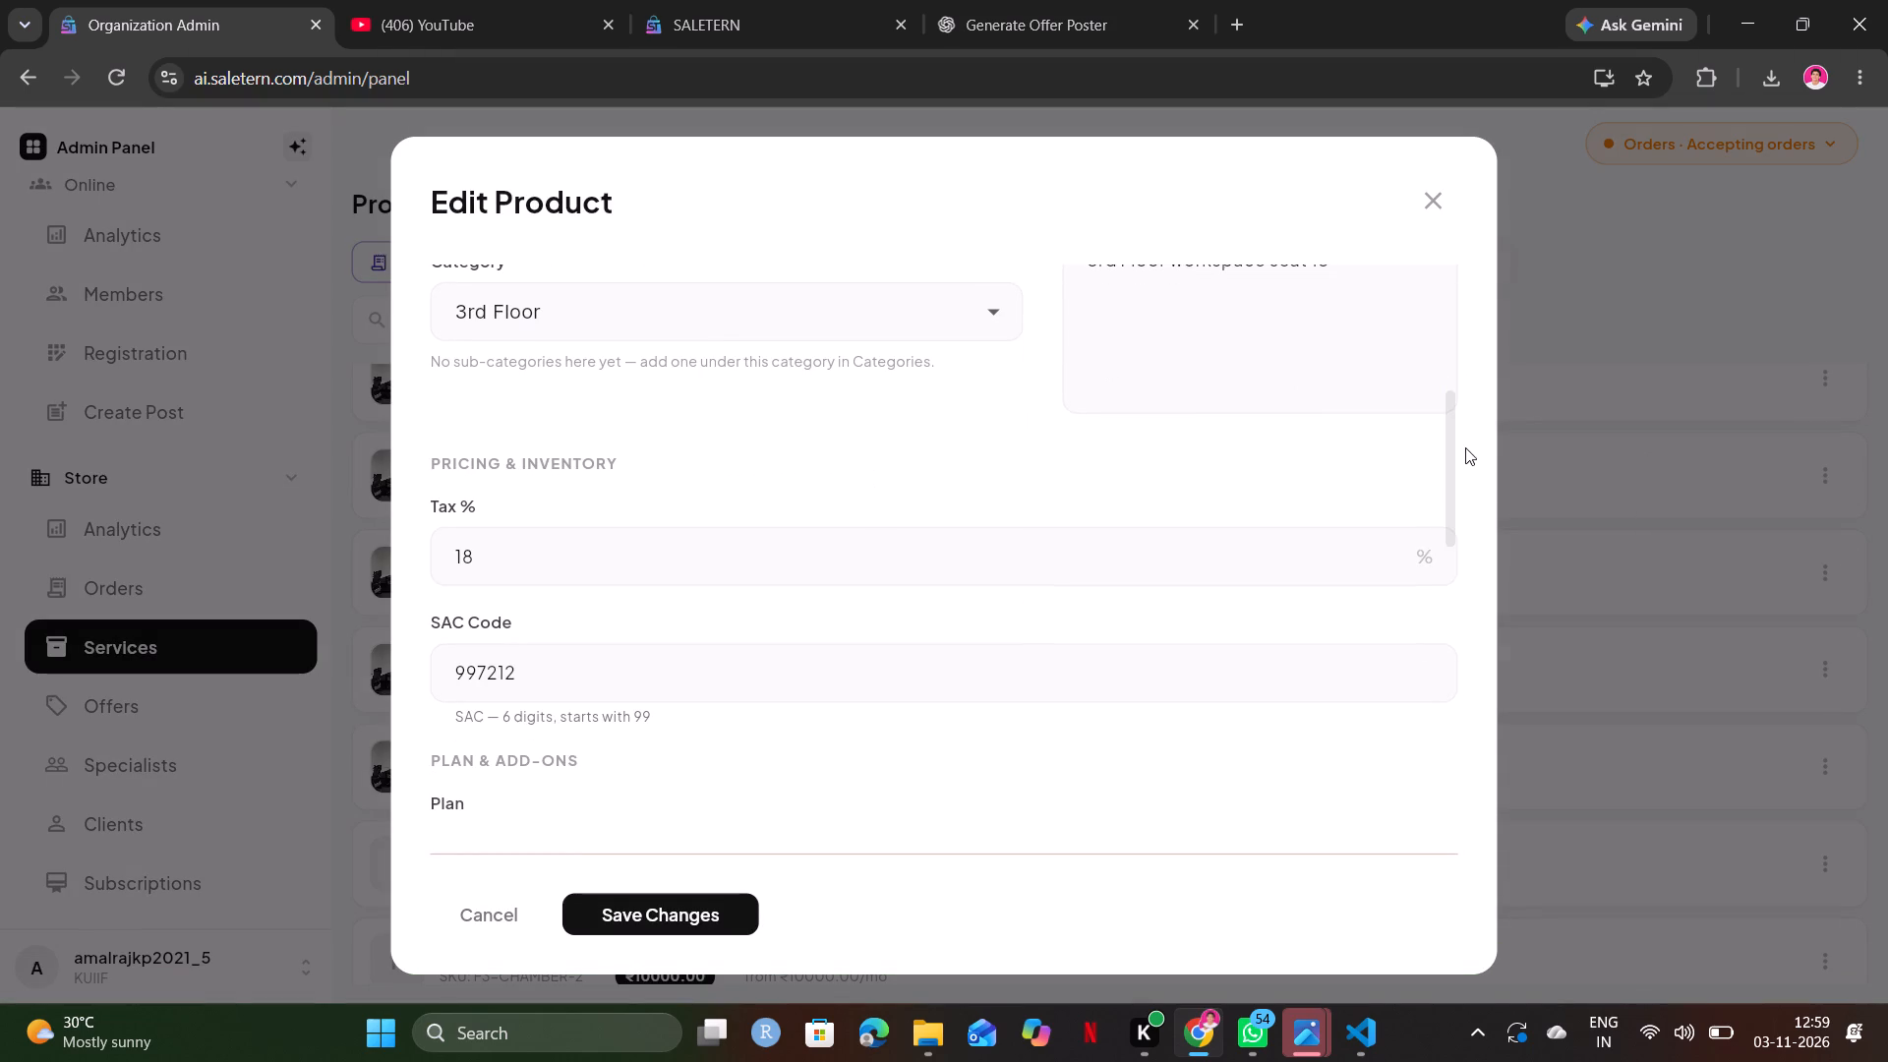
{"action": "left_click_drag", "start_coordinate": [598, 576], "coordinate": [7, 495]}
{"action": "key", "text": "0"}
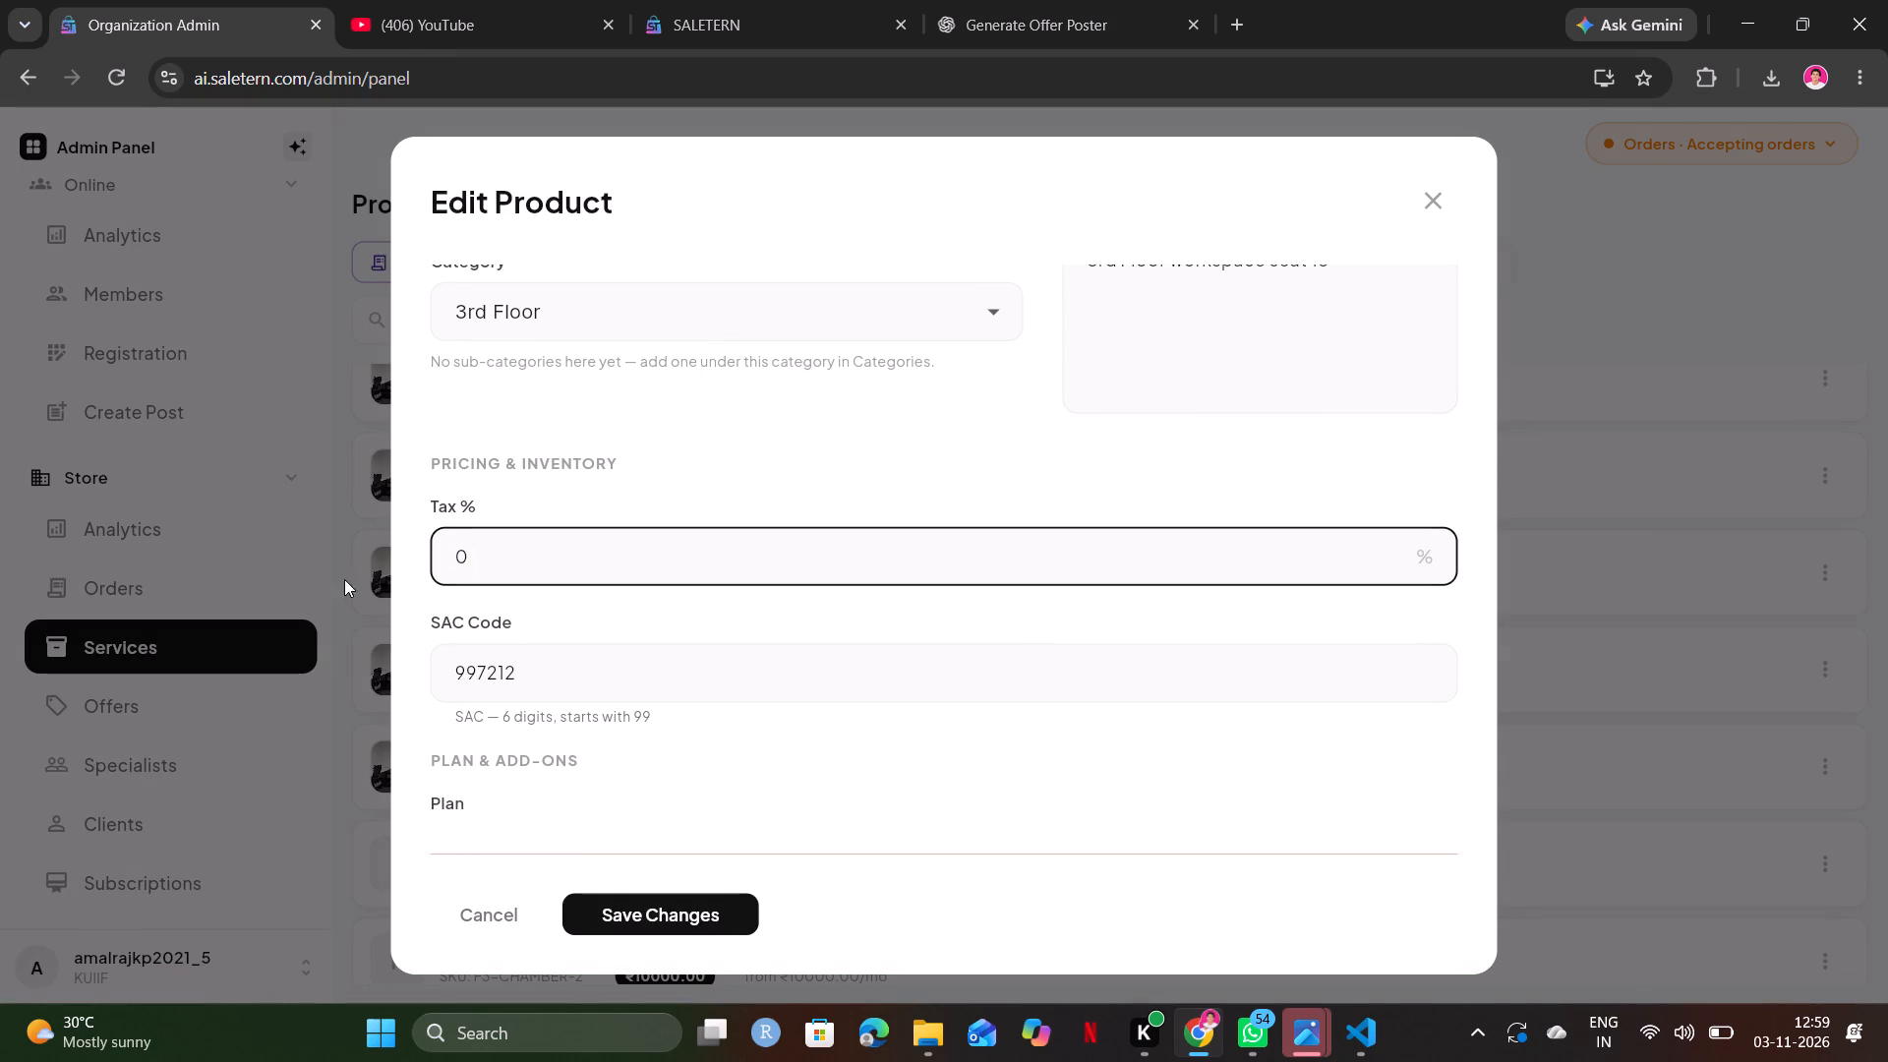
{"action": "left_click", "coordinate": [617, 911]}
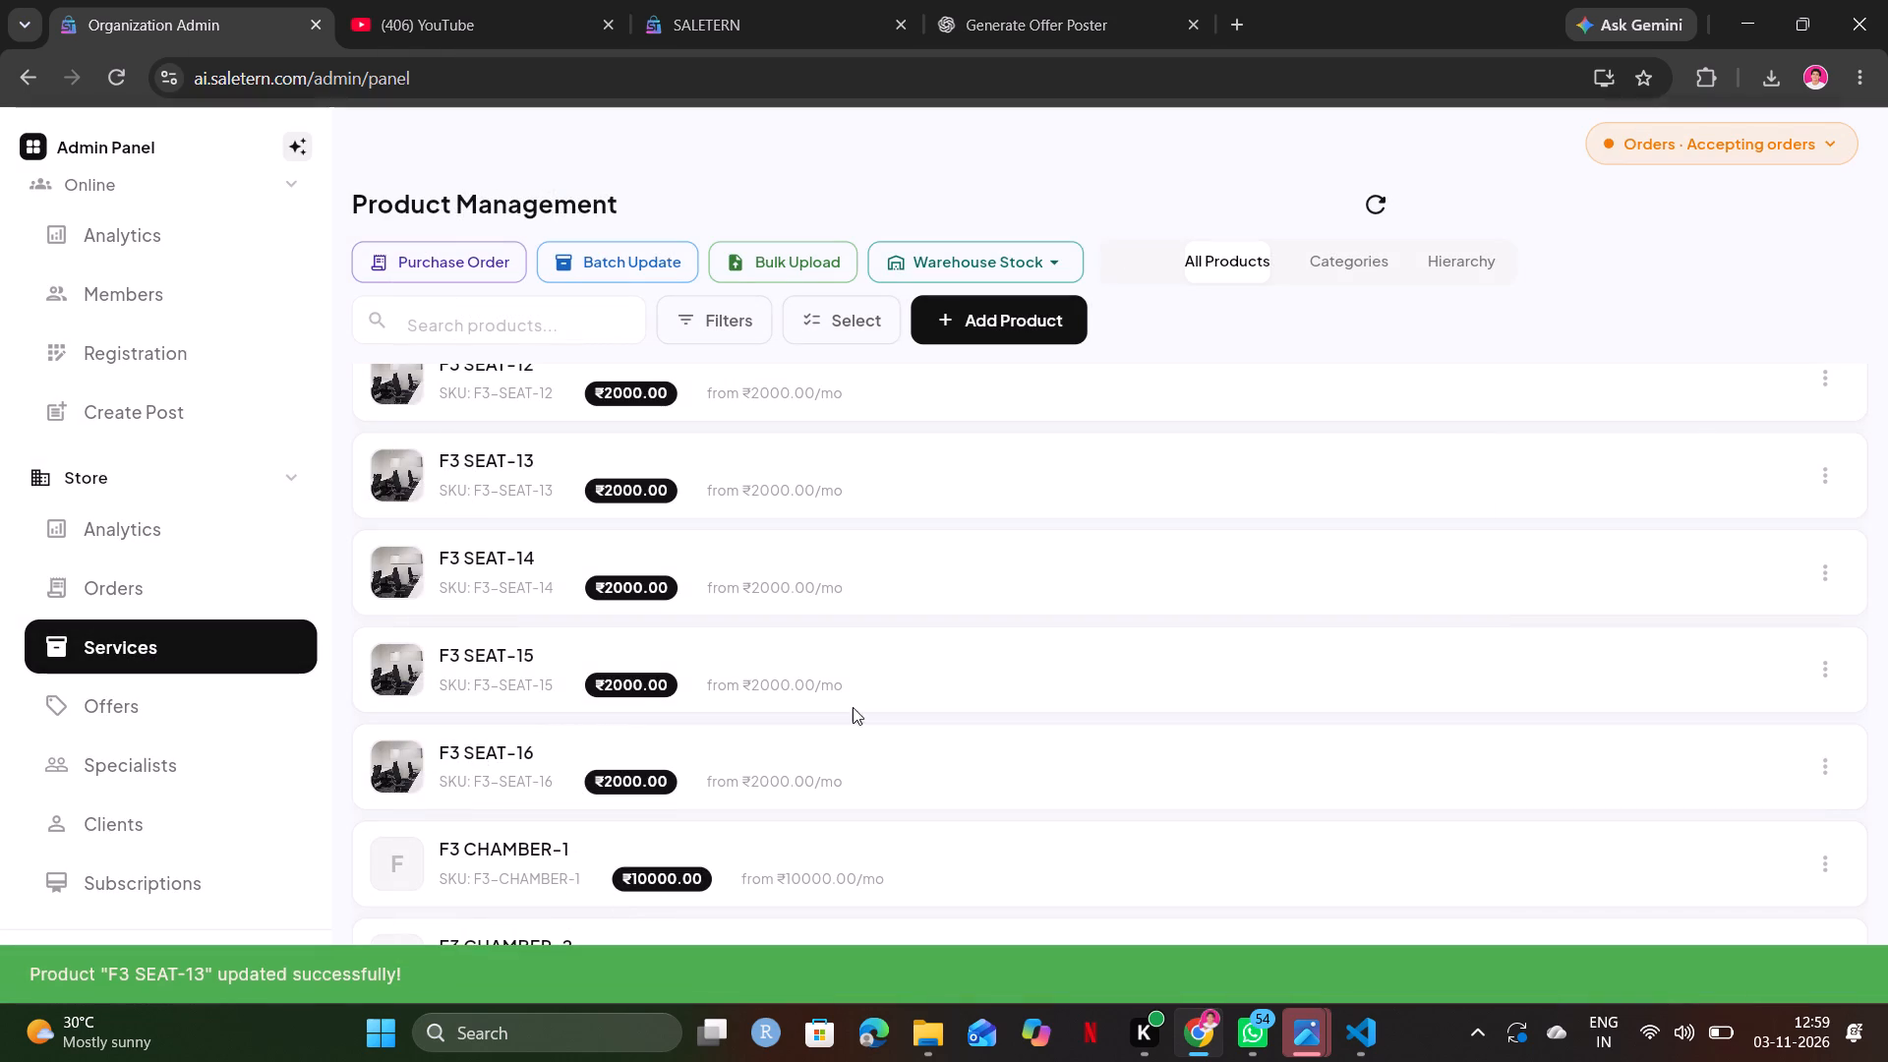
Open the F3 SEAT-12 product to check its tax percentage and close it without saving.
{"action": "left_click", "coordinate": [1812, 390]}
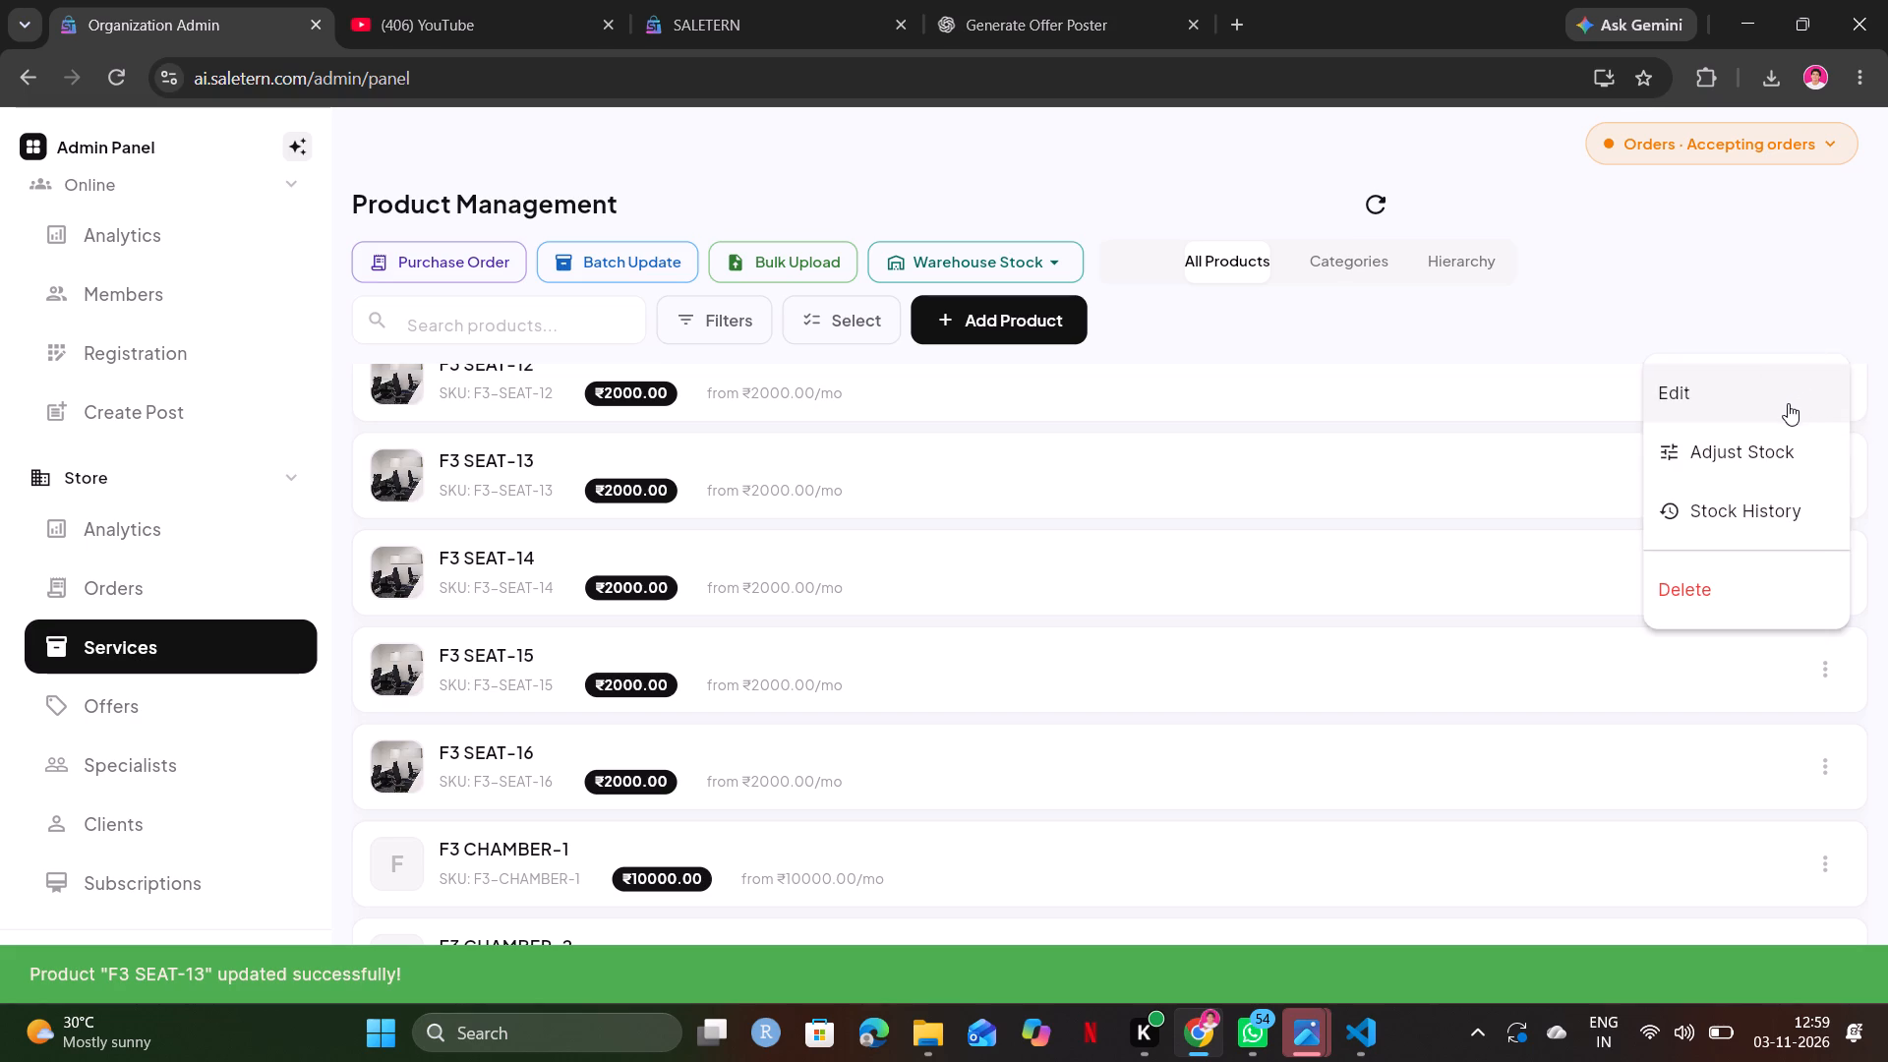
{"action": "left_click", "coordinate": [1788, 403]}
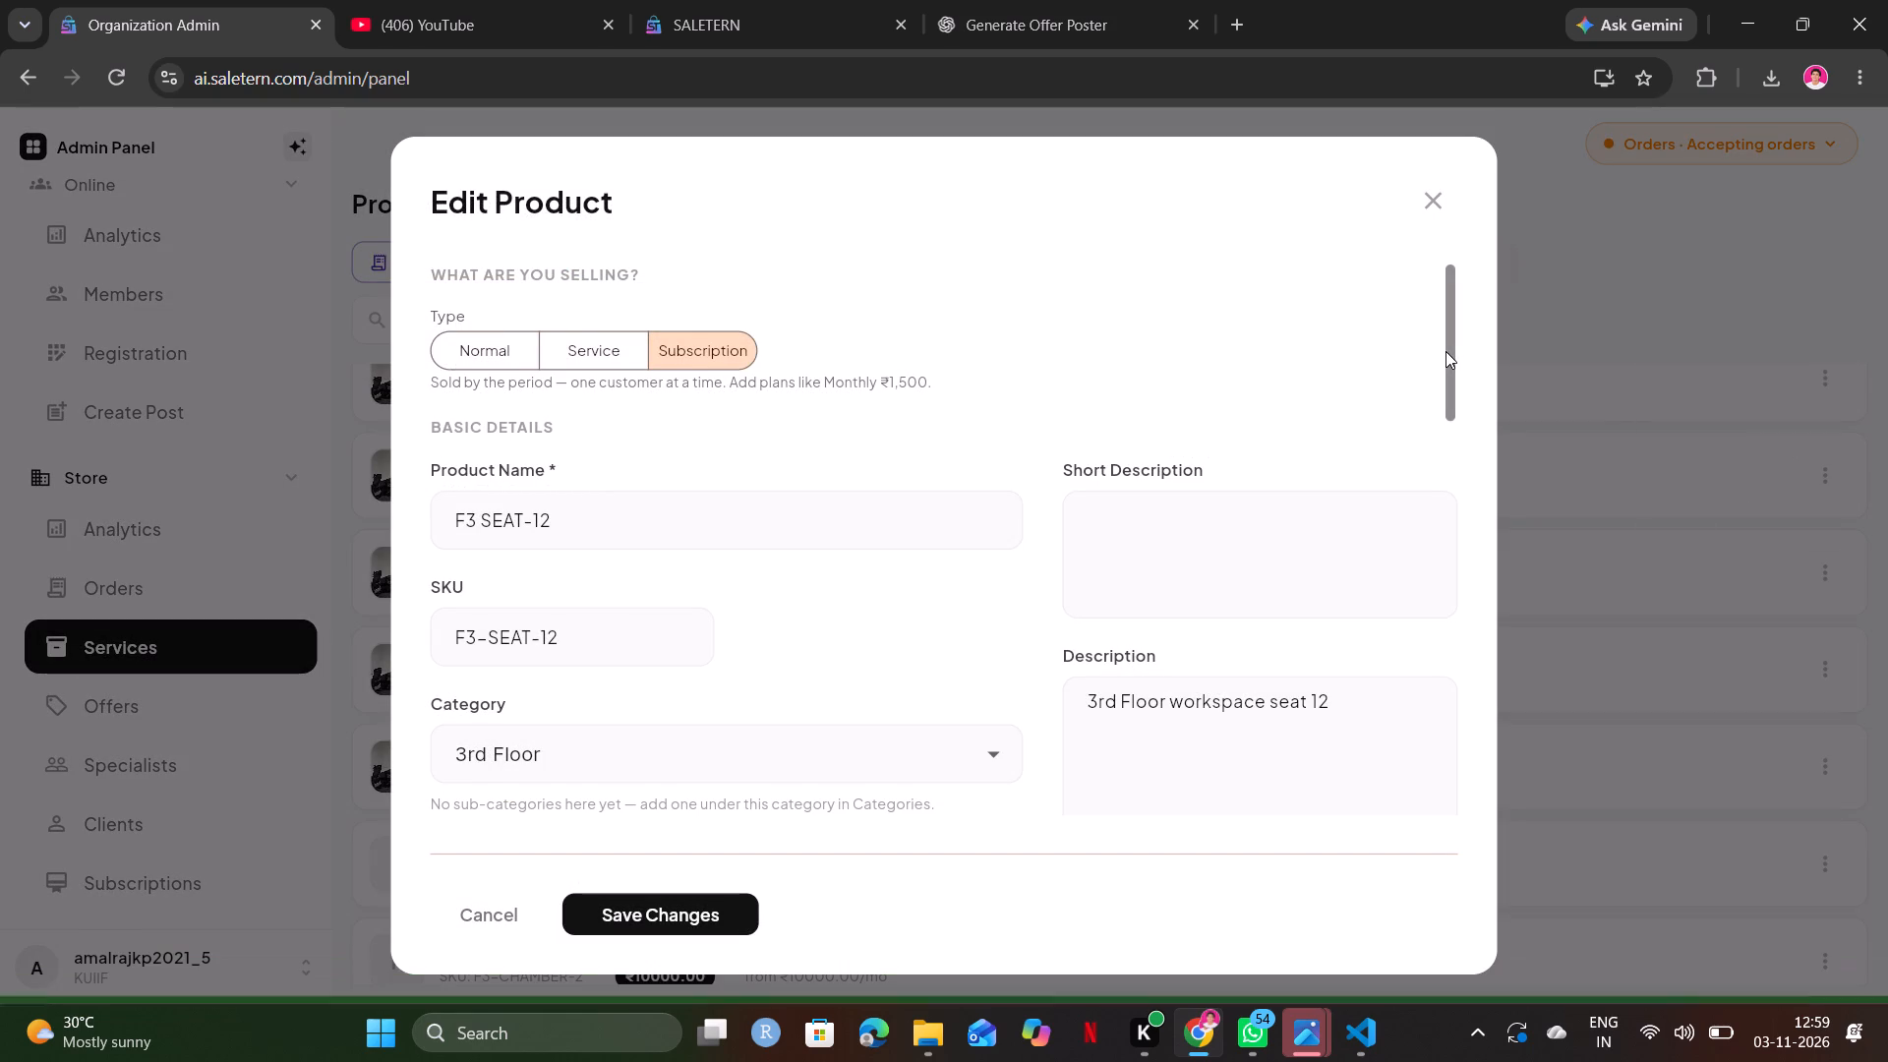
{"action": "left_click_drag", "start_coordinate": [1445, 351], "coordinate": [1479, 463]}
{"action": "left_click", "coordinate": [489, 925]}
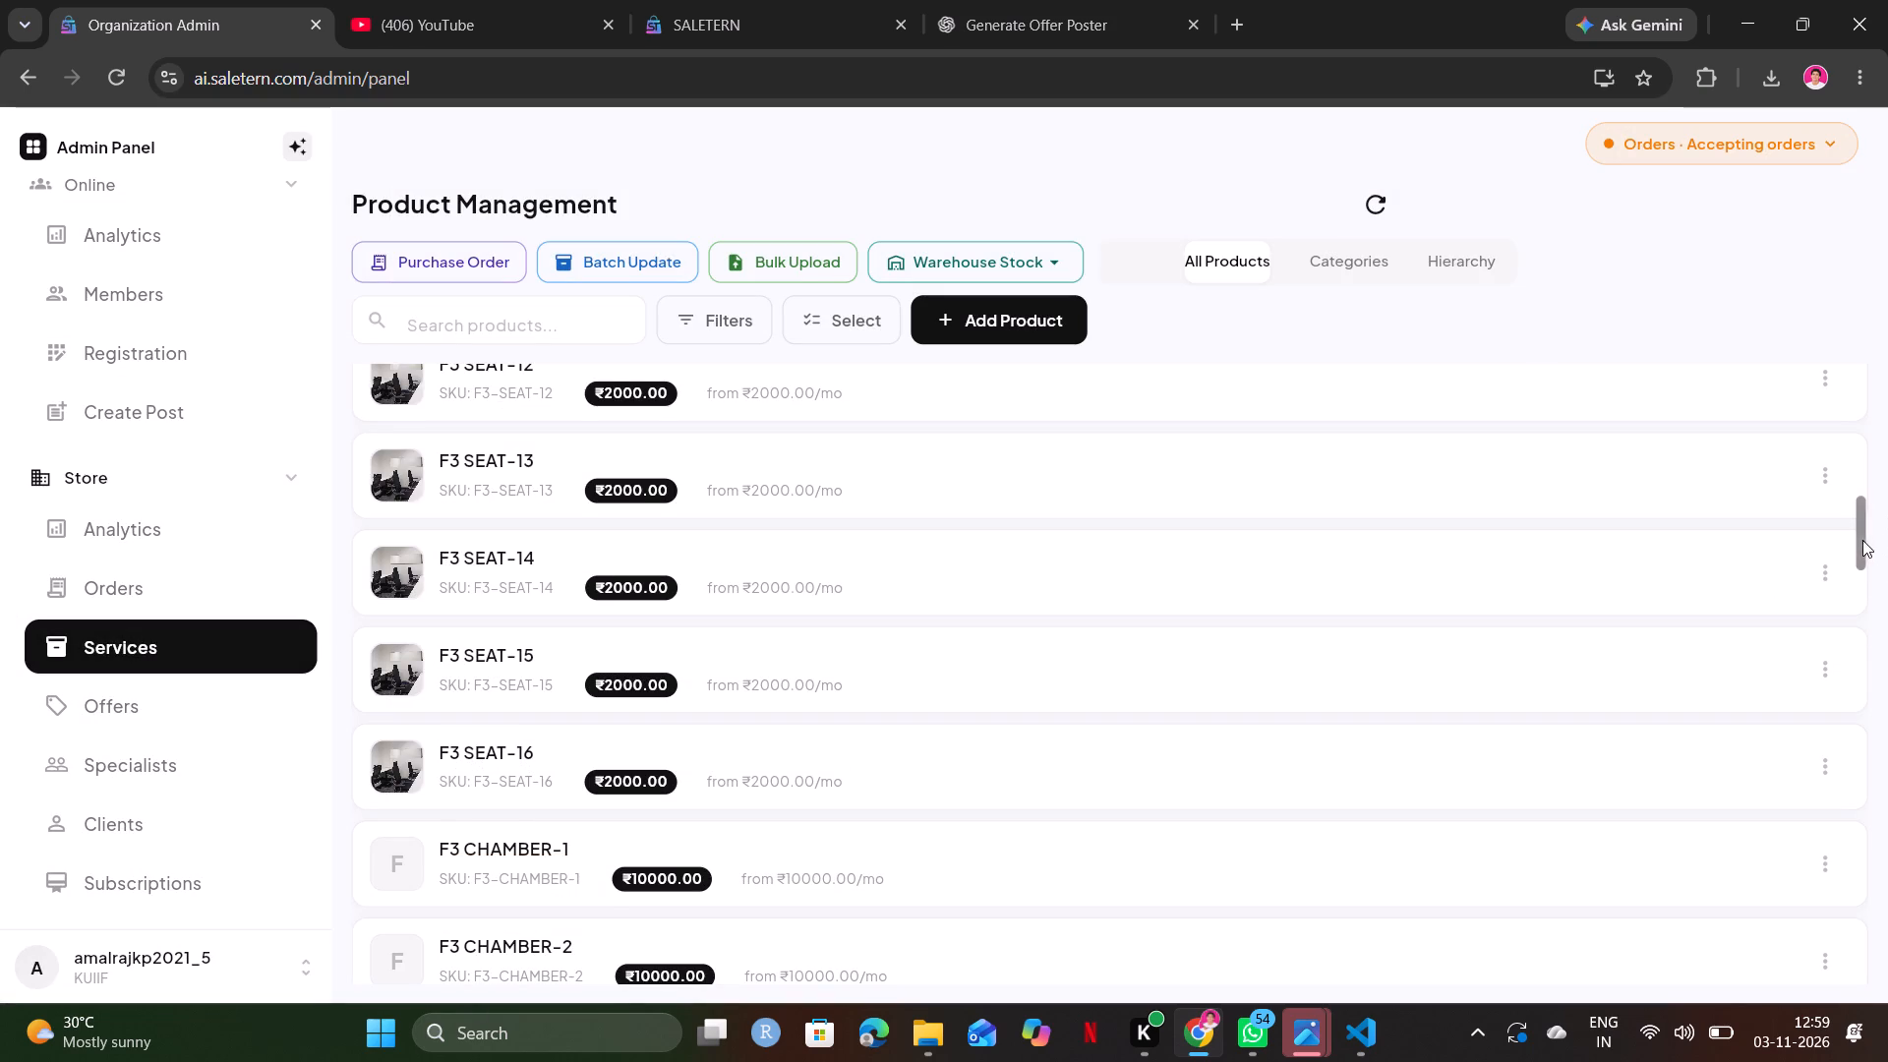
Open the F2 SEAT-1 product for editing and set its tax to 0%.
{"action": "left_click_drag", "start_coordinate": [1862, 540], "coordinate": [1884, 606]}
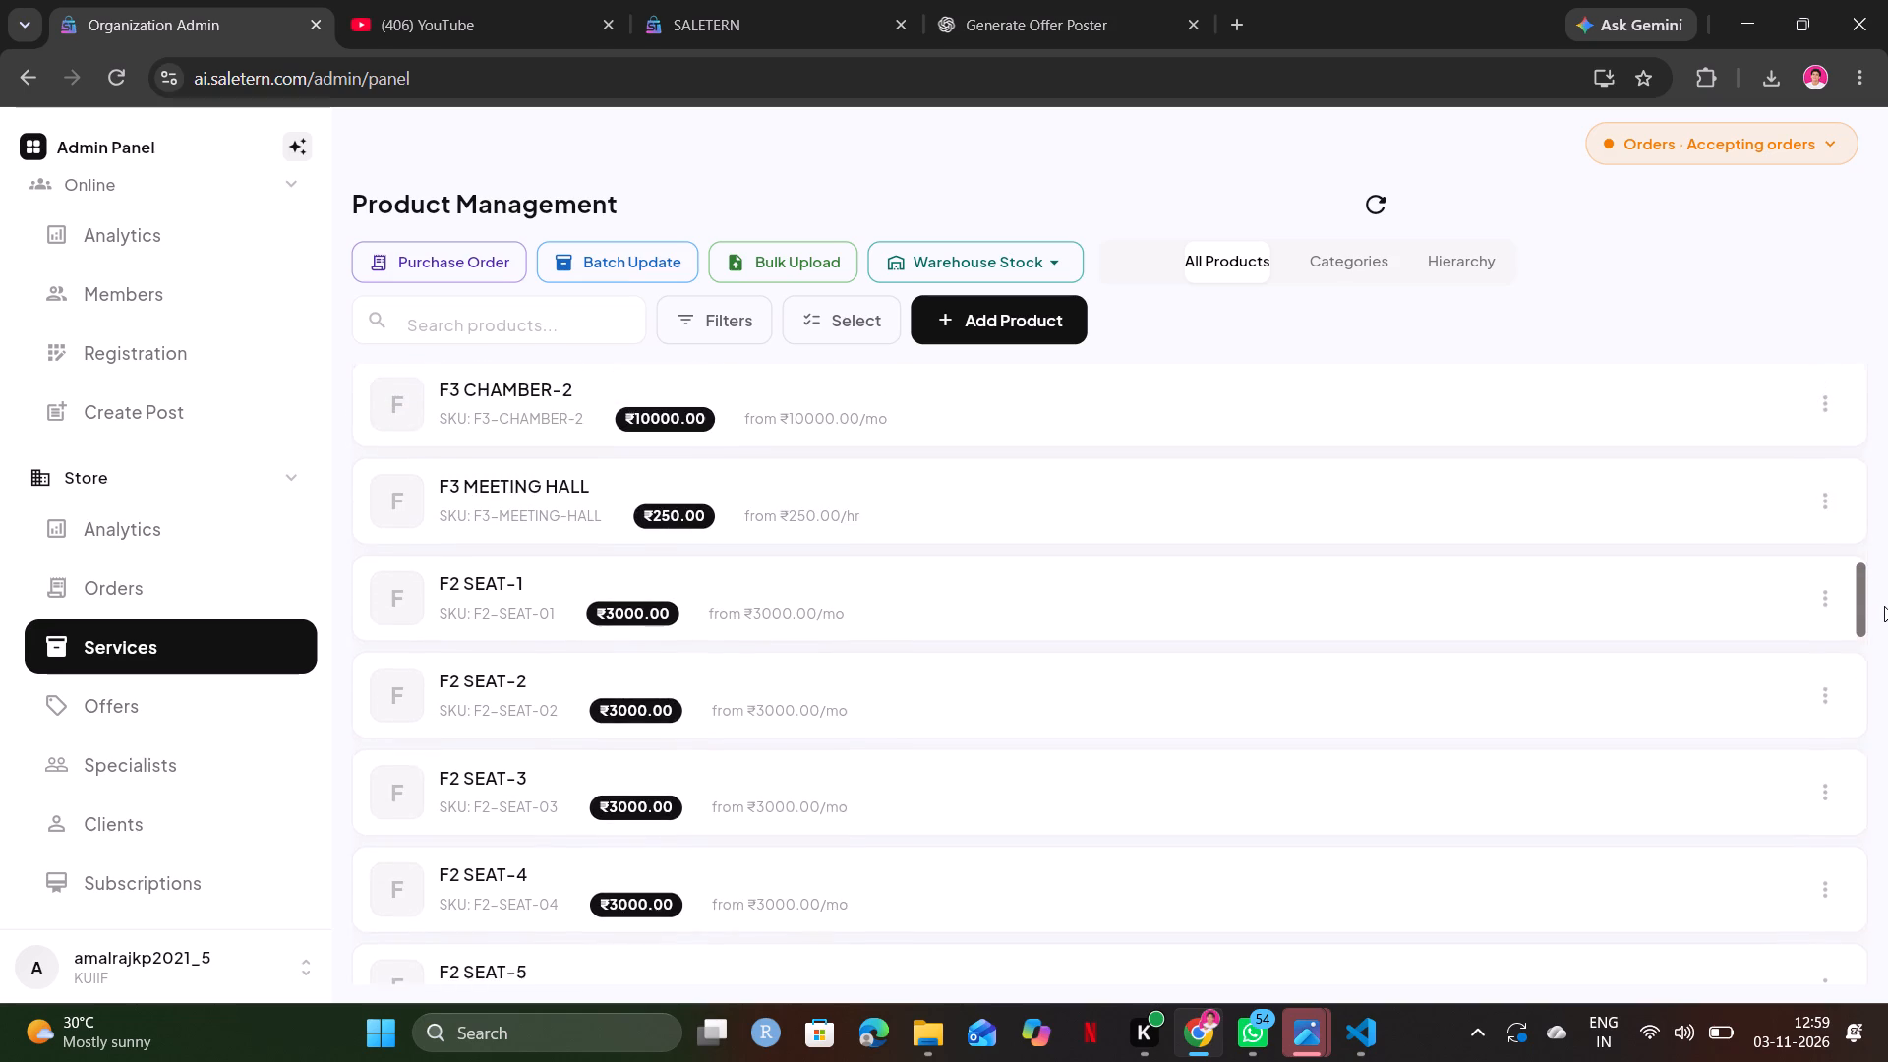
{"action": "left_click_drag", "start_coordinate": [1884, 606], "coordinate": [1880, 602]}
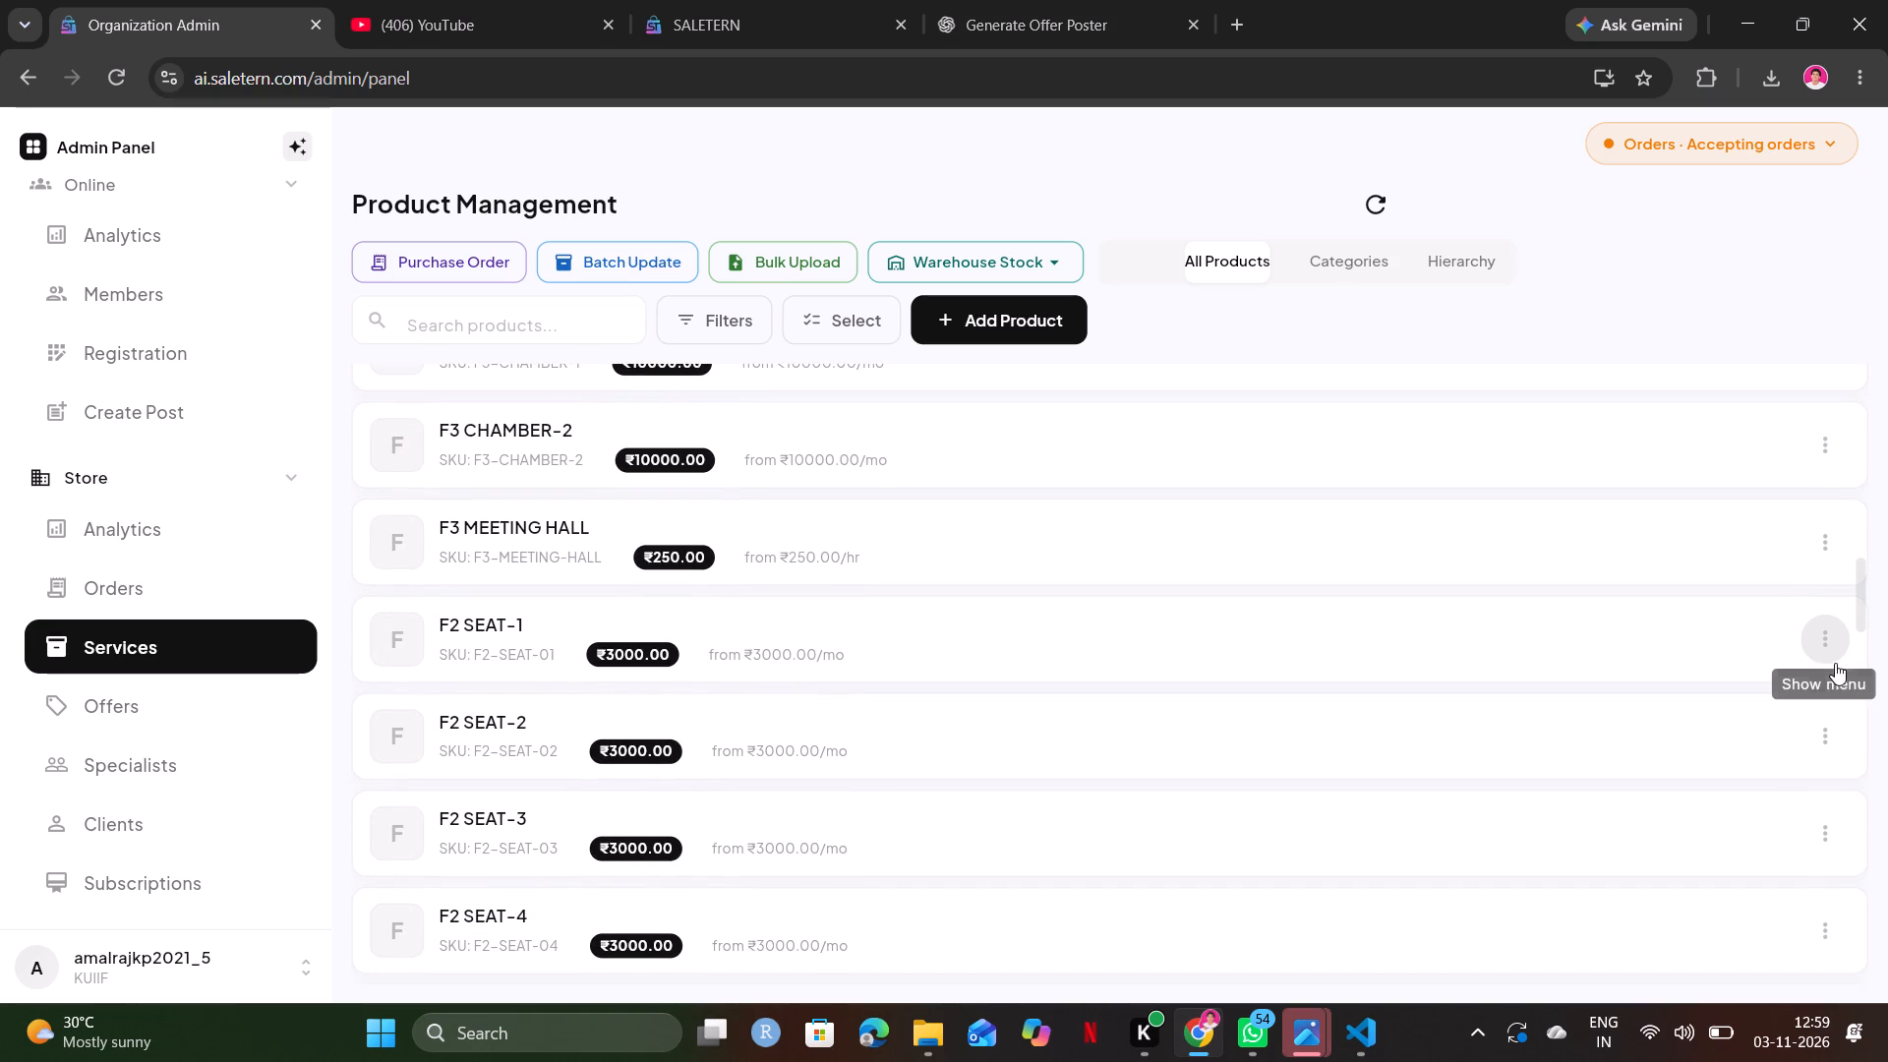
{"action": "left_click", "coordinate": [1827, 656]}
{"action": "left_click", "coordinate": [1759, 644]}
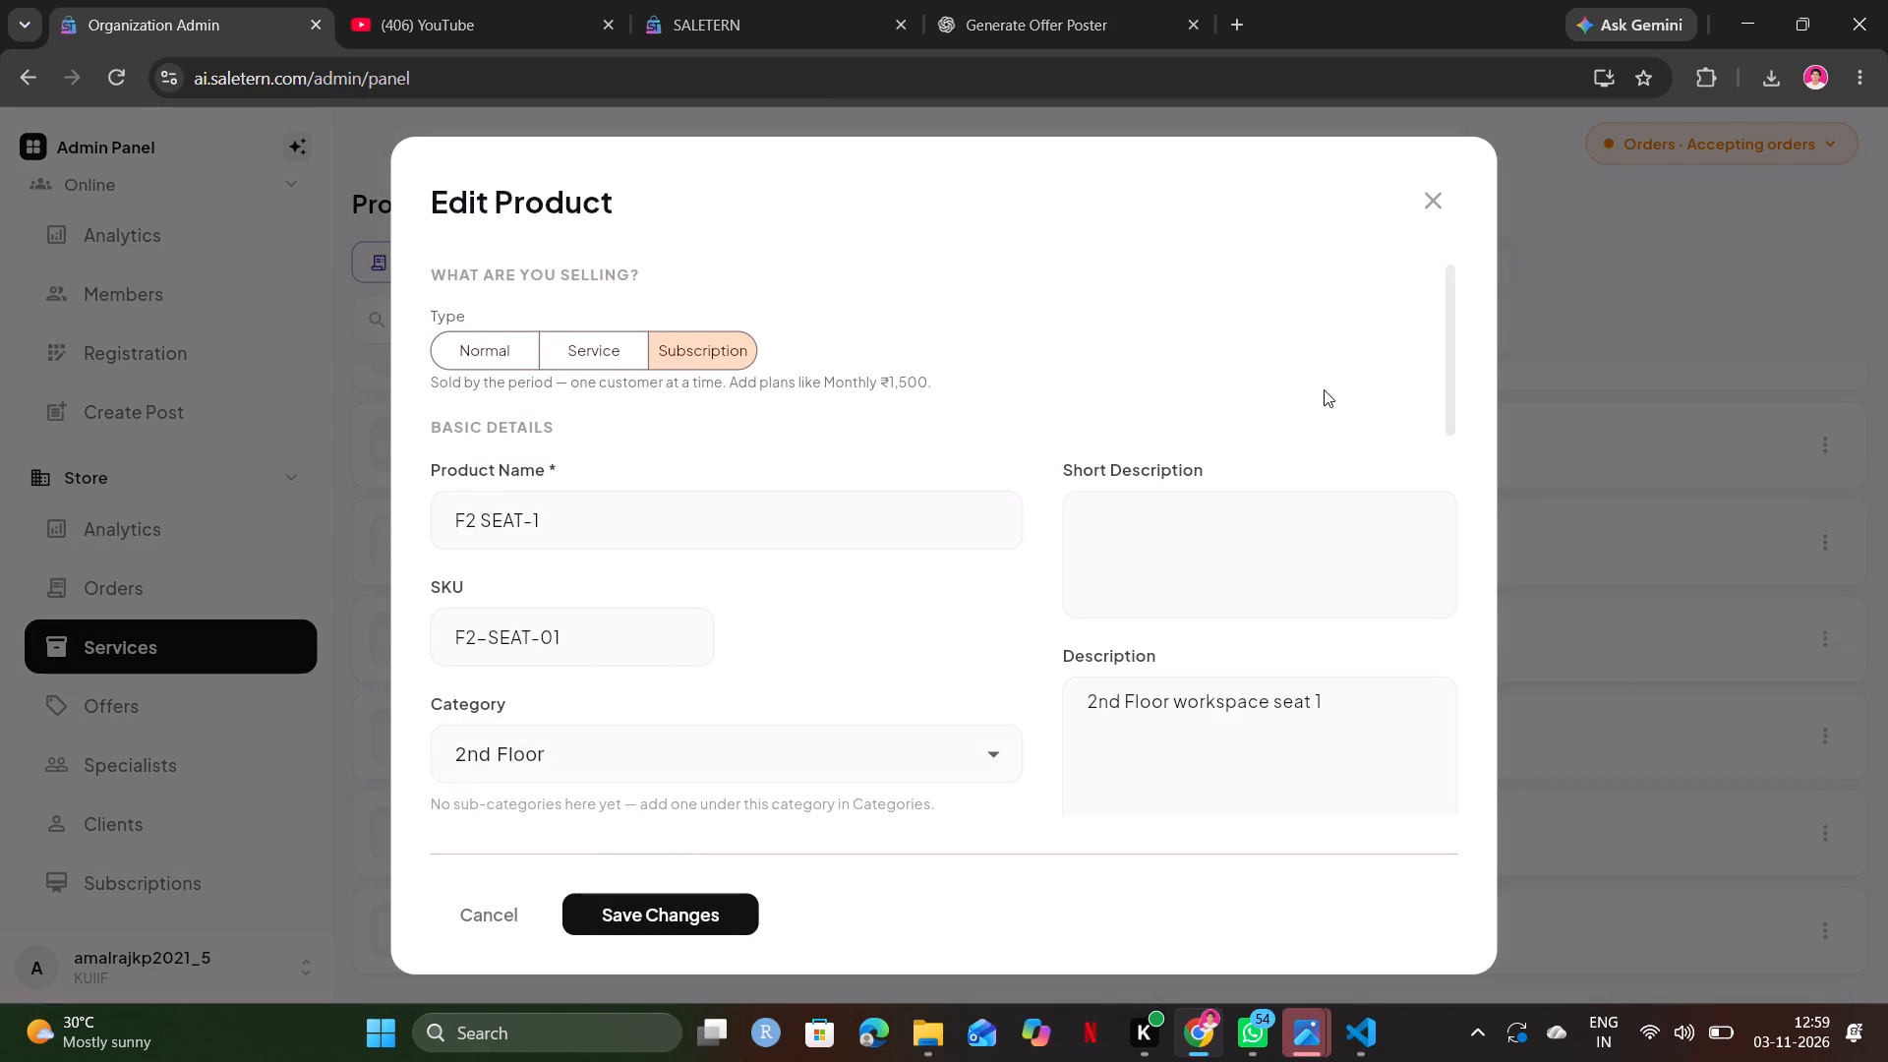
{"action": "left_click_drag", "start_coordinate": [1449, 338], "coordinate": [1474, 447]}
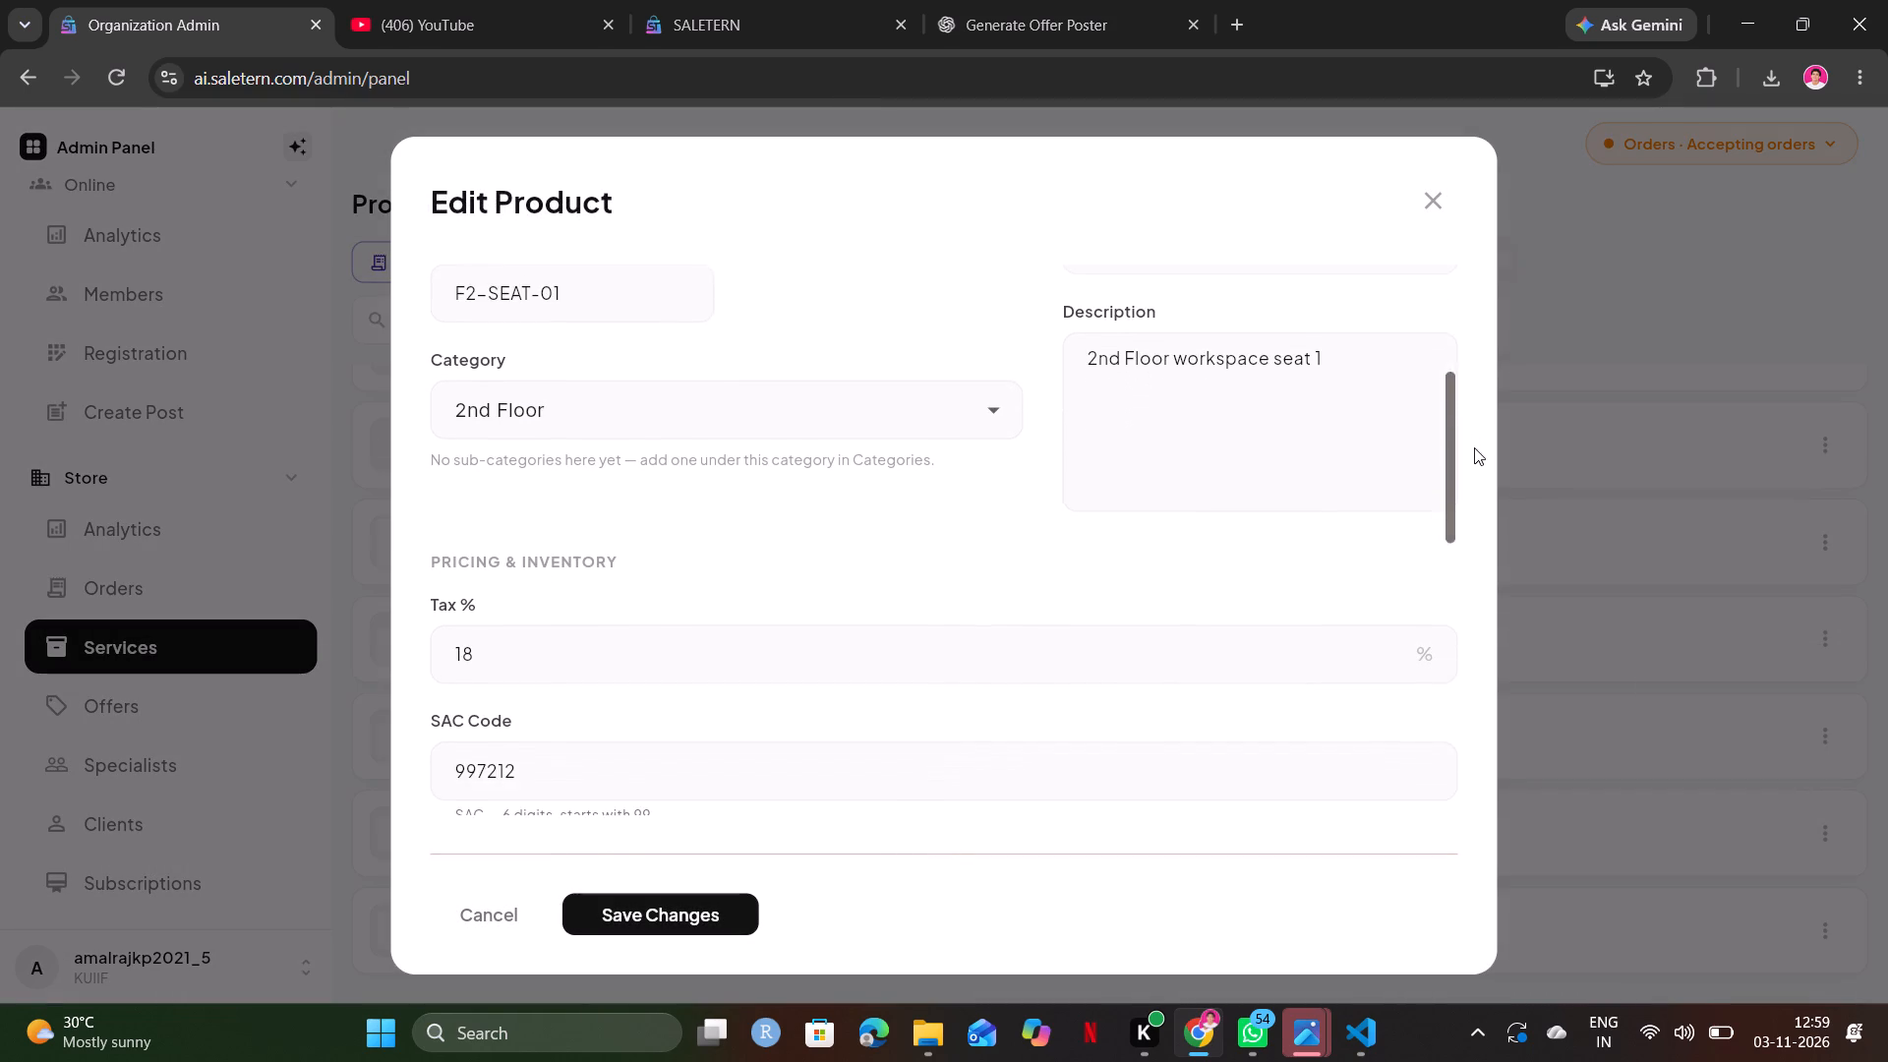
{"action": "left_click_drag", "start_coordinate": [1474, 447], "coordinate": [1474, 449]}
{"action": "left_click_drag", "start_coordinate": [722, 622], "coordinate": [0, 731]}
{"action": "key", "text": "0"}
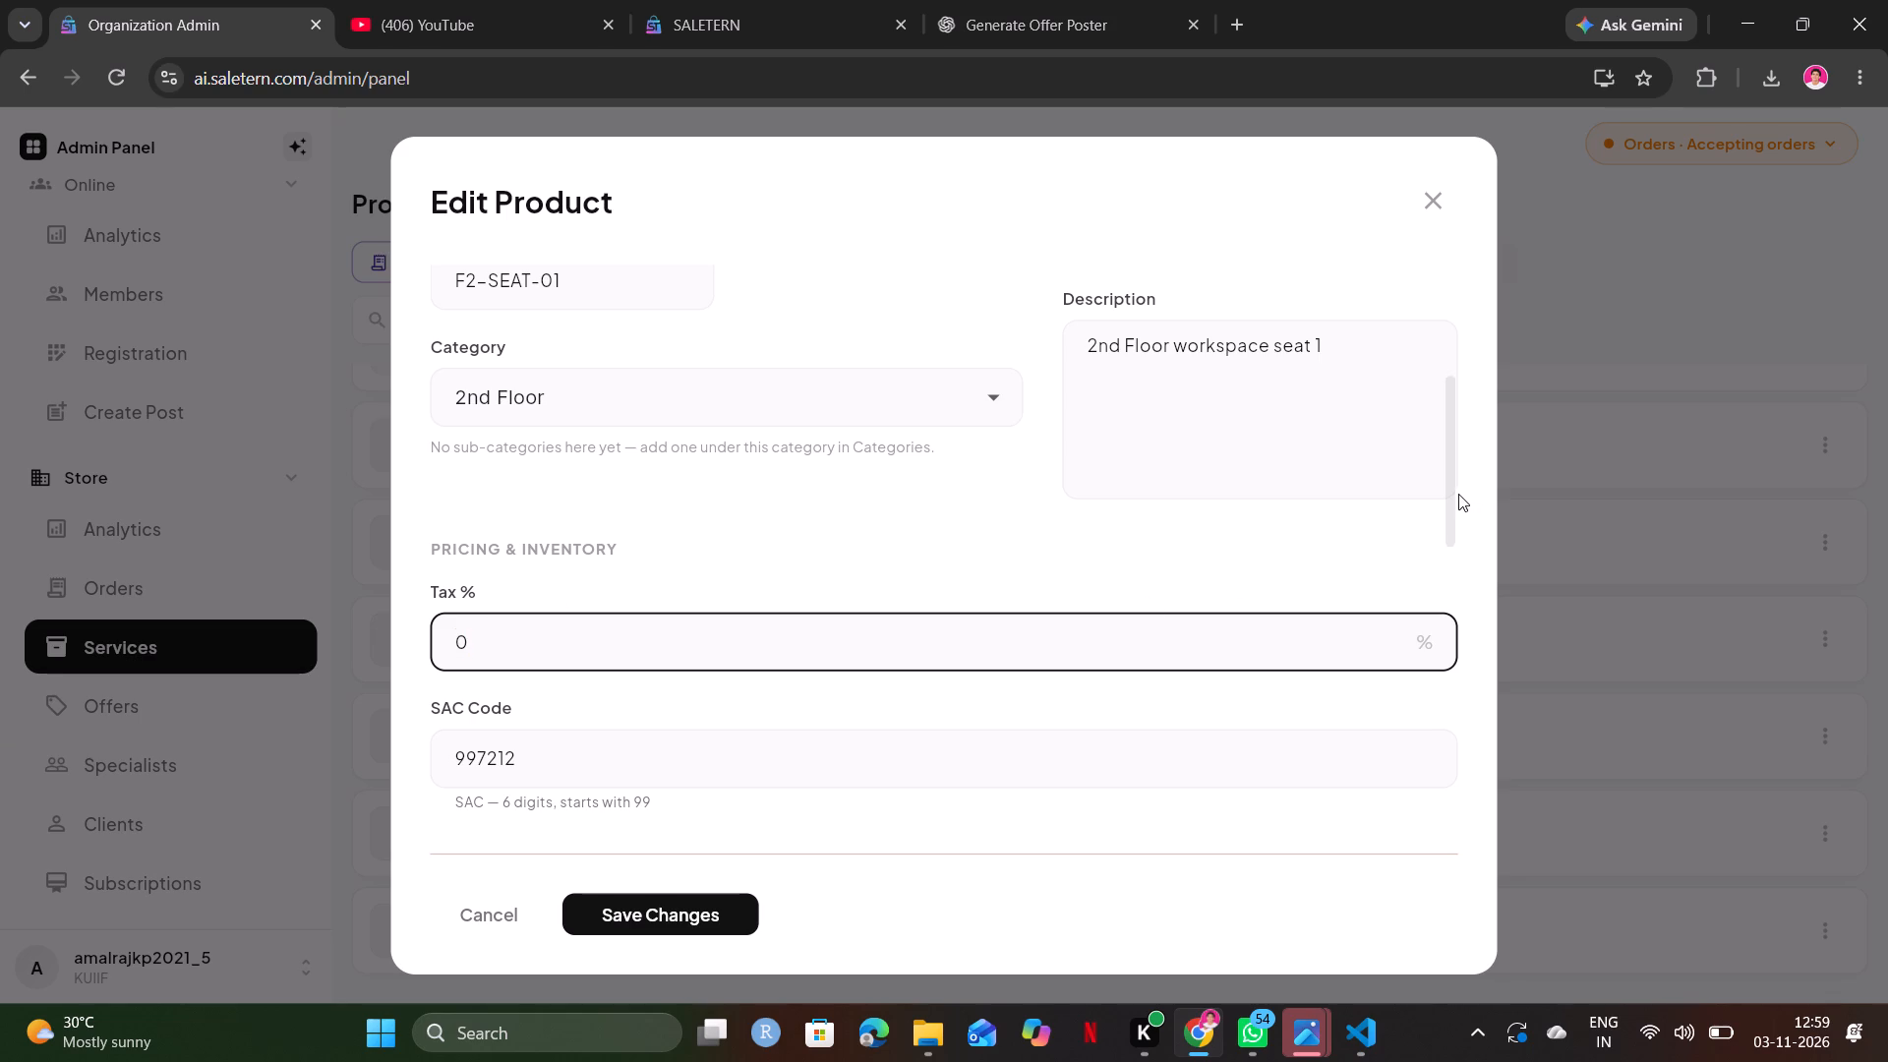
Start an image upload in the product images of F2 SEAT-1.
{"action": "left_click_drag", "start_coordinate": [1450, 495], "coordinate": [1461, 749]}
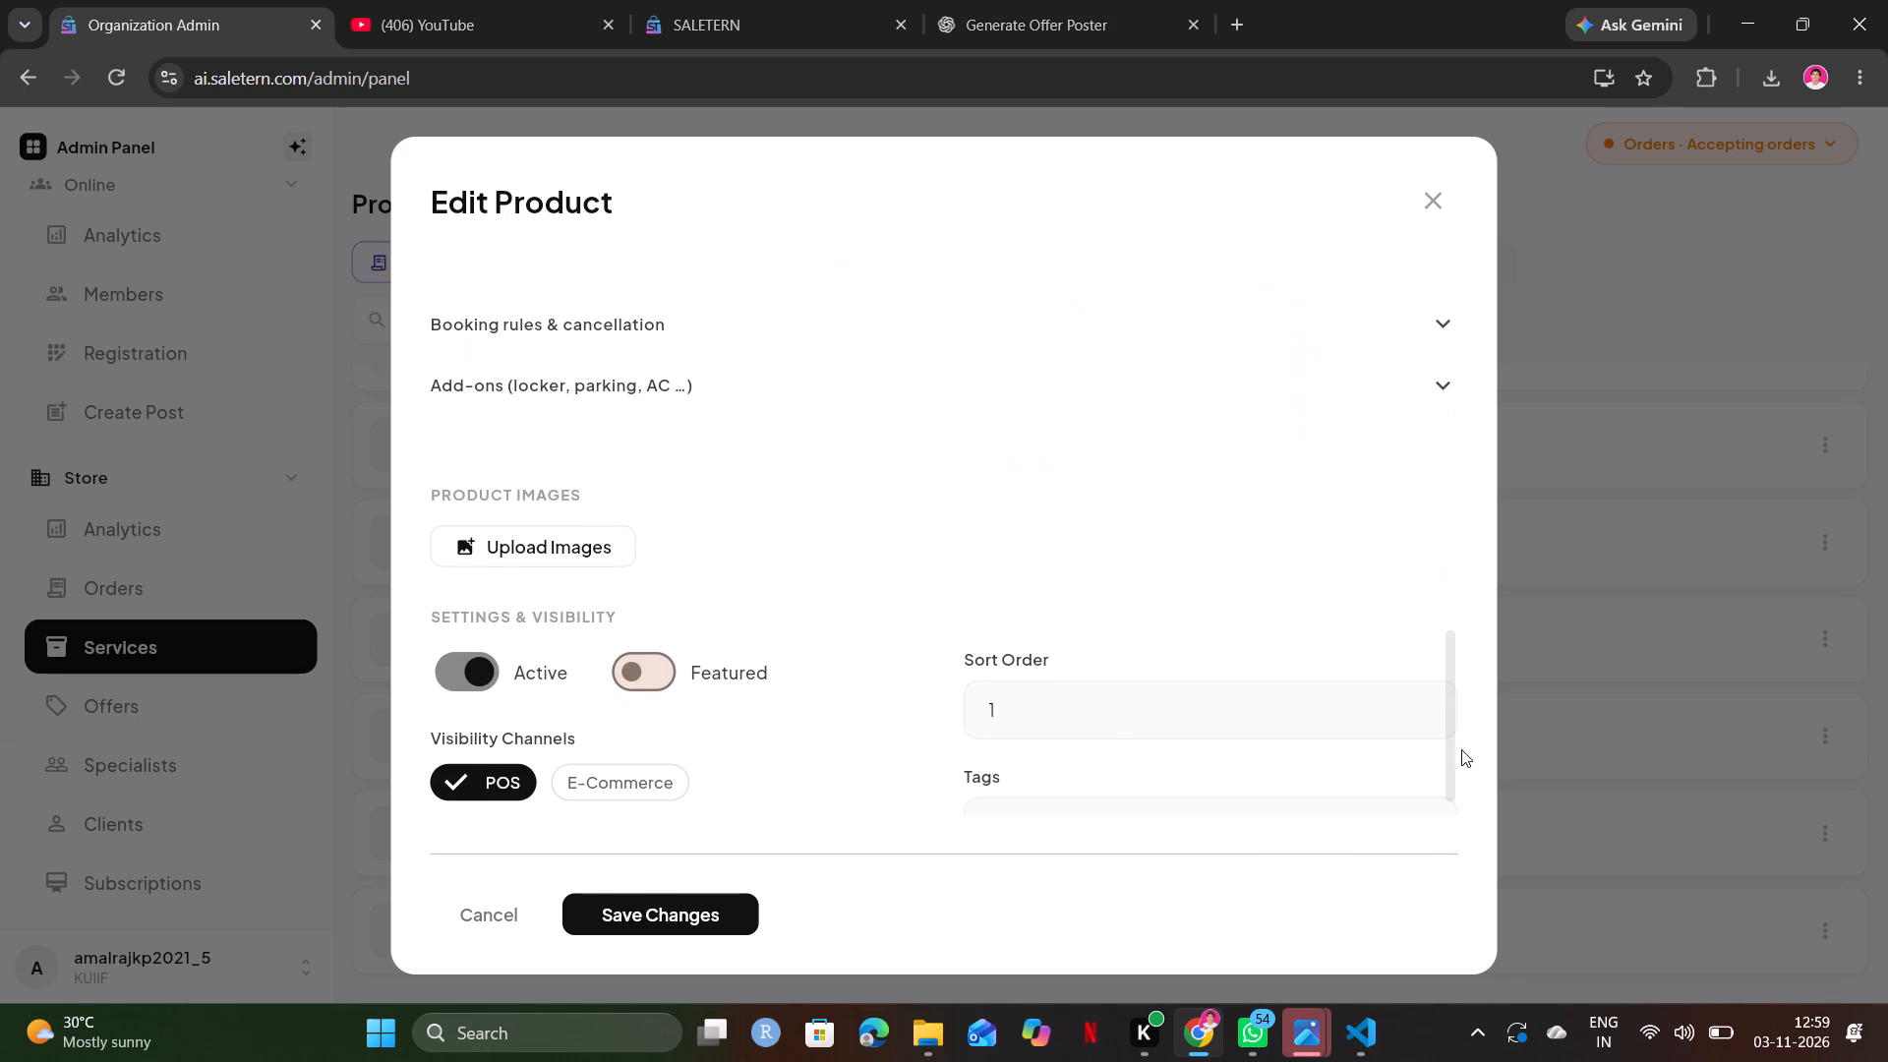
{"action": "left_click", "coordinate": [532, 558]}
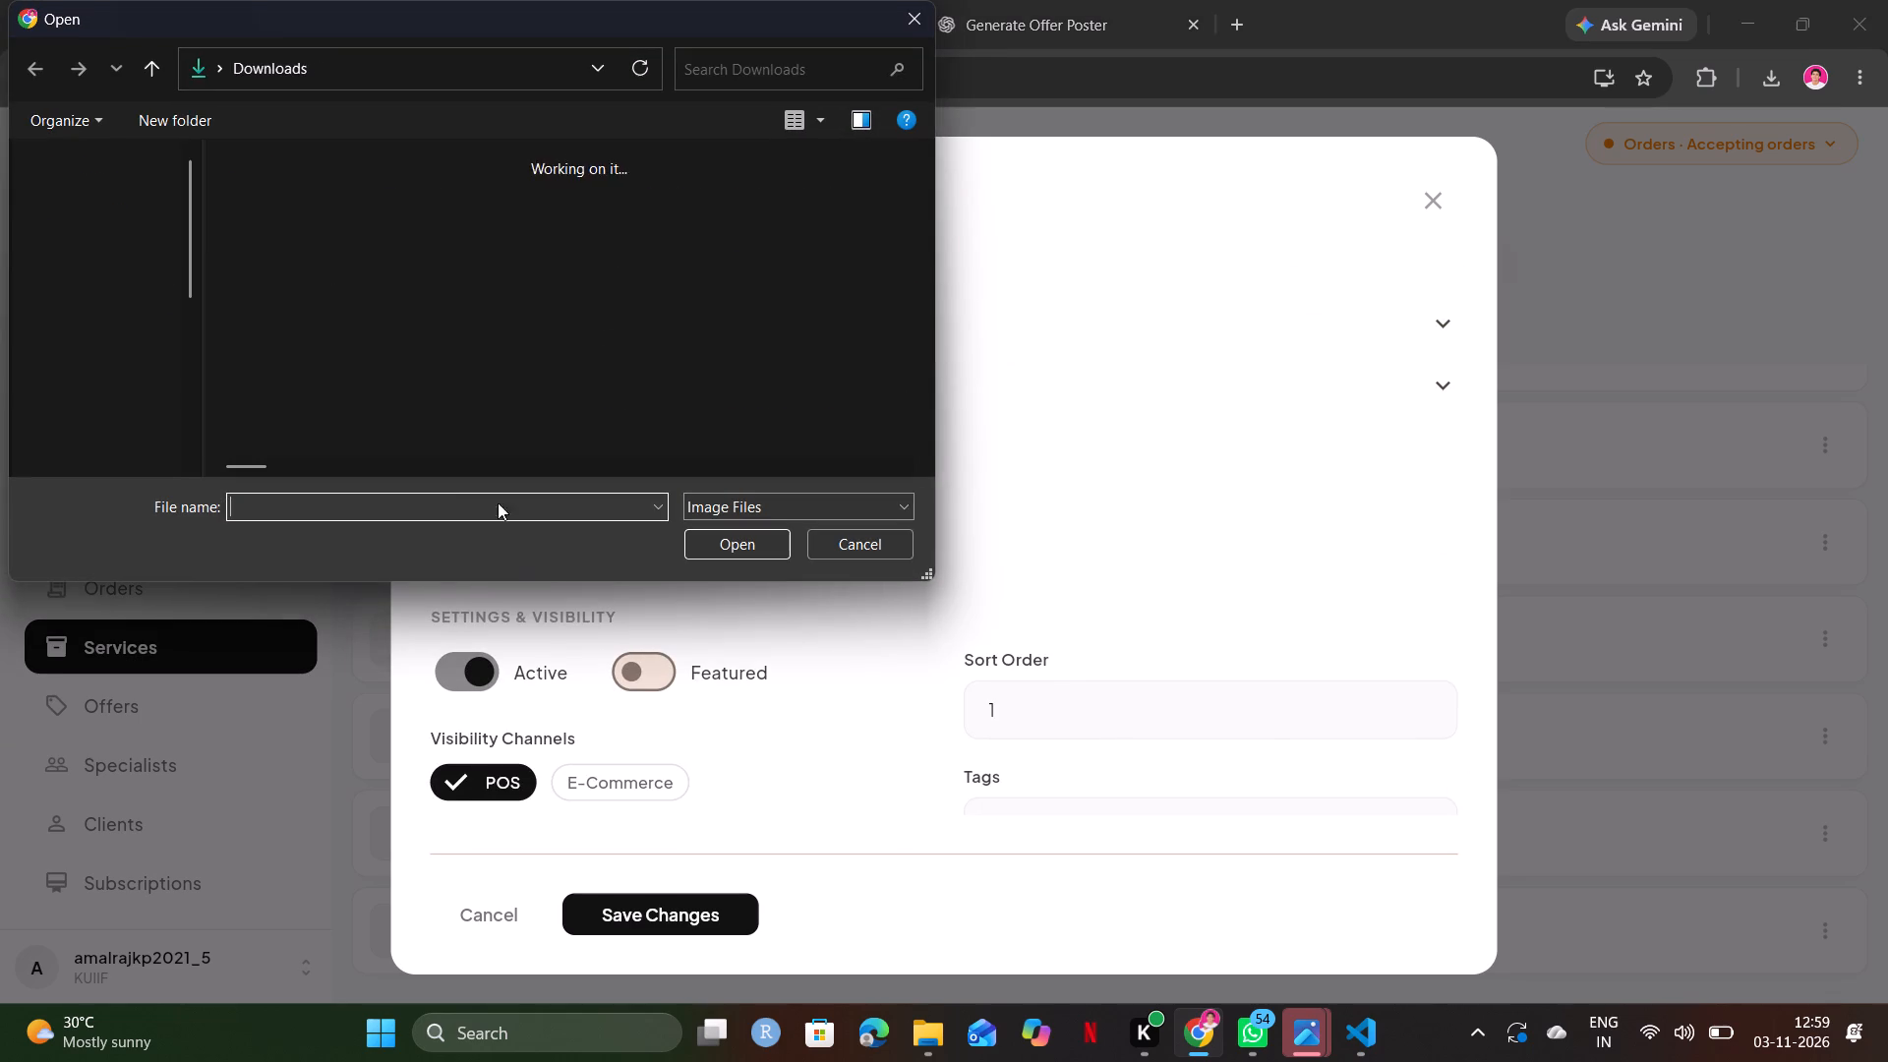
Add the image WhatsApp Image 2026-11-03 at 12.51.43 from Downloads to F2 SEAT-1 and save the product.
{"action": "left_click", "coordinate": [303, 186]}
{"action": "left_click", "coordinate": [758, 536]}
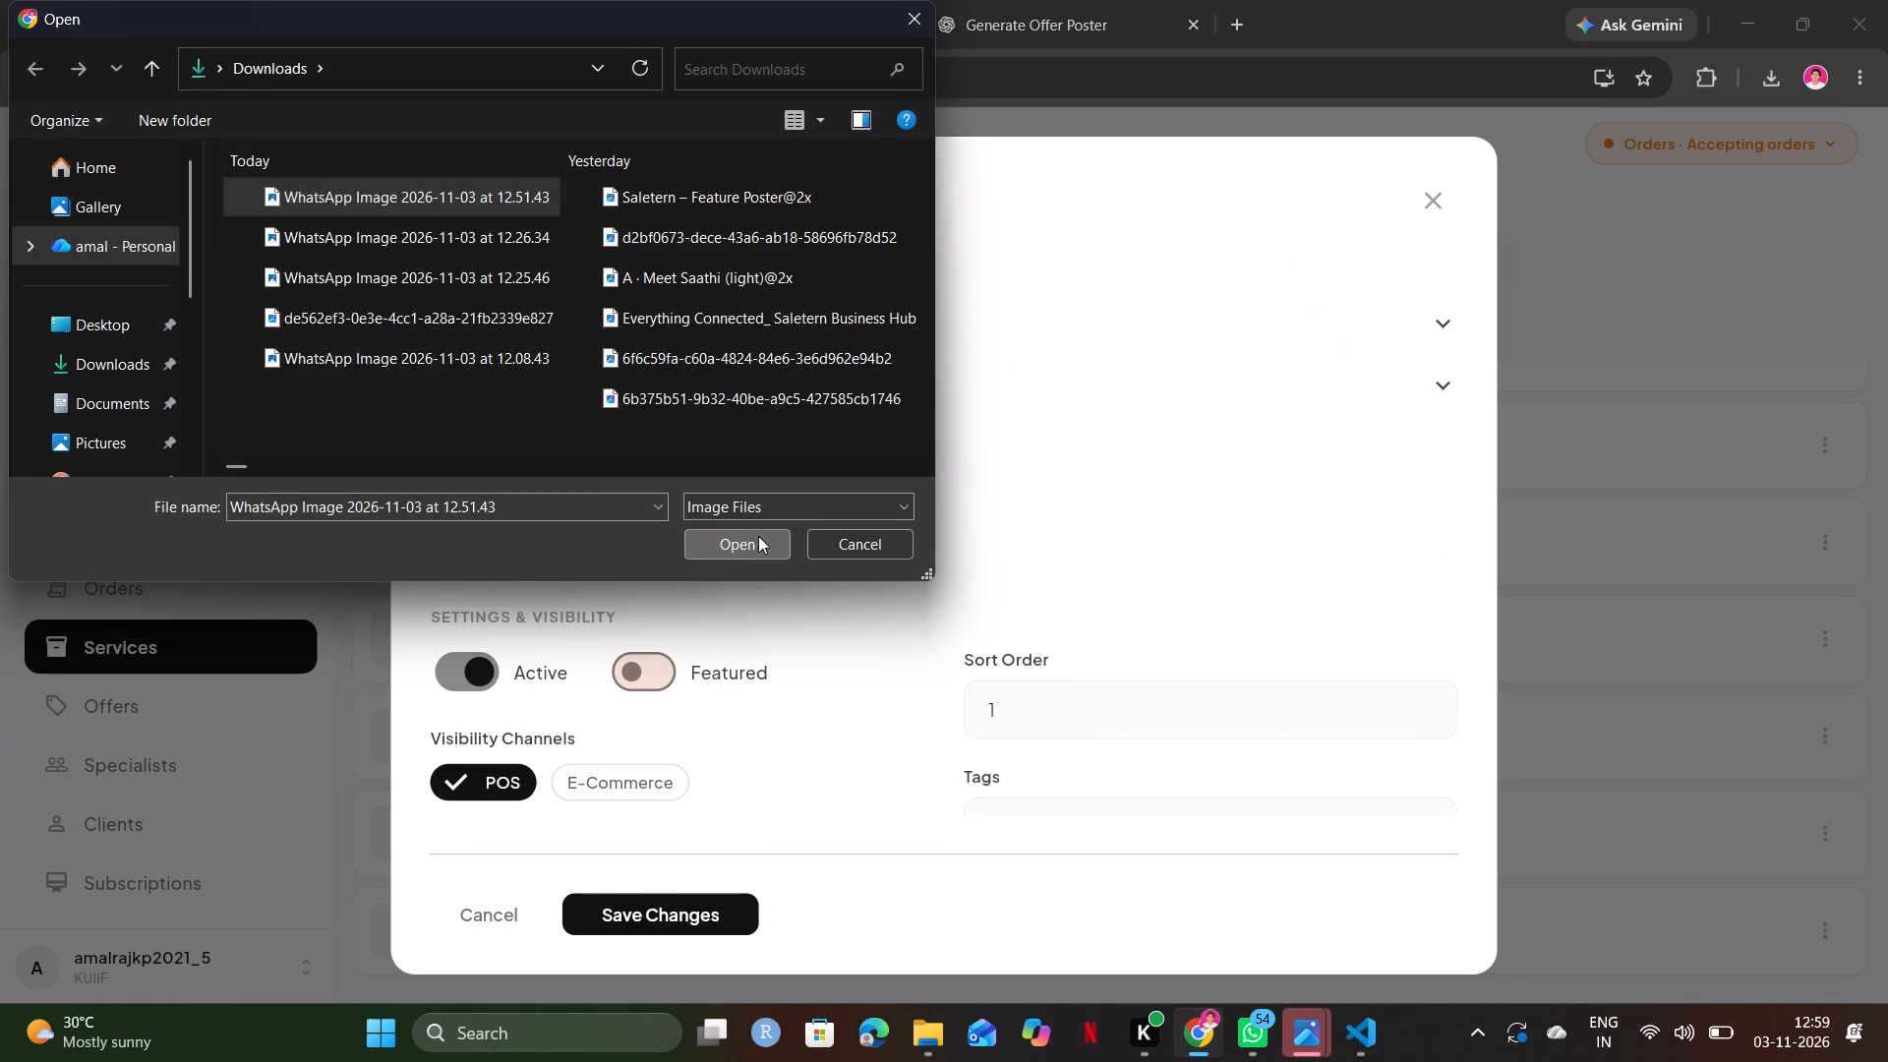
{"action": "left_click", "coordinate": [680, 908]}
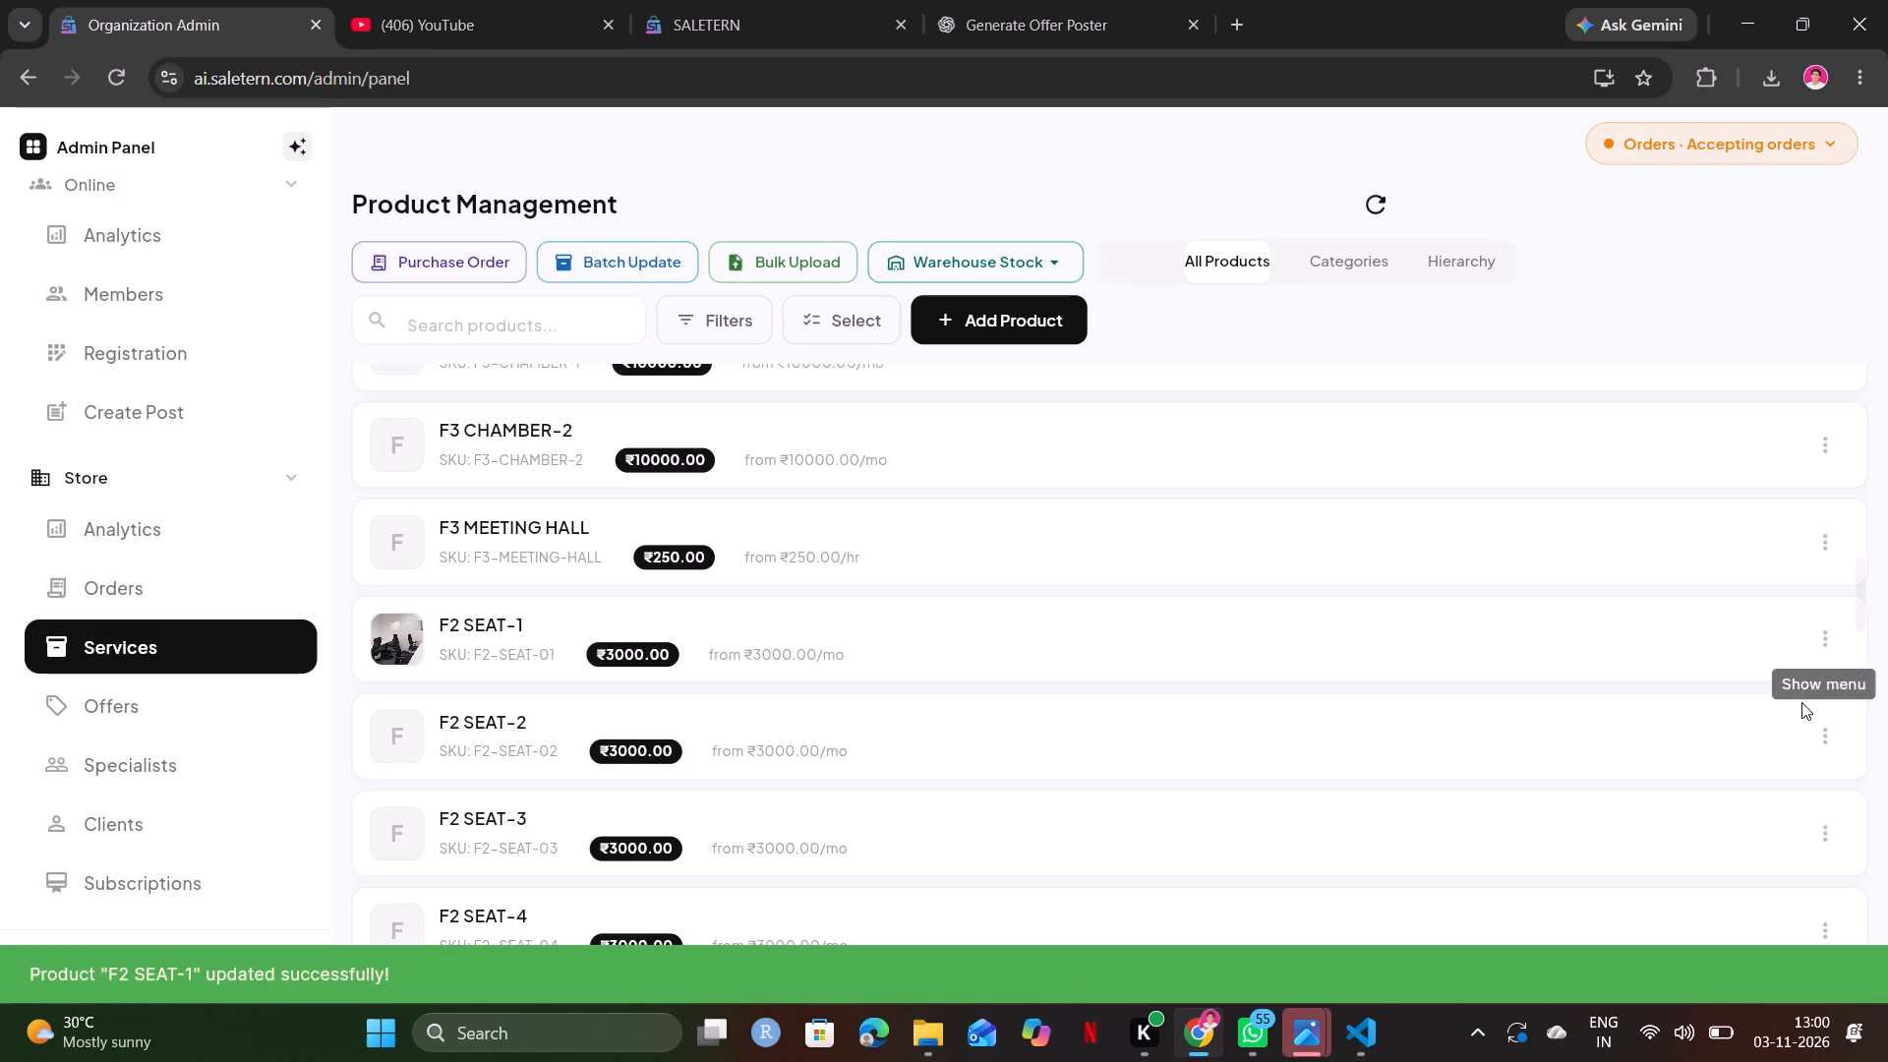
Open the F2 SEAT-2 product for editing and set its tax to 0%.
{"action": "left_click", "coordinate": [1813, 723]}
{"action": "left_click", "coordinate": [1755, 728]}
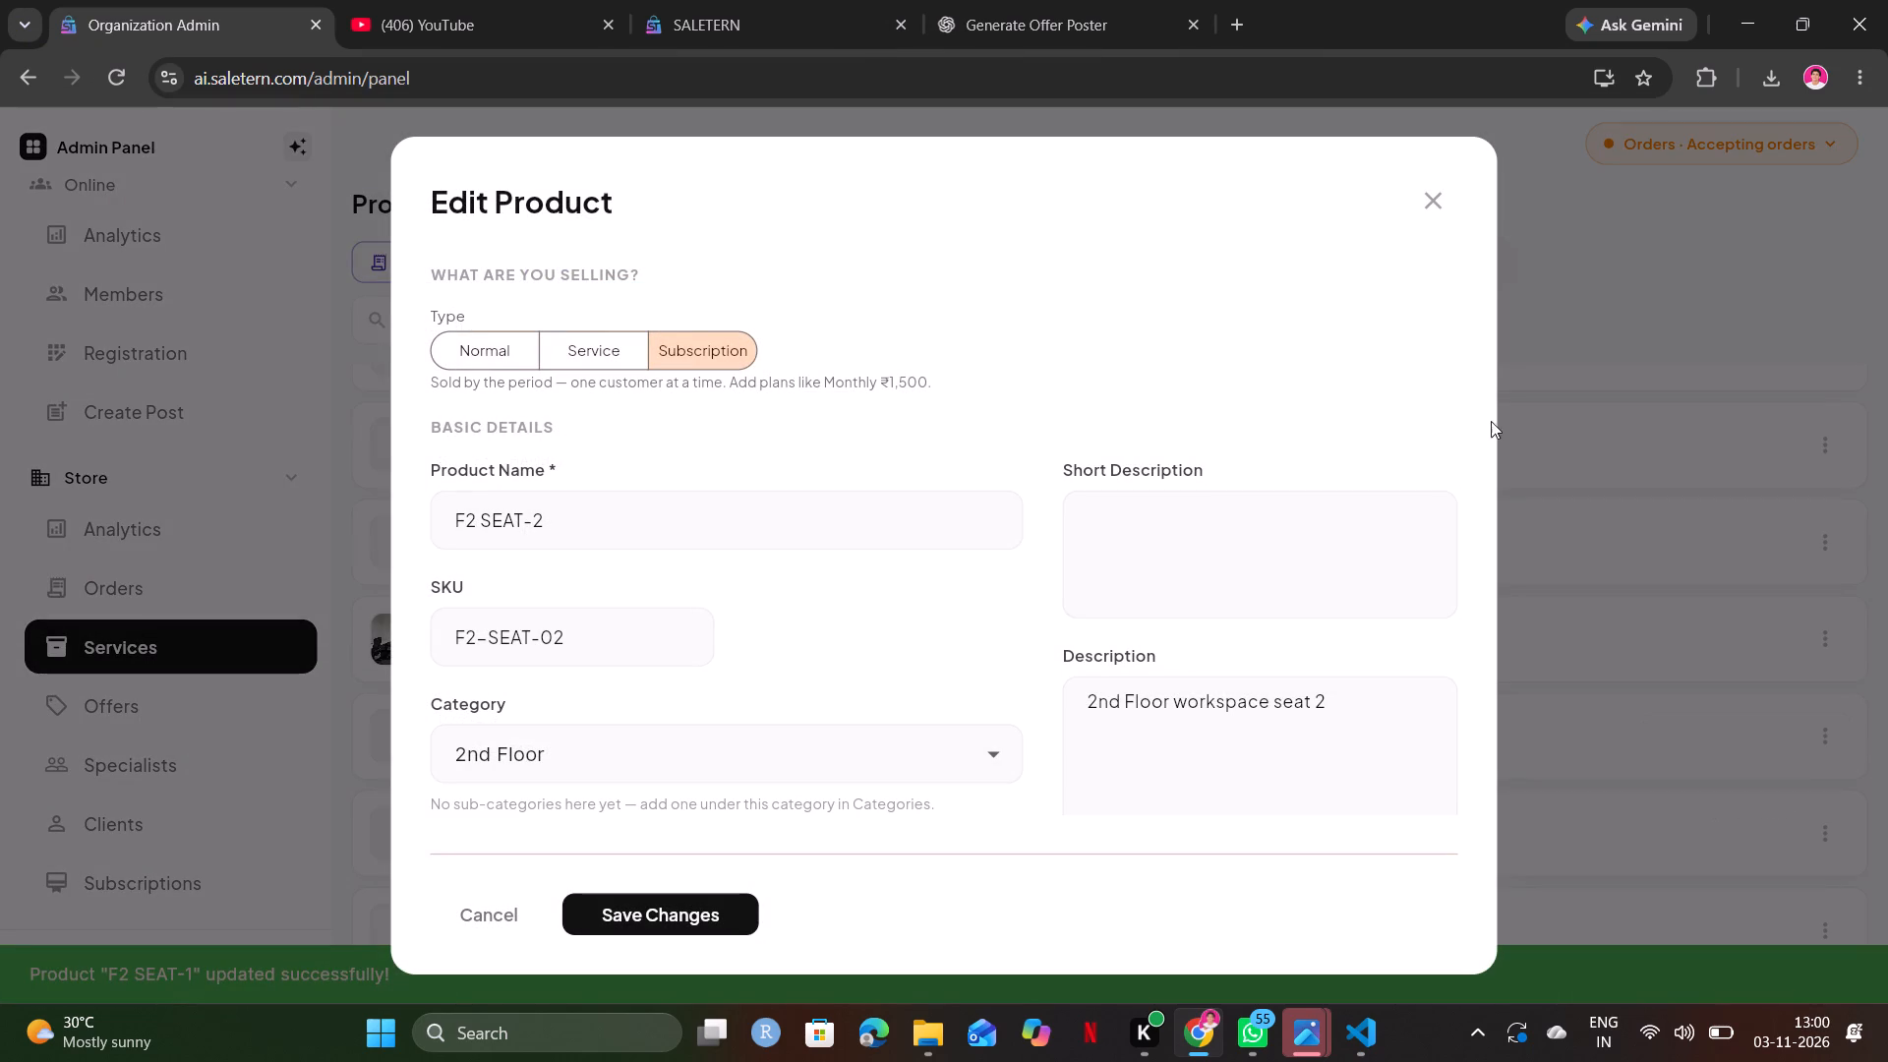
{"action": "left_click_drag", "start_coordinate": [1455, 405], "coordinate": [1477, 523]}
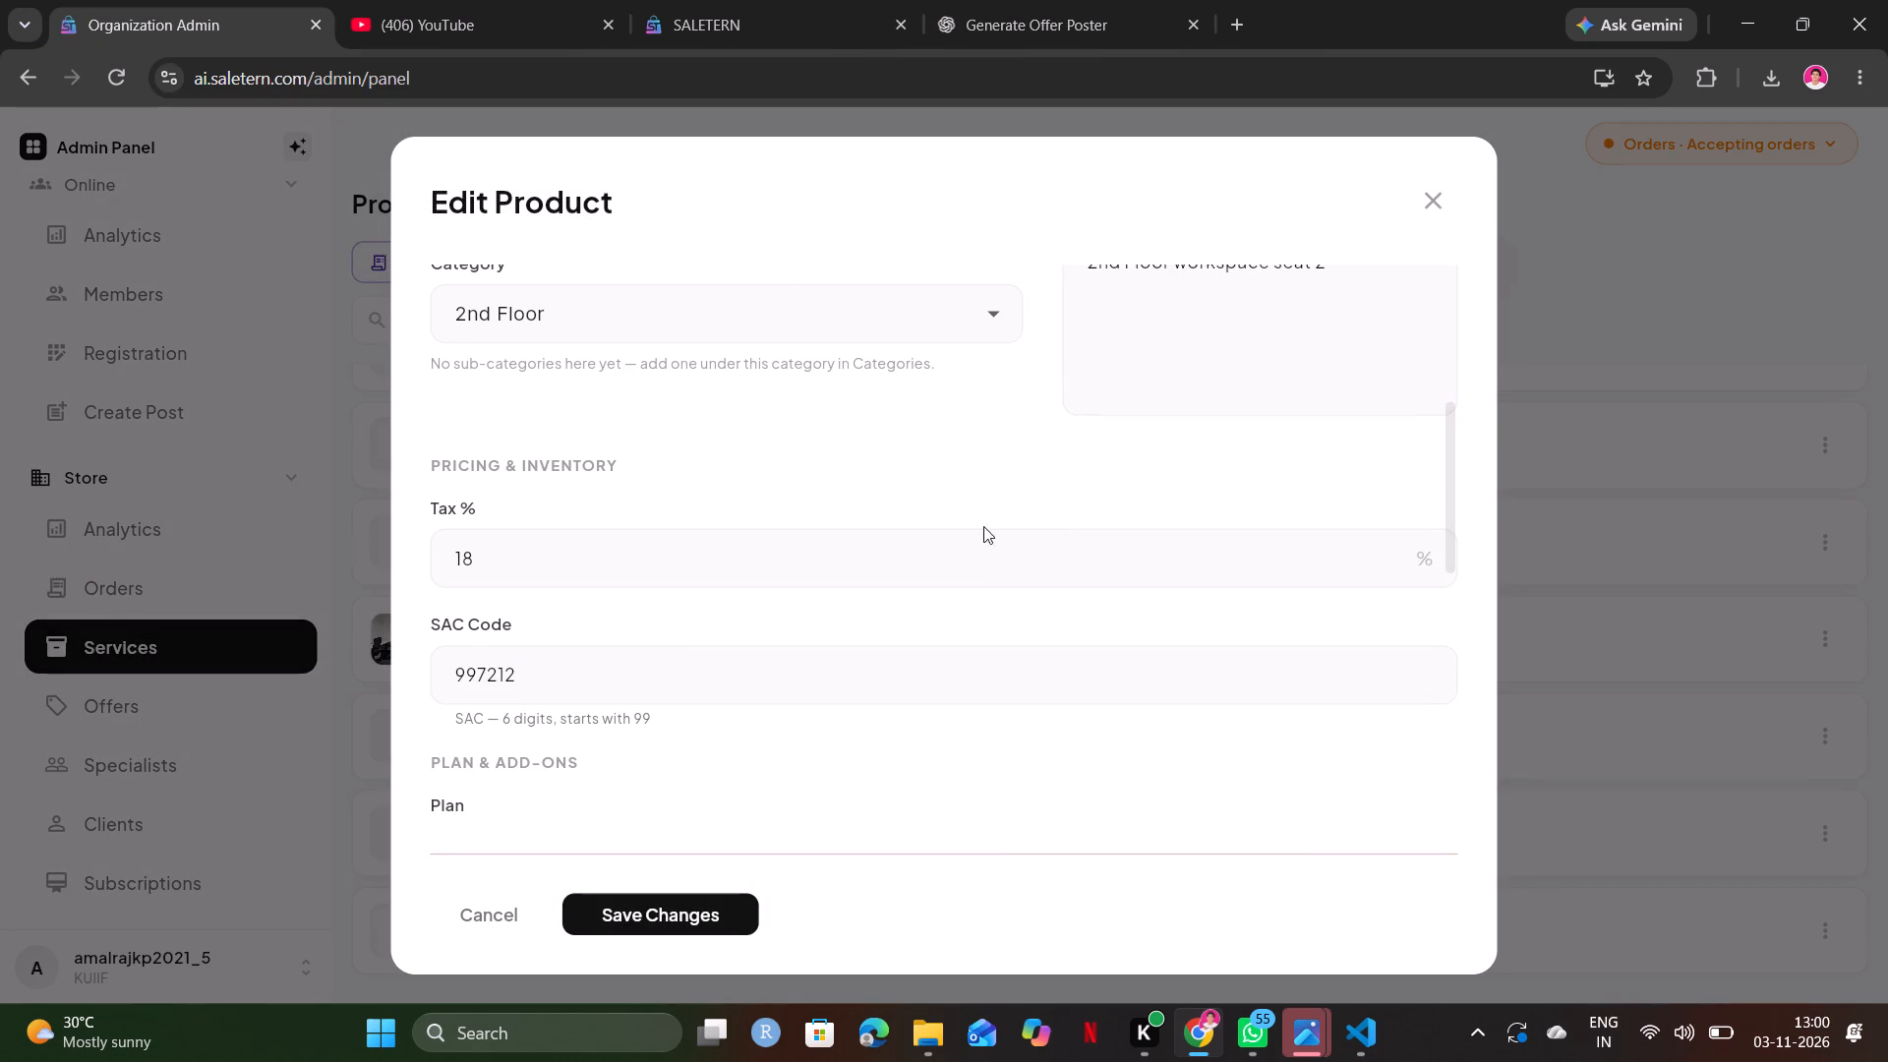
{"action": "left_click_drag", "start_coordinate": [966, 532], "coordinate": [224, 453]}
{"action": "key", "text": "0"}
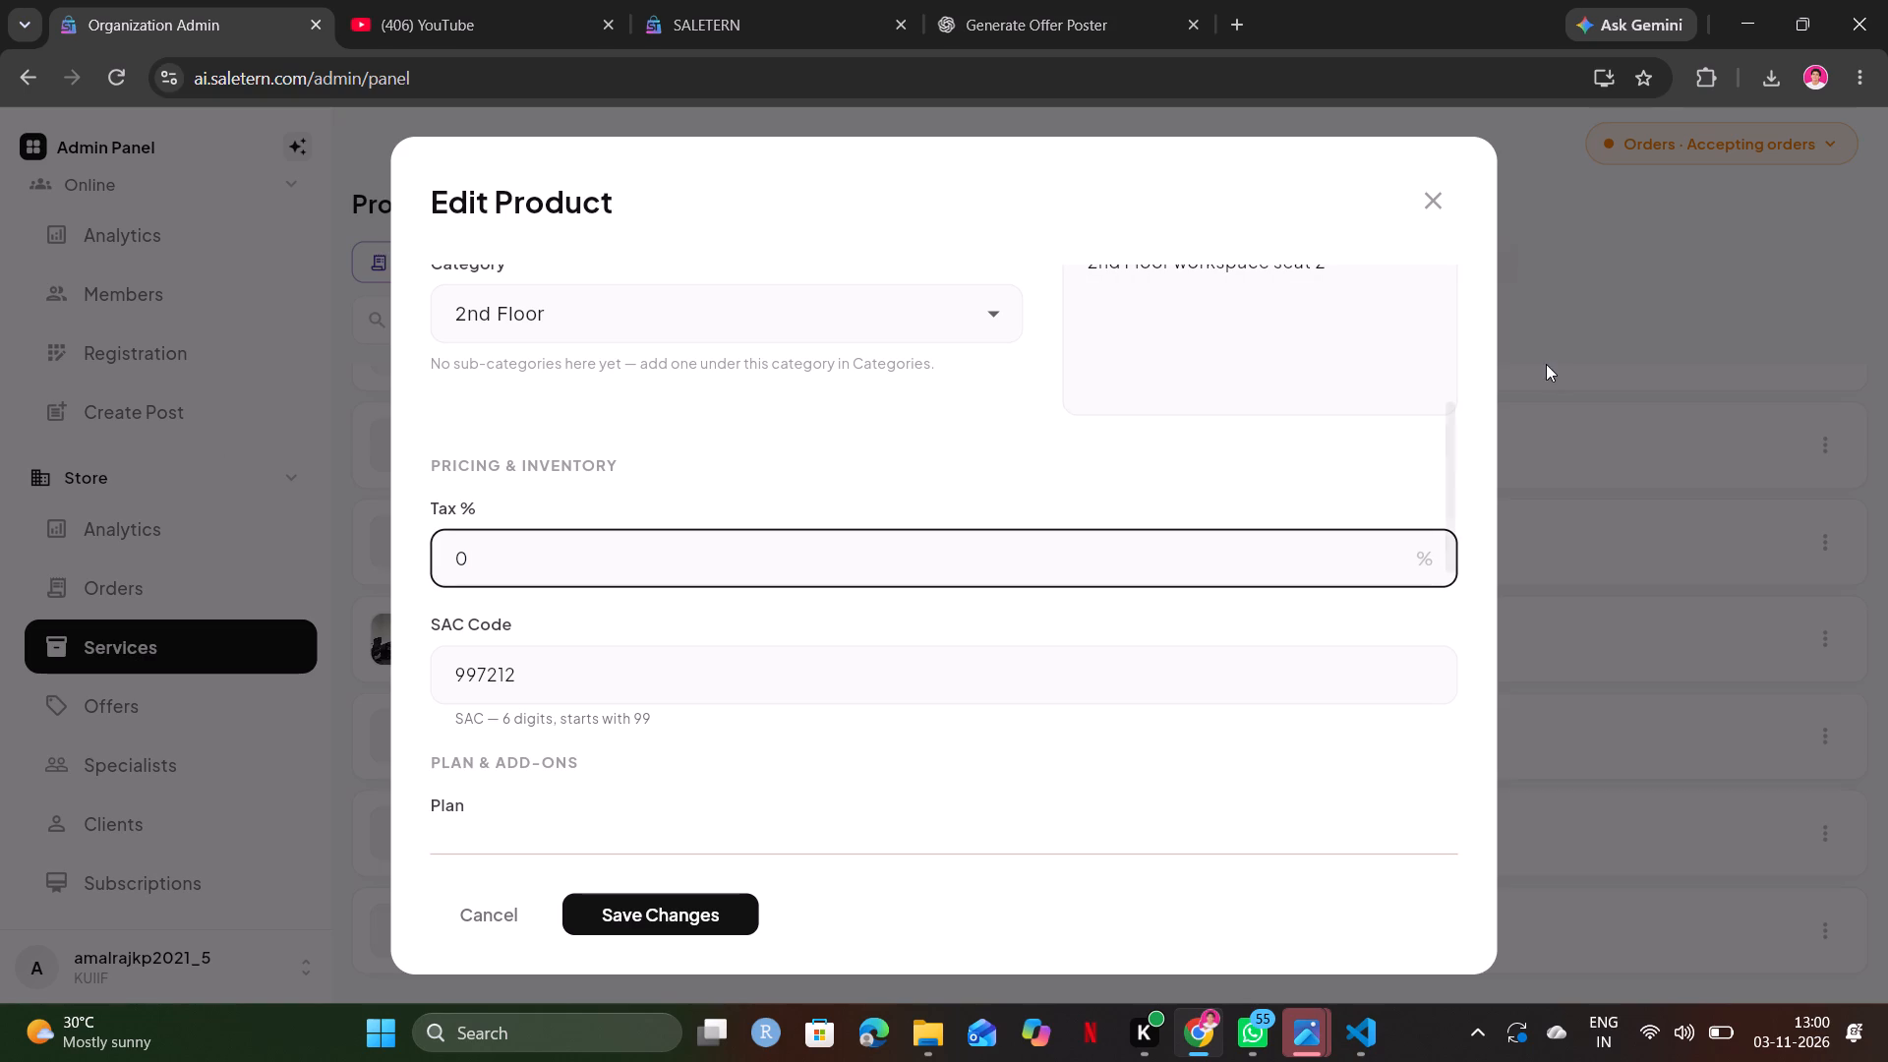
Upload WhatsApp Image 2026-11-03 at 12.51.43 as the product image of F2 SEAT-2 and save the product.
{"action": "left_click_drag", "start_coordinate": [1447, 443], "coordinate": [1452, 628]}
{"action": "left_click", "coordinate": [447, 693]}
{"action": "left_click", "coordinate": [447, 693]}
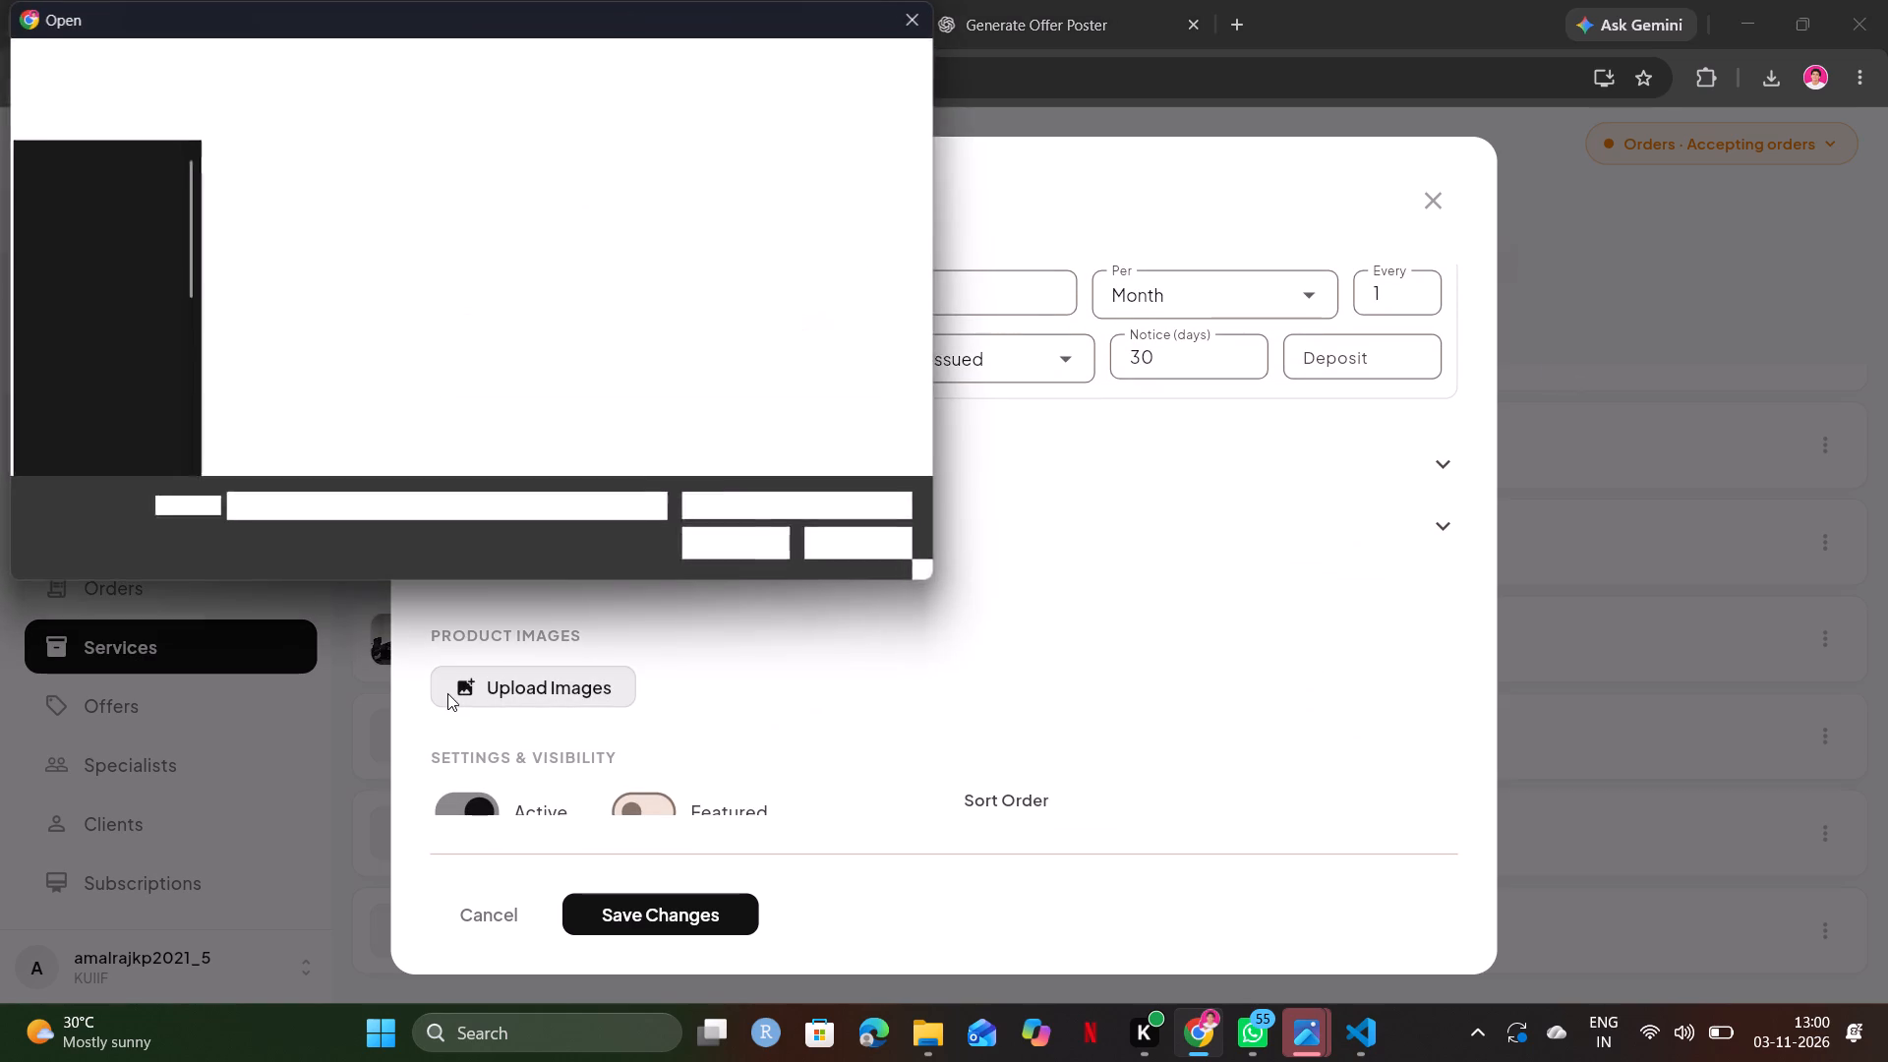
{"action": "left_click", "coordinate": [386, 200]}
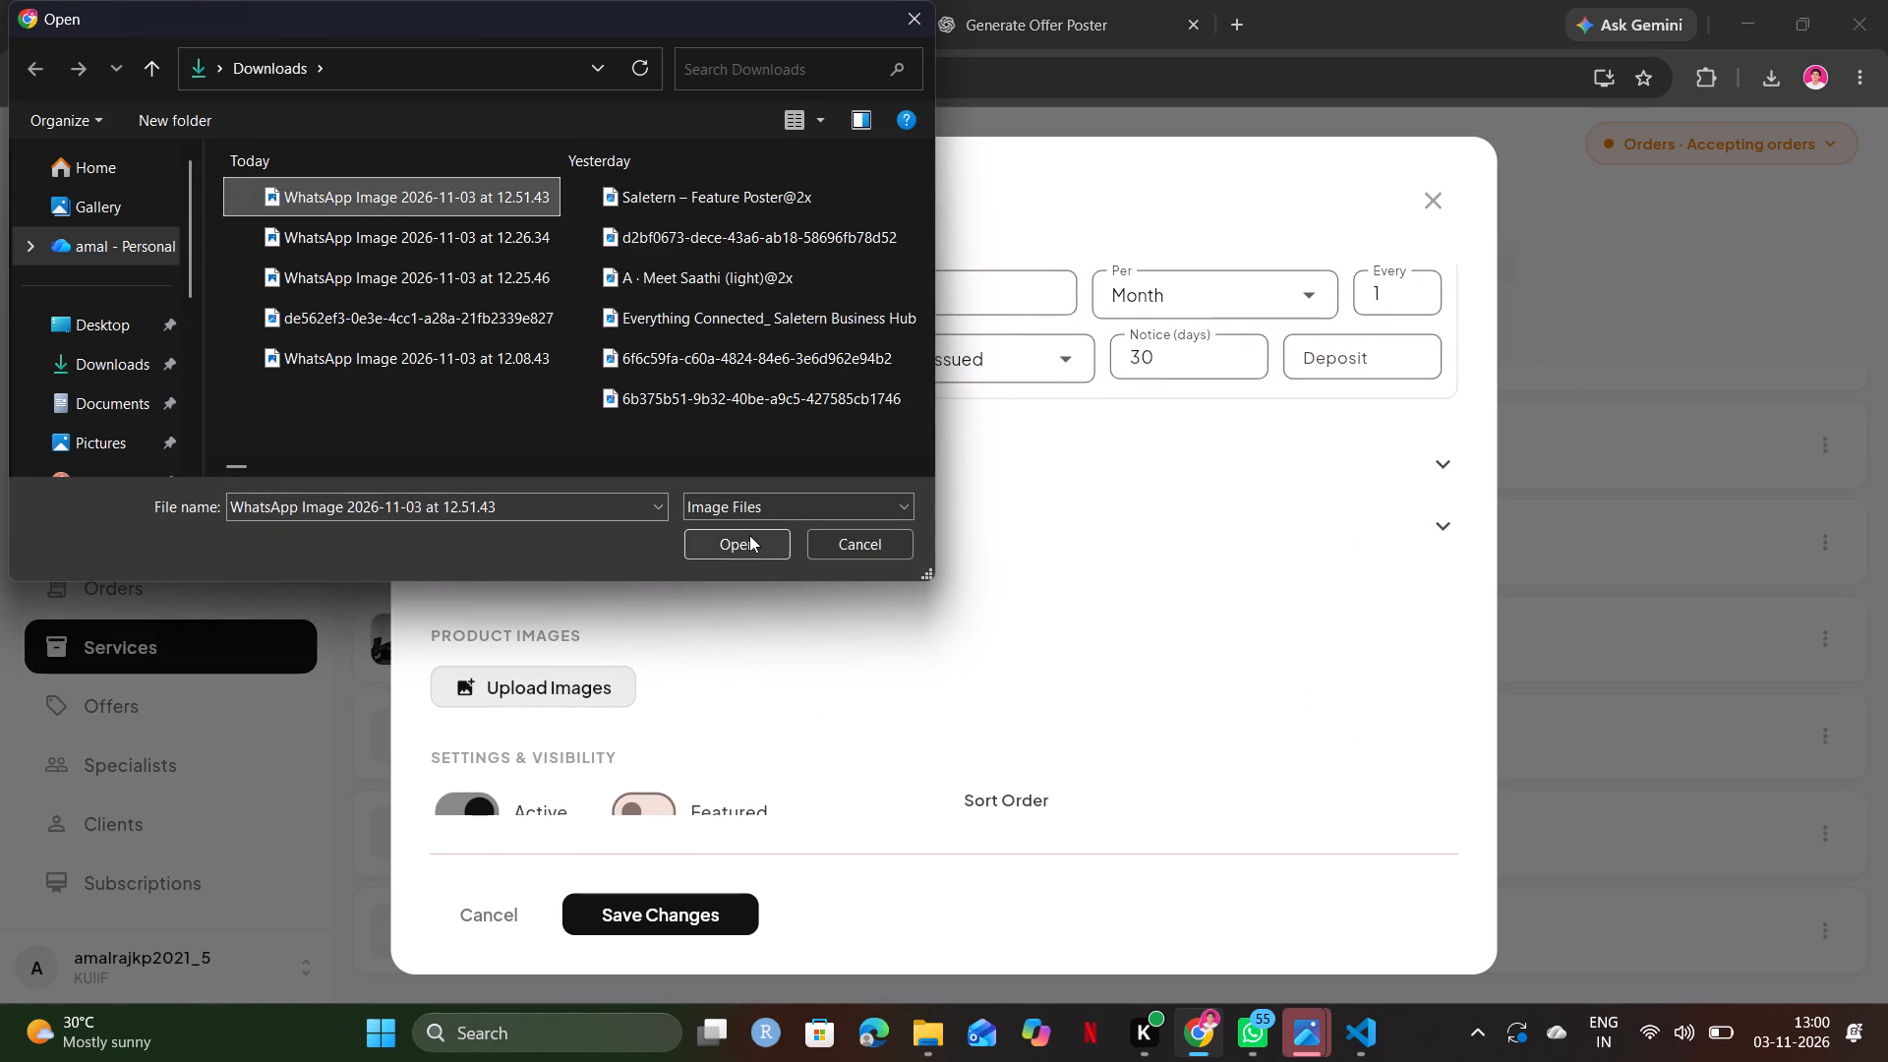
{"action": "left_click", "coordinate": [749, 535]}
{"action": "left_click", "coordinate": [677, 914]}
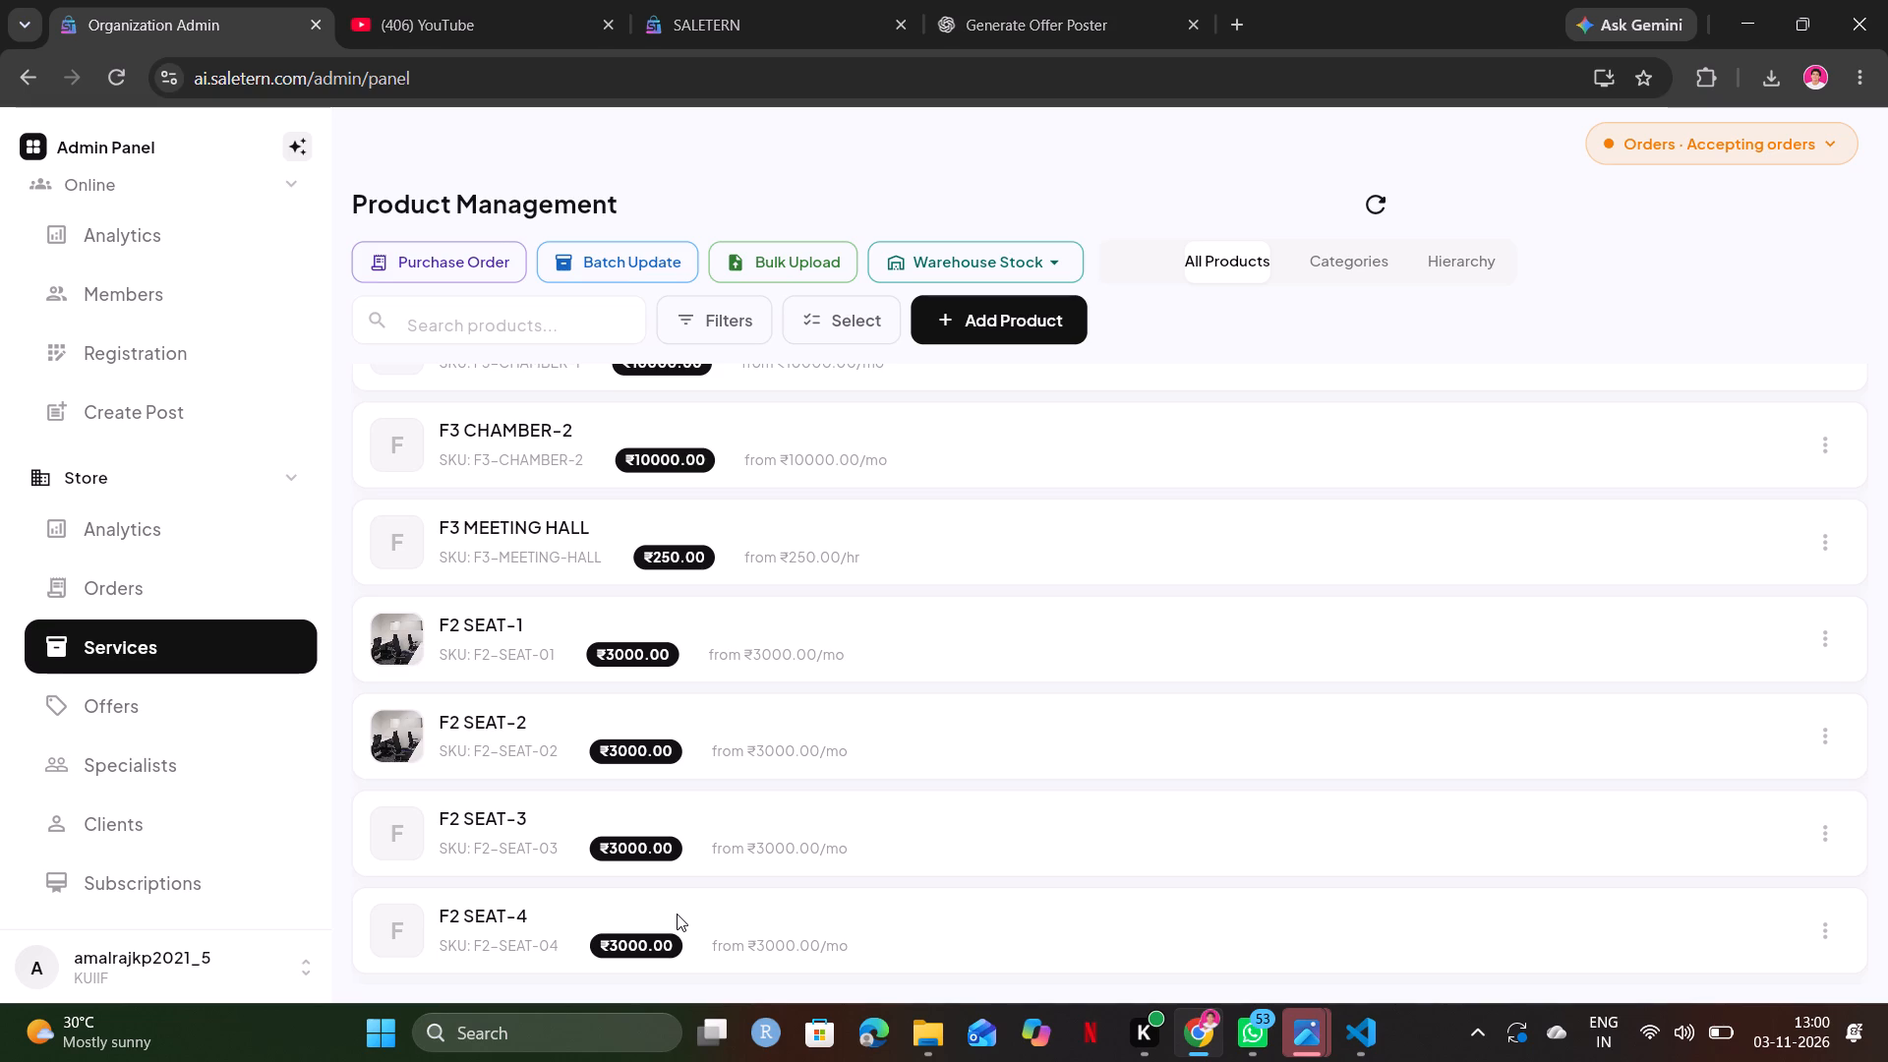
Open the F2 SEAT-3 product for editing.
{"action": "left_click", "coordinate": [1824, 833]}
{"action": "left_click", "coordinate": [1718, 775]}
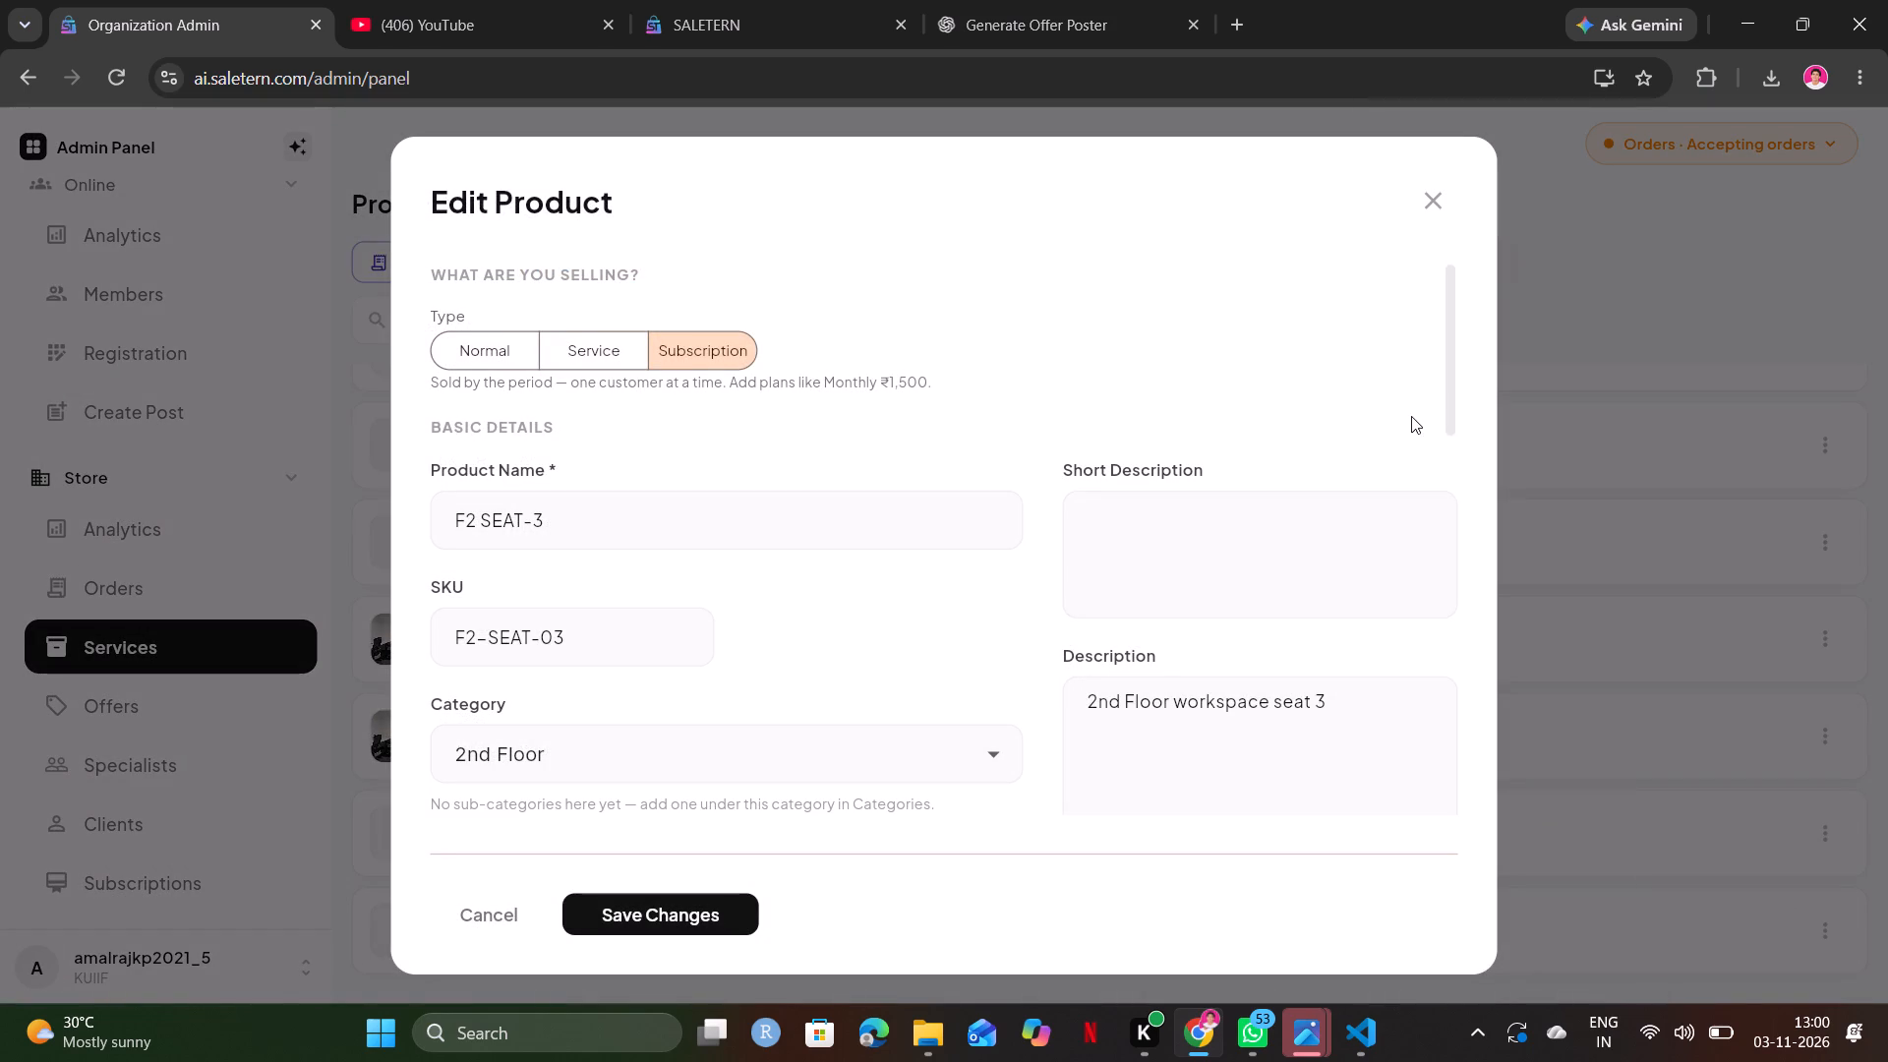
Set the tax of the F2 SEAT-3 product to 0%.
{"action": "left_click_drag", "start_coordinate": [1447, 399], "coordinate": [1480, 543]}
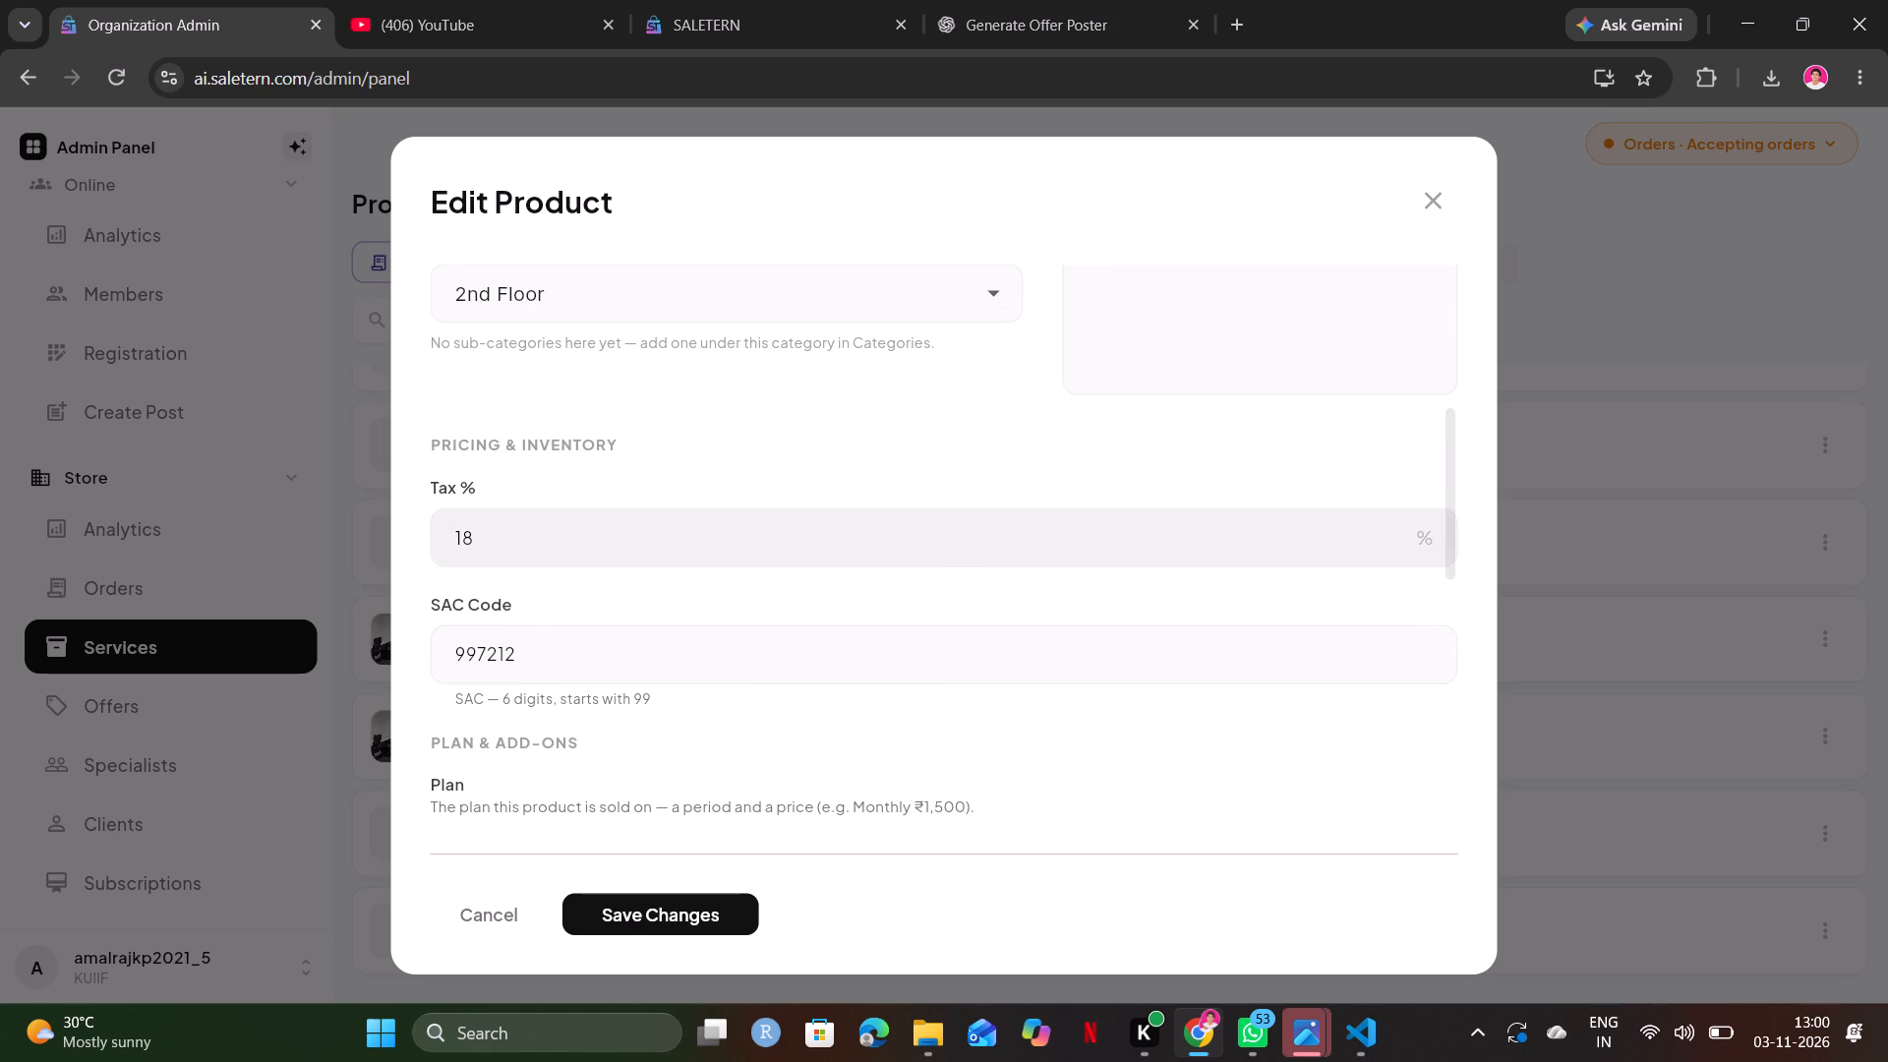
{"action": "left_click", "coordinate": [547, 534]}
{"action": "key", "text": "BackSpace"}
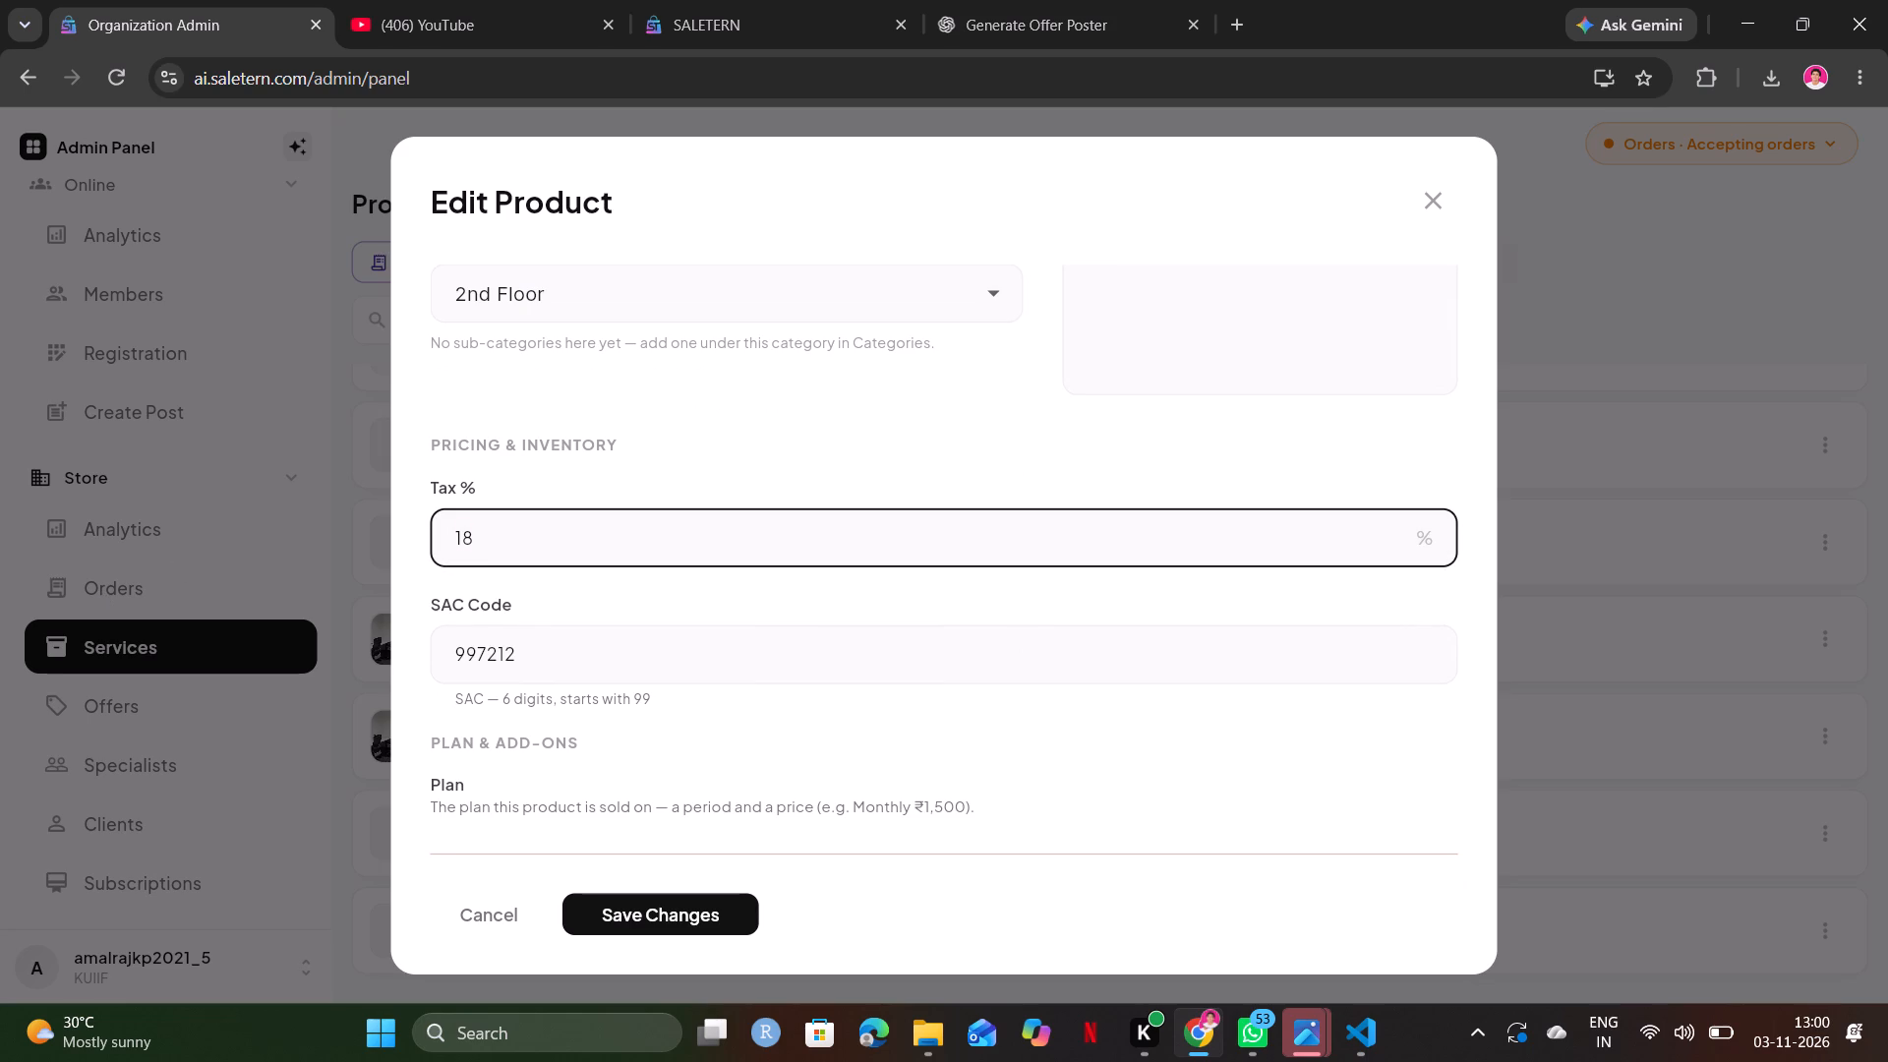
{"action": "key", "text": "BackSpace"}
{"action": "key", "text": "0"}
Add the photo WhatsApp Image 2026-11-03 at 12.51.43 to the F2 SEAT-3 product images and save the product.
{"action": "left_click_drag", "start_coordinate": [1454, 430], "coordinate": [1456, 478]}
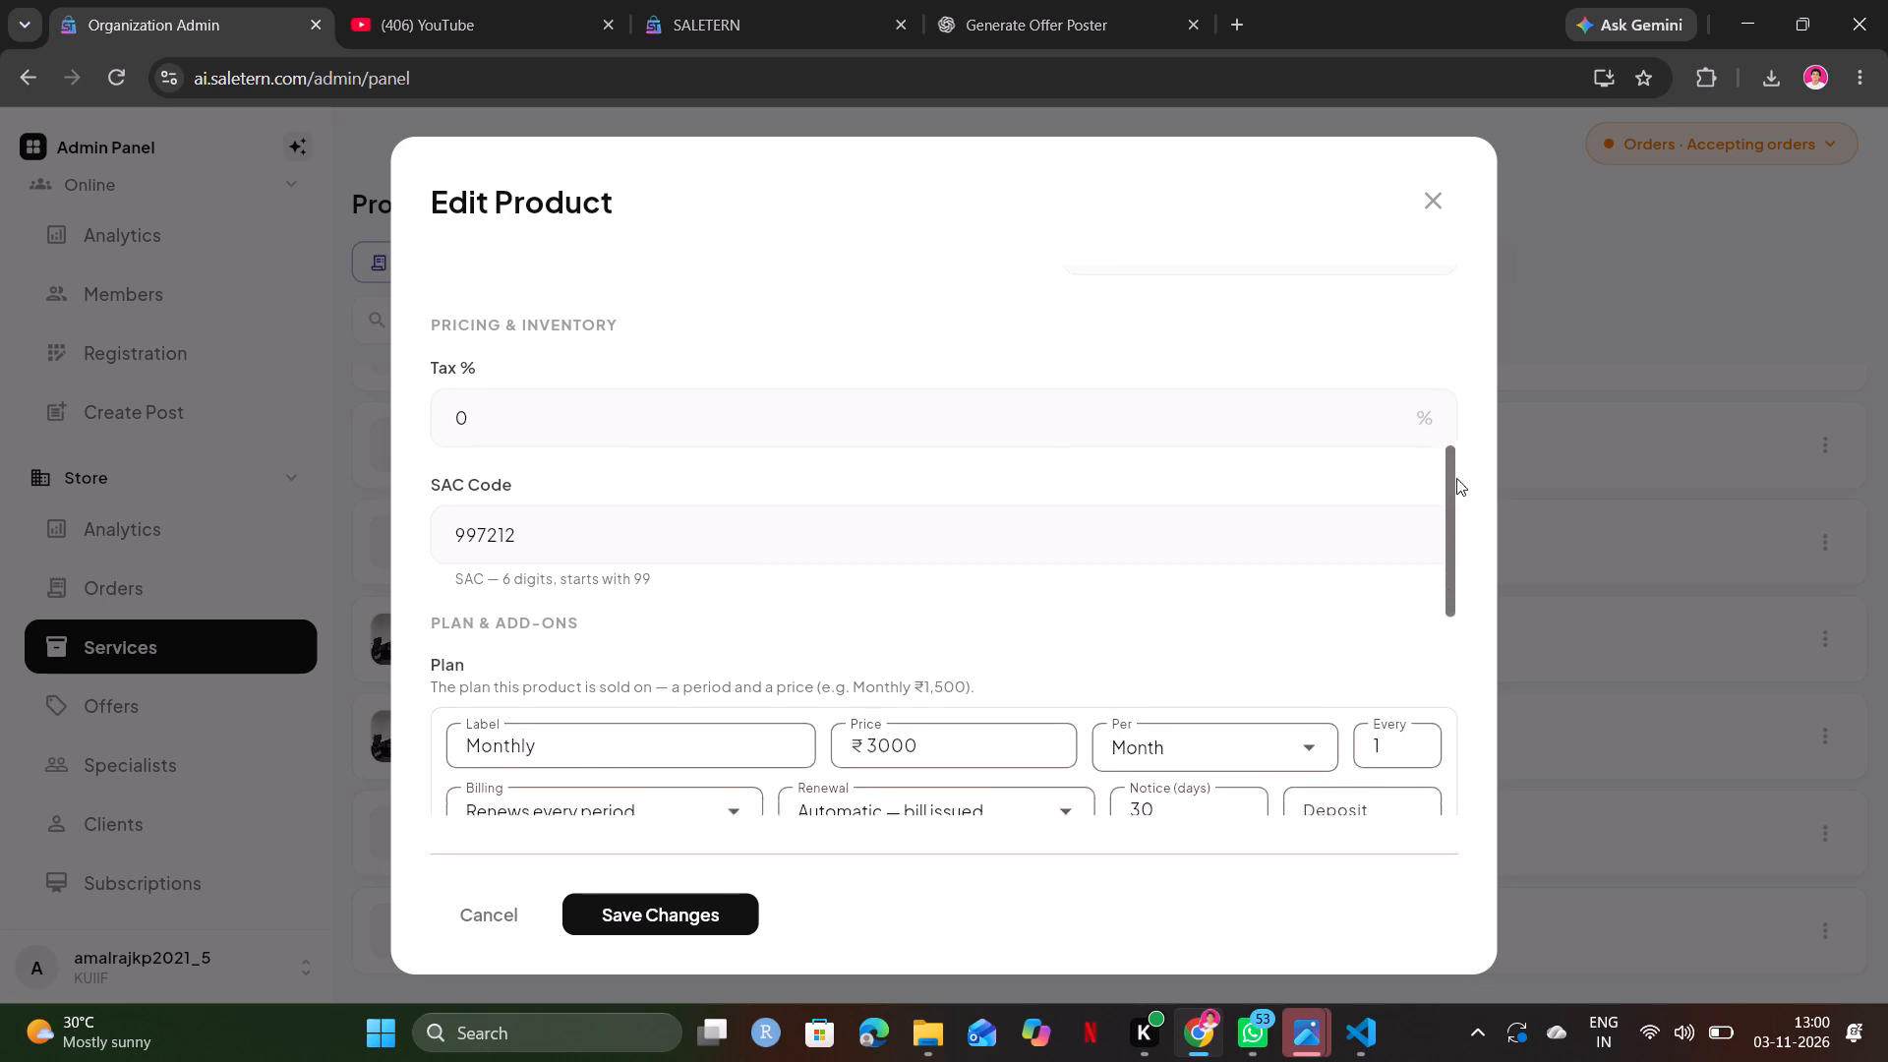
{"action": "left_click_drag", "start_coordinate": [1456, 478], "coordinate": [1474, 627]}
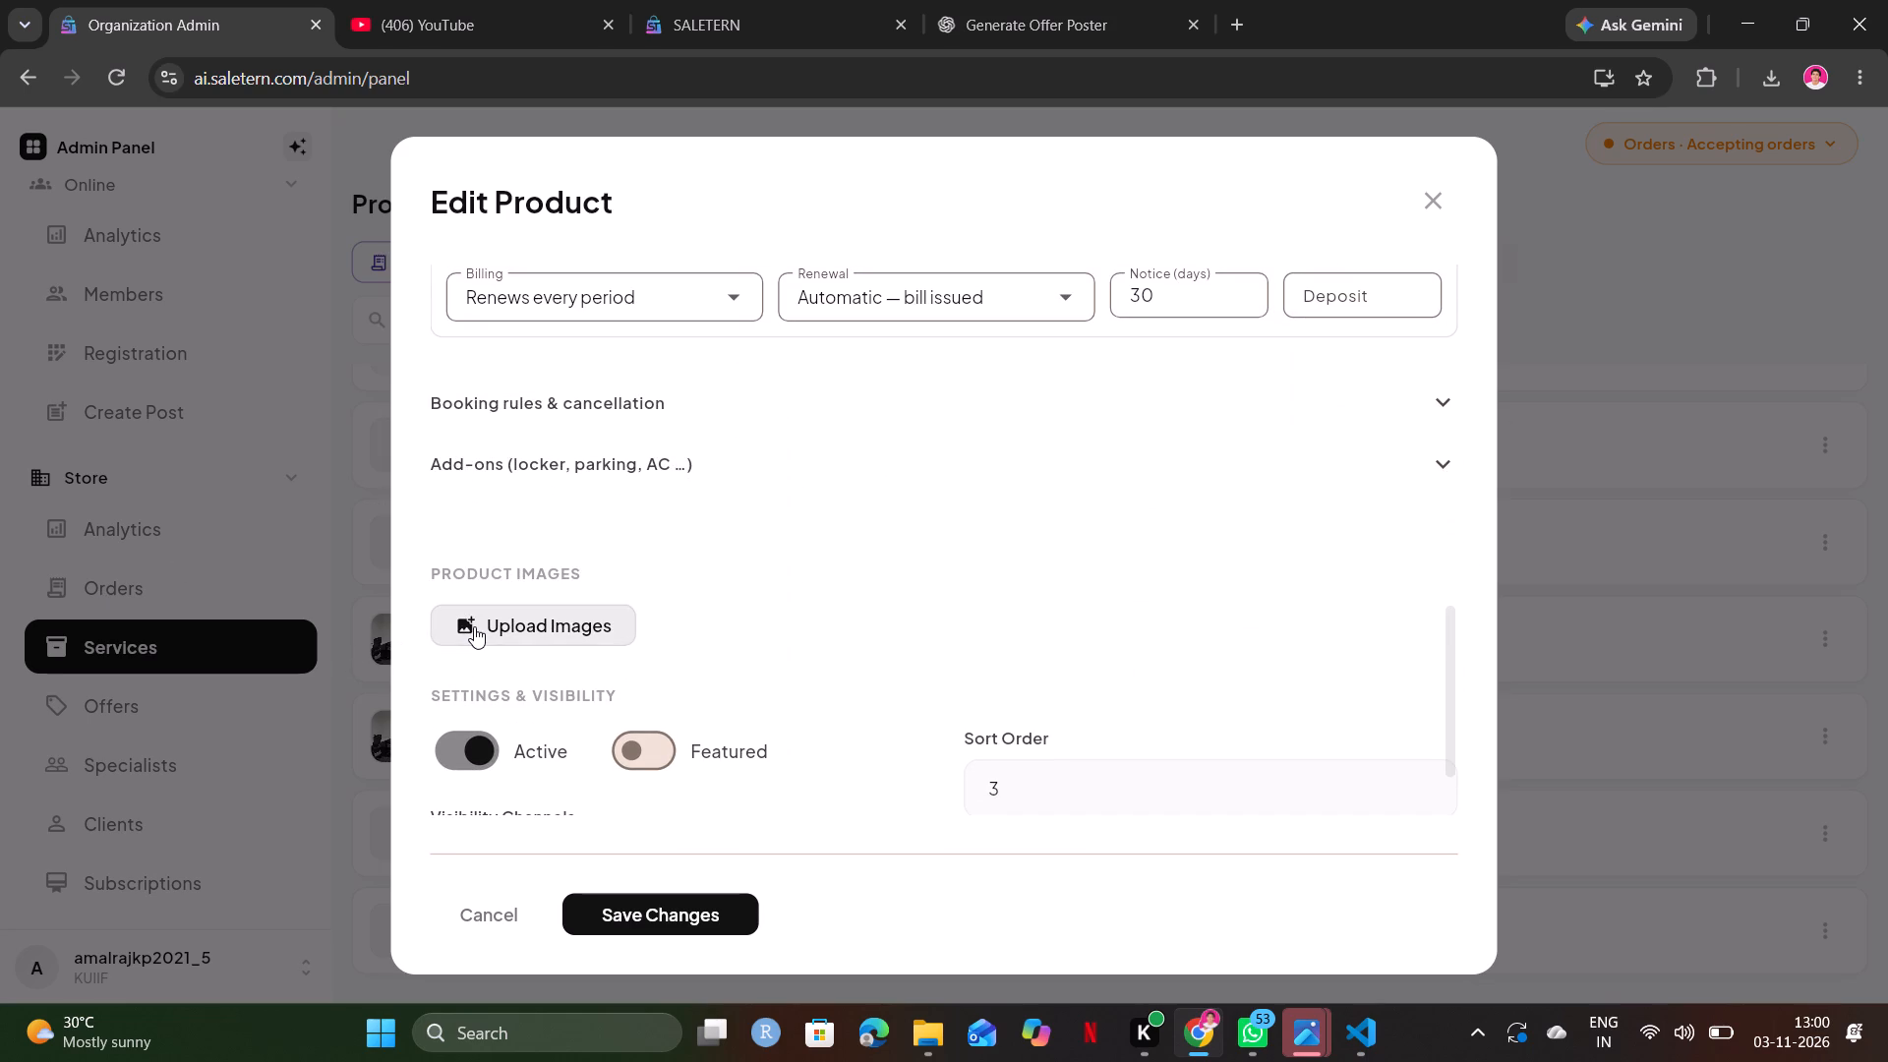
{"action": "left_click", "coordinate": [474, 626]}
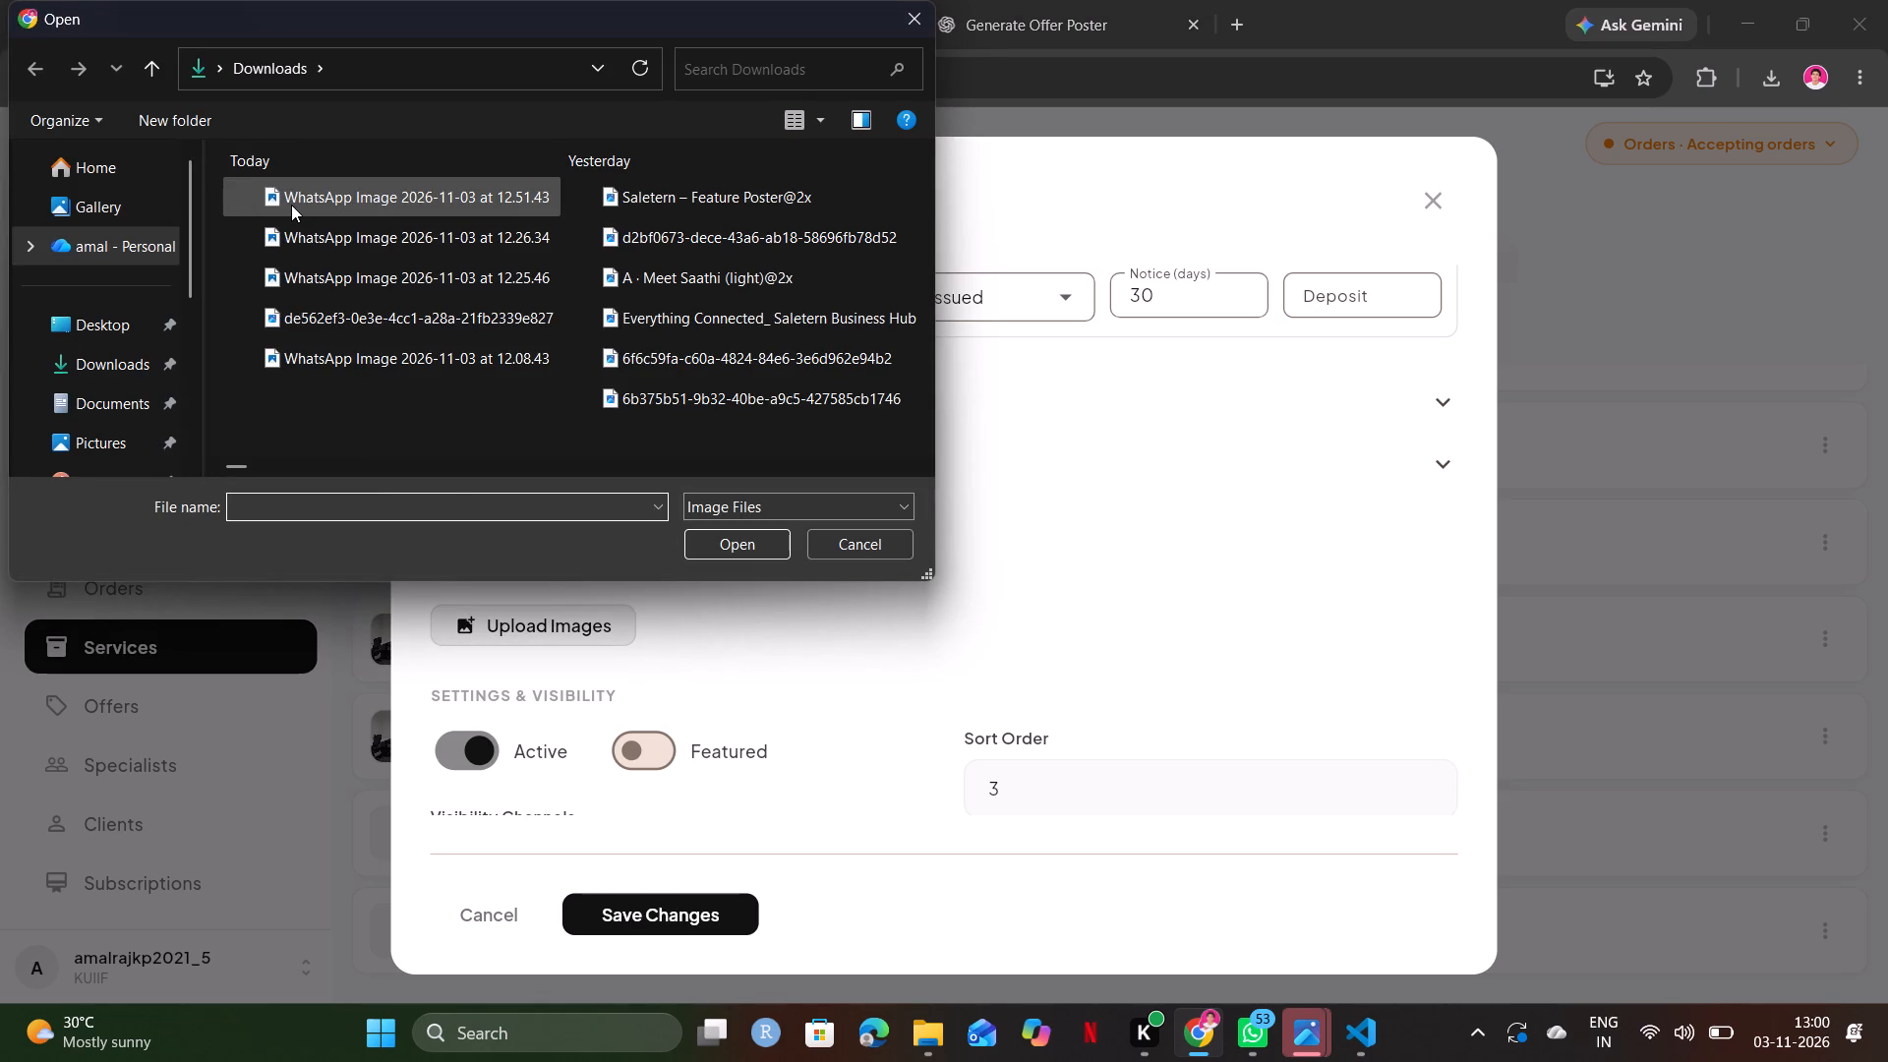
{"action": "left_click", "coordinate": [291, 205]}
{"action": "left_click", "coordinate": [755, 541]}
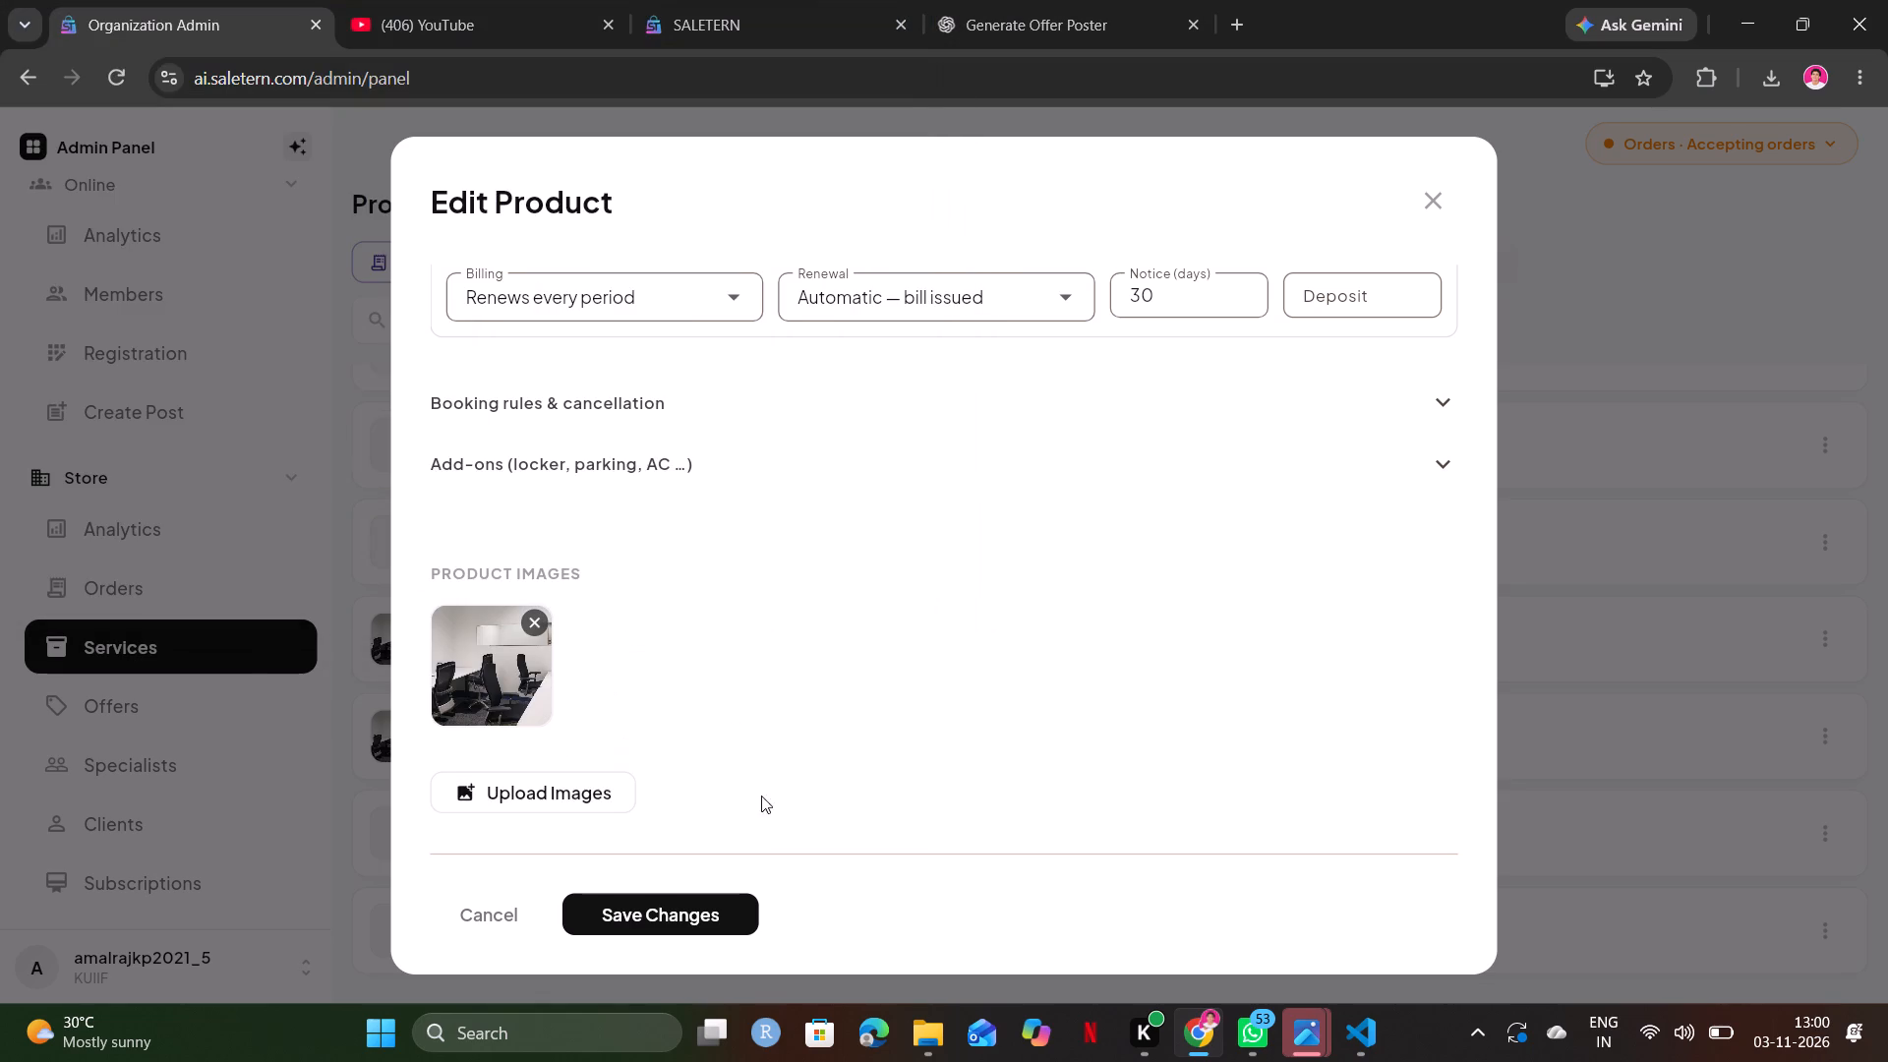
{"action": "left_click", "coordinate": [725, 924]}
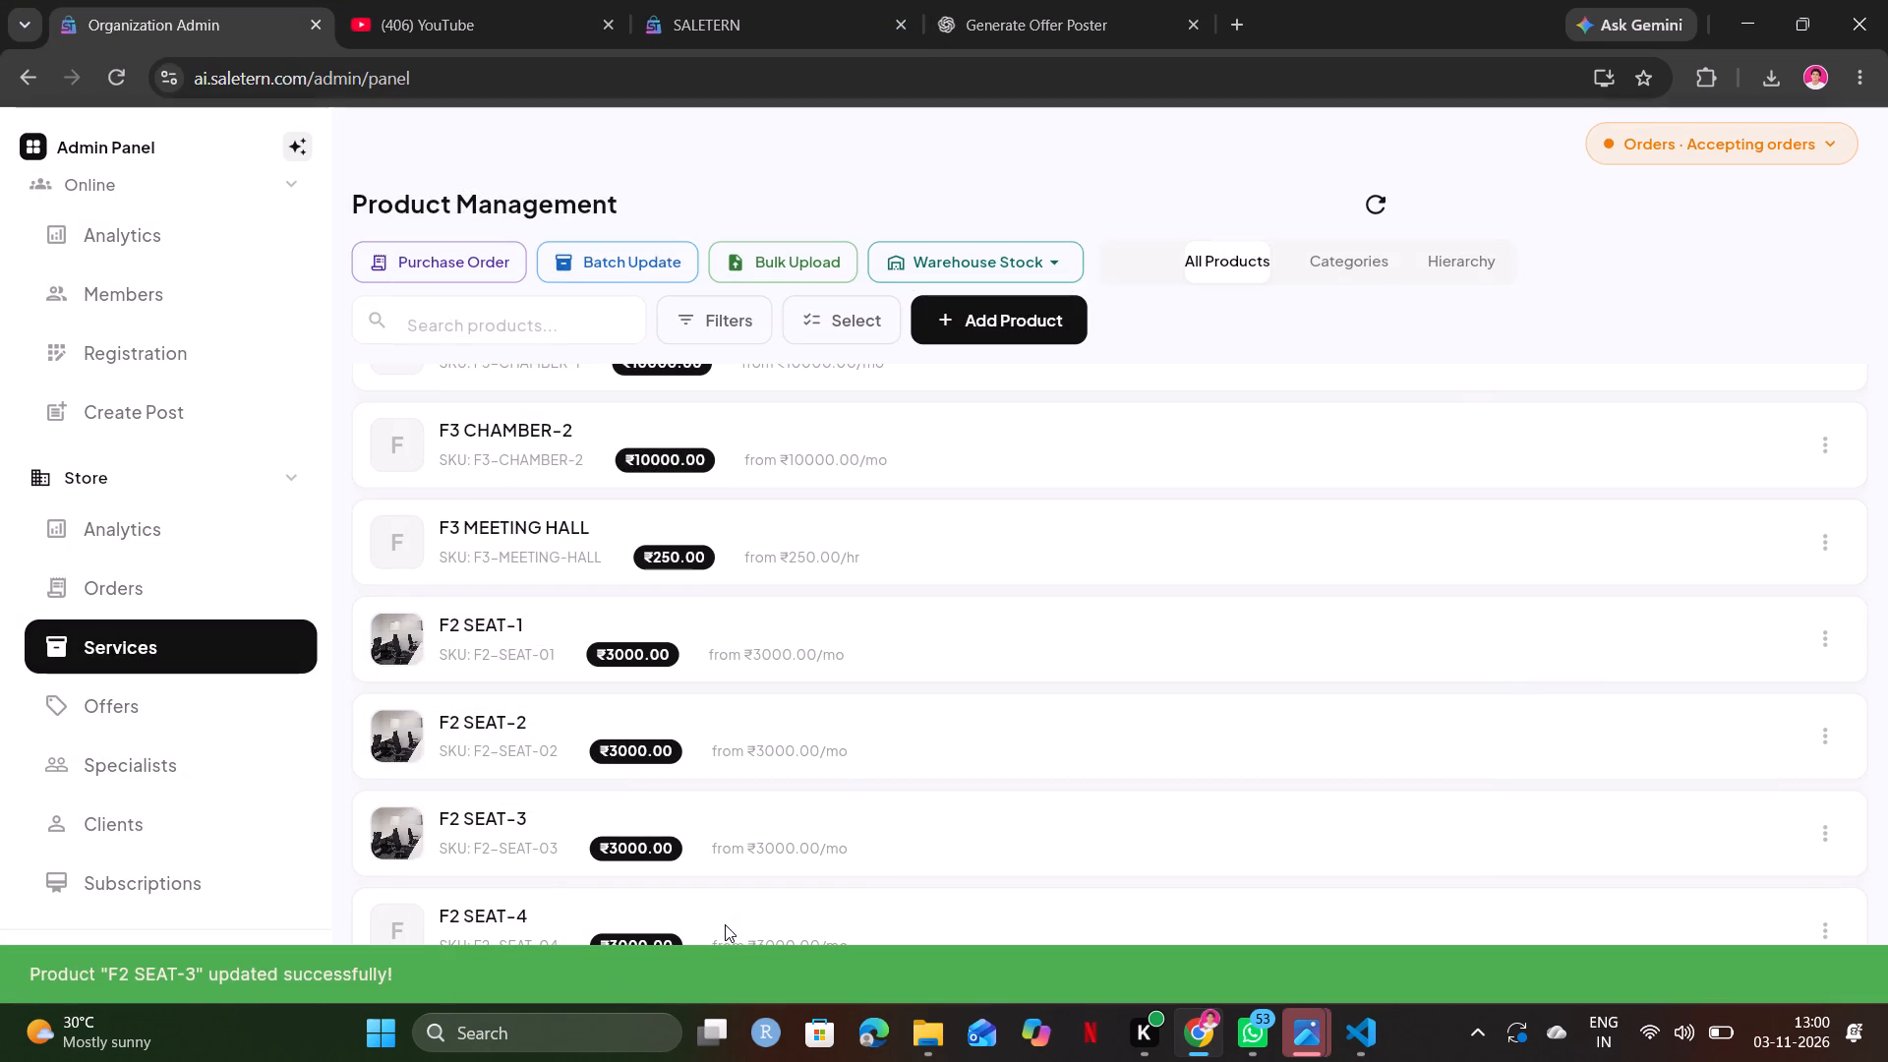
Open the F2 SEAT-4 product for editing and add WhatsApp Image 2026-11-03 at 12.51.43 to its product images.
{"action": "left_click_drag", "start_coordinate": [1858, 569], "coordinate": [1882, 619]}
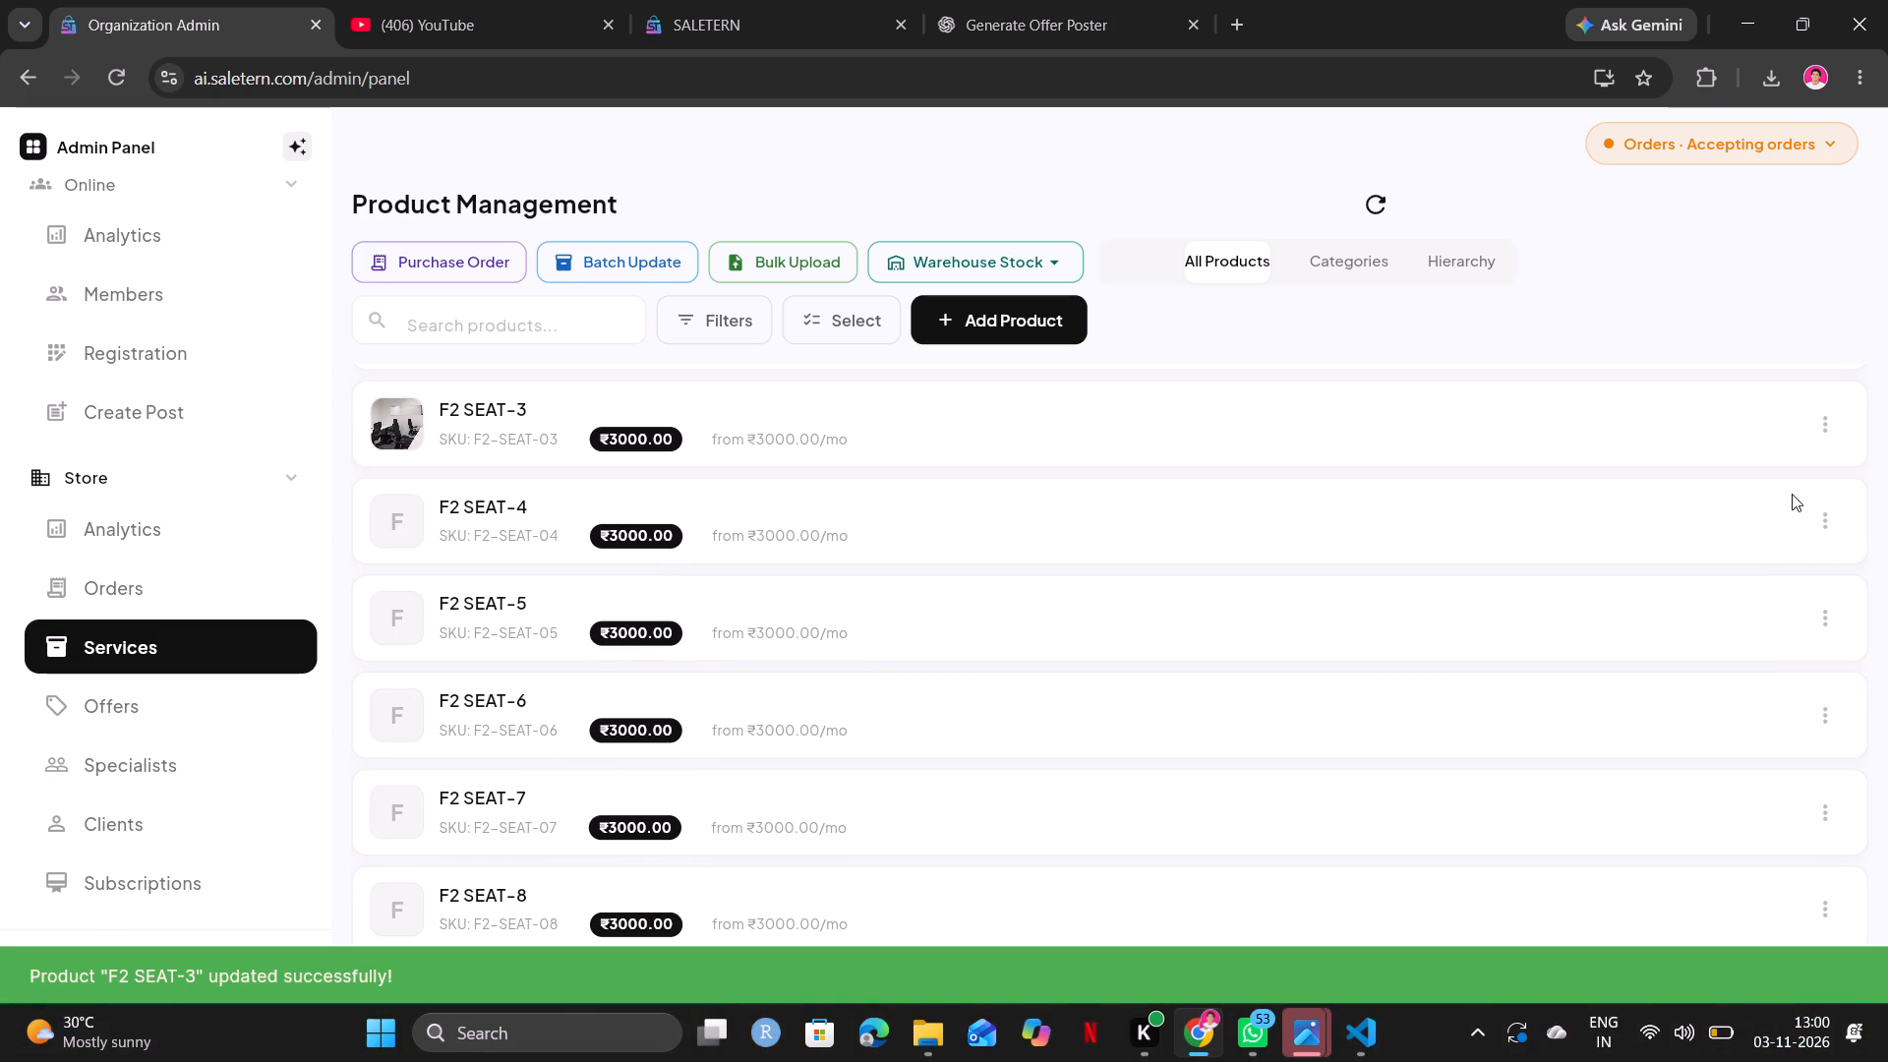
{"action": "left_click", "coordinate": [1842, 513]}
{"action": "left_click", "coordinate": [1752, 520]}
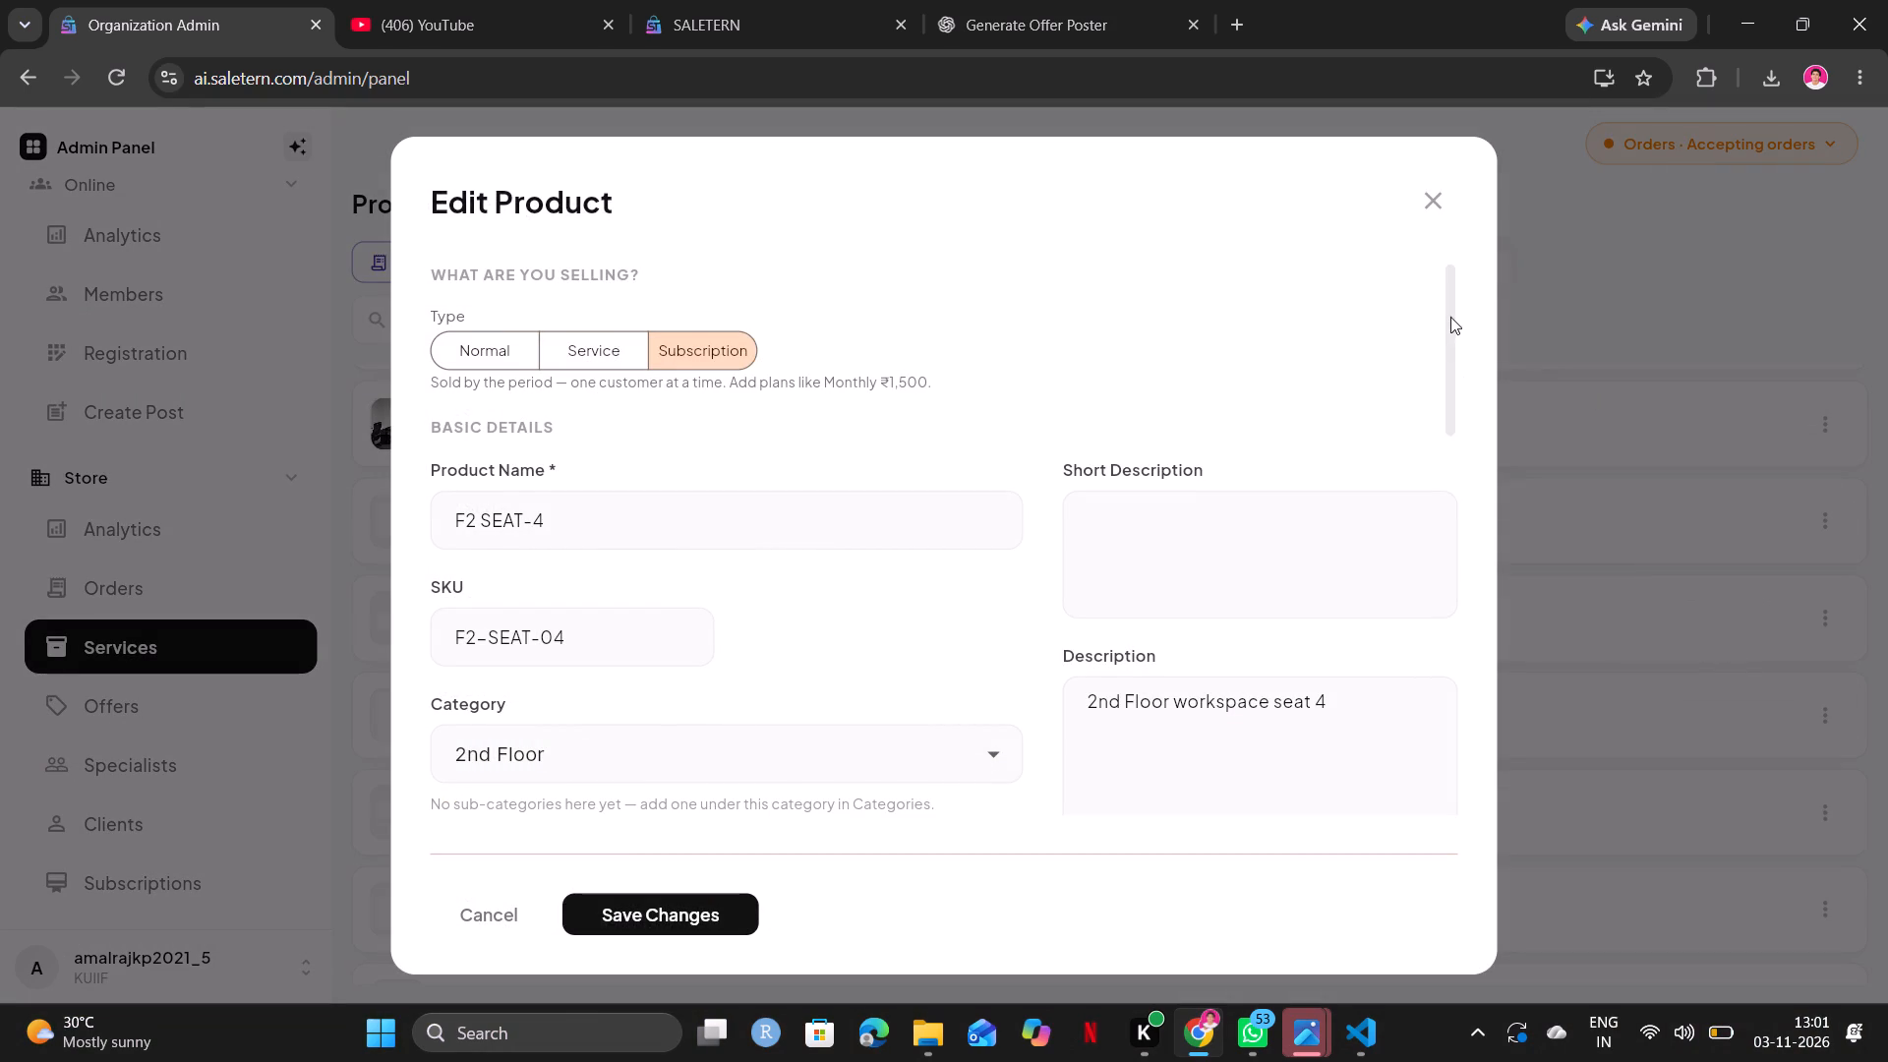
{"action": "left_click_drag", "start_coordinate": [1447, 318], "coordinate": [1560, 481]}
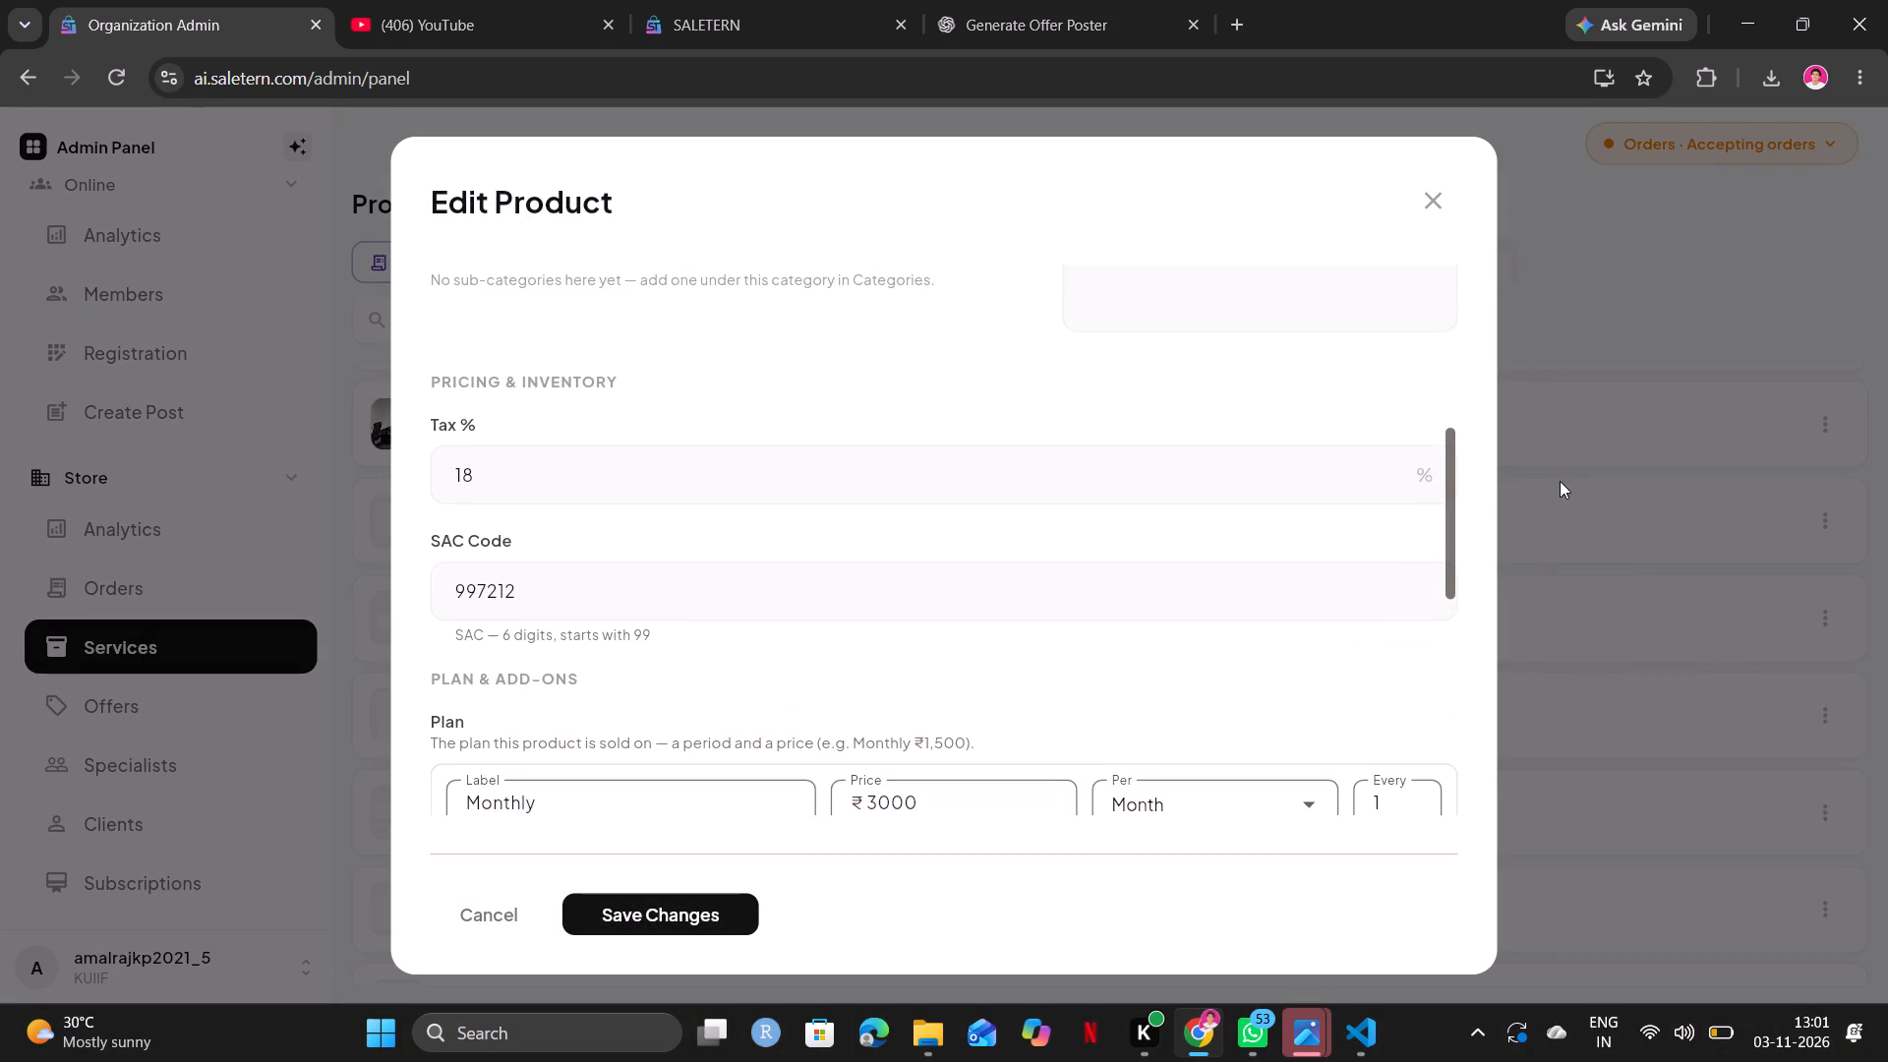
{"action": "left_click_drag", "start_coordinate": [1560, 481], "coordinate": [1549, 642]}
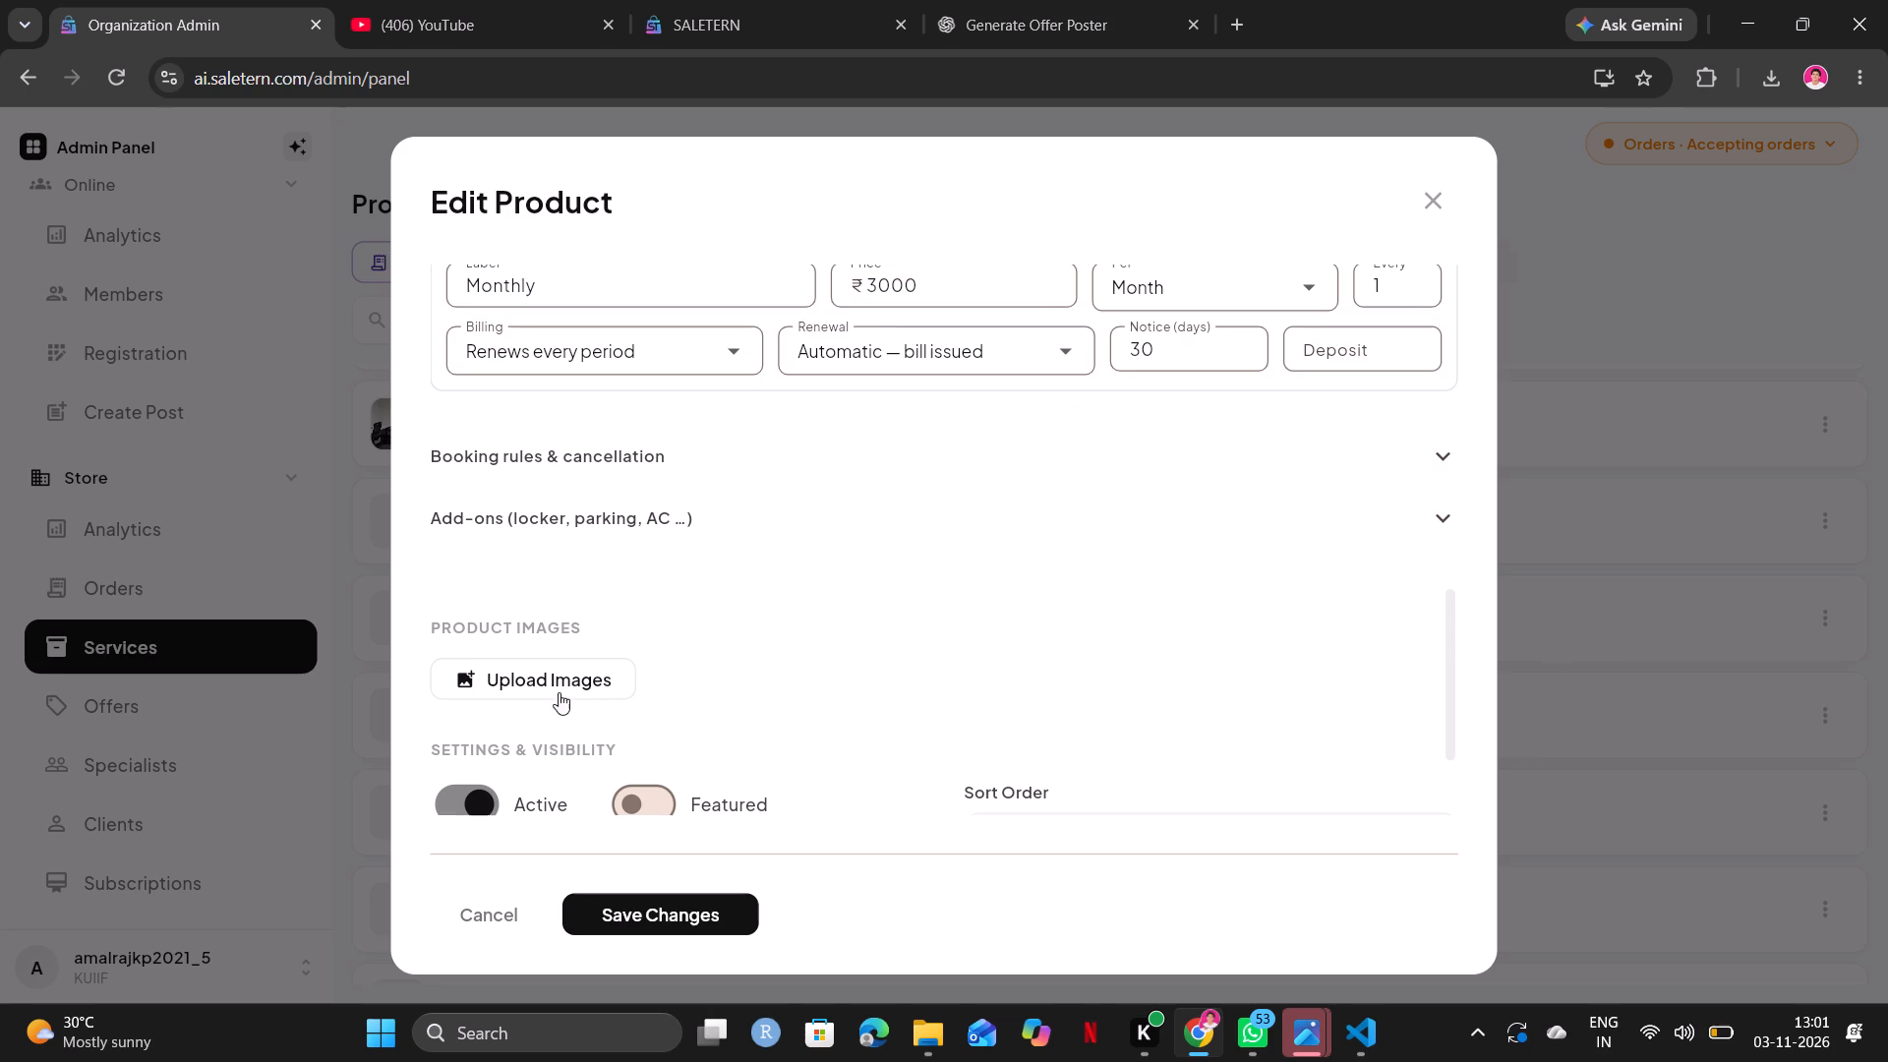
{"action": "left_click", "coordinate": [538, 706]}
{"action": "left_click", "coordinate": [561, 683]}
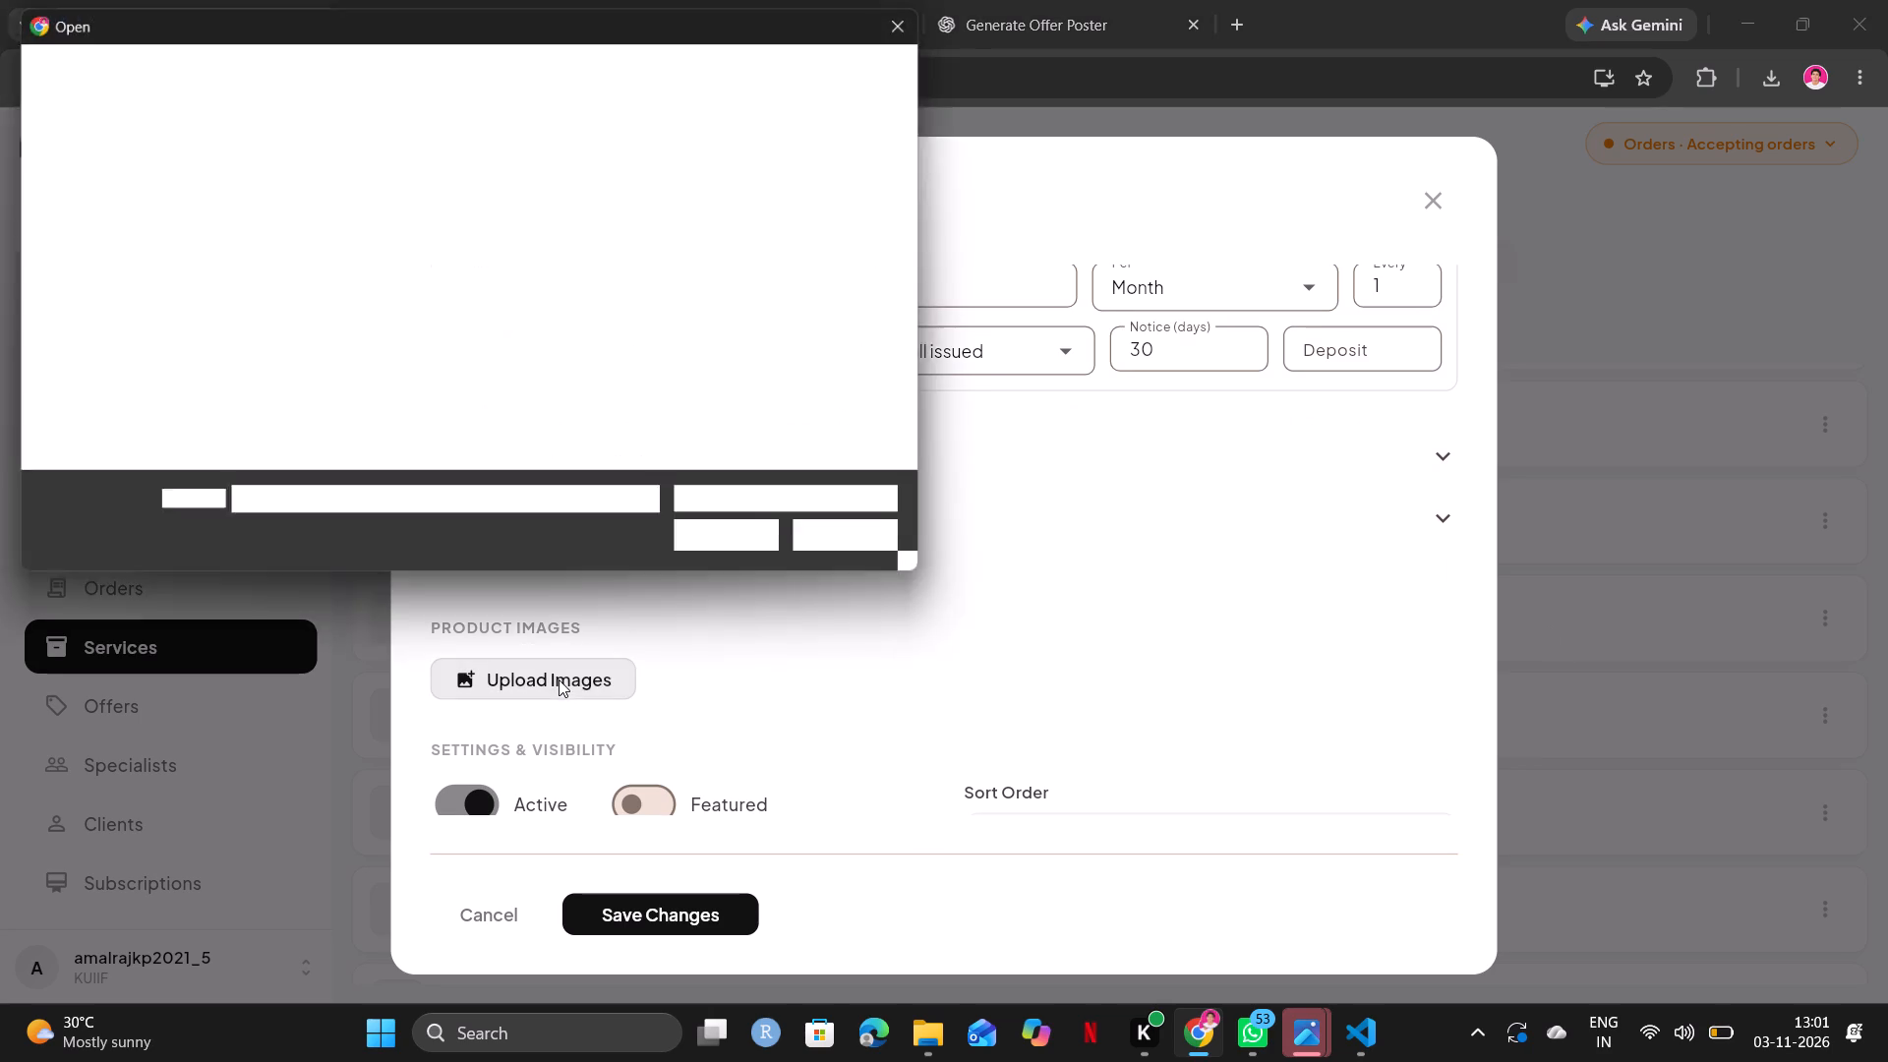
{"action": "left_click", "coordinate": [337, 195]}
{"action": "left_click", "coordinate": [760, 546]}
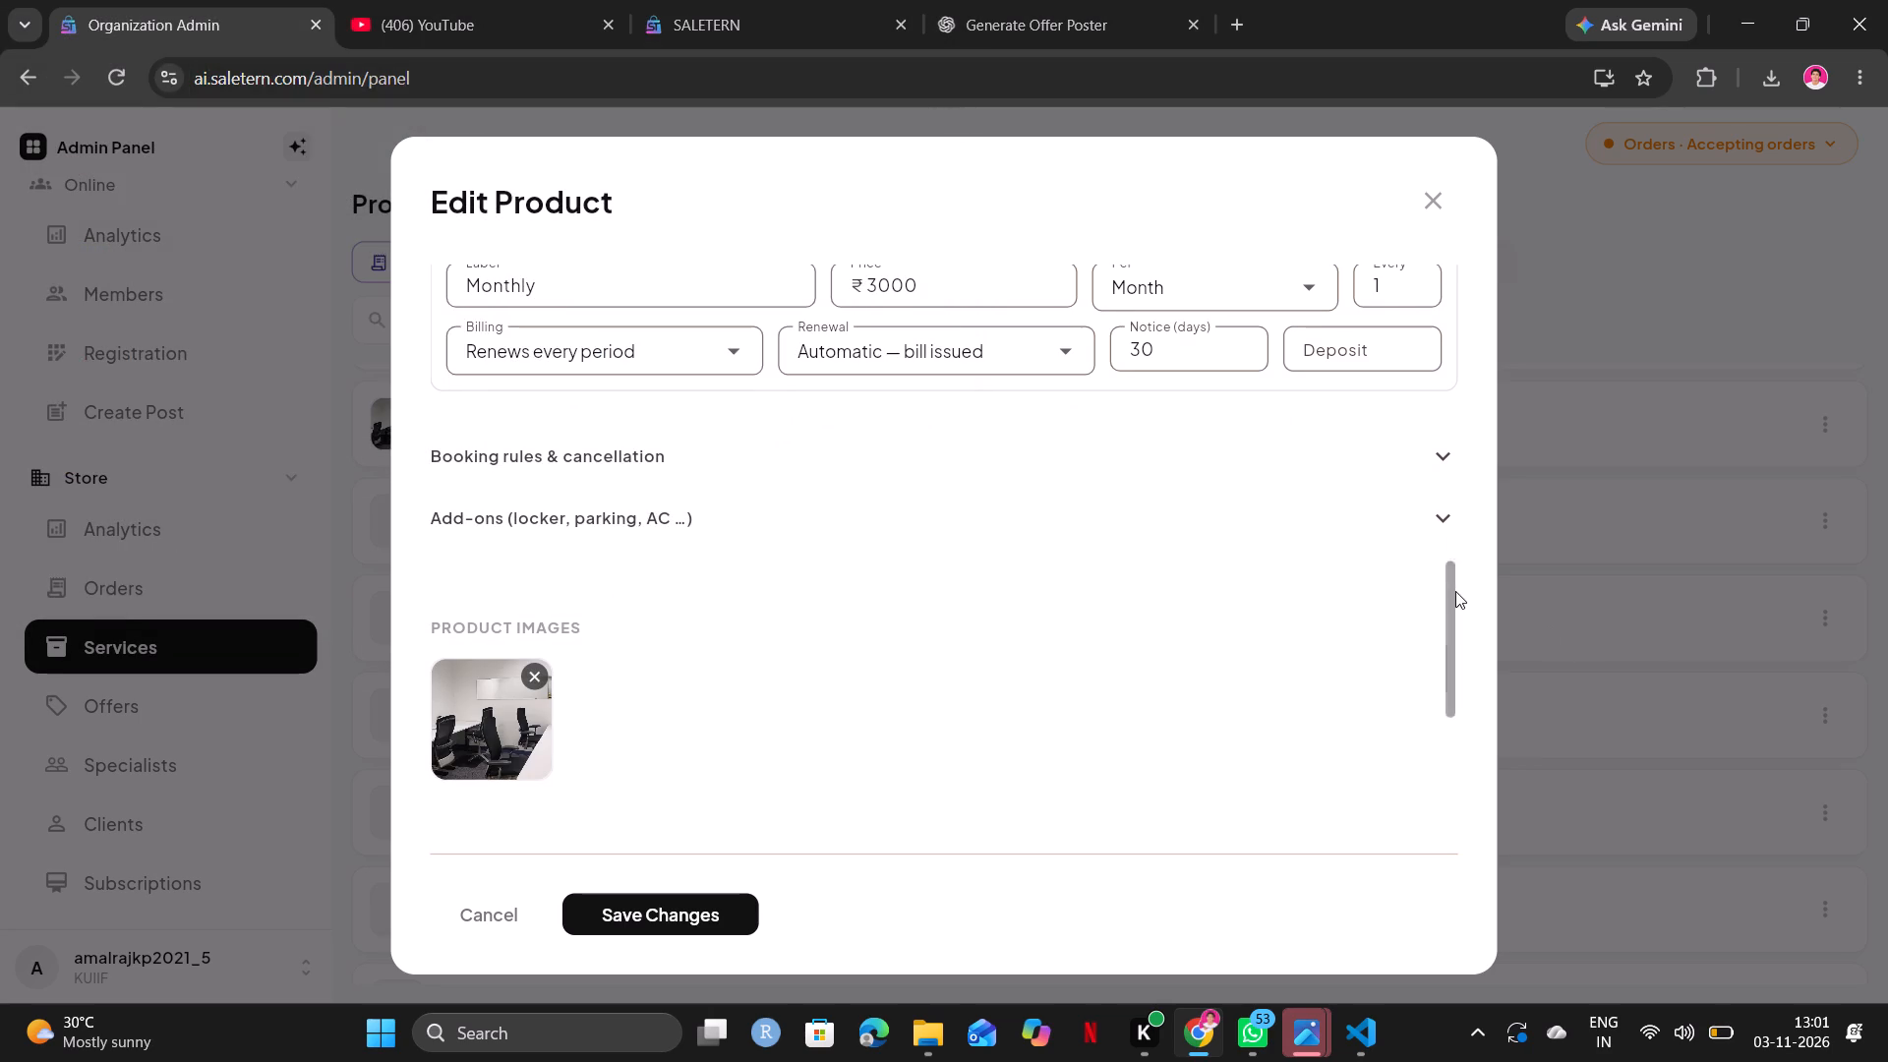
Set the tax of the F2 SEAT-4 product to 0% and save the product.
{"action": "left_click_drag", "start_coordinate": [1455, 591], "coordinate": [1461, 561]}
{"action": "left_click_drag", "start_coordinate": [1449, 690], "coordinate": [1486, 562]}
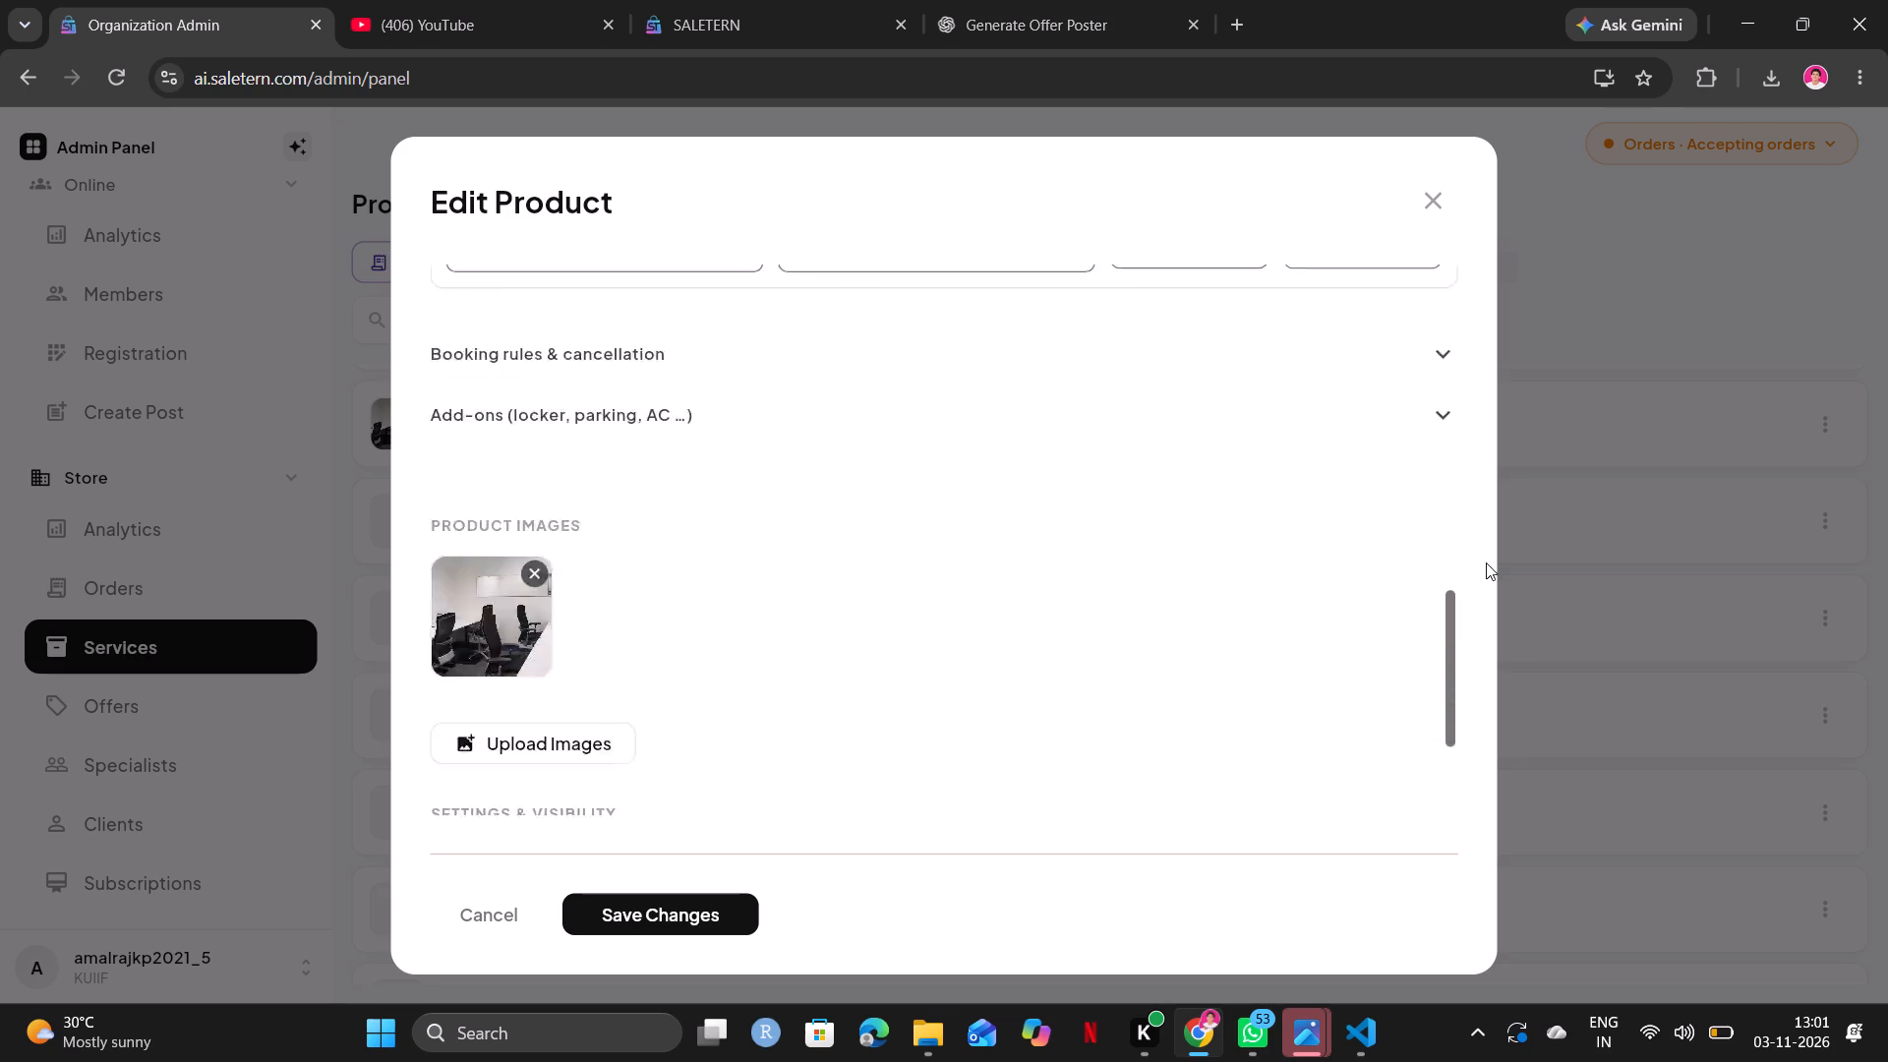
{"action": "left_click_drag", "start_coordinate": [1486, 562], "coordinate": [1495, 483]}
{"action": "left_click_drag", "start_coordinate": [868, 348], "coordinate": [460, 328]}
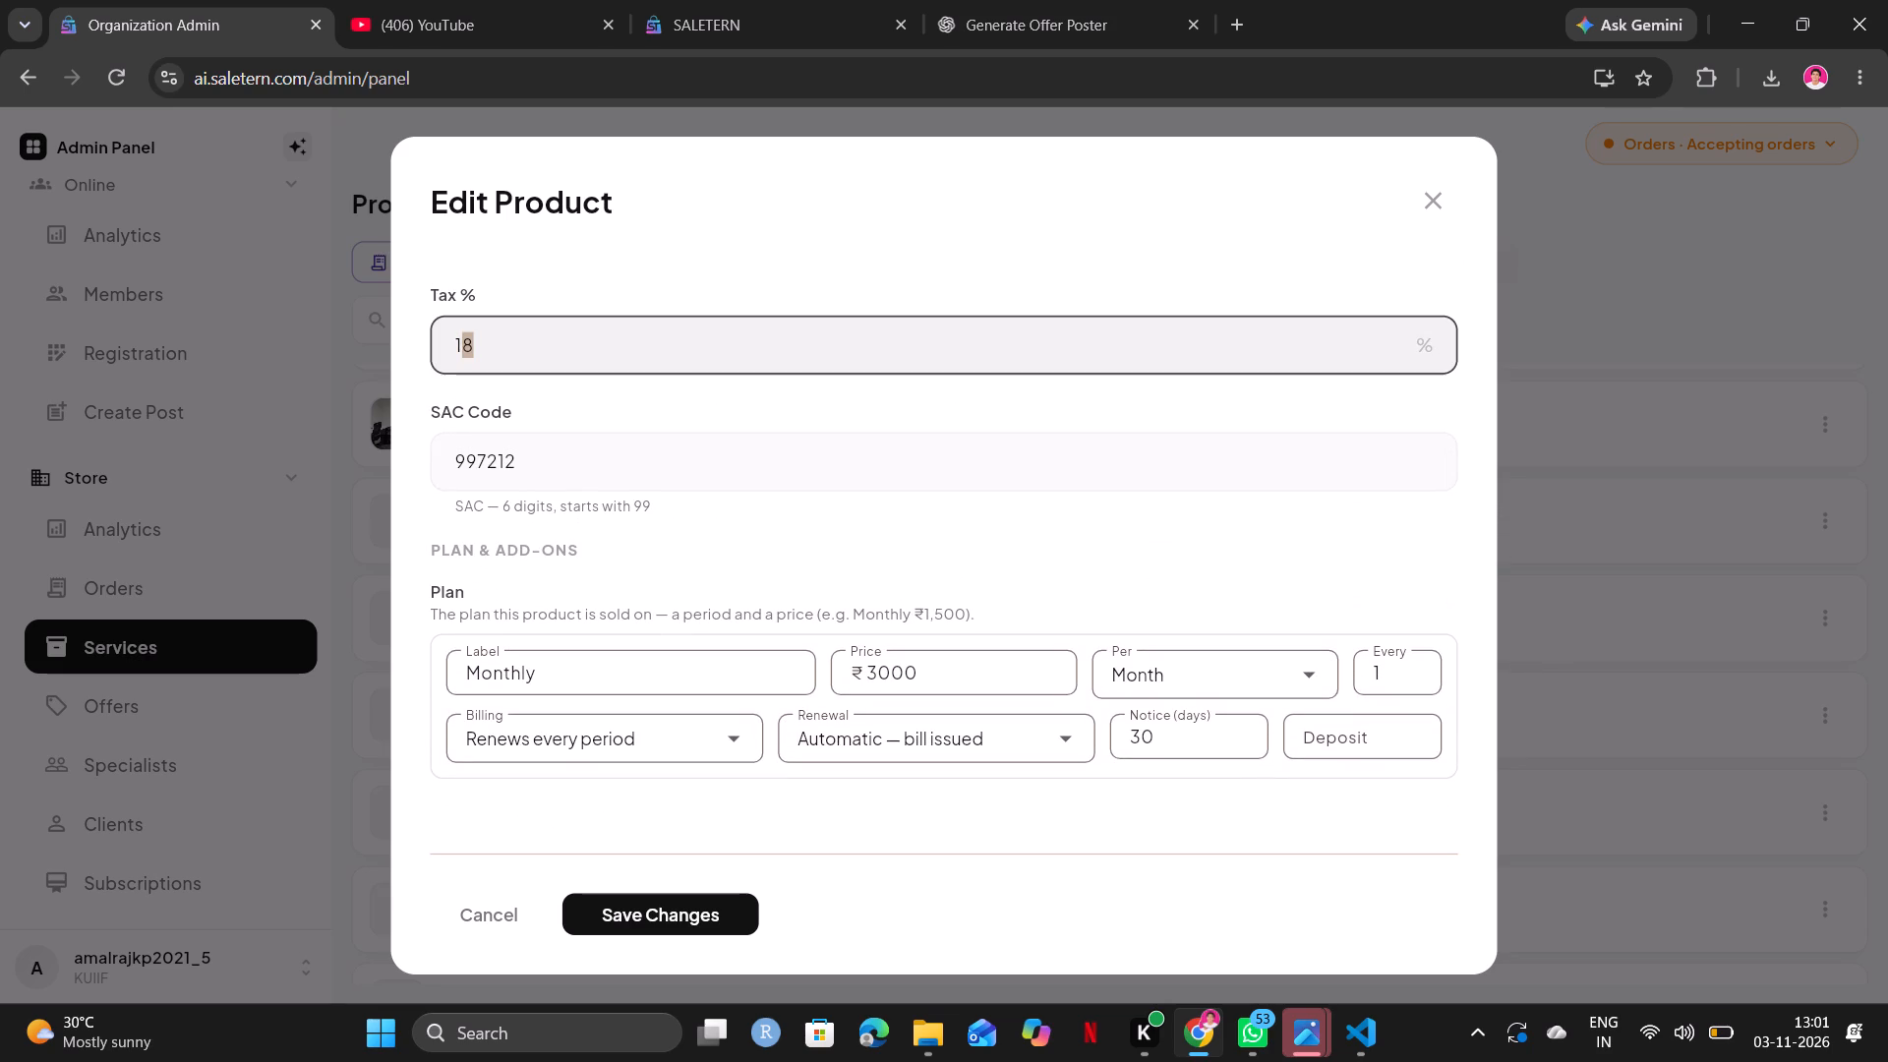
{"action": "key", "text": "BackSpace"}
{"action": "key", "text": "BackSpace"}
{"action": "key", "text": "0"}
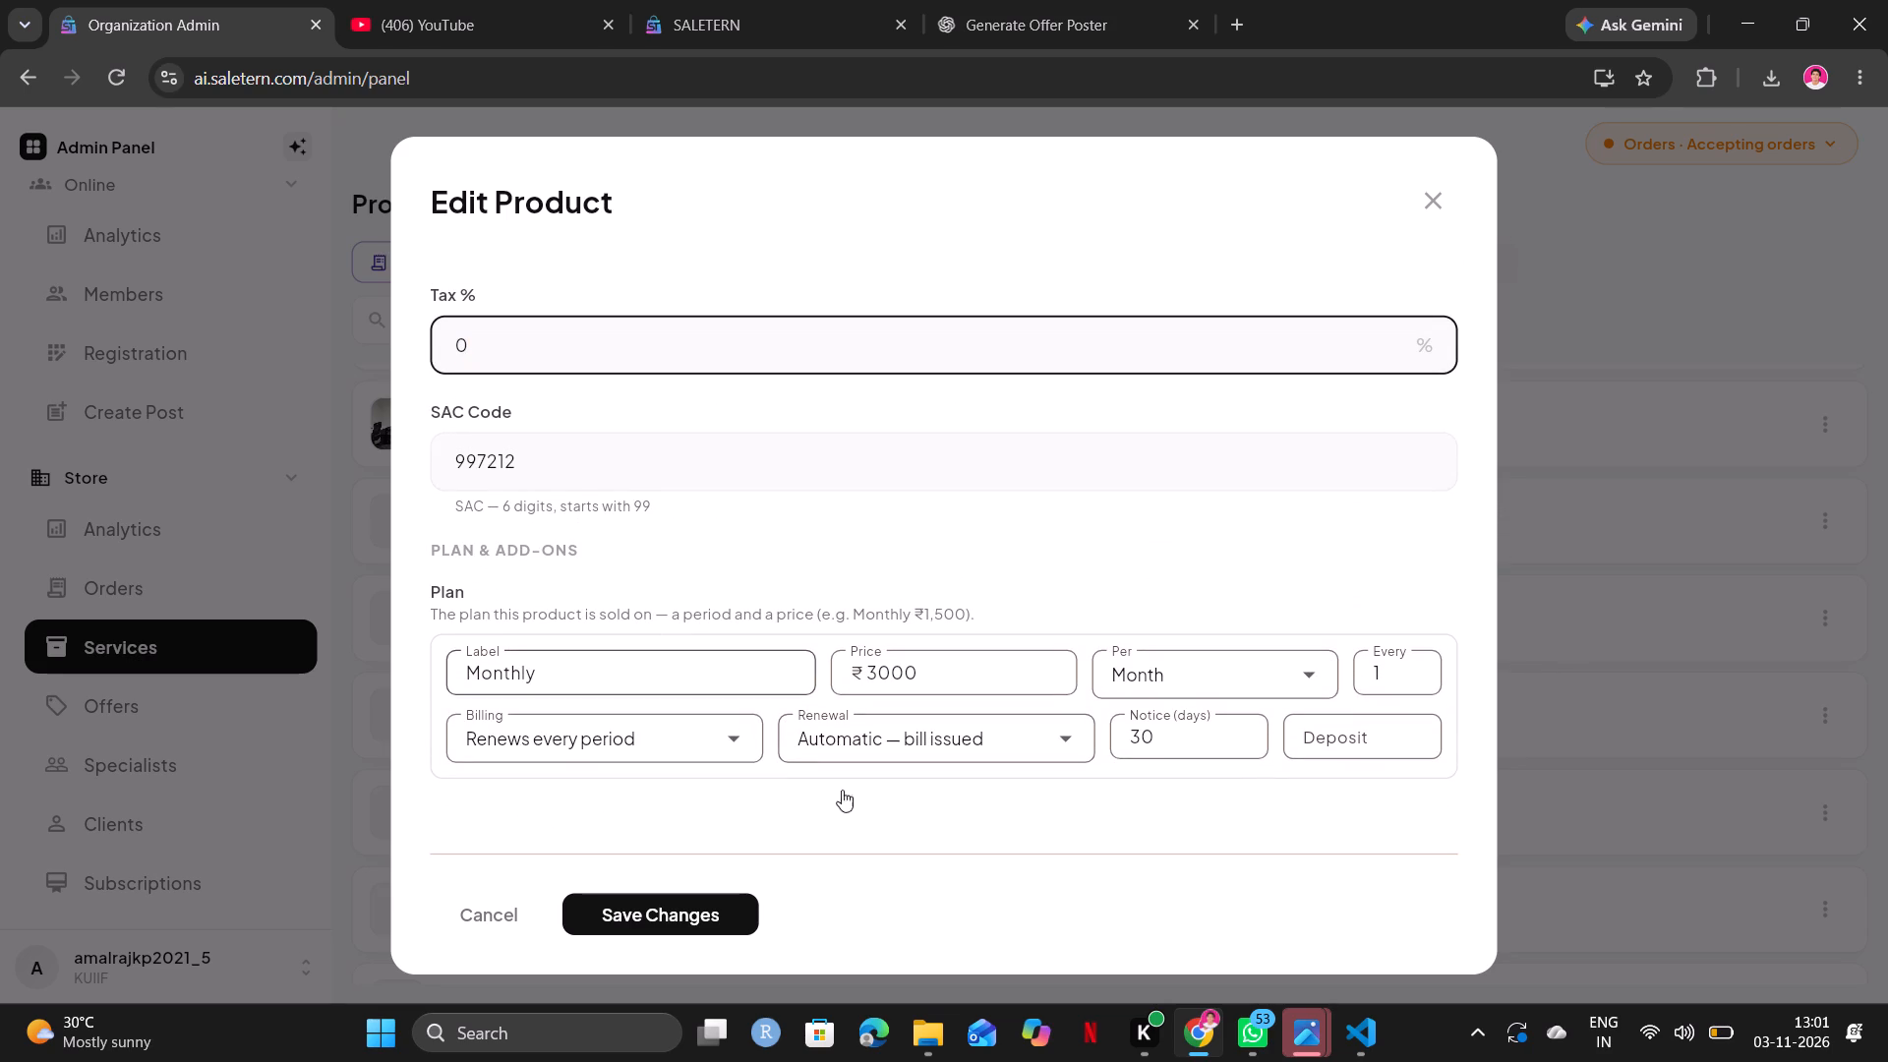
{"action": "left_click", "coordinate": [665, 940]}
{"action": "left_click", "coordinate": [710, 914]}
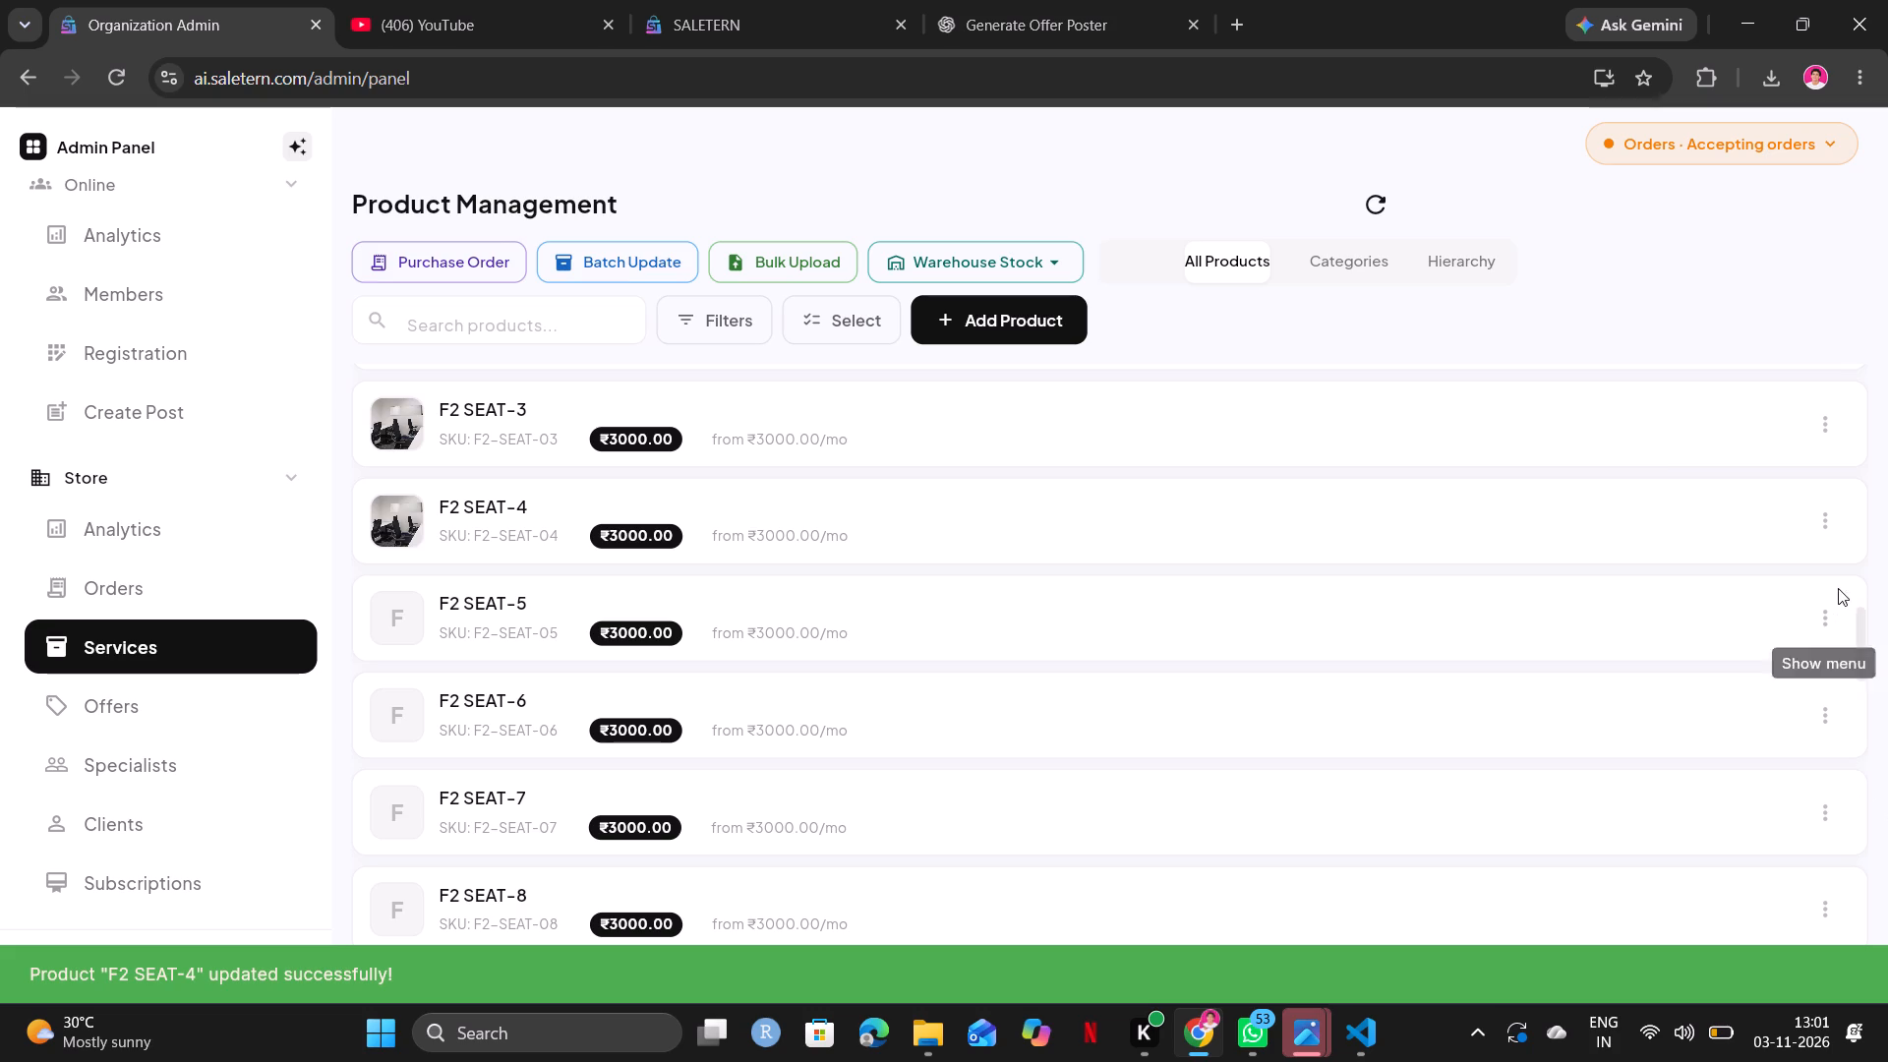
Open the F2 SEAT-3 product to check its tax rate and close it without saving.
{"action": "left_click", "coordinate": [1822, 422]}
{"action": "left_click", "coordinate": [1792, 441]}
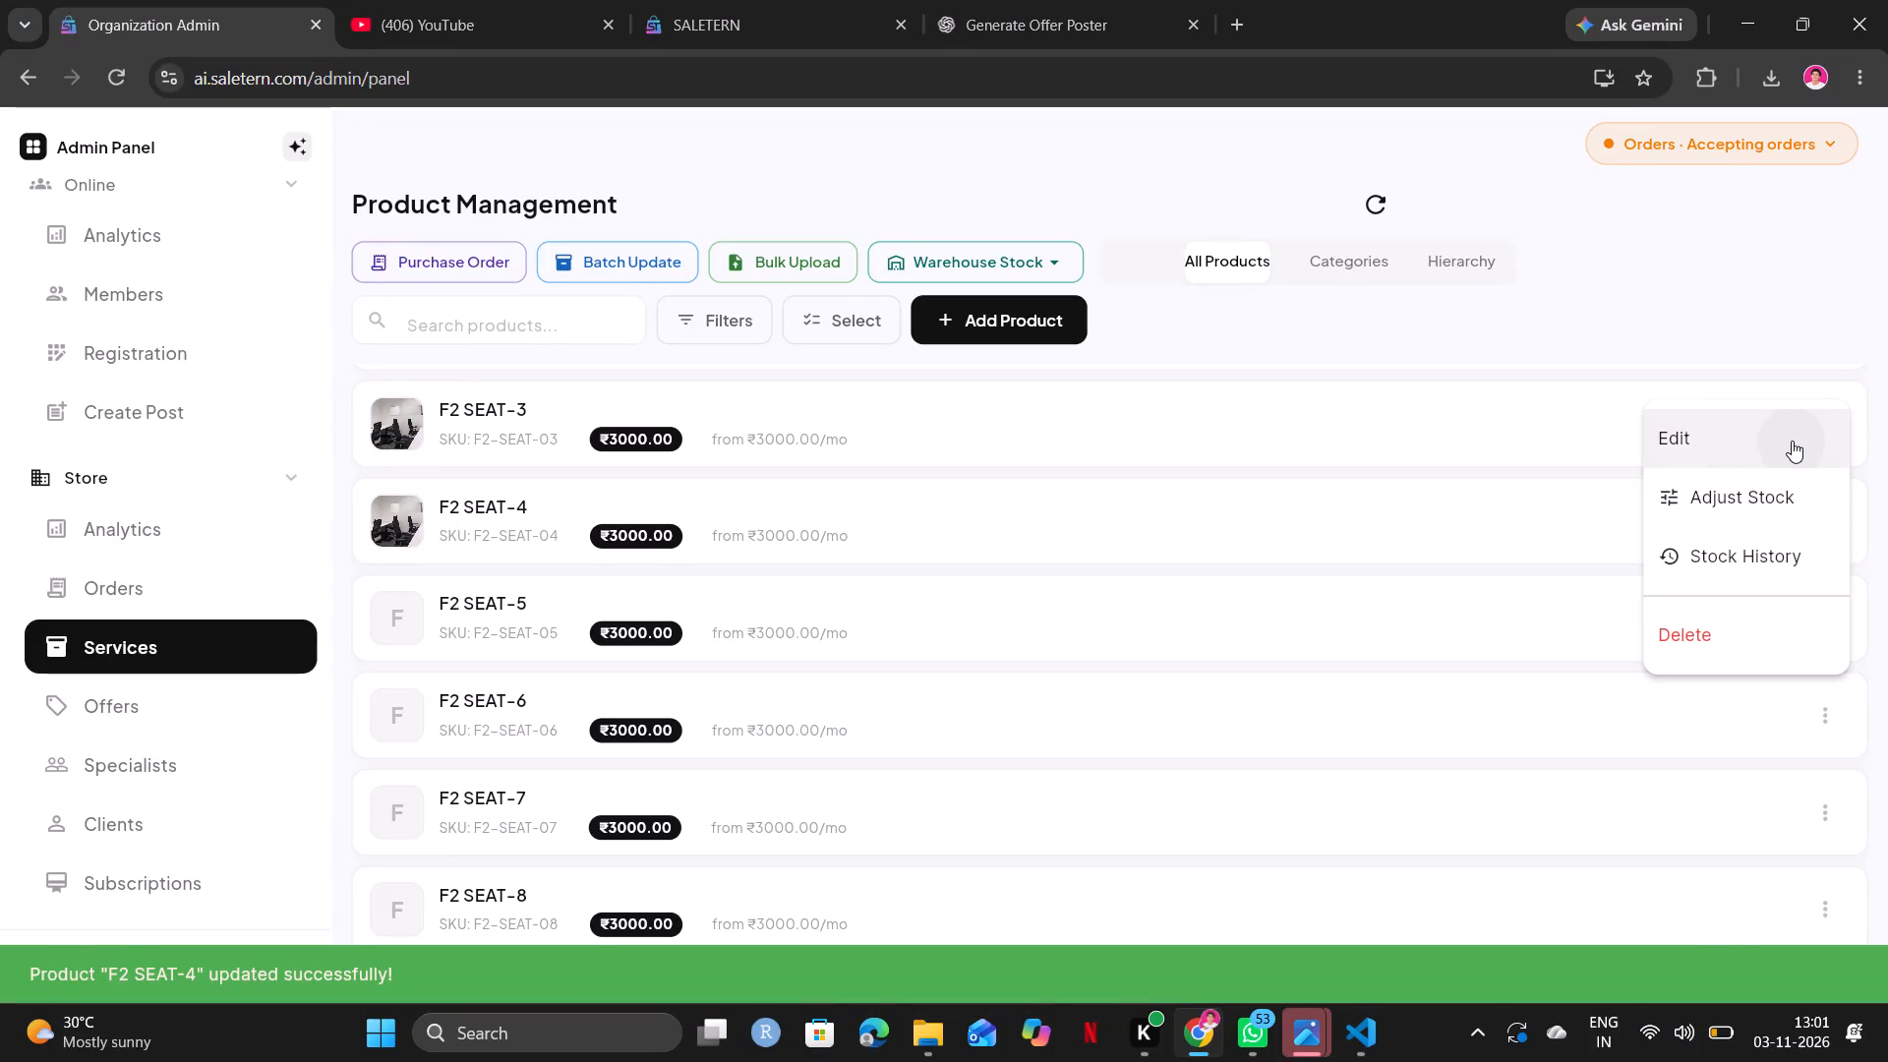
{"action": "left_click_drag", "start_coordinate": [1448, 372], "coordinate": [1471, 472]}
{"action": "left_click", "coordinate": [479, 915]}
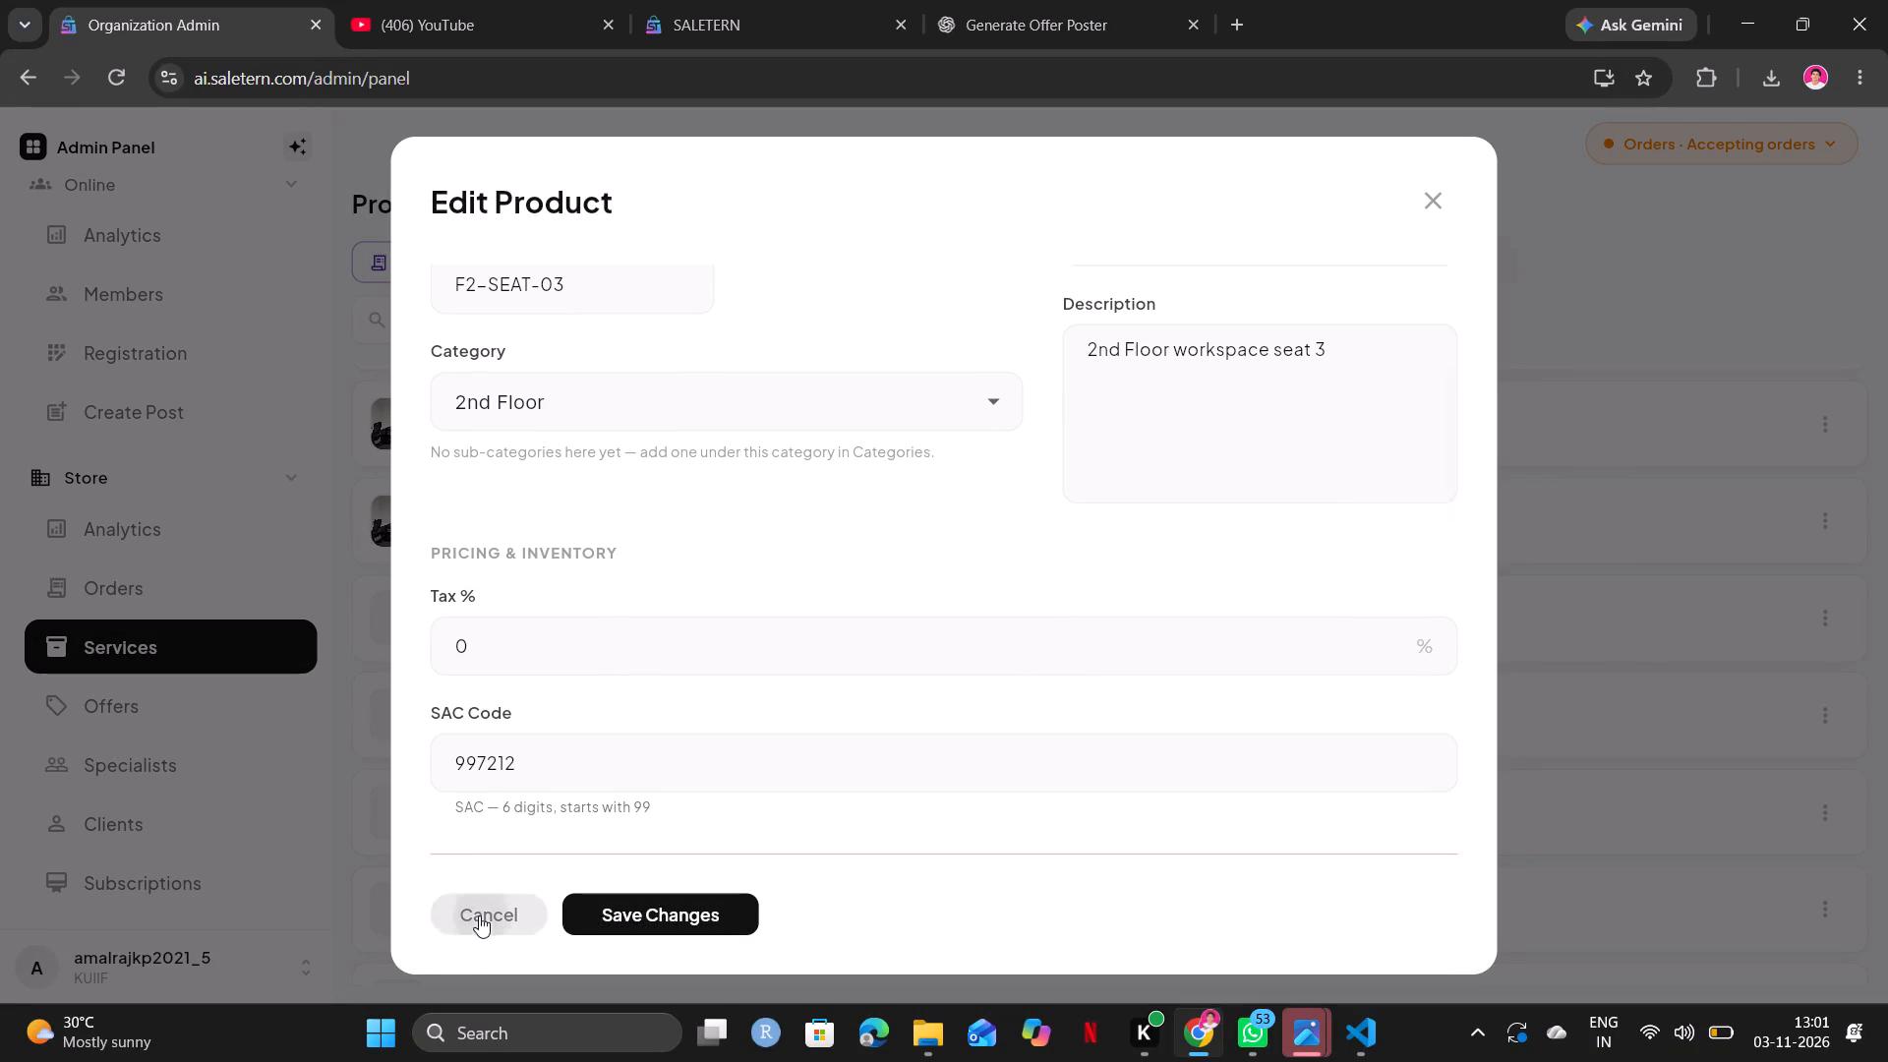
Open the F2 SEAT-5 product for editing and set its tax to 0%.
{"action": "left_click", "coordinate": [1819, 613]}
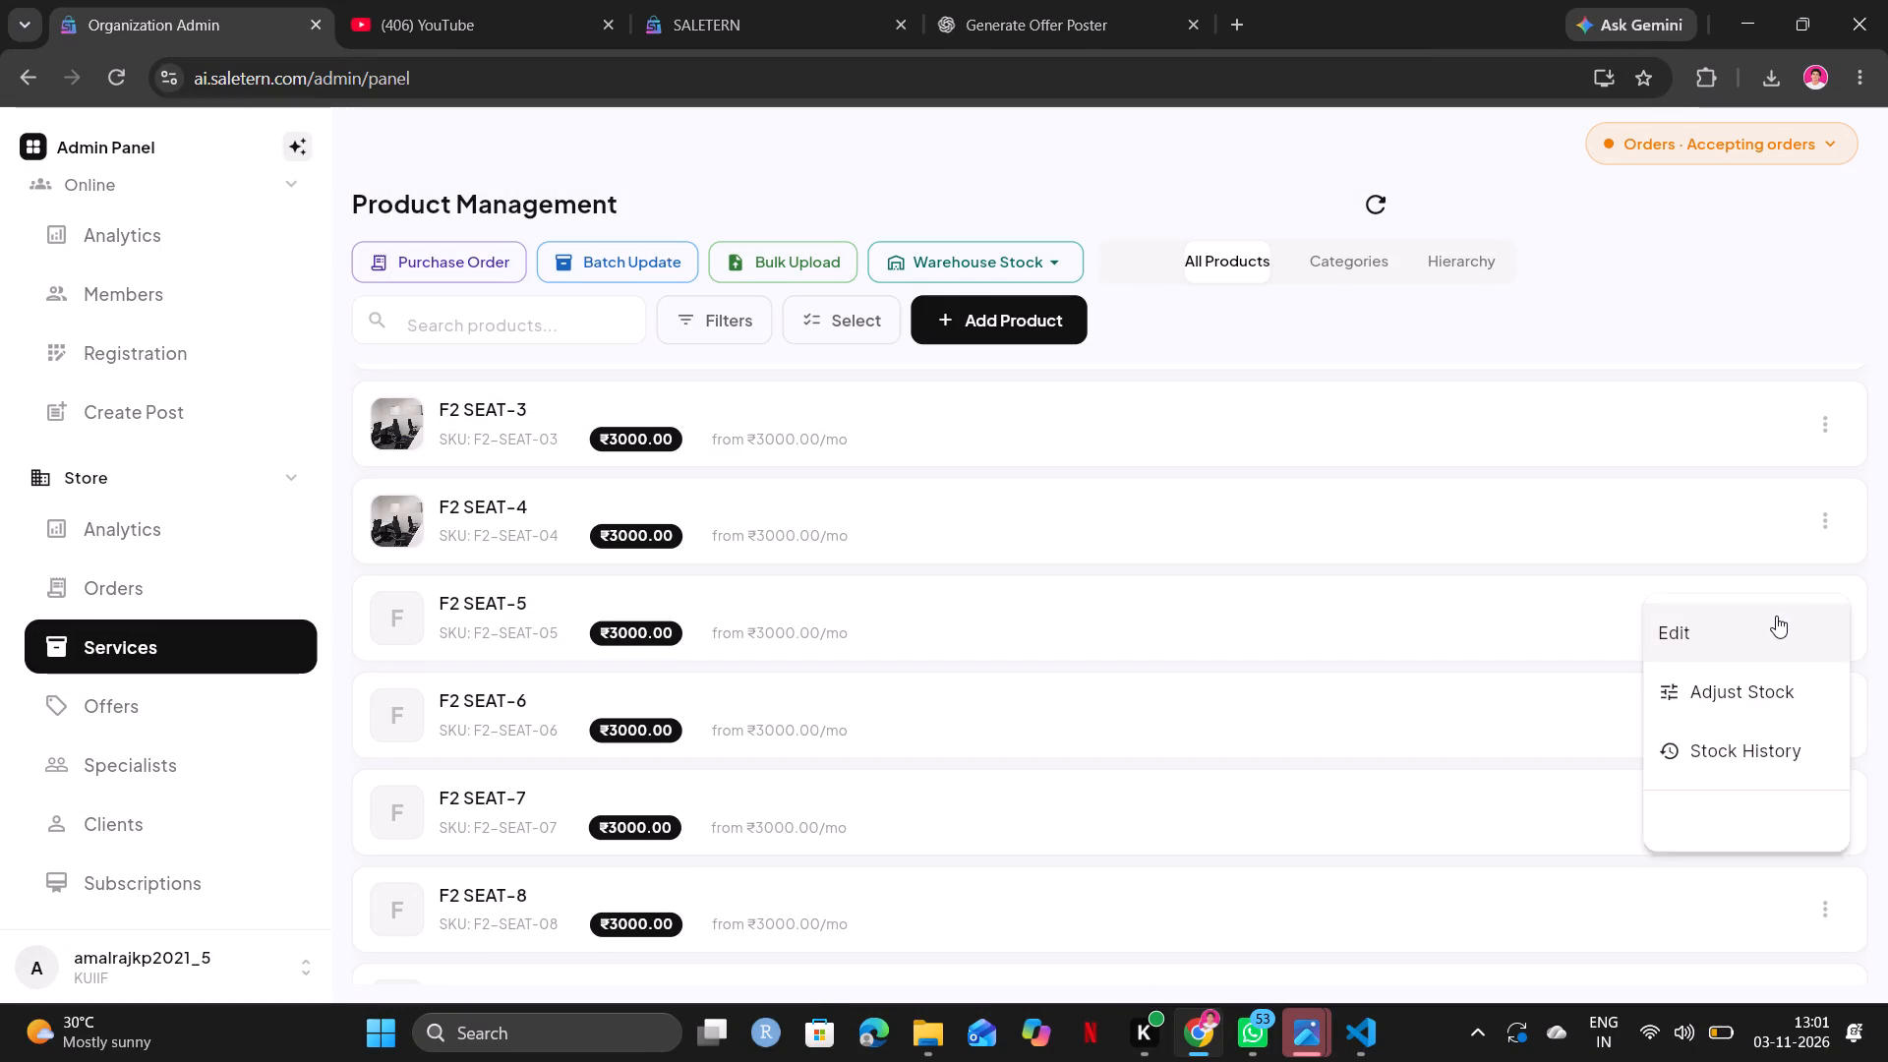
{"action": "left_click", "coordinate": [1776, 616]}
{"action": "left_click_drag", "start_coordinate": [1453, 340], "coordinate": [1473, 508]}
{"action": "left_click_drag", "start_coordinate": [619, 466], "coordinate": [81, 466]}
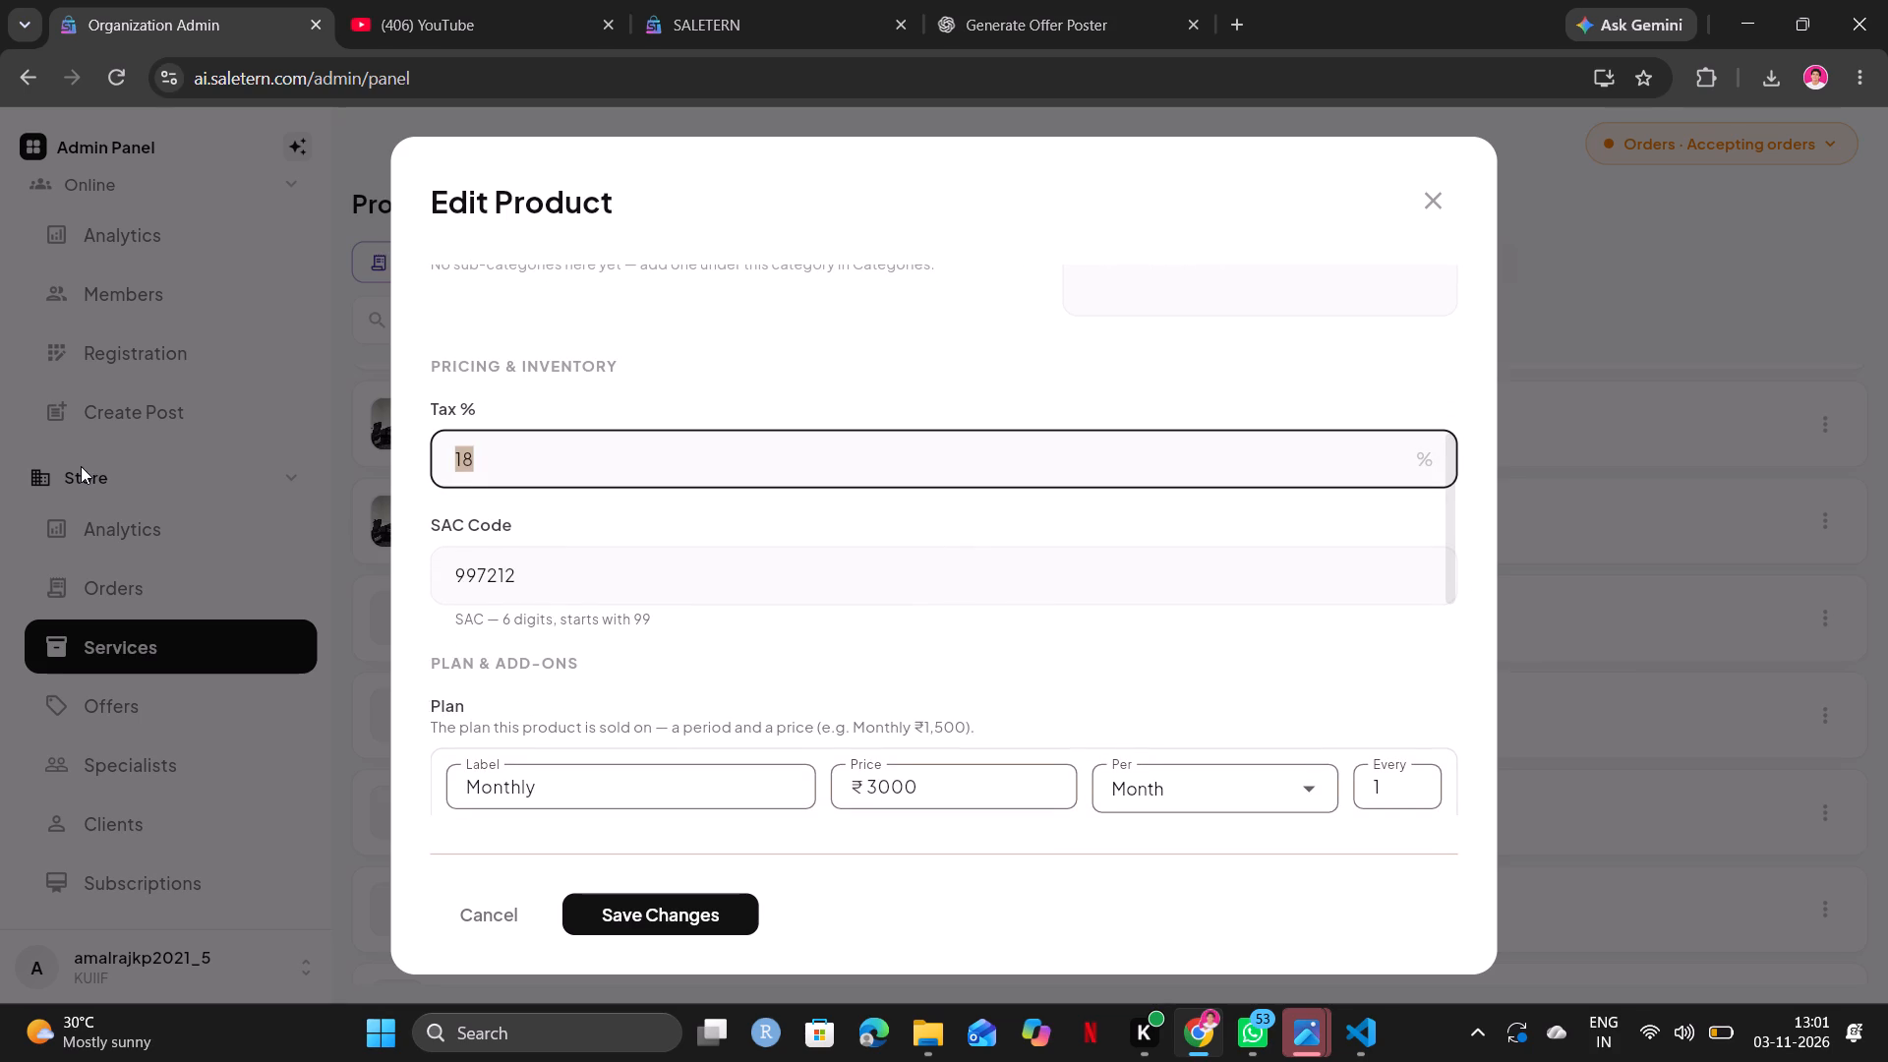
{"action": "key", "text": "0"}
Add the photo WhatsApp Image 2026-11-03 at 12.51.43 to the F2 SEAT-5 product images and save the product.
{"action": "left_click_drag", "start_coordinate": [1450, 544], "coordinate": [1446, 716]}
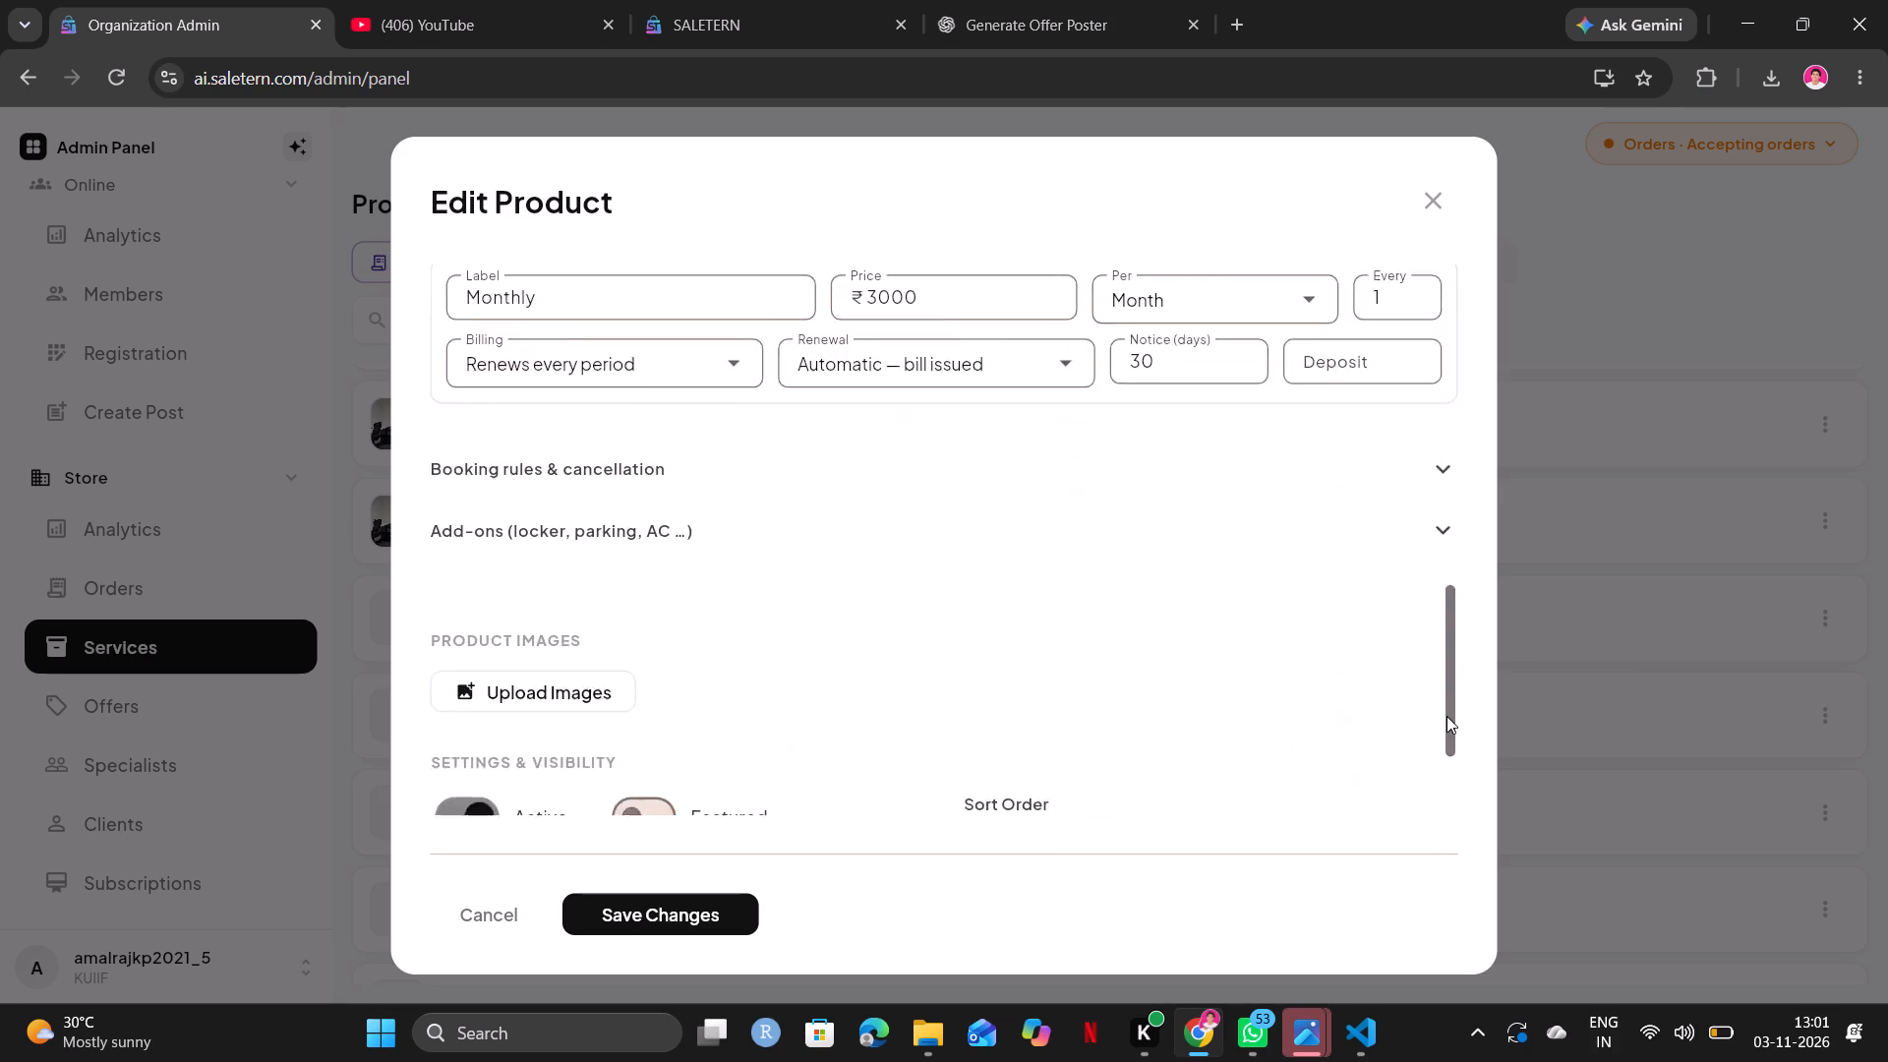
{"action": "left_click_drag", "start_coordinate": [1446, 716], "coordinate": [1445, 727]}
{"action": "left_click", "coordinate": [570, 580]}
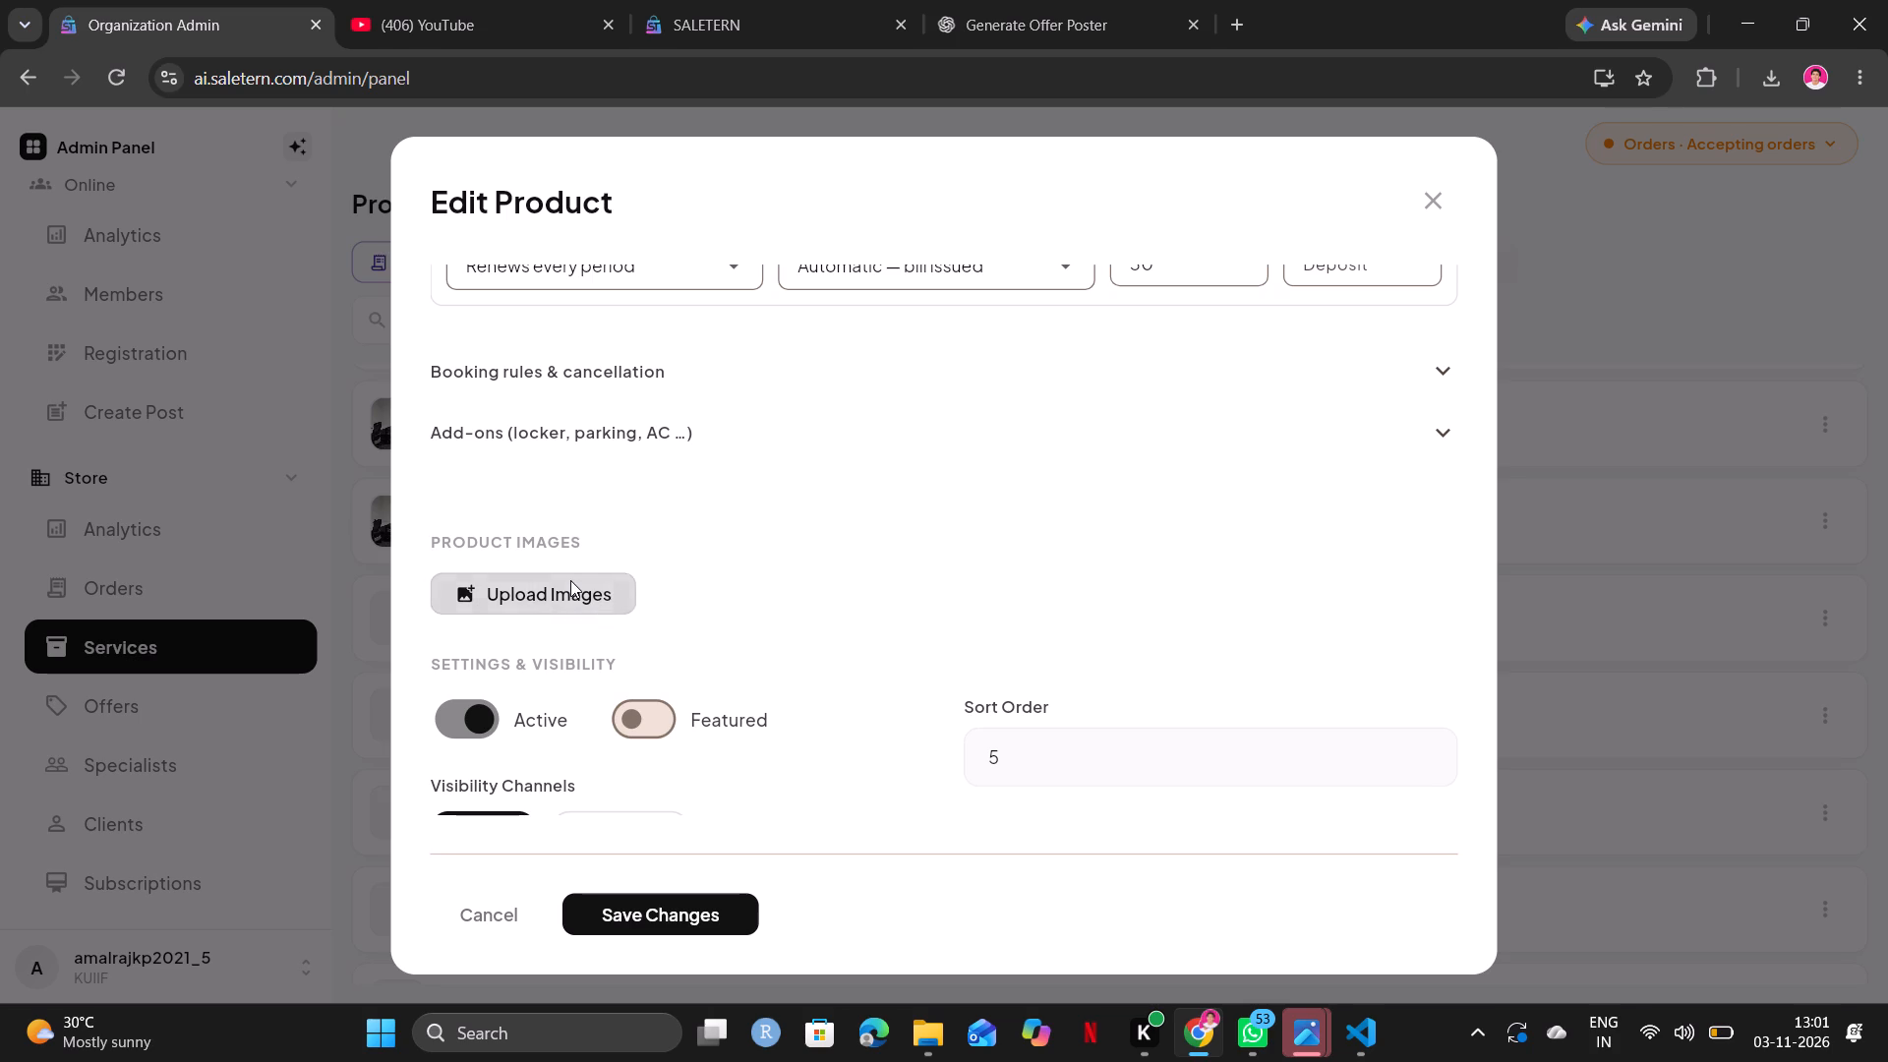
{"action": "left_click", "coordinate": [309, 207]}
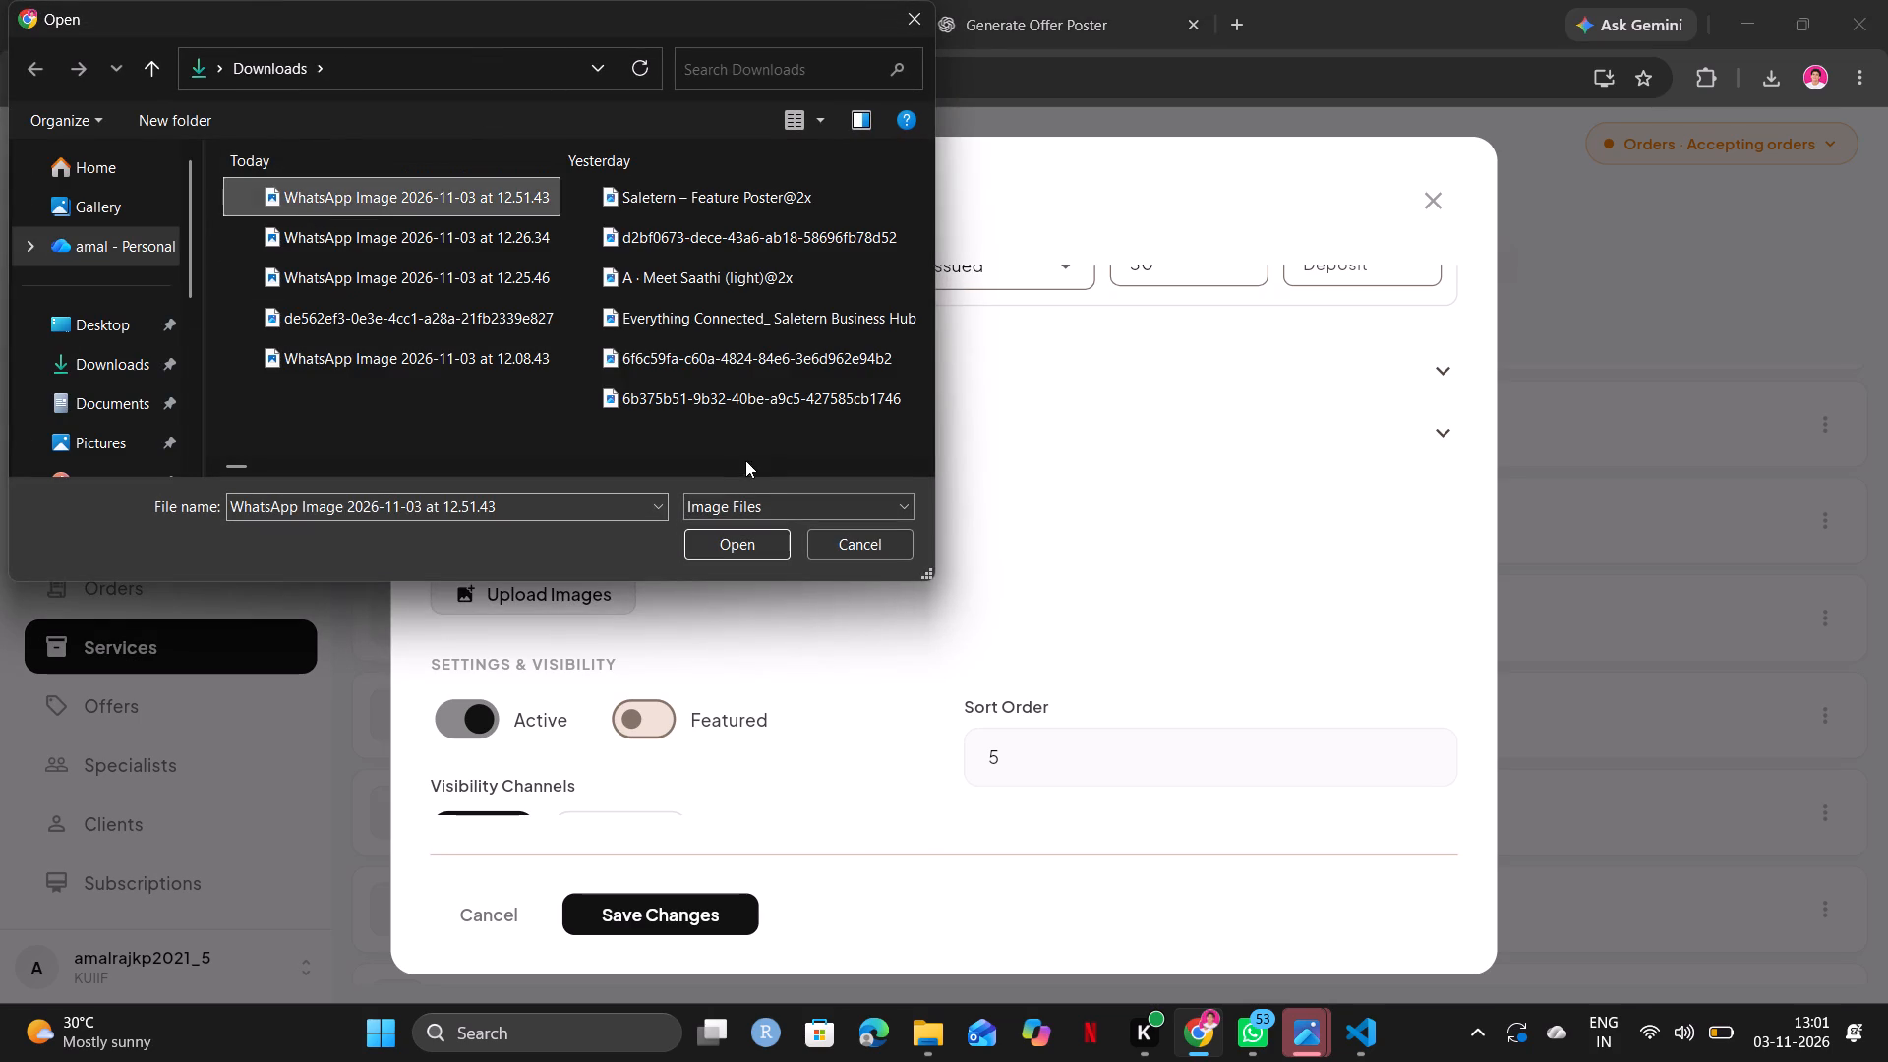
{"action": "left_click", "coordinate": [744, 547]}
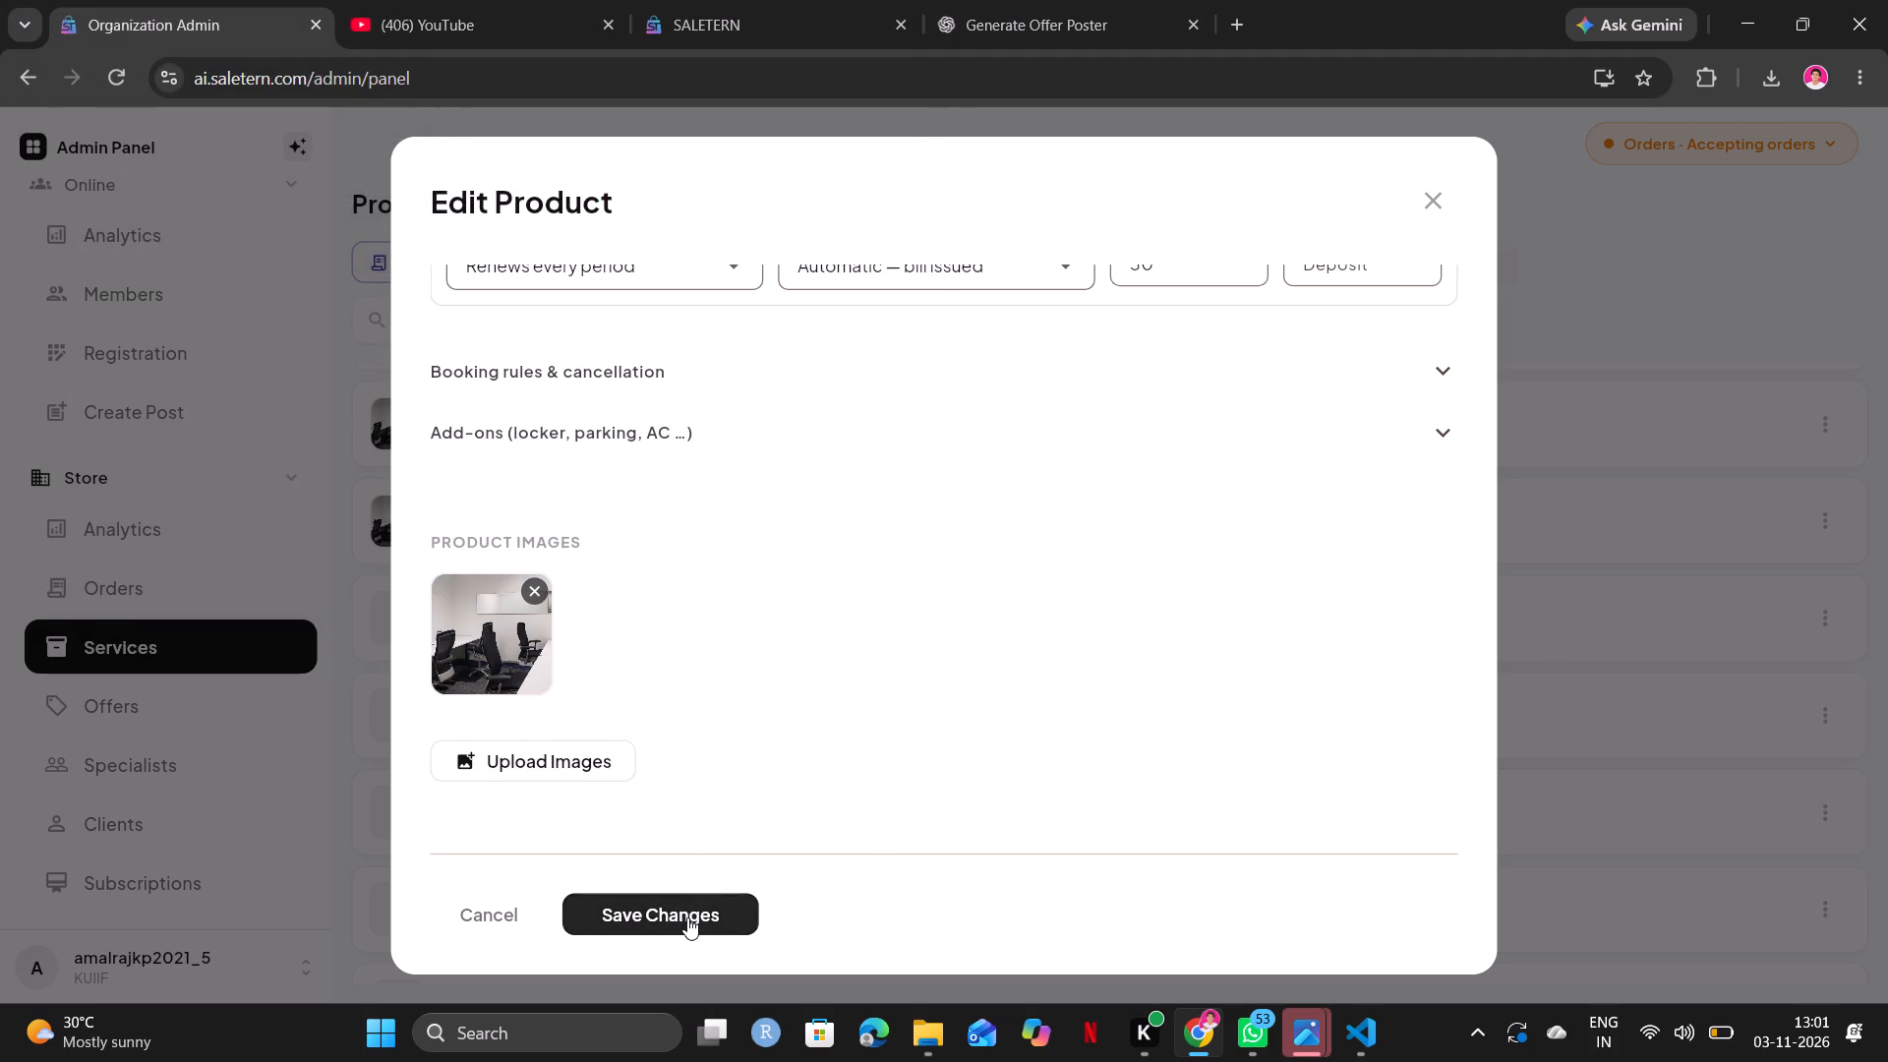
{"action": "left_click", "coordinate": [687, 917]}
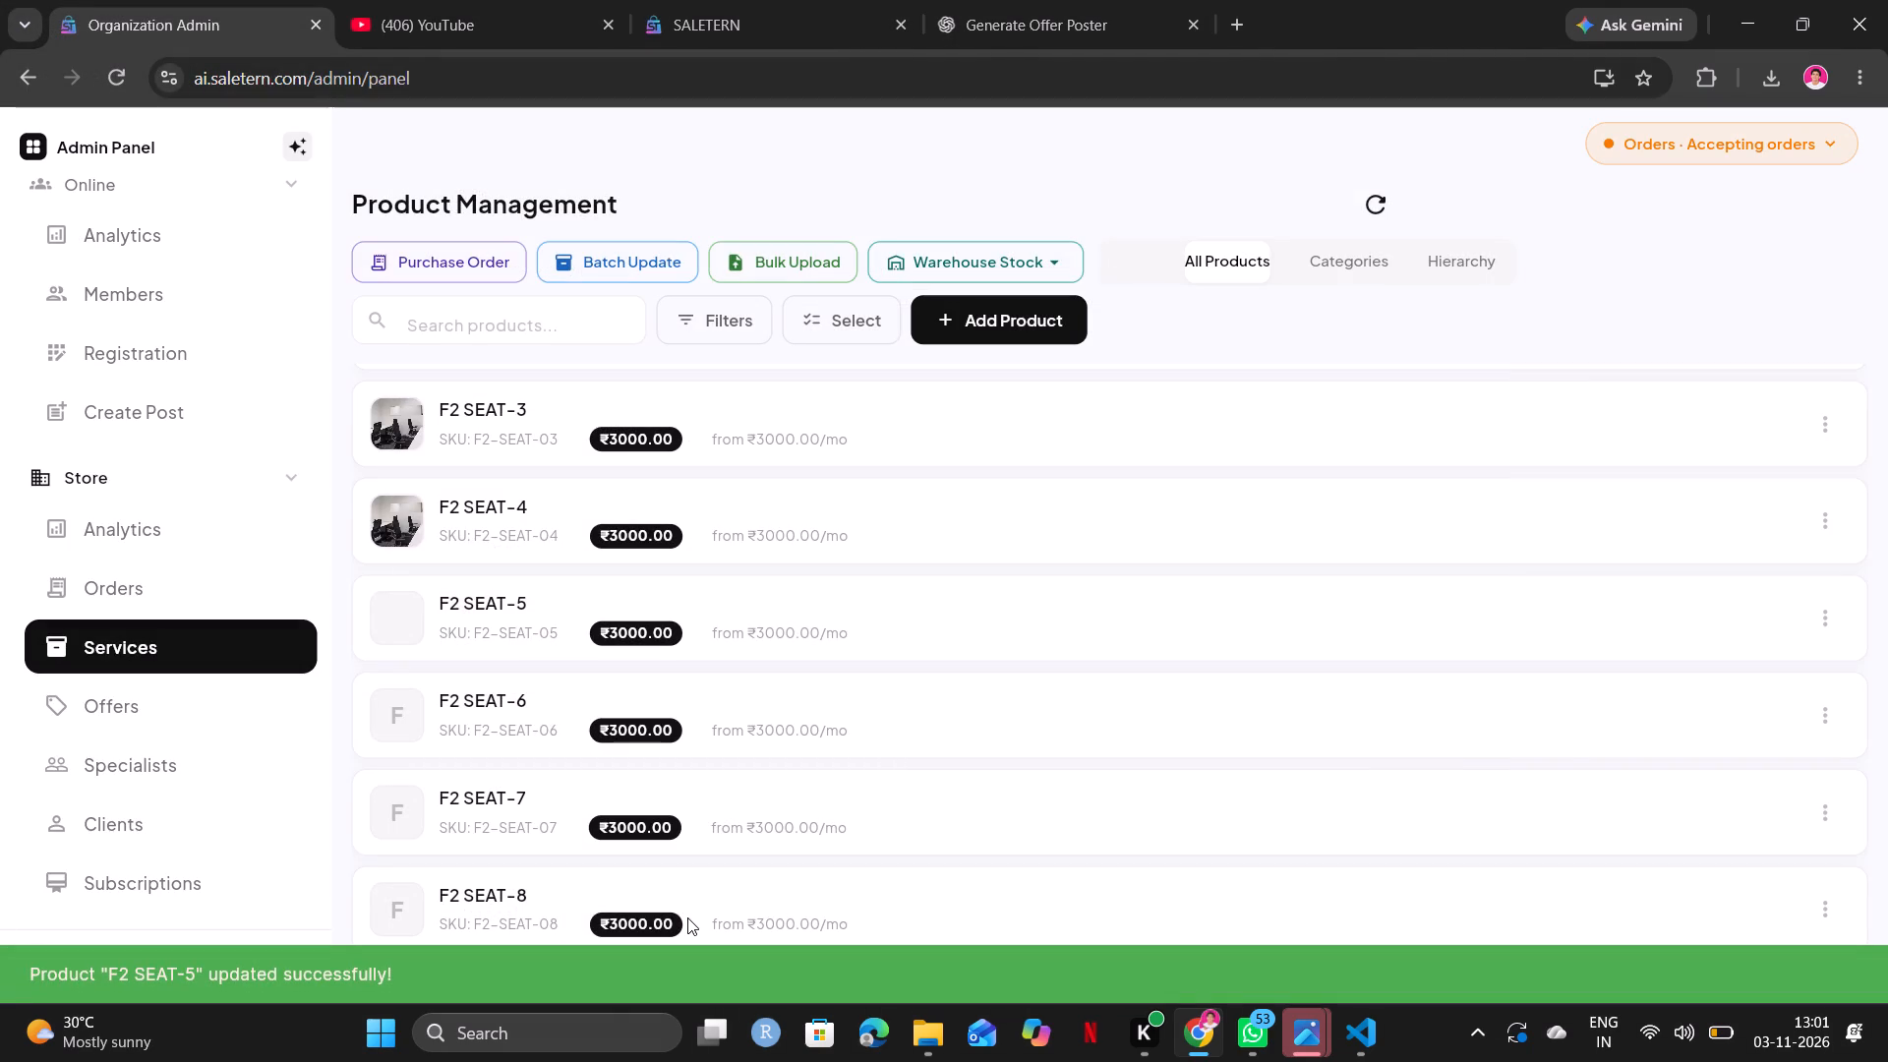
Open the F2 SEAT-6 product for editing and set its tax to 0%.
{"action": "left_click", "coordinate": [1804, 713]}
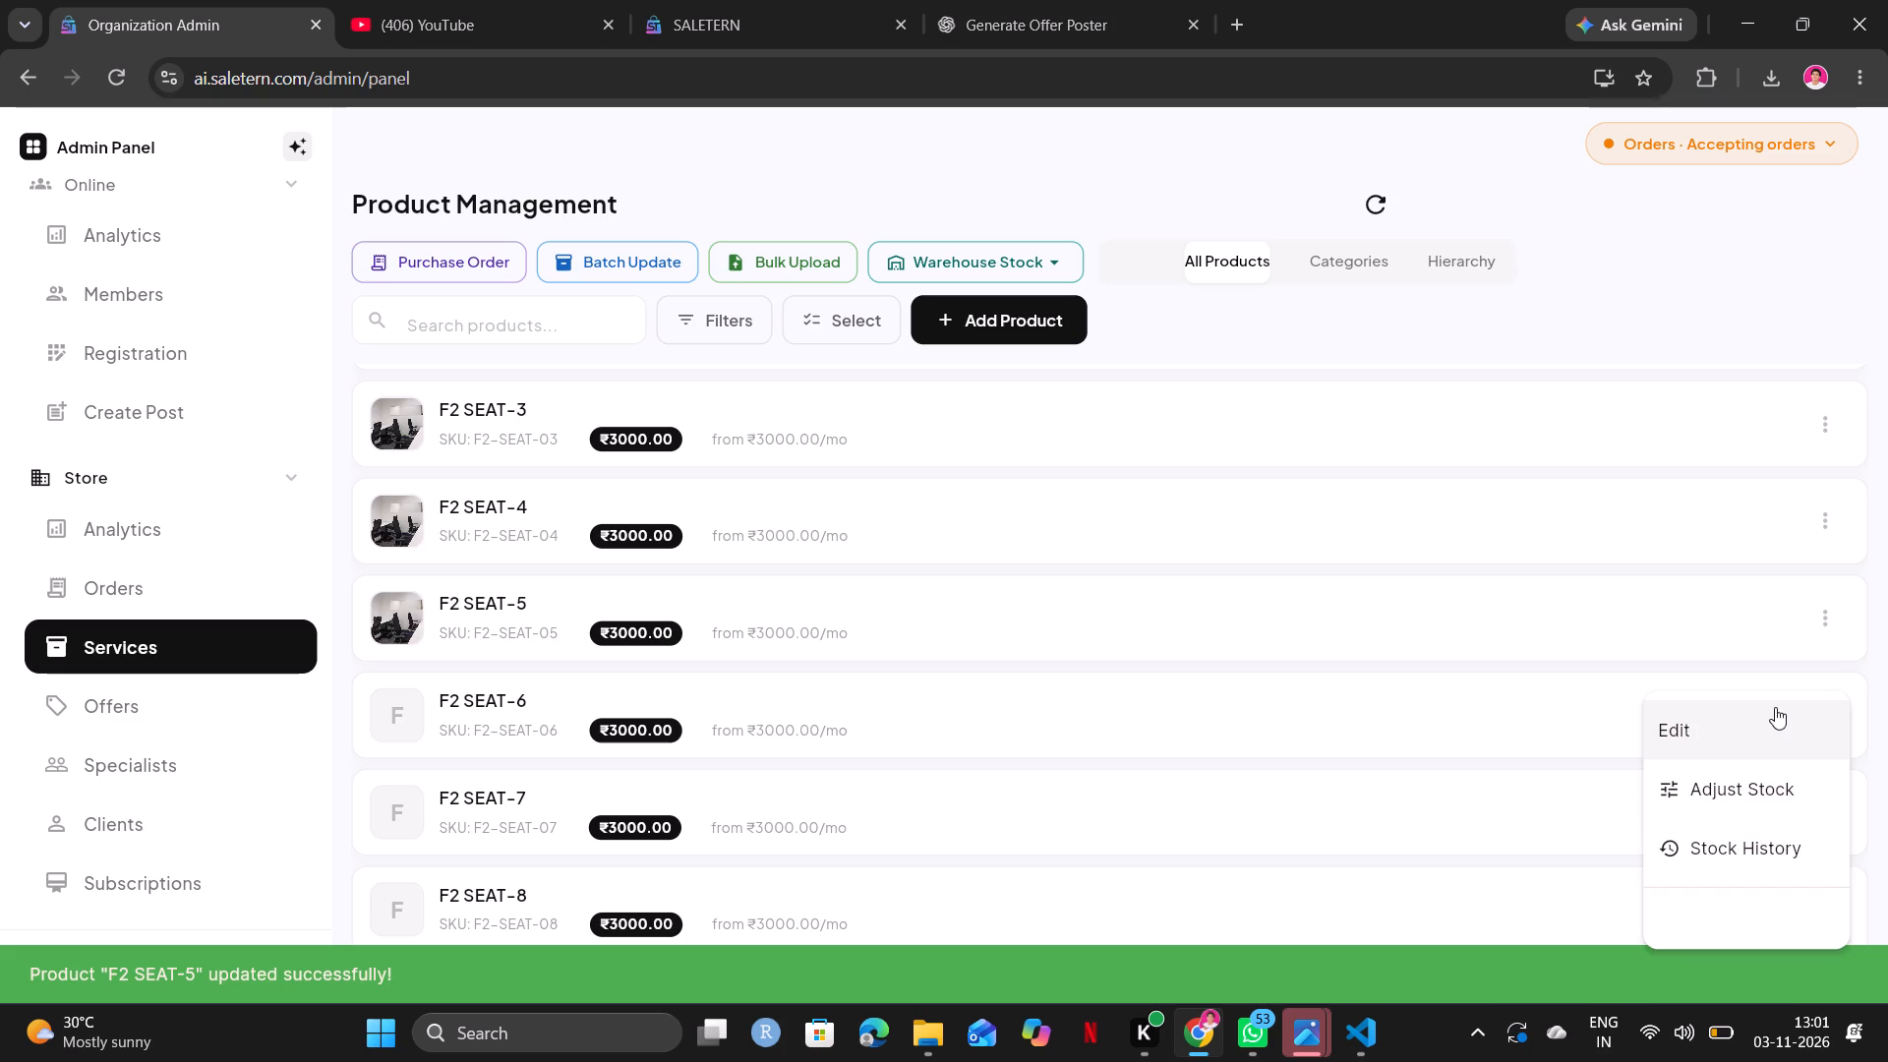
{"action": "left_click", "coordinate": [1773, 707]}
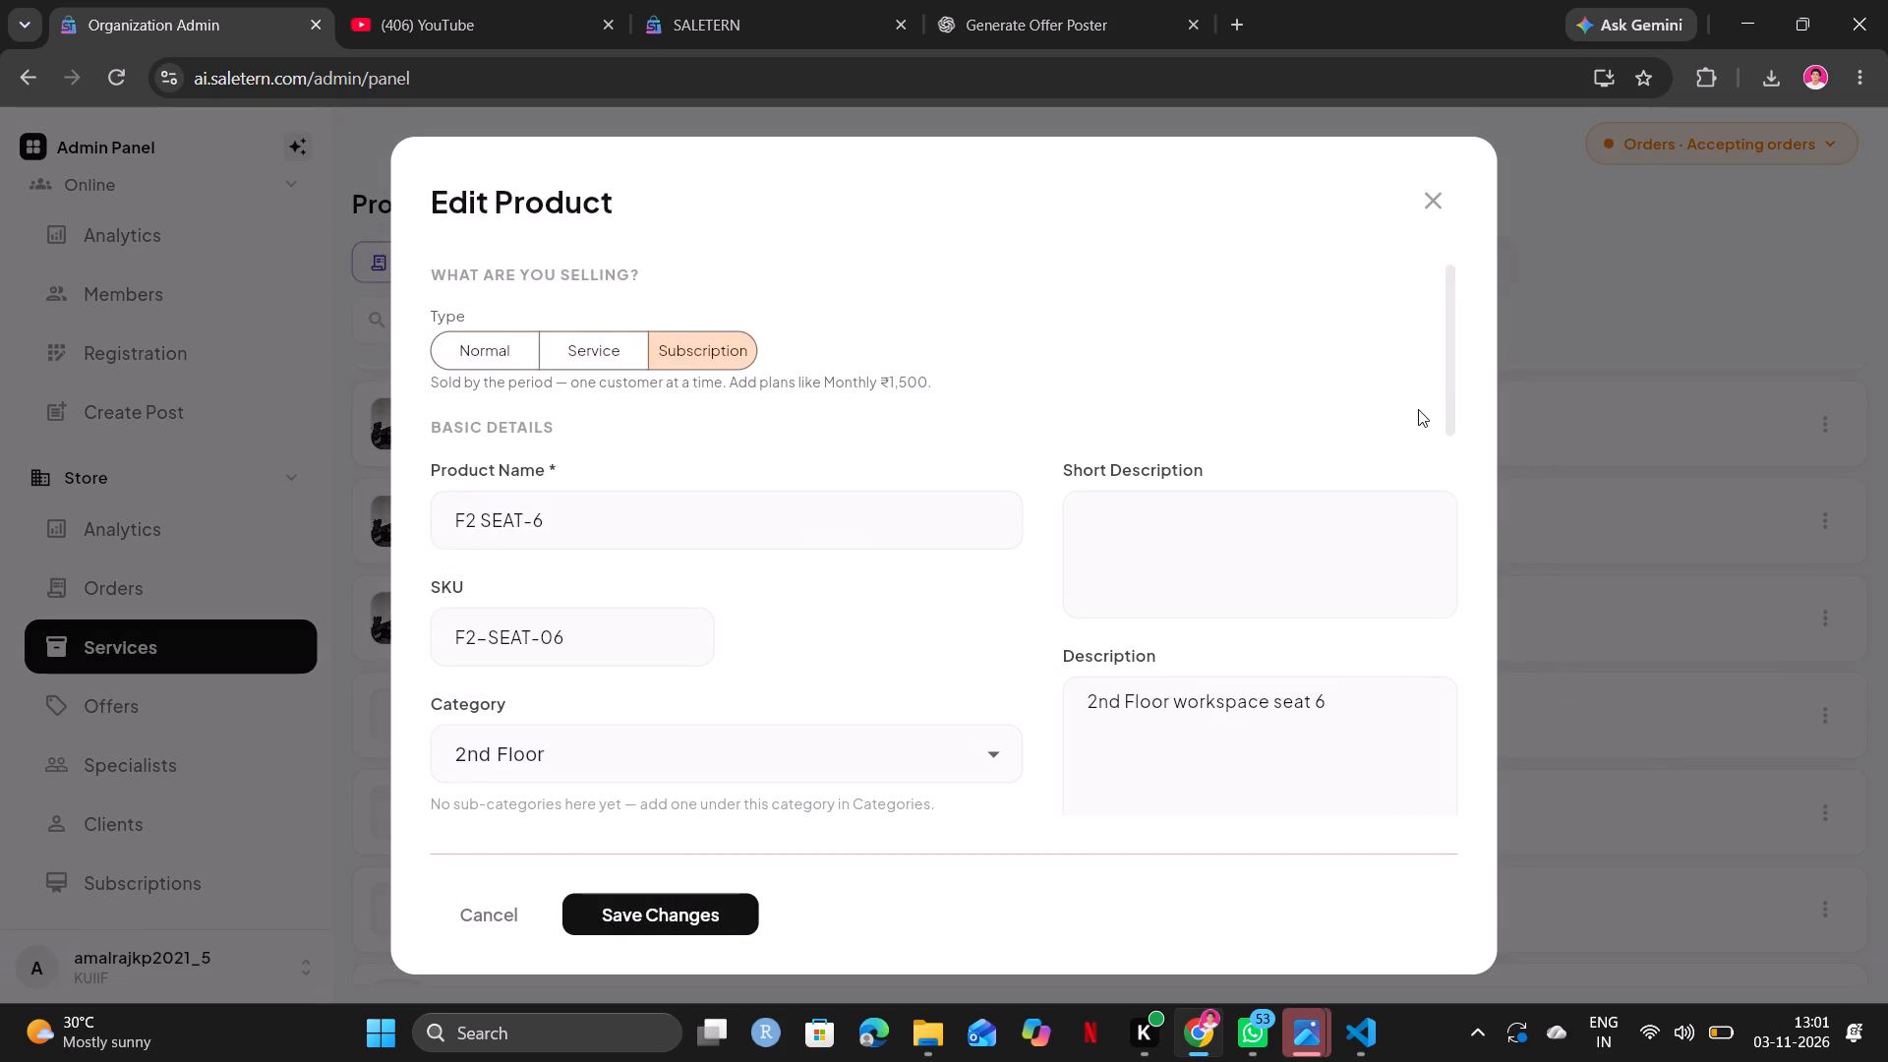
{"action": "left_click_drag", "start_coordinate": [1447, 405], "coordinate": [1499, 547]}
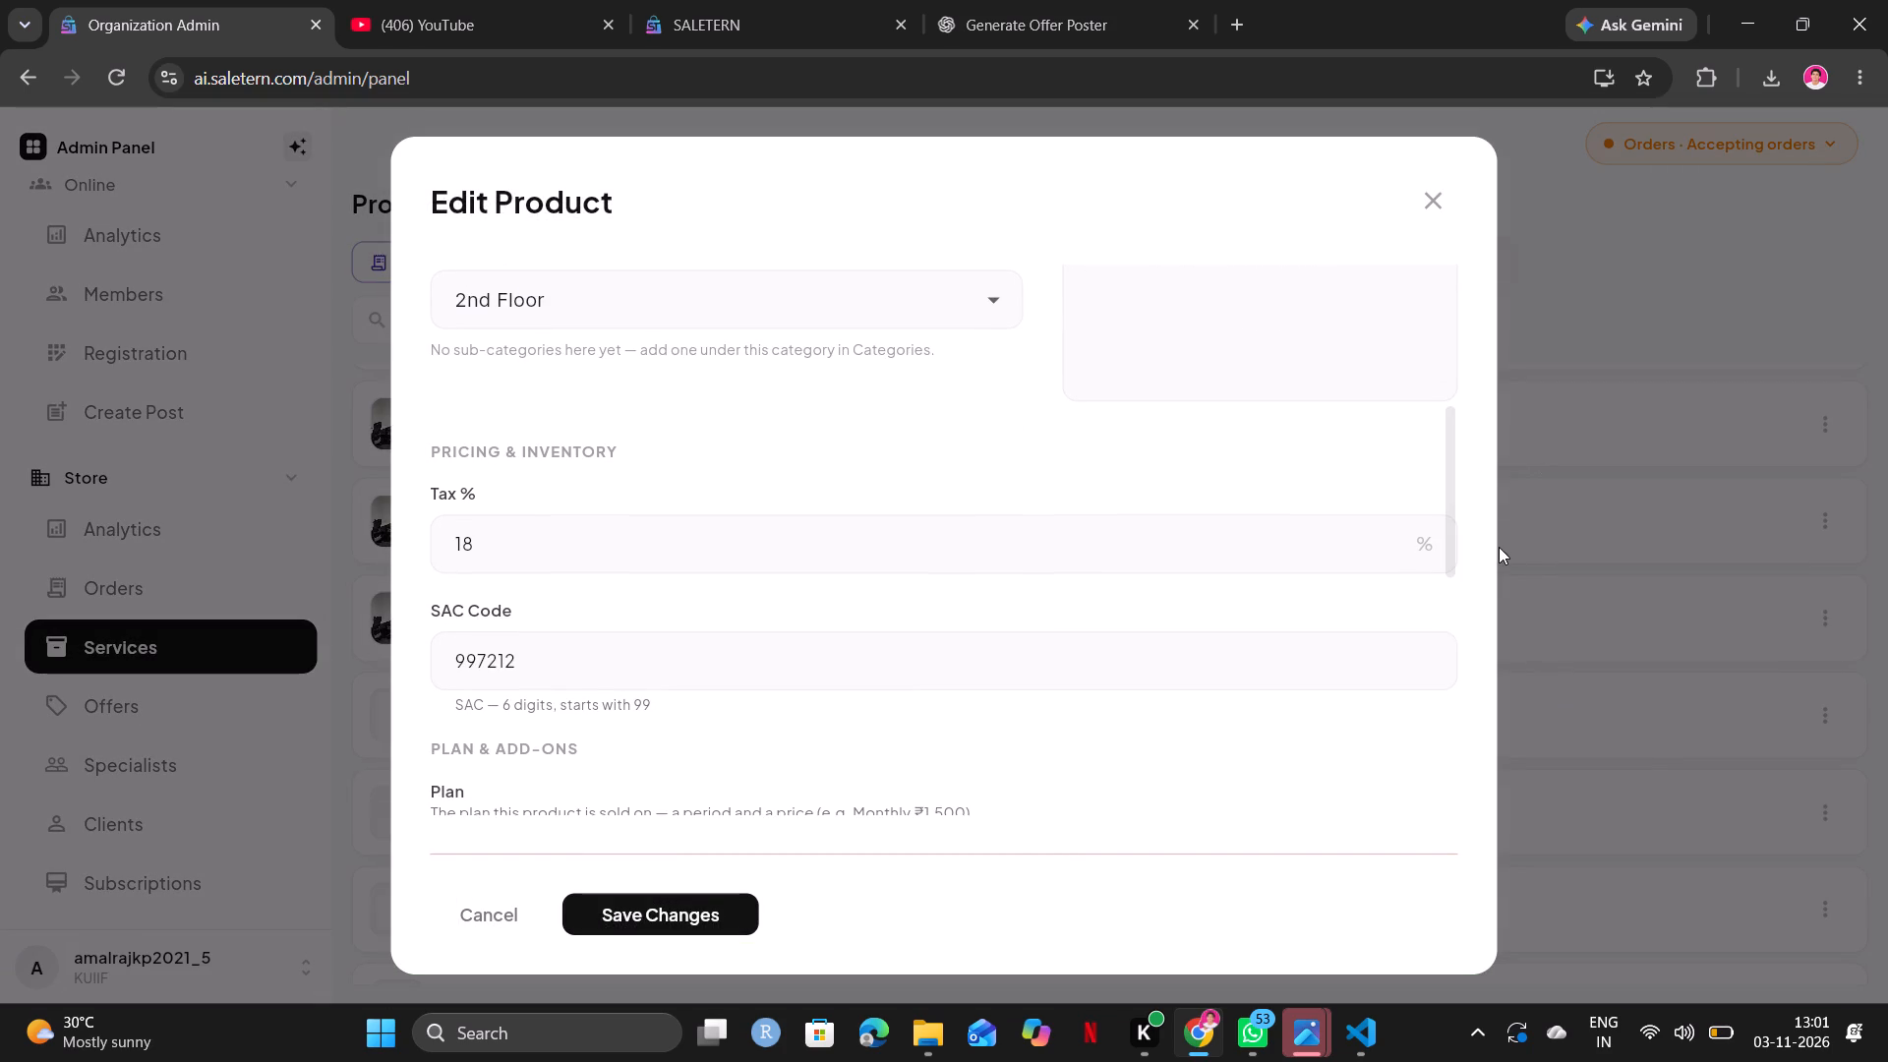
{"action": "left_click_drag", "start_coordinate": [640, 571], "coordinate": [287, 458]}
{"action": "key", "text": "0"}
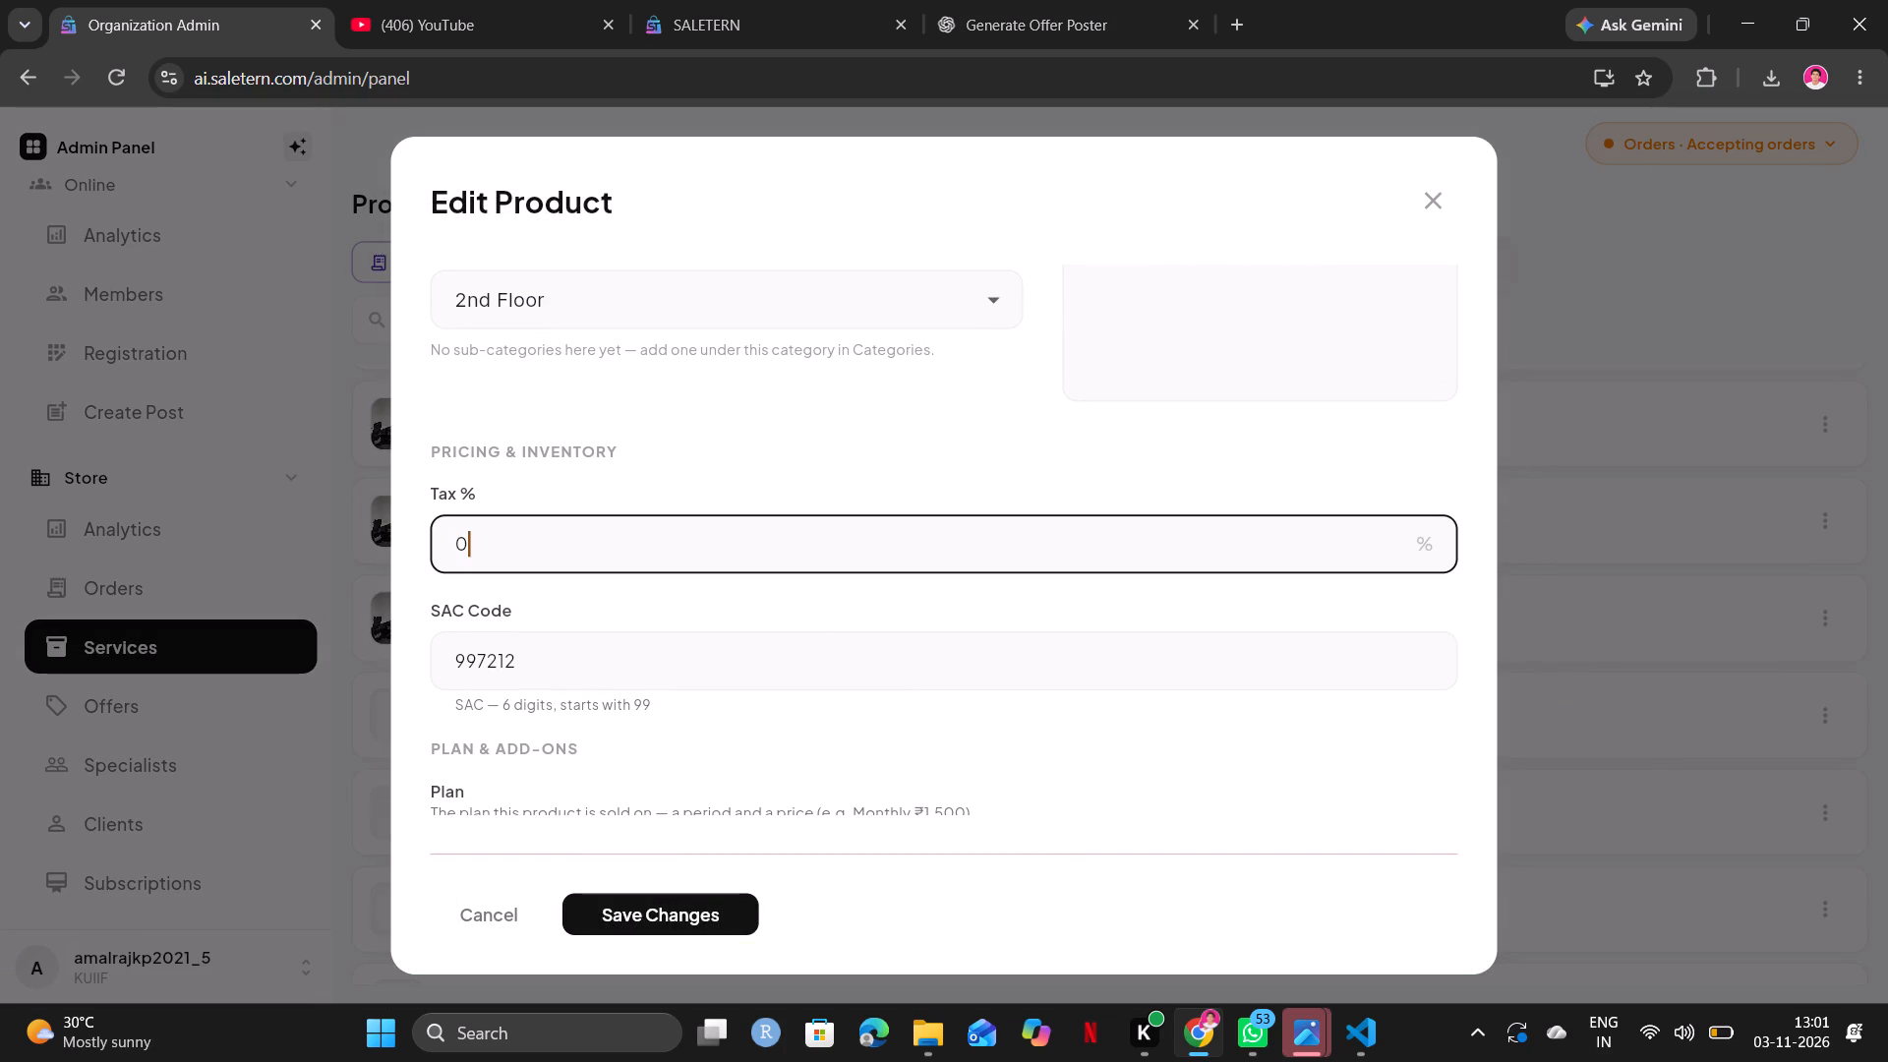
Add the photo WhatsApp Image 2026-11-03 at 12.51.43 to the F2 SEAT-6 product images and save the product.
{"action": "left_click_drag", "start_coordinate": [1451, 473], "coordinate": [1480, 589]}
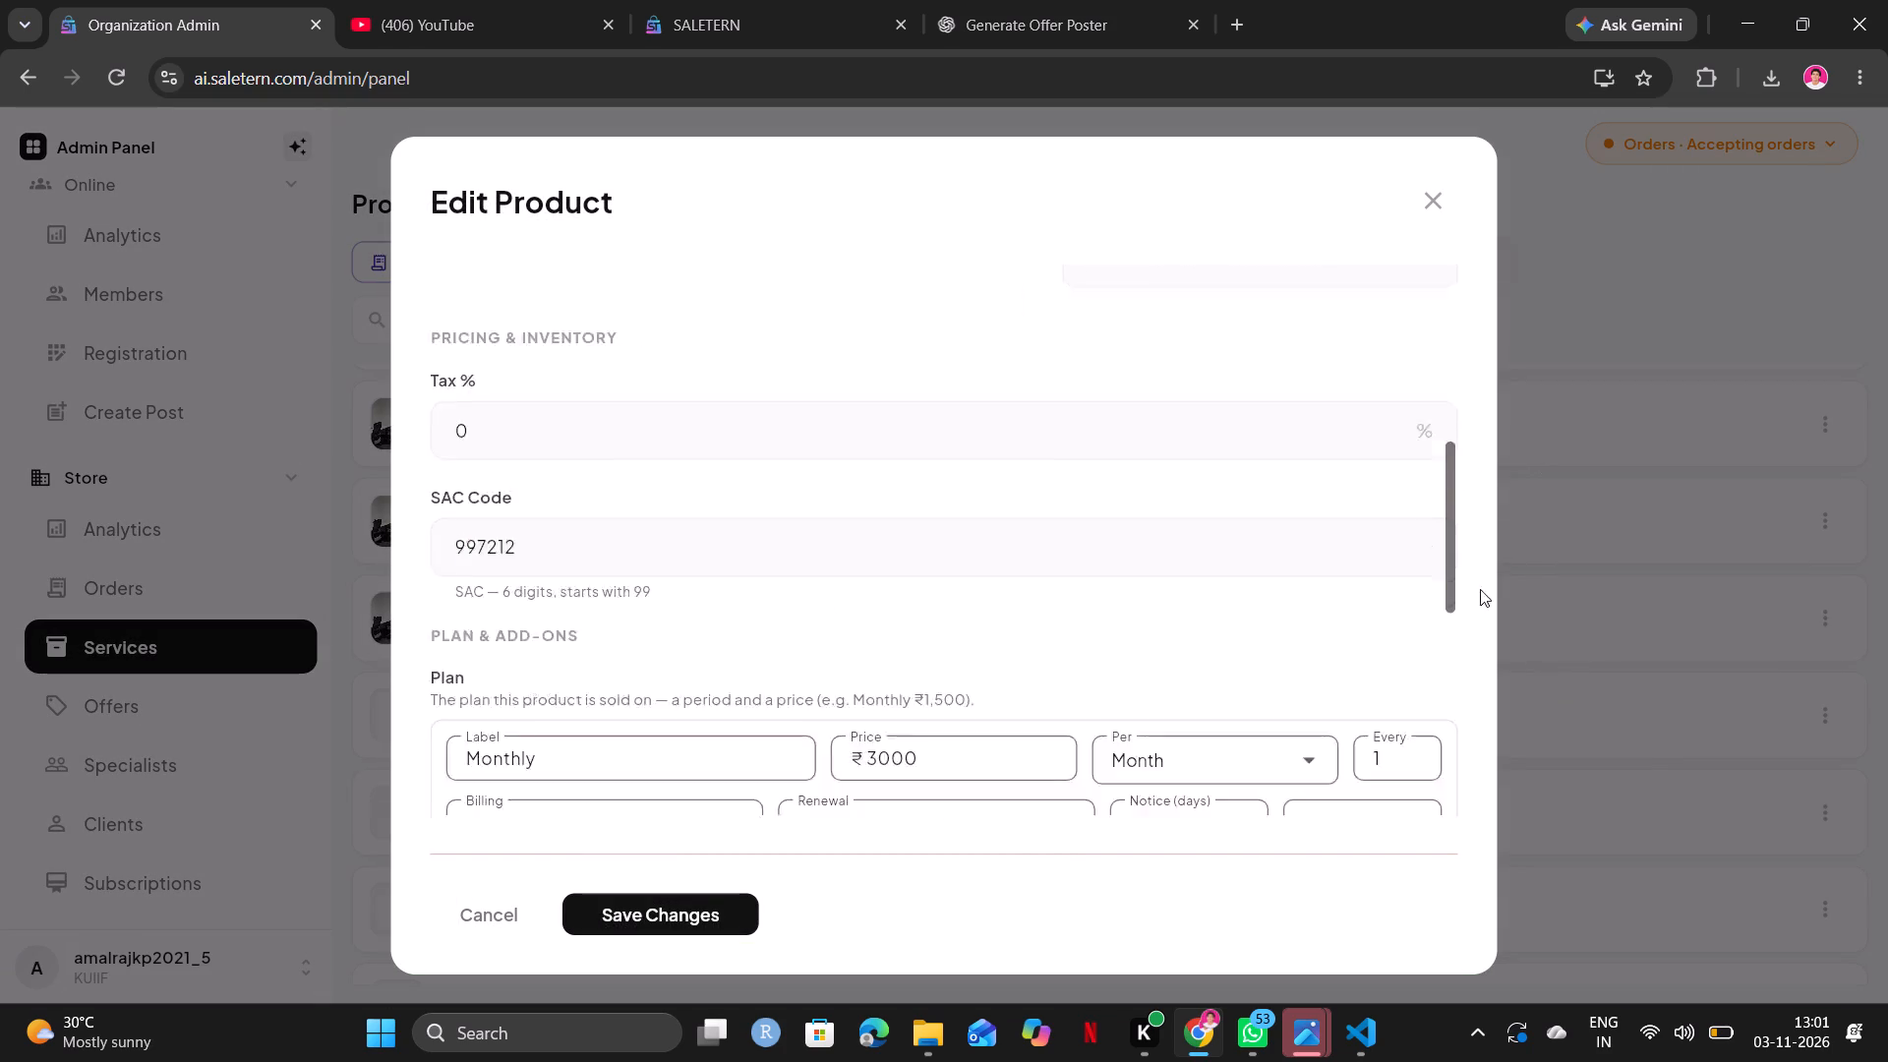
{"action": "left_click_drag", "start_coordinate": [1480, 589], "coordinate": [1478, 673]}
{"action": "left_click", "coordinate": [583, 639]}
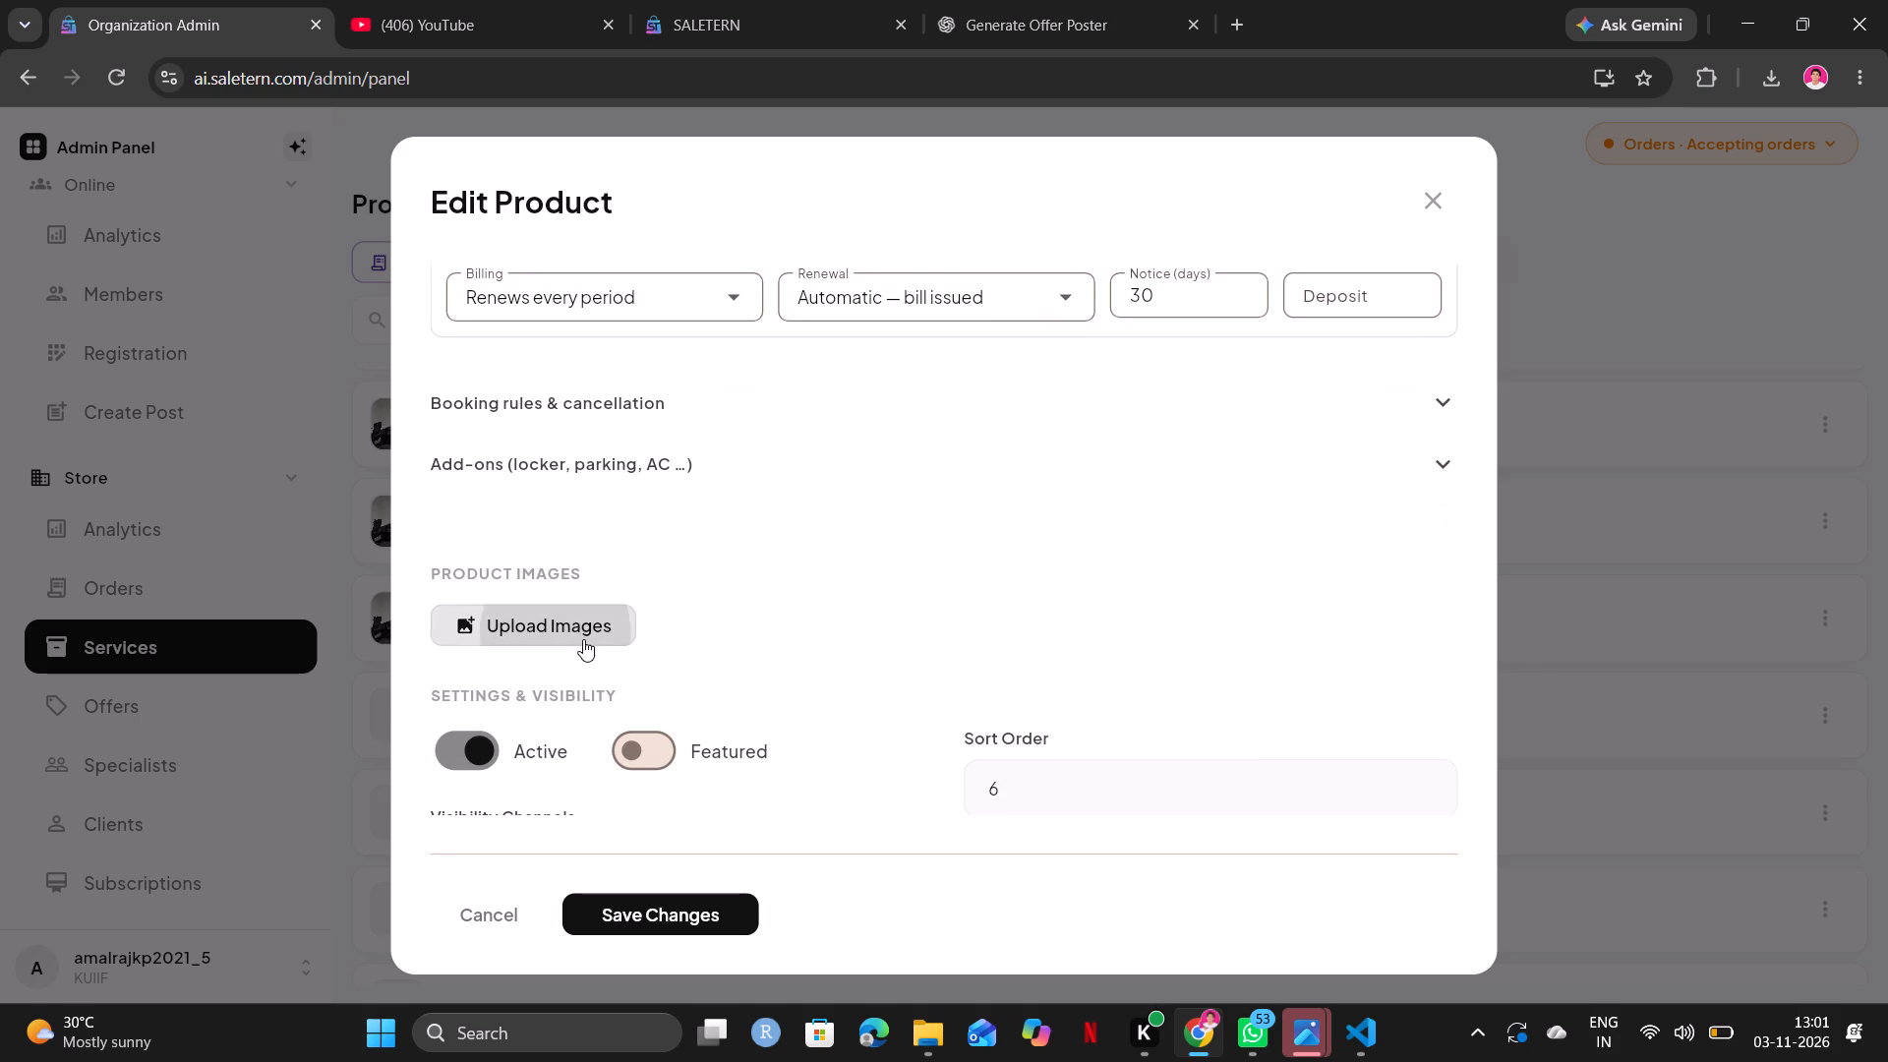
{"action": "left_click", "coordinate": [348, 205]}
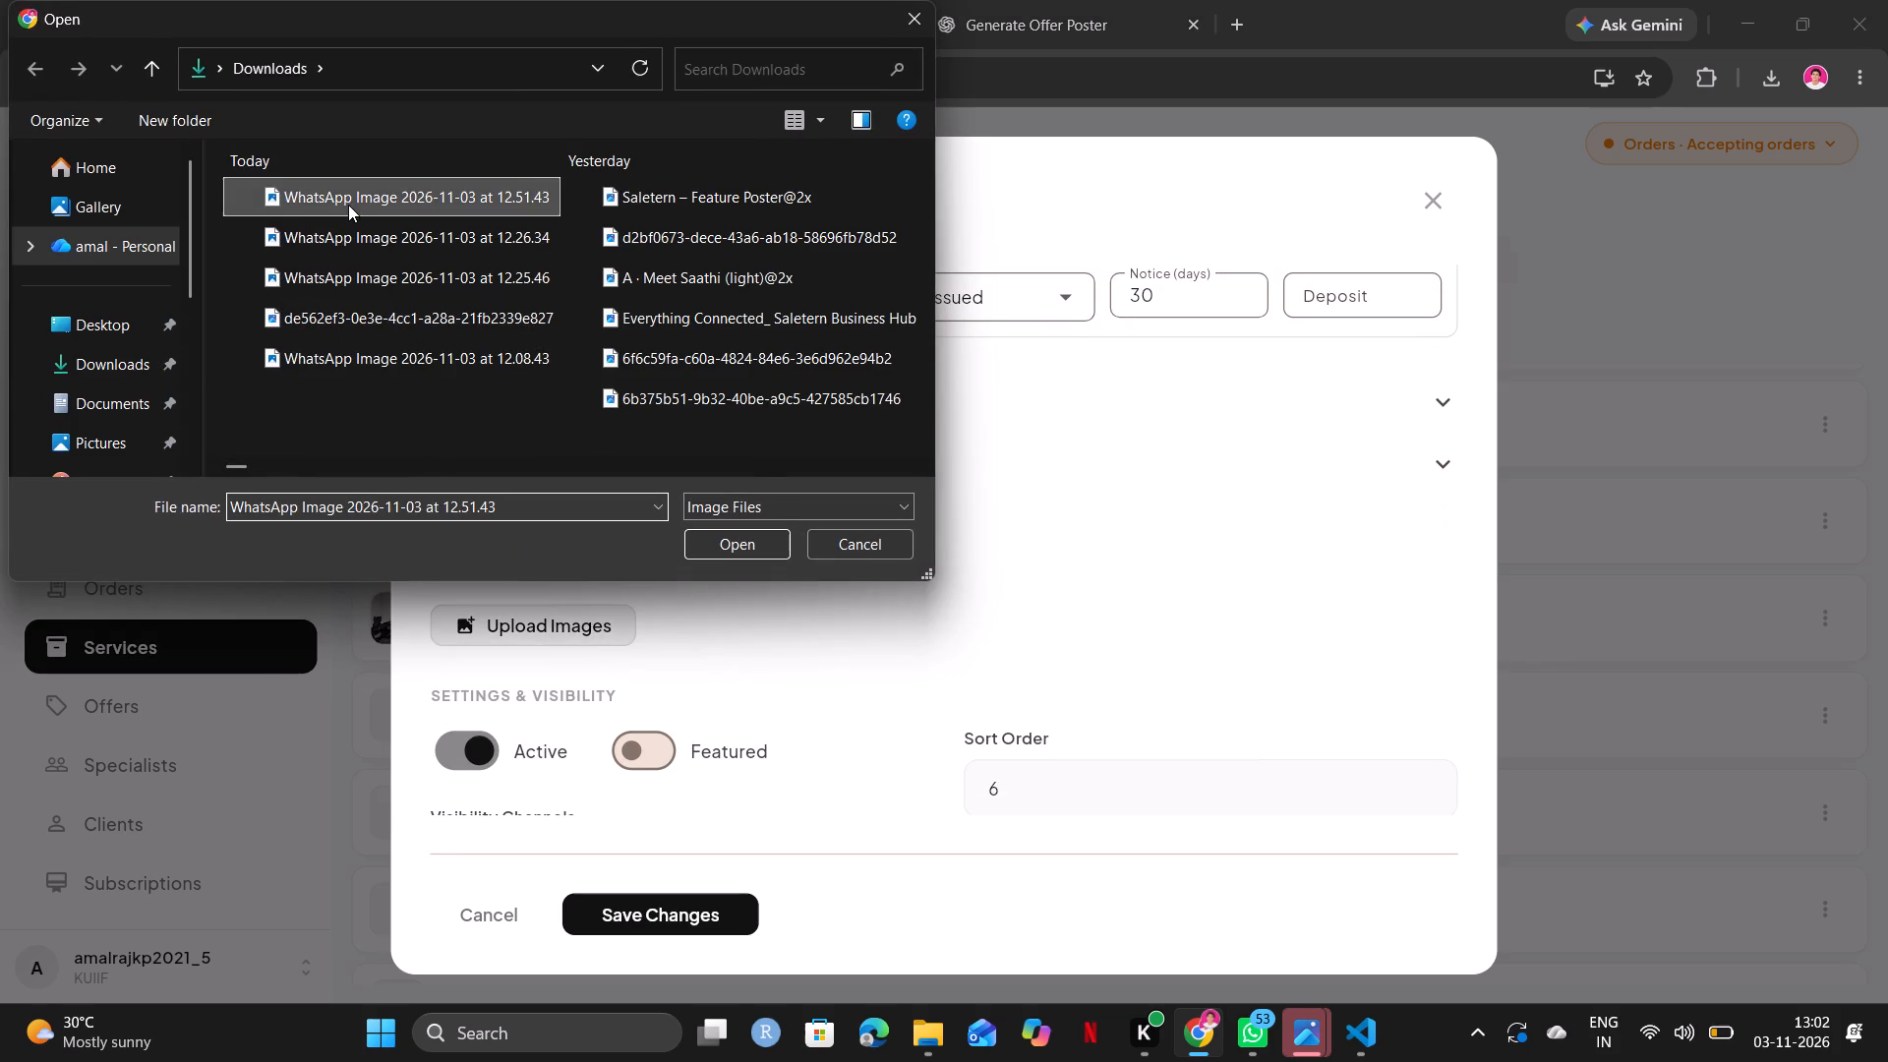
{"action": "left_click", "coordinate": [750, 548]}
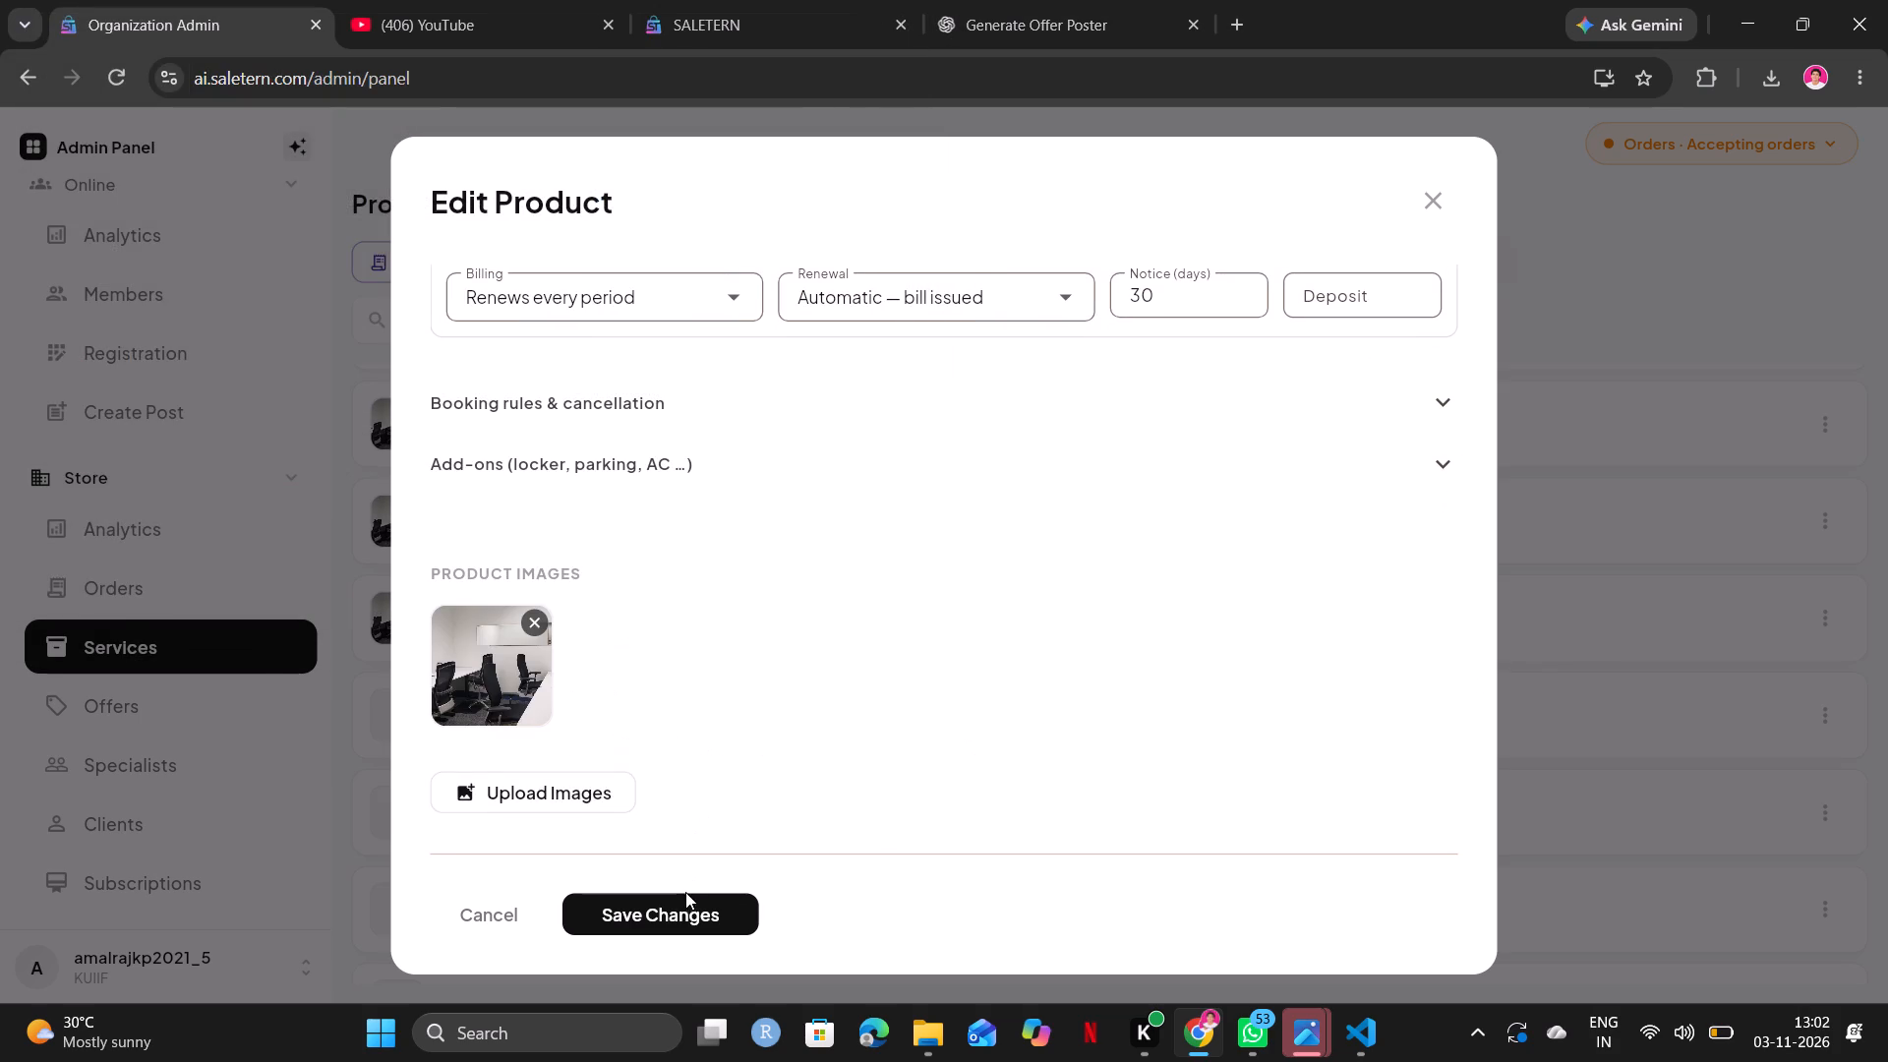
{"action": "left_click", "coordinate": [686, 921]}
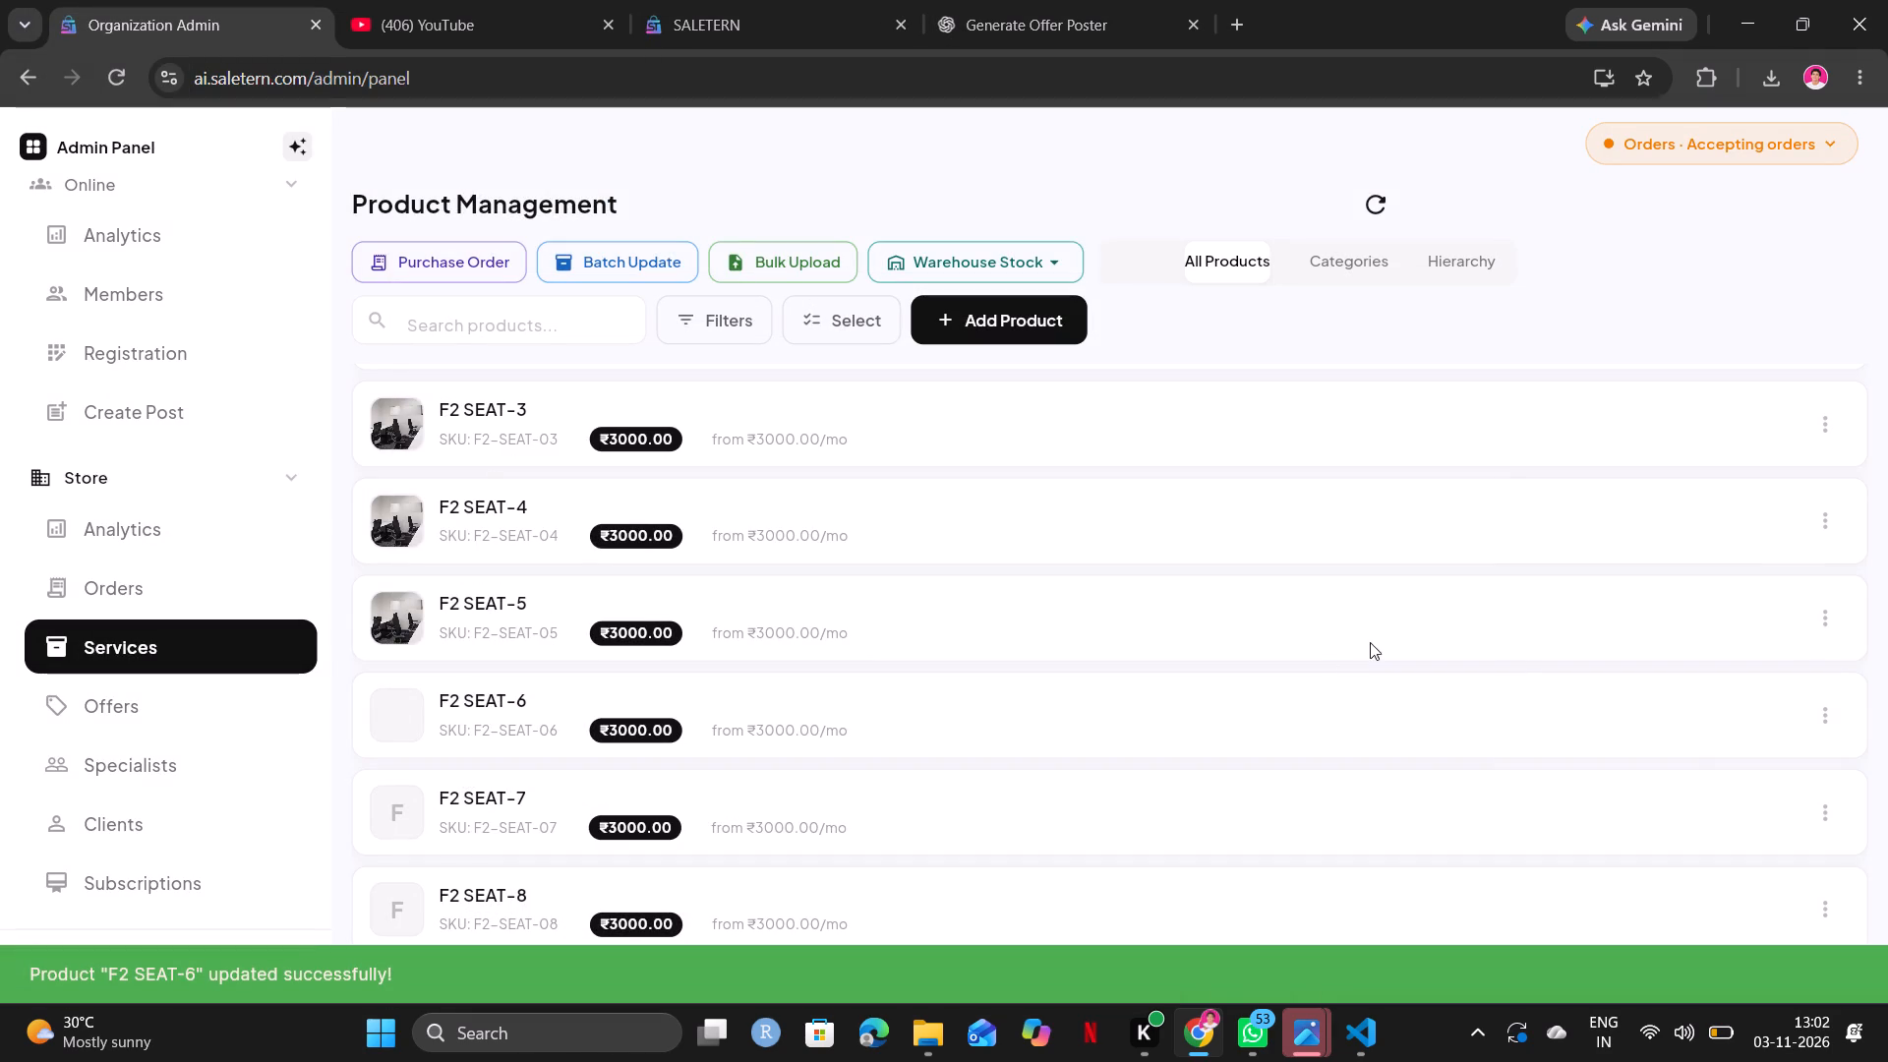
Open the F2 SEAT-7 product for editing and set its tax to 0%.
{"action": "left_click", "coordinate": [1813, 806]}
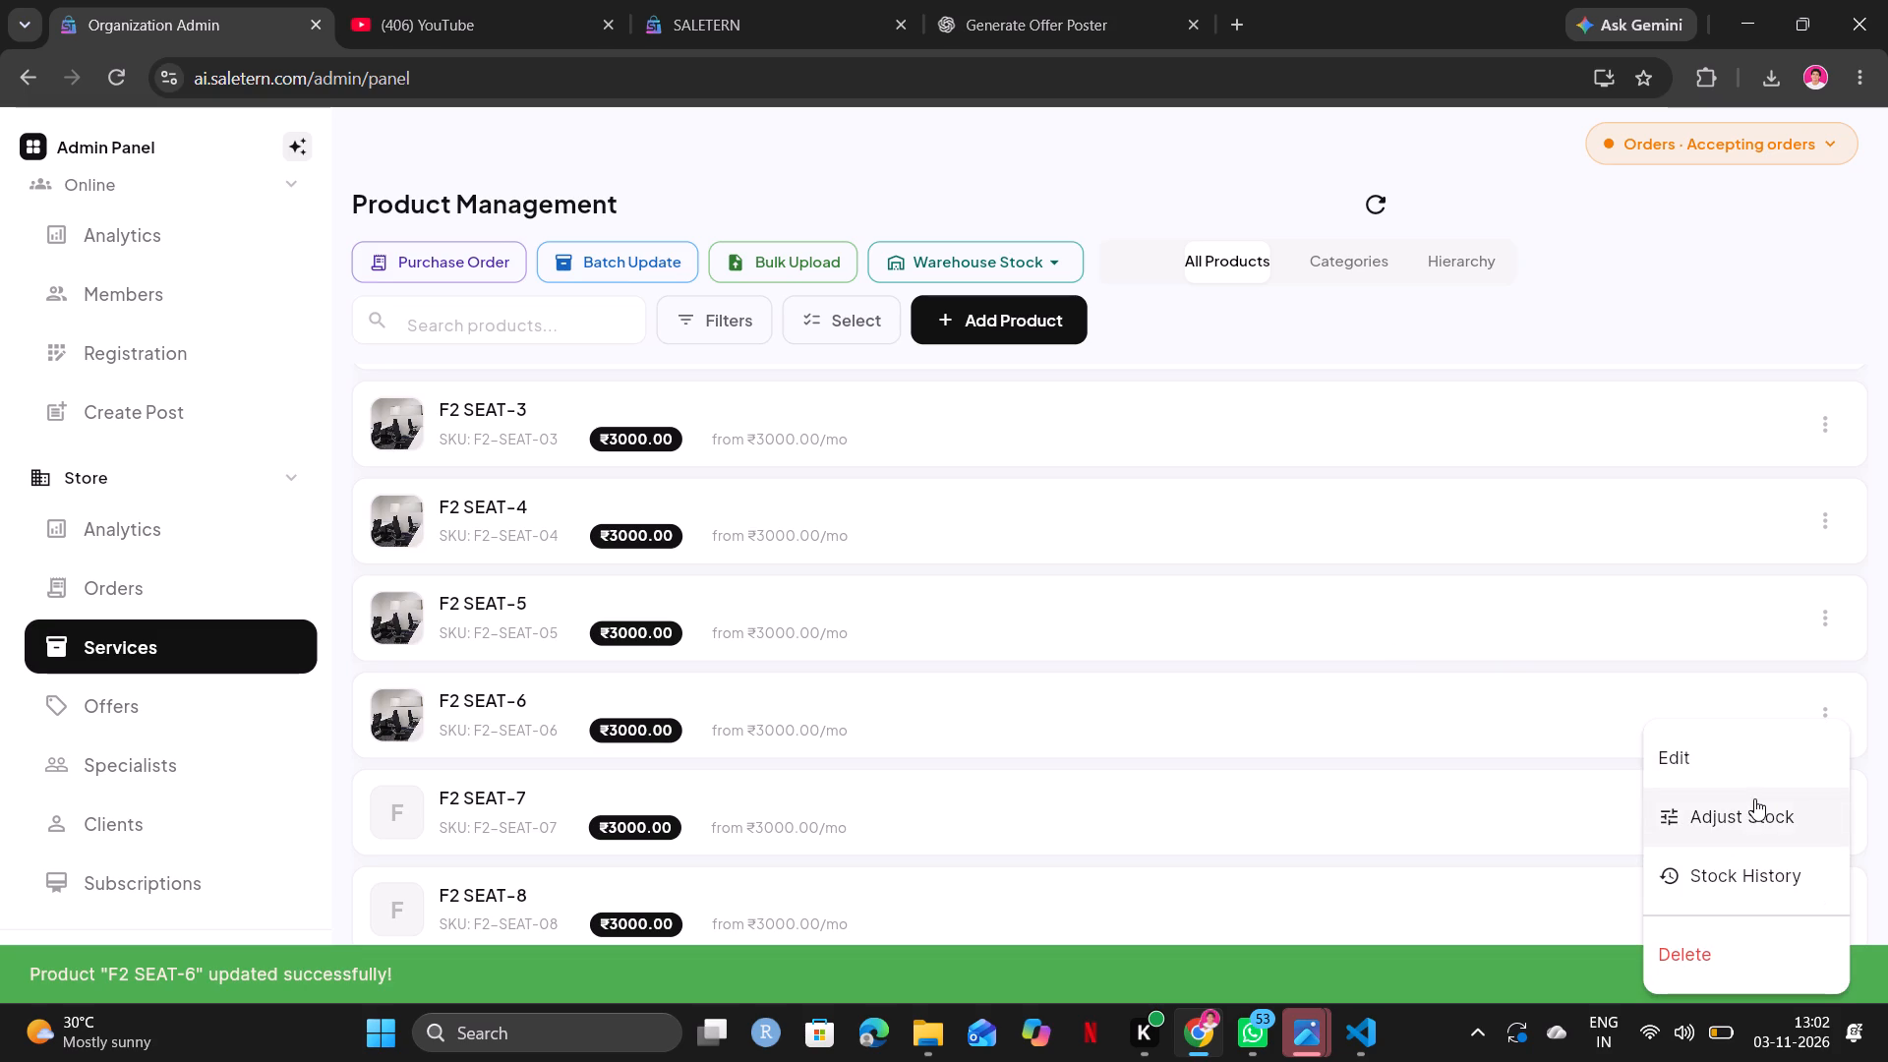
{"action": "left_click", "coordinate": [1749, 766]}
{"action": "left_click_drag", "start_coordinate": [1451, 328], "coordinate": [1472, 397]}
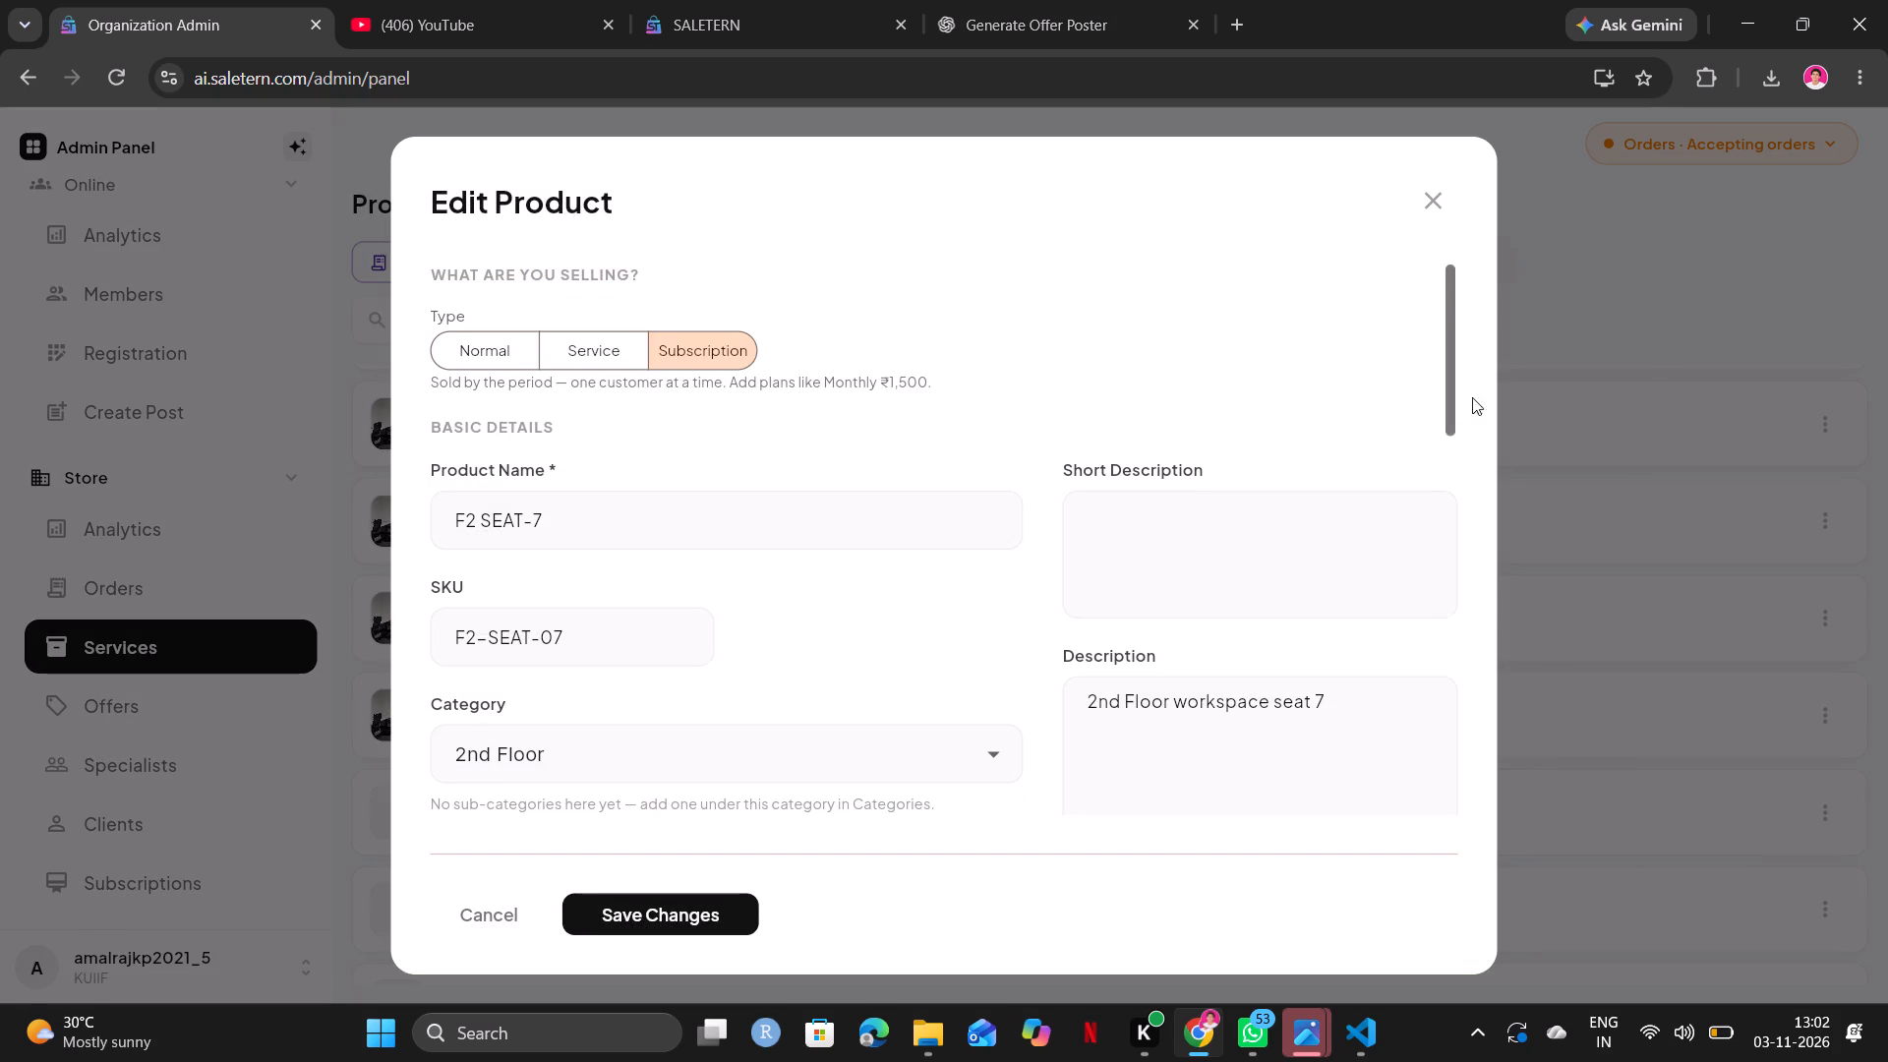
{"action": "left_click_drag", "start_coordinate": [1472, 397], "coordinate": [1505, 502]}
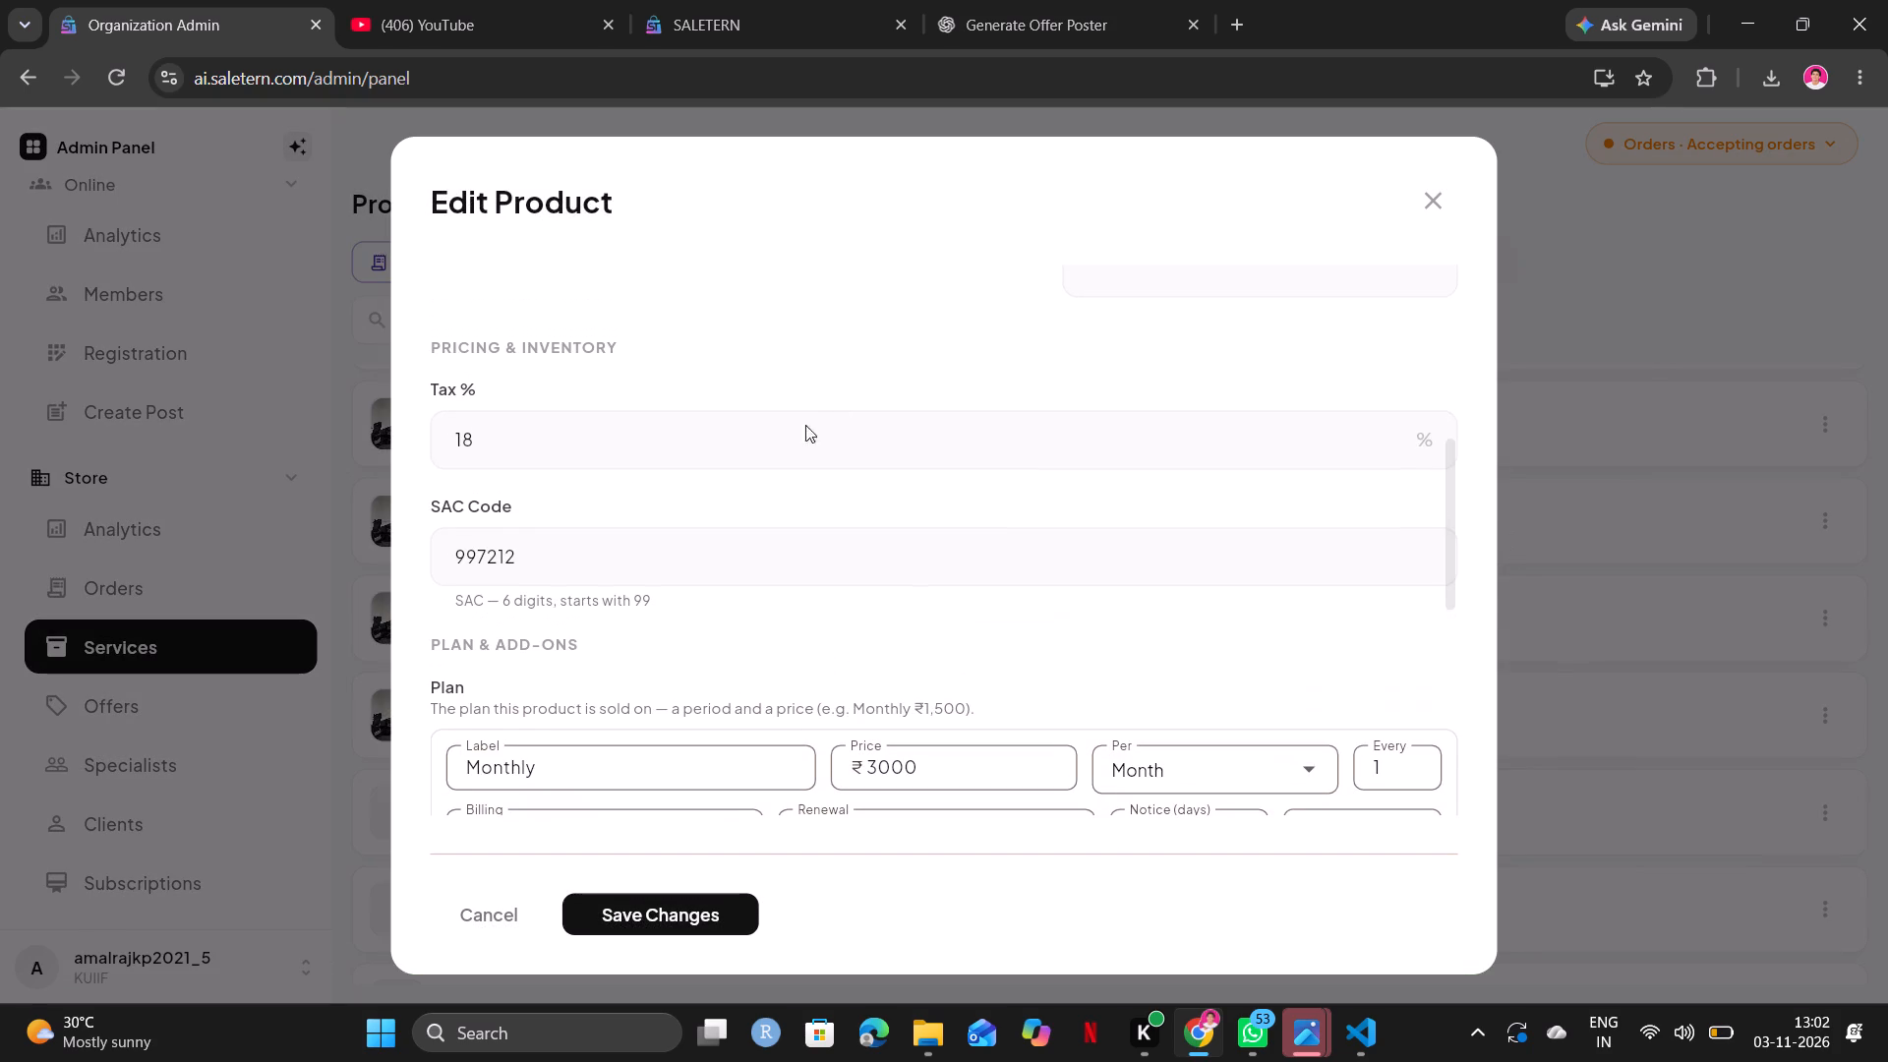
{"action": "left_click", "coordinate": [787, 442]}
{"action": "key", "text": "BackSpace"}
{"action": "key", "text": "BackSpace"}
{"action": "key", "text": "0"}
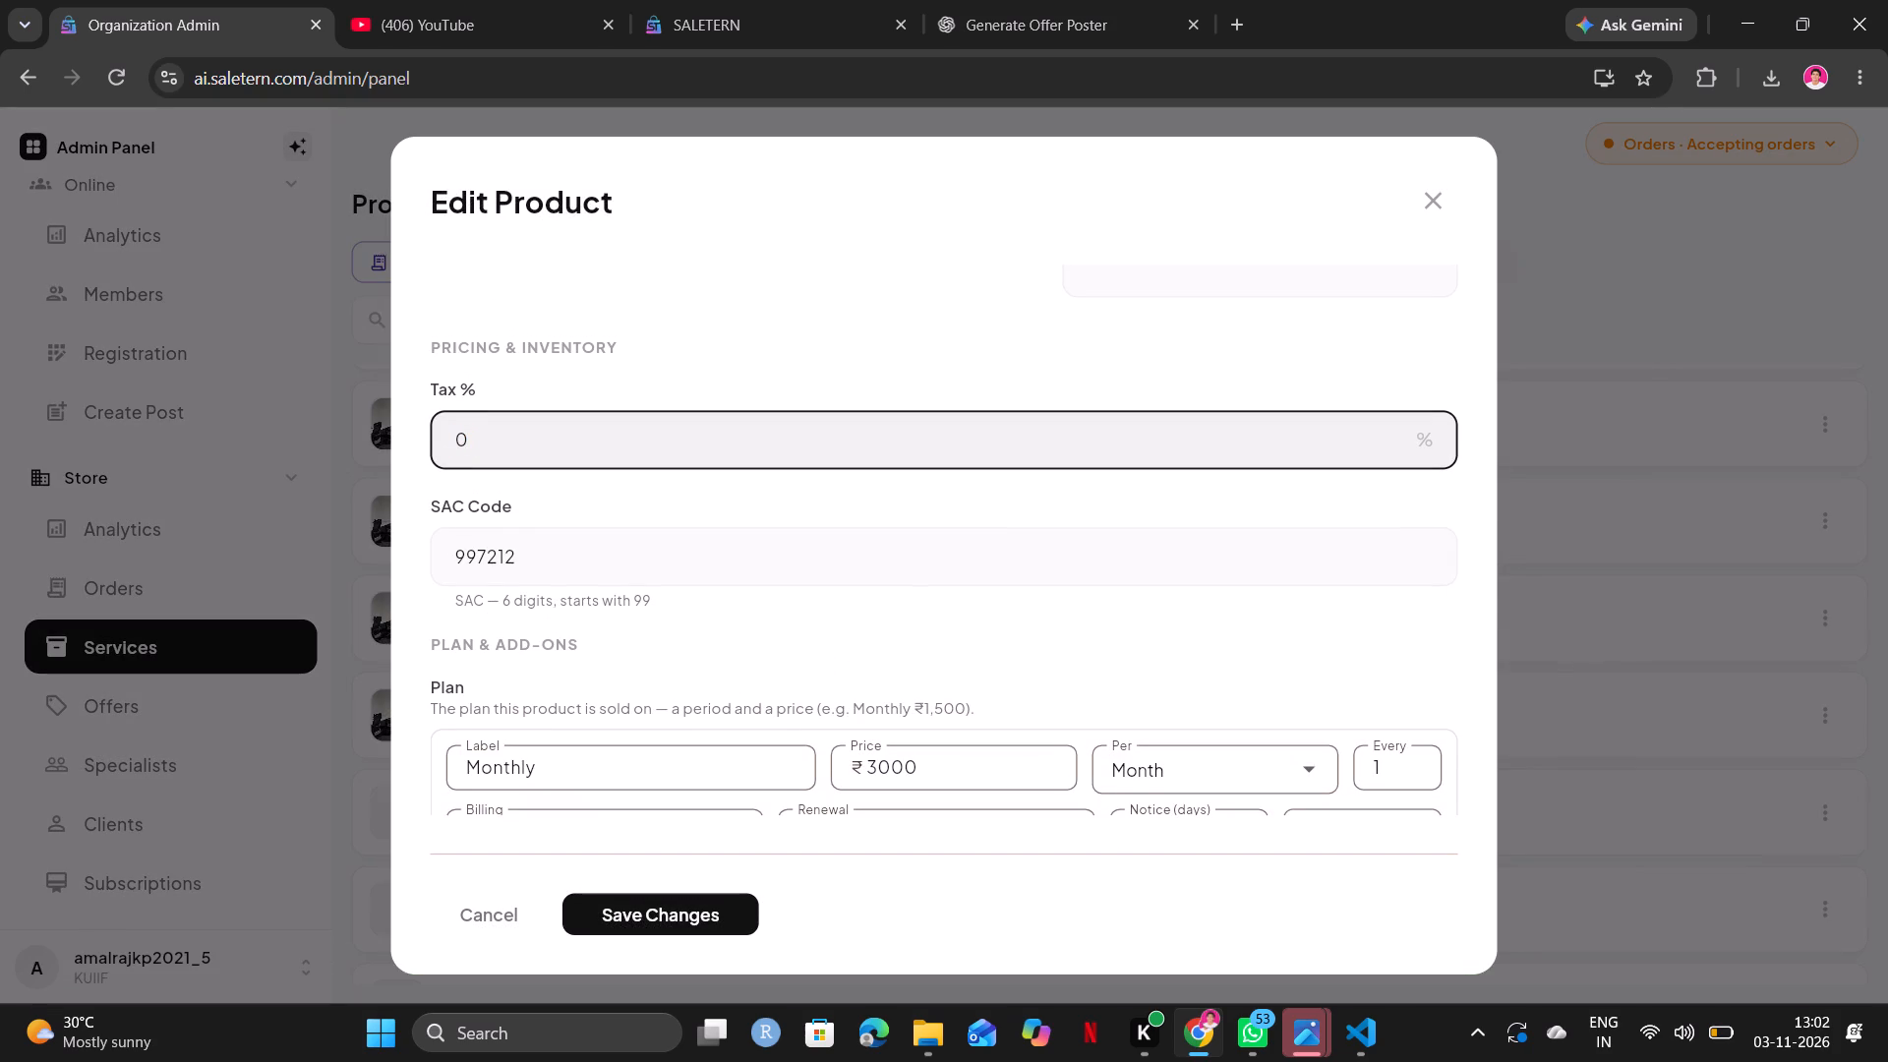
Add the photo WhatsApp Image 2026-11-03 at 12.51.43 to the F2 SEAT-7 product images and save the product.
{"action": "left_click_drag", "start_coordinate": [1449, 480], "coordinate": [1479, 637]}
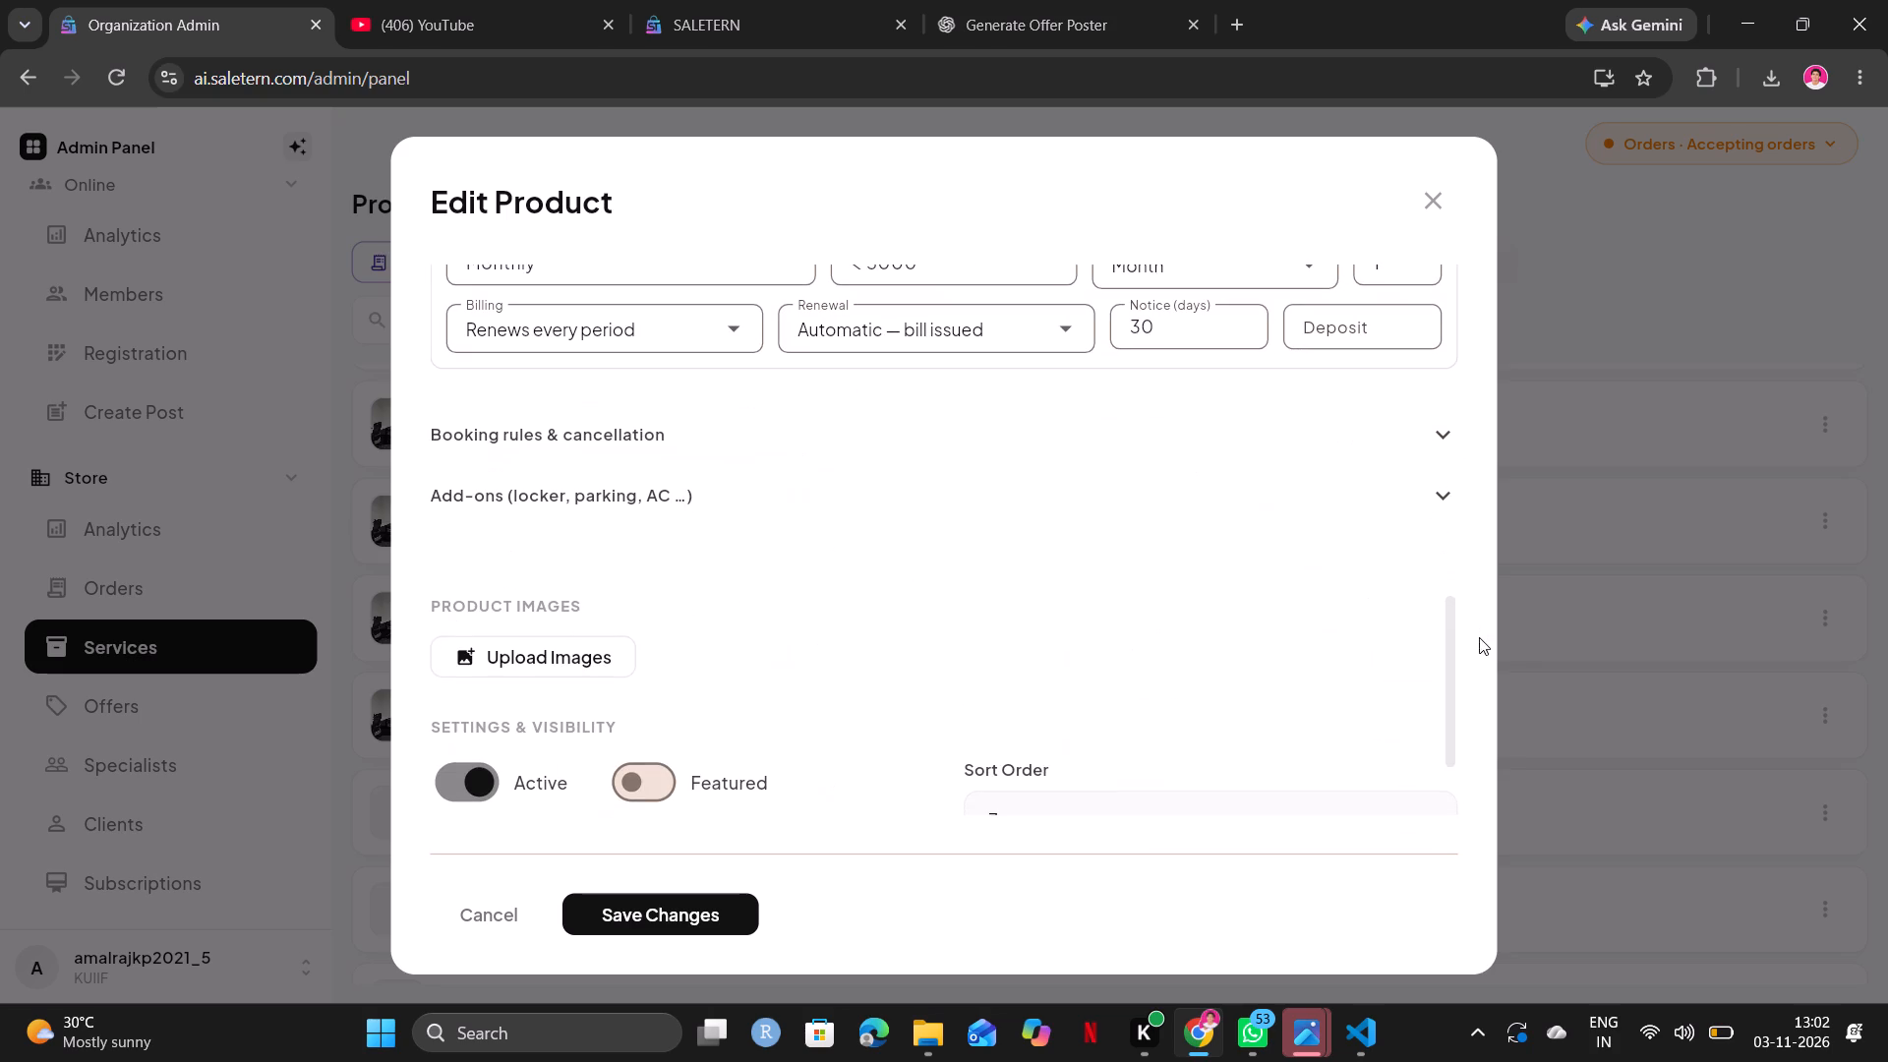
{"action": "left_click", "coordinate": [485, 663]}
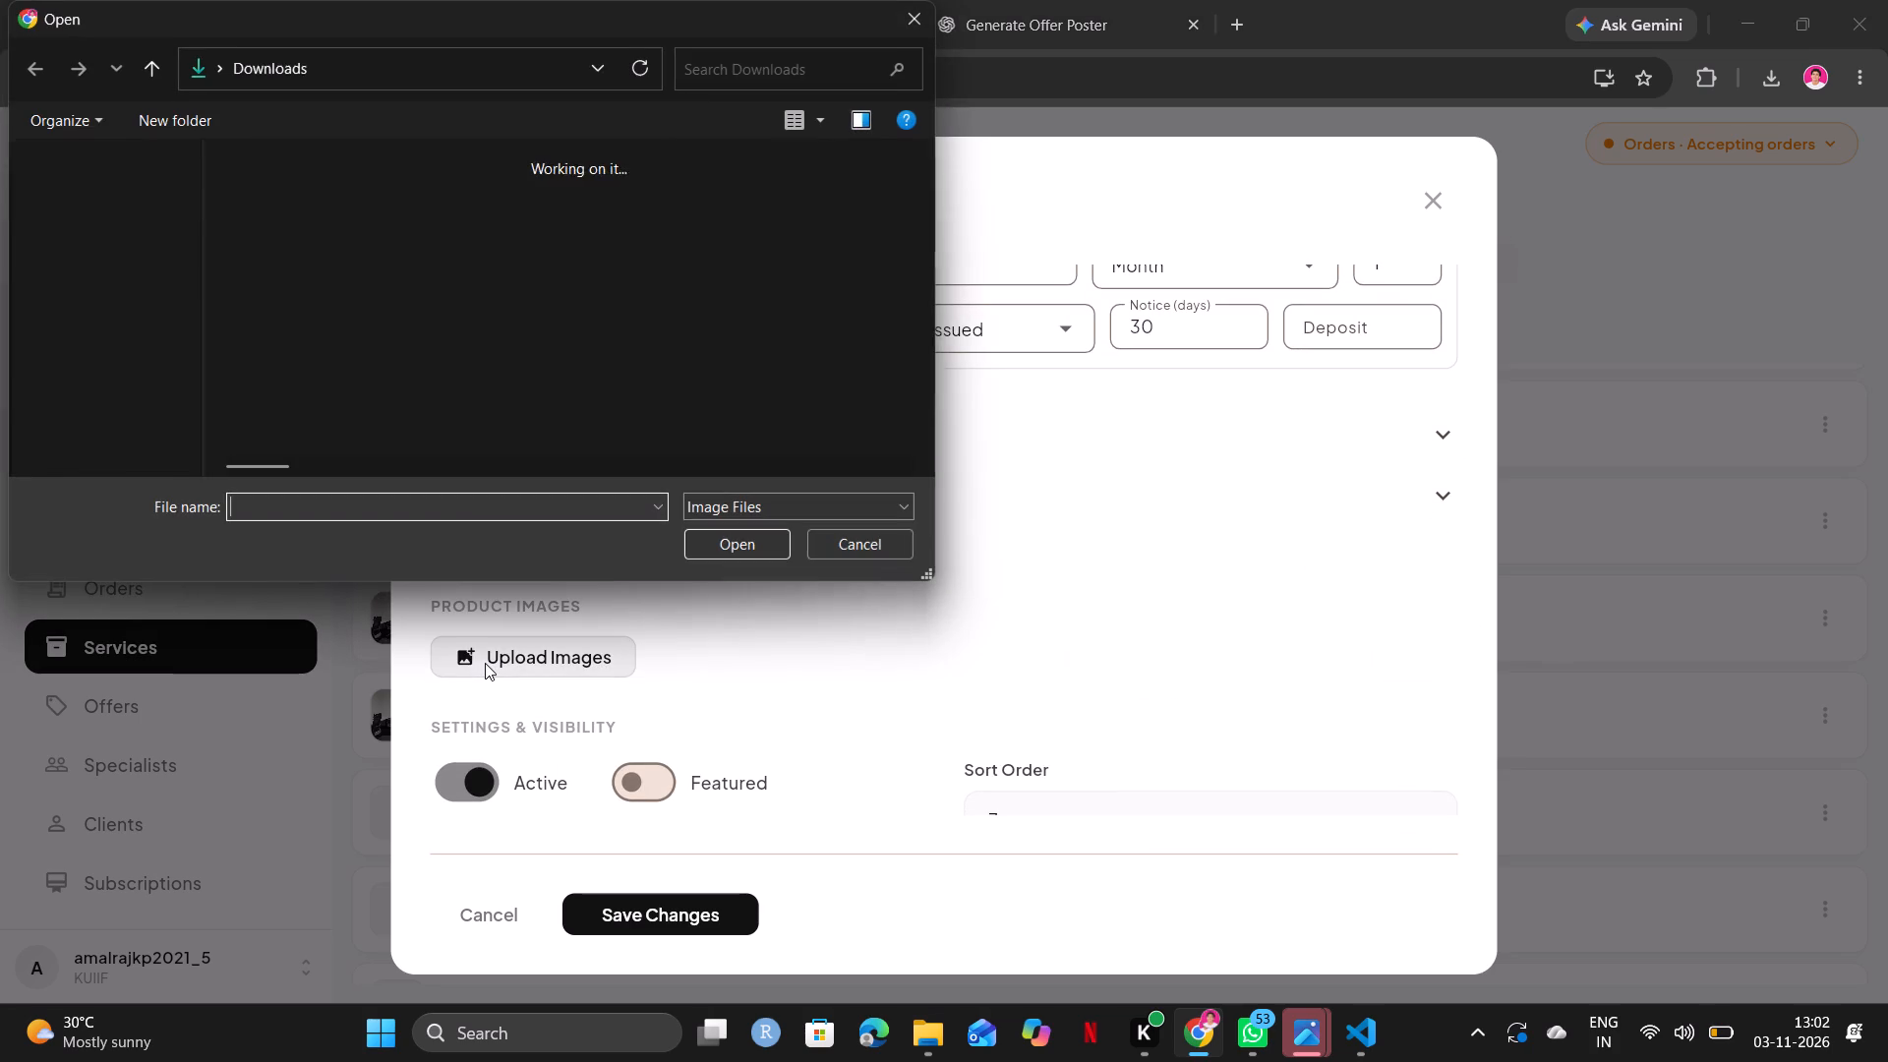
{"action": "left_click", "coordinate": [361, 205]}
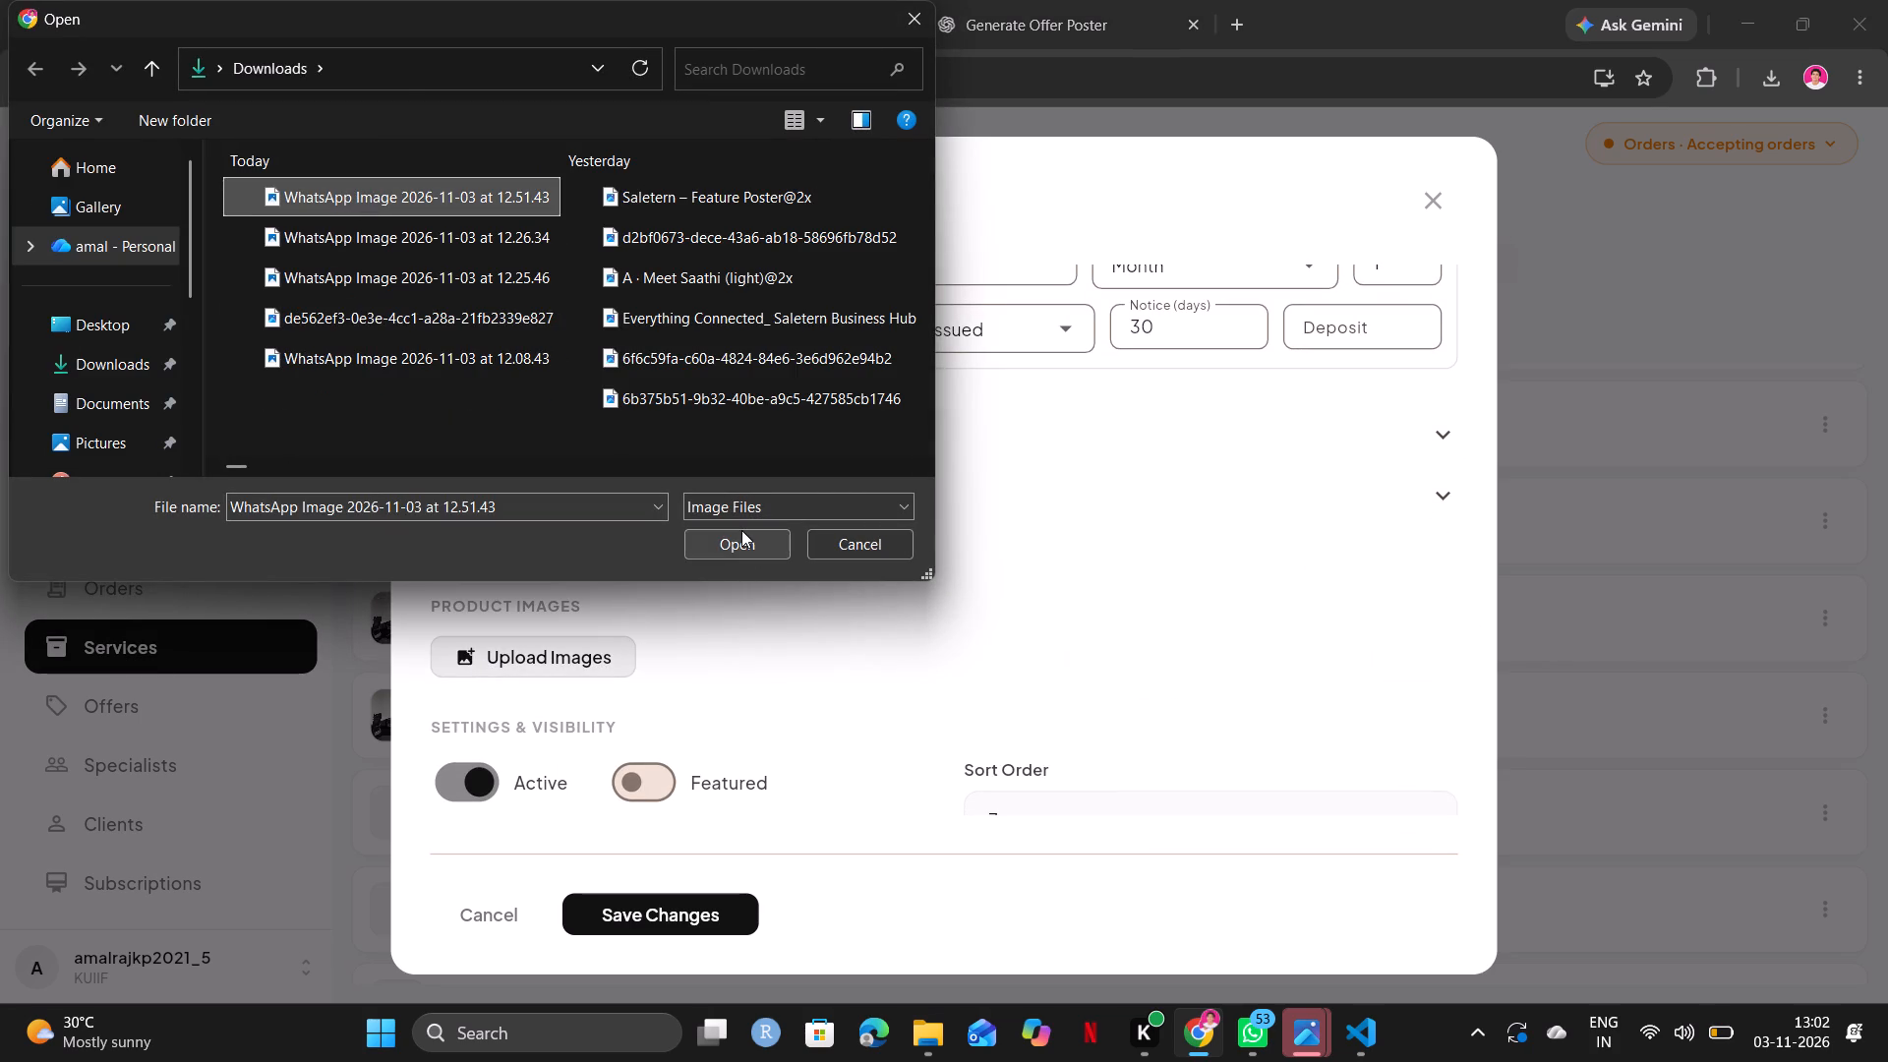
{"action": "left_click", "coordinate": [741, 530]}
{"action": "left_click", "coordinate": [704, 904]}
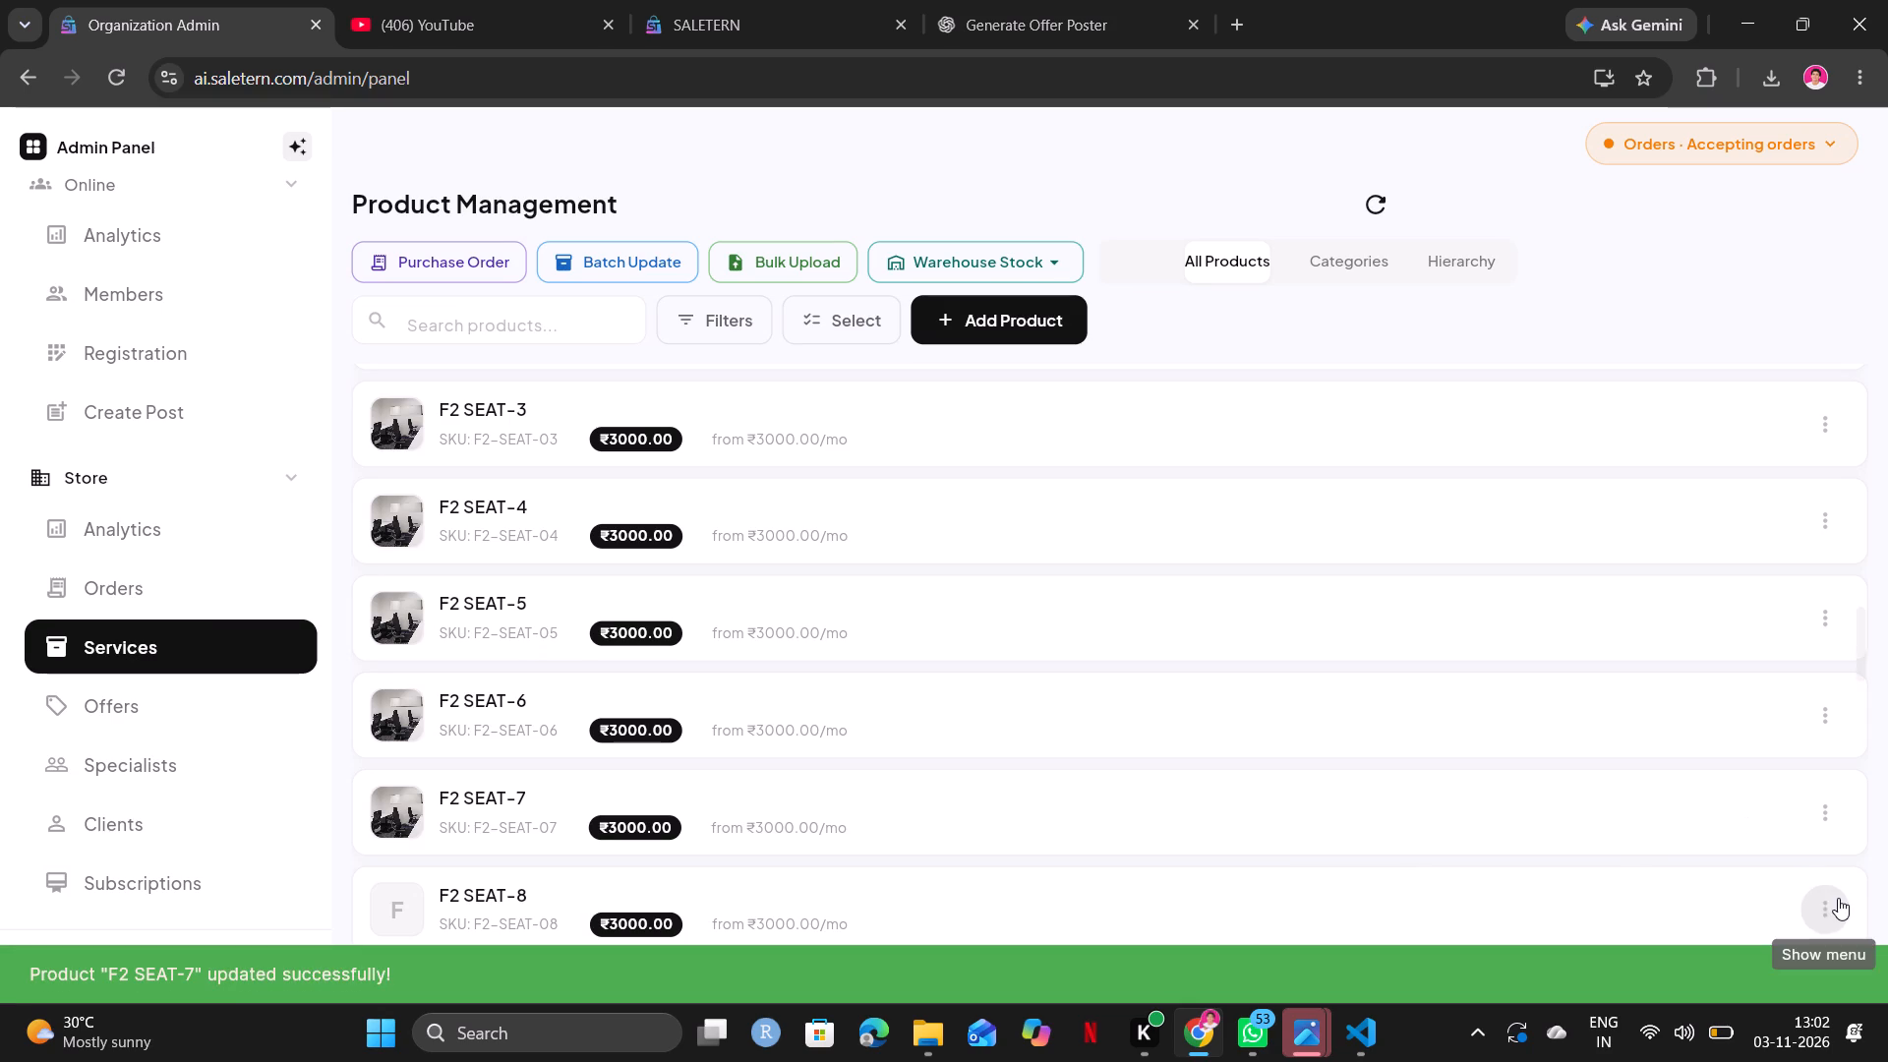
Open the F2 SEAT-8 product for editing and set its tax to 0%.
{"action": "left_click", "coordinate": [1834, 900]}
{"action": "left_click", "coordinate": [1664, 739]}
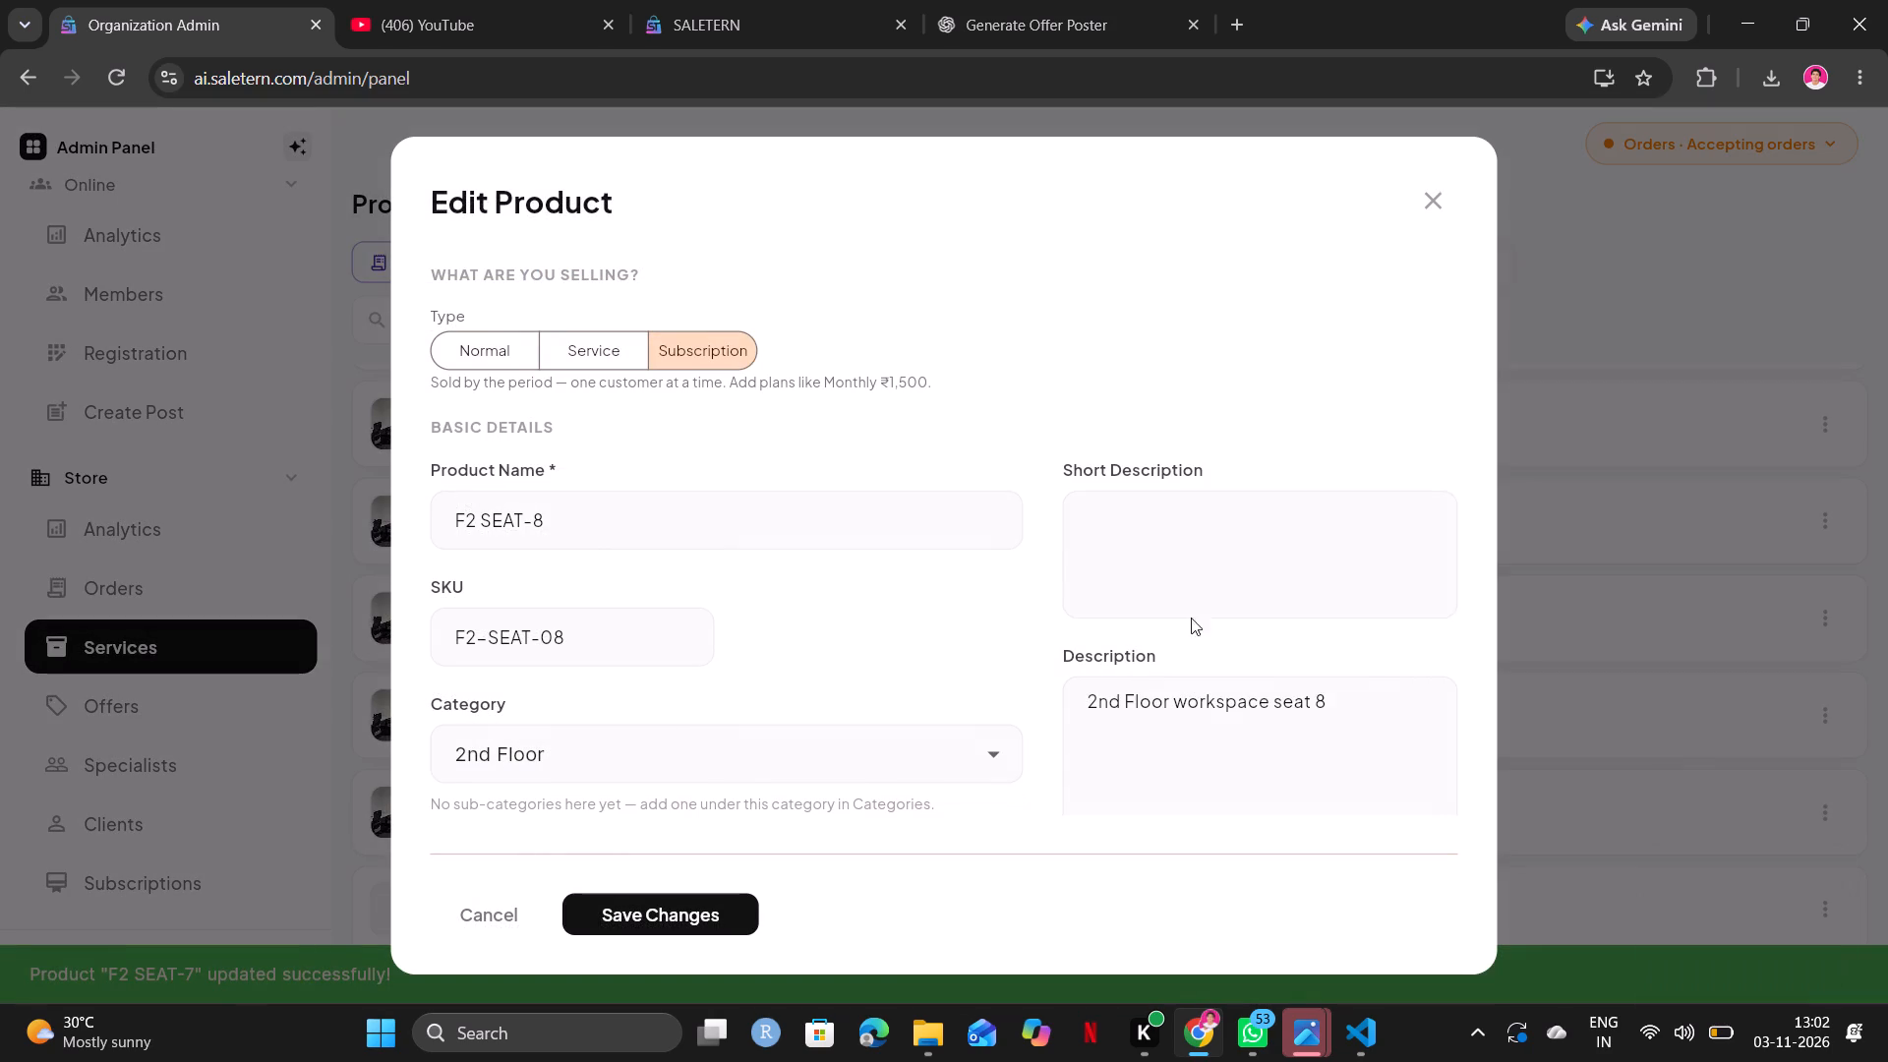
{"action": "left_click_drag", "start_coordinate": [1451, 373], "coordinate": [1460, 537]}
{"action": "left_click", "coordinate": [788, 475]}
{"action": "key", "text": "BackSpace"}
{"action": "key", "text": "BackSpace"}
{"action": "key", "text": "0"}
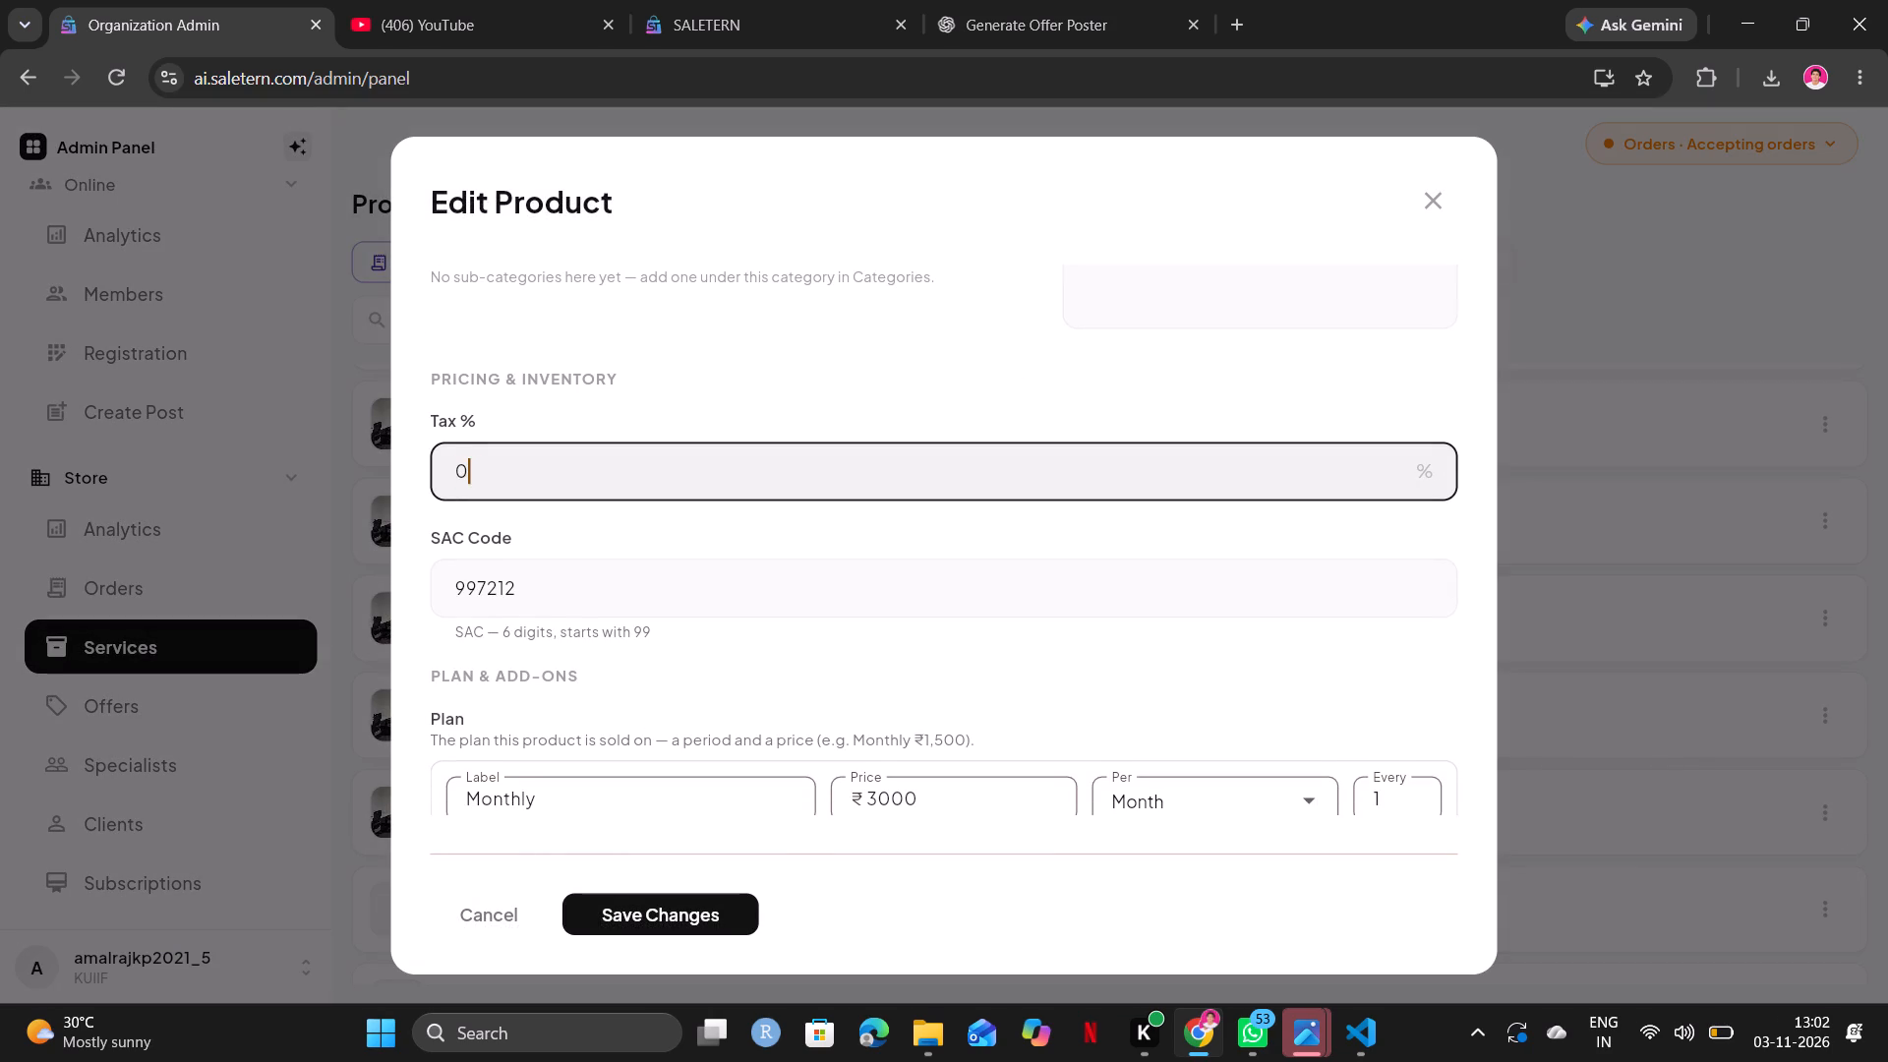
Add the photo WhatsApp Image 2026-11-03 at 12.51.43 to the F2 SEAT-8 product images and save the product.
{"action": "left_click_drag", "start_coordinate": [1451, 492], "coordinate": [1453, 678]}
{"action": "left_click", "coordinate": [514, 609]}
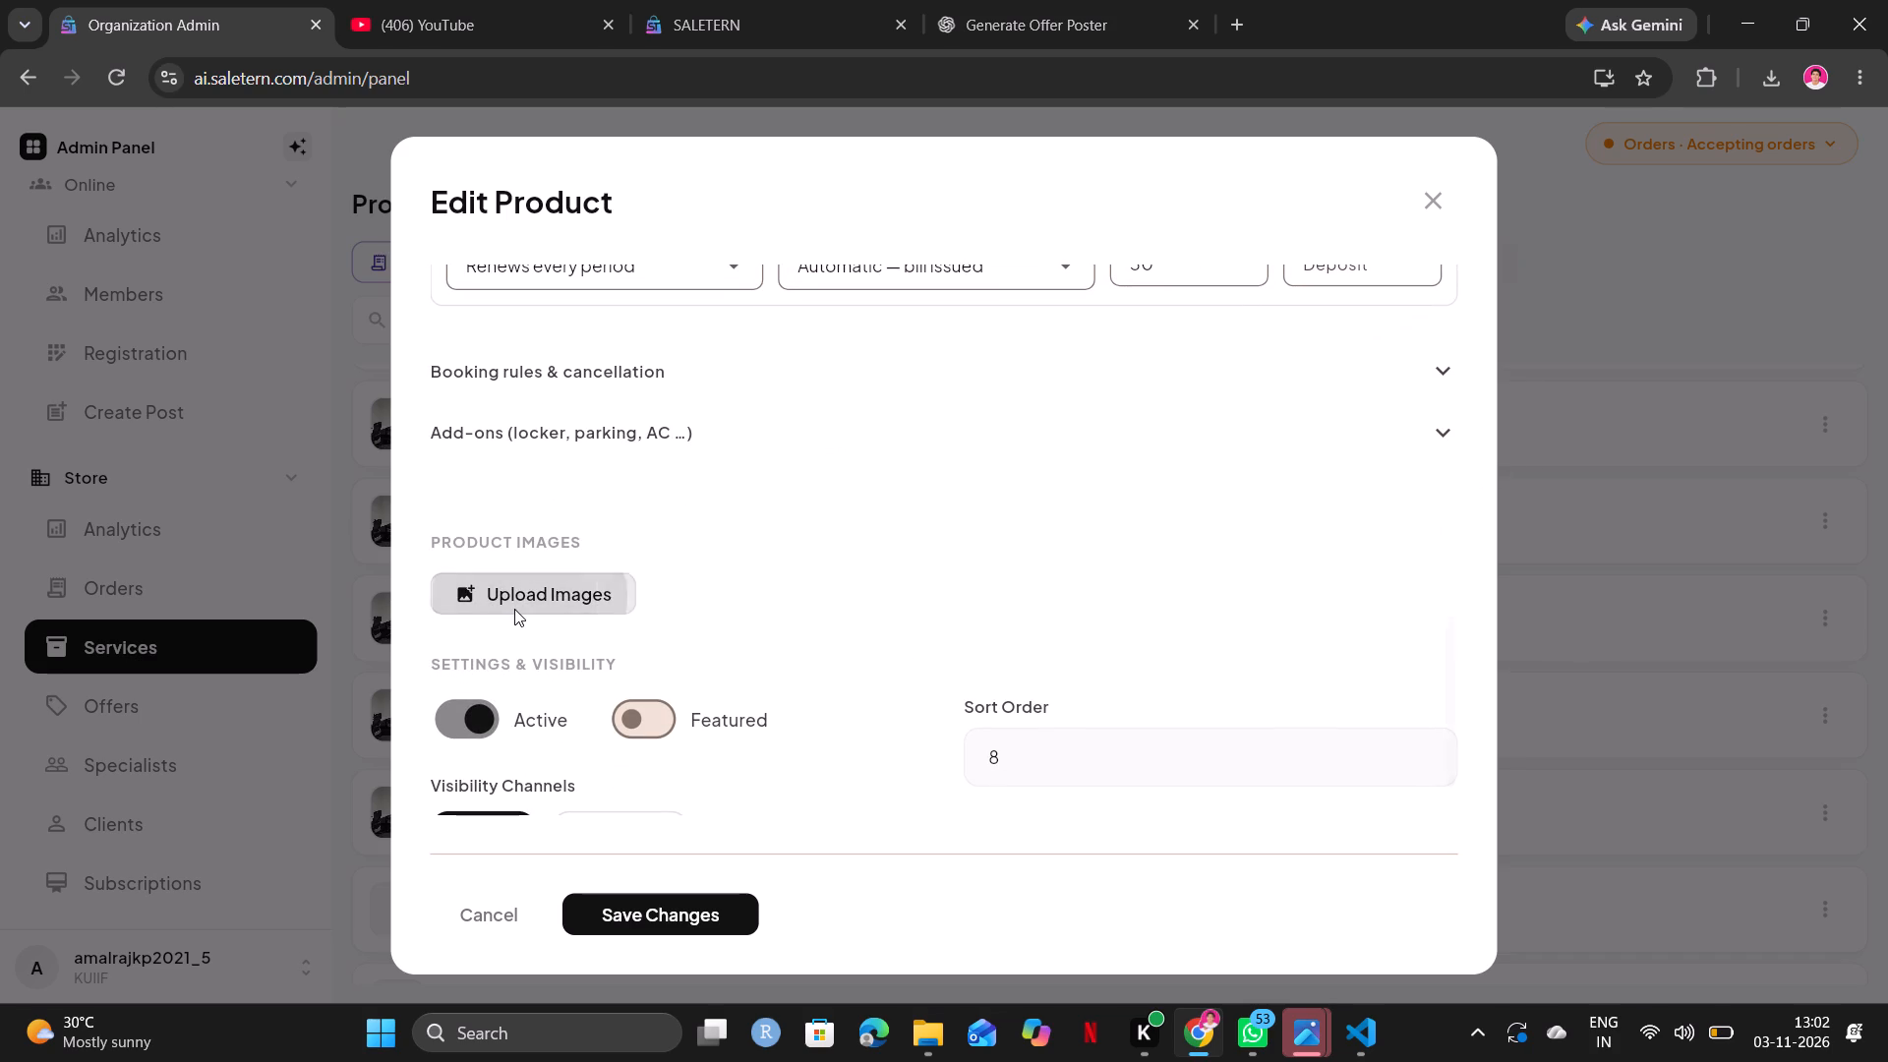
{"action": "left_click", "coordinate": [306, 216]}
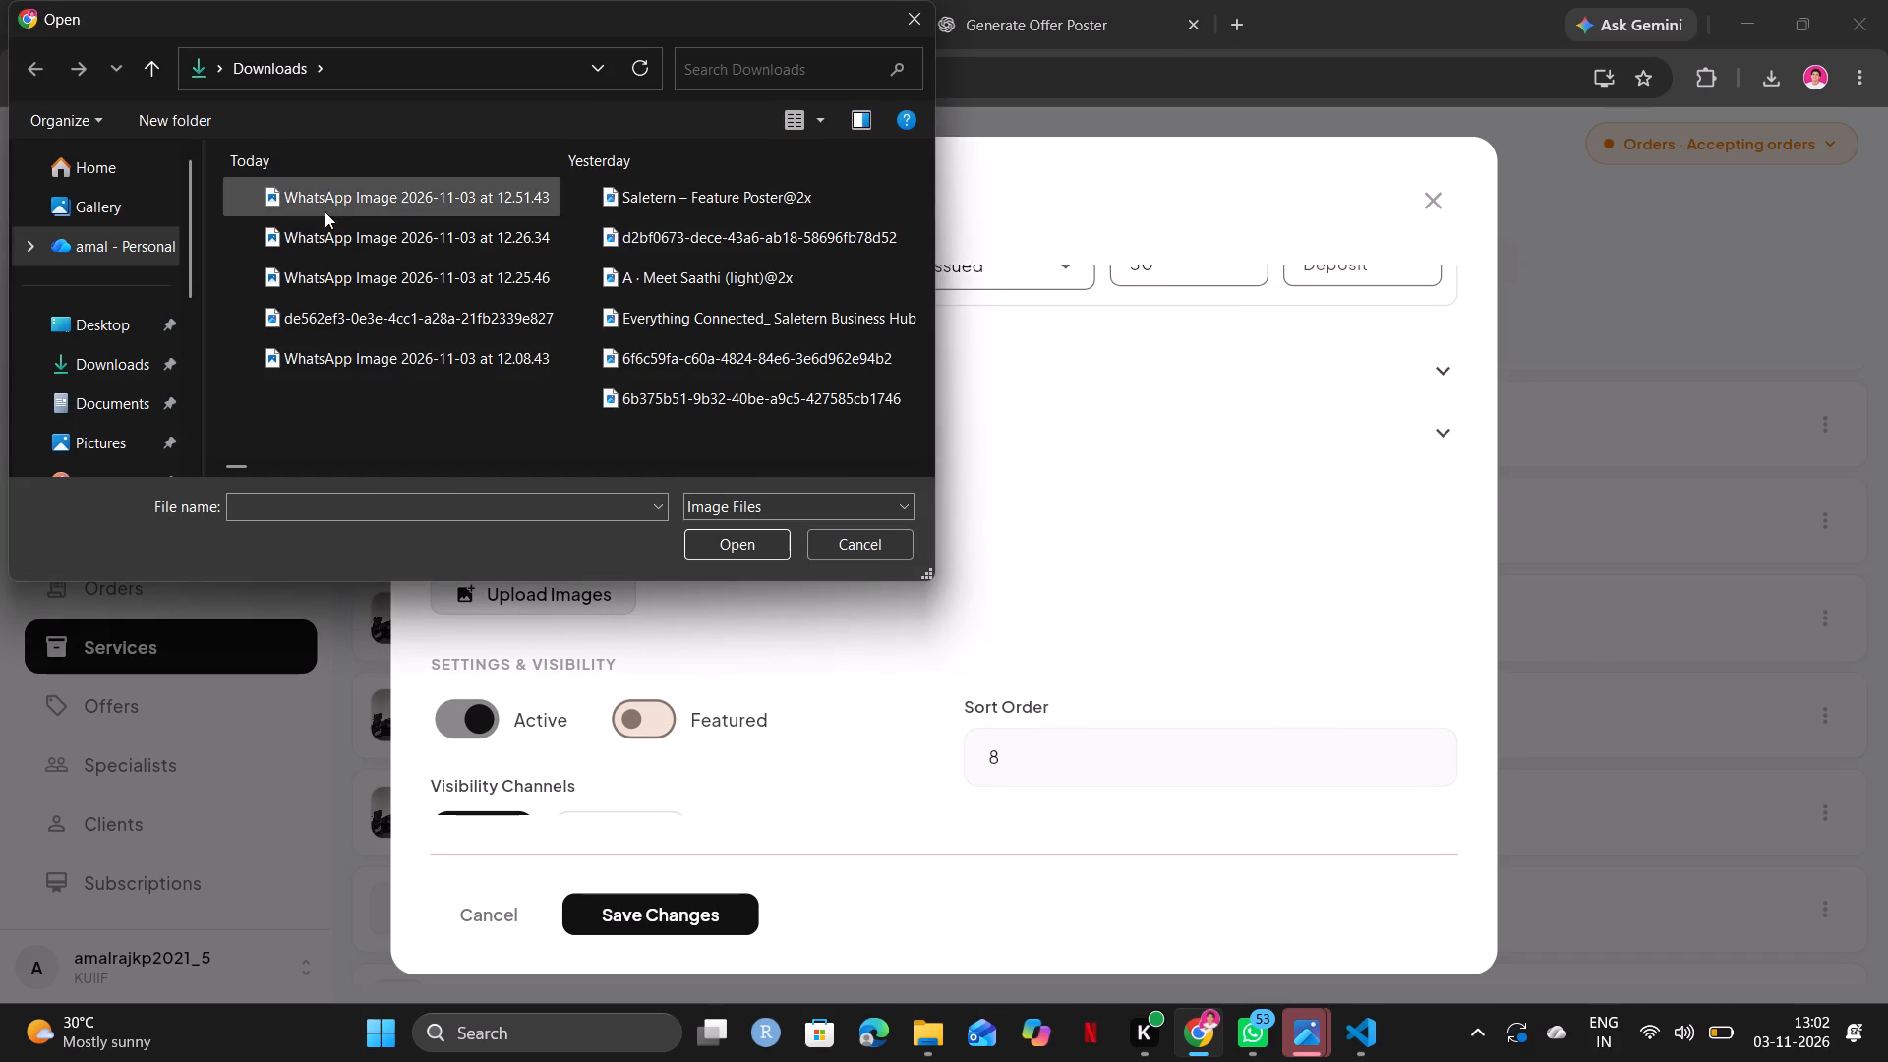
{"action": "left_click", "coordinate": [332, 211]}
{"action": "left_click", "coordinate": [740, 555]}
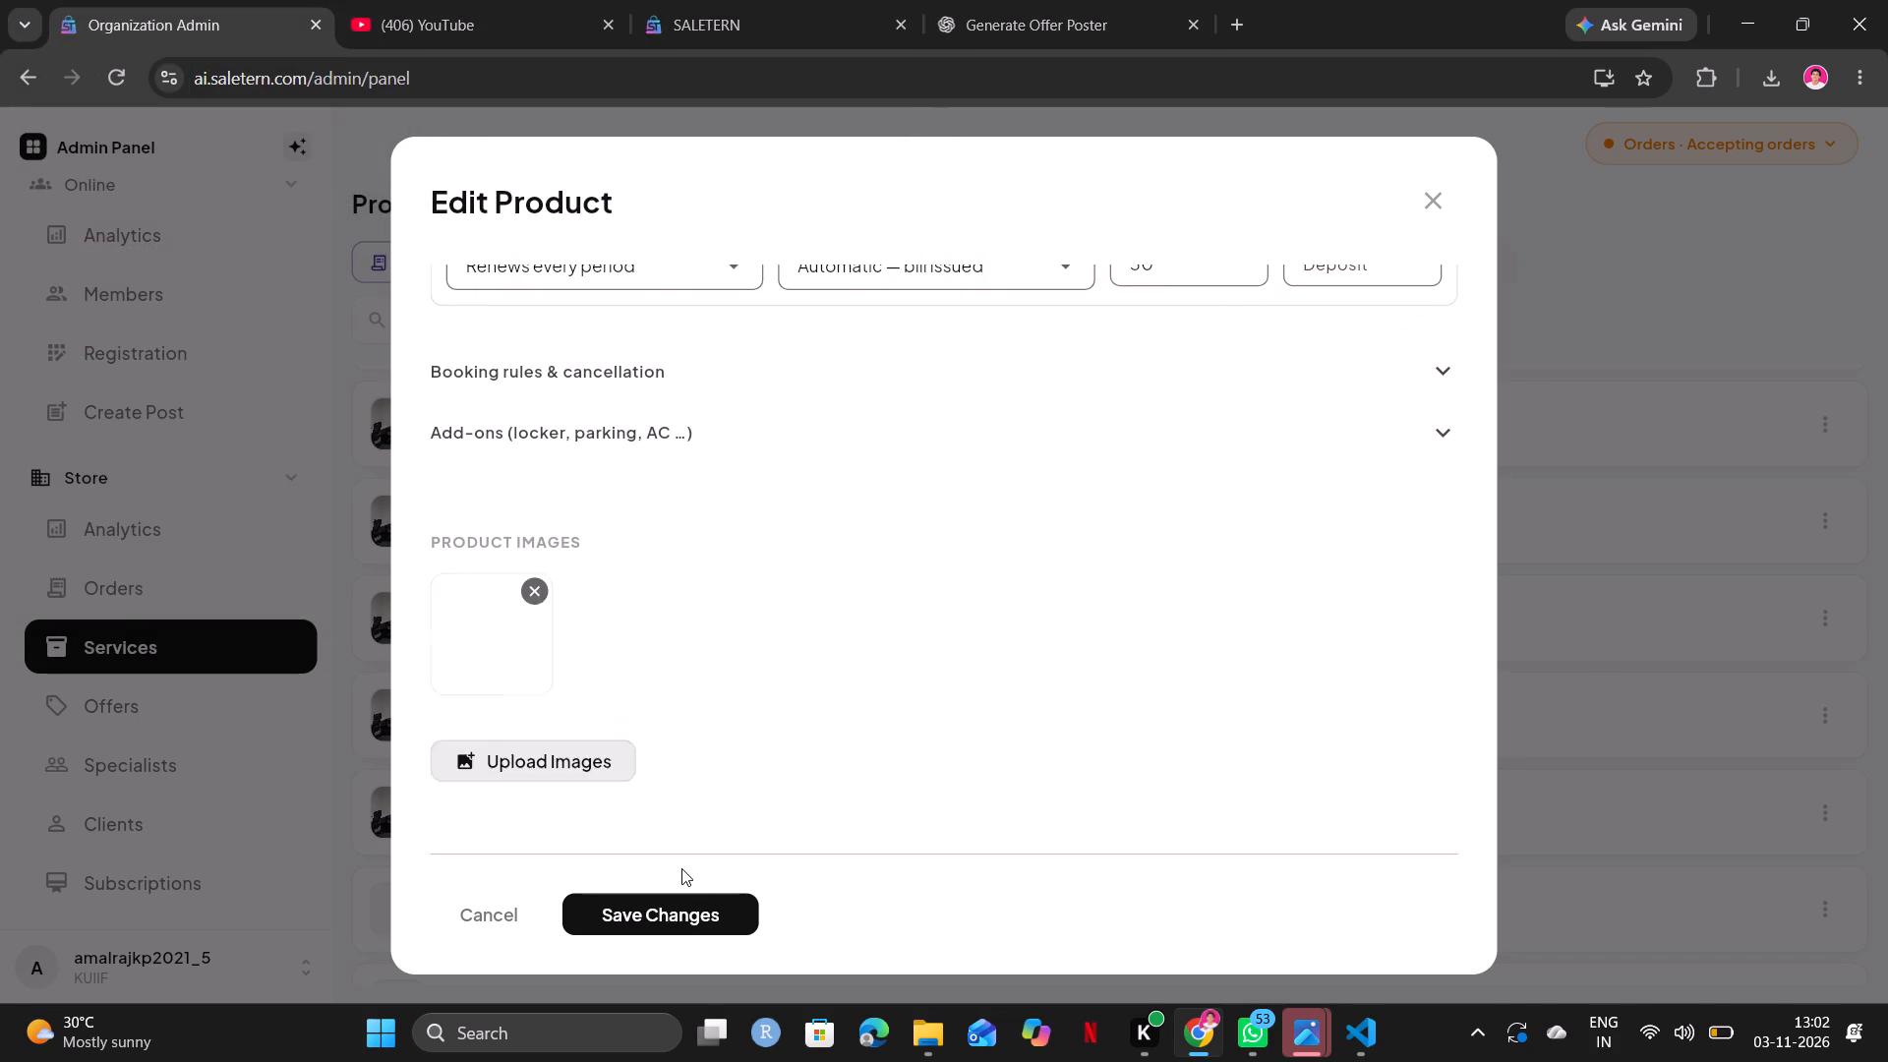
{"action": "left_click", "coordinate": [681, 898]}
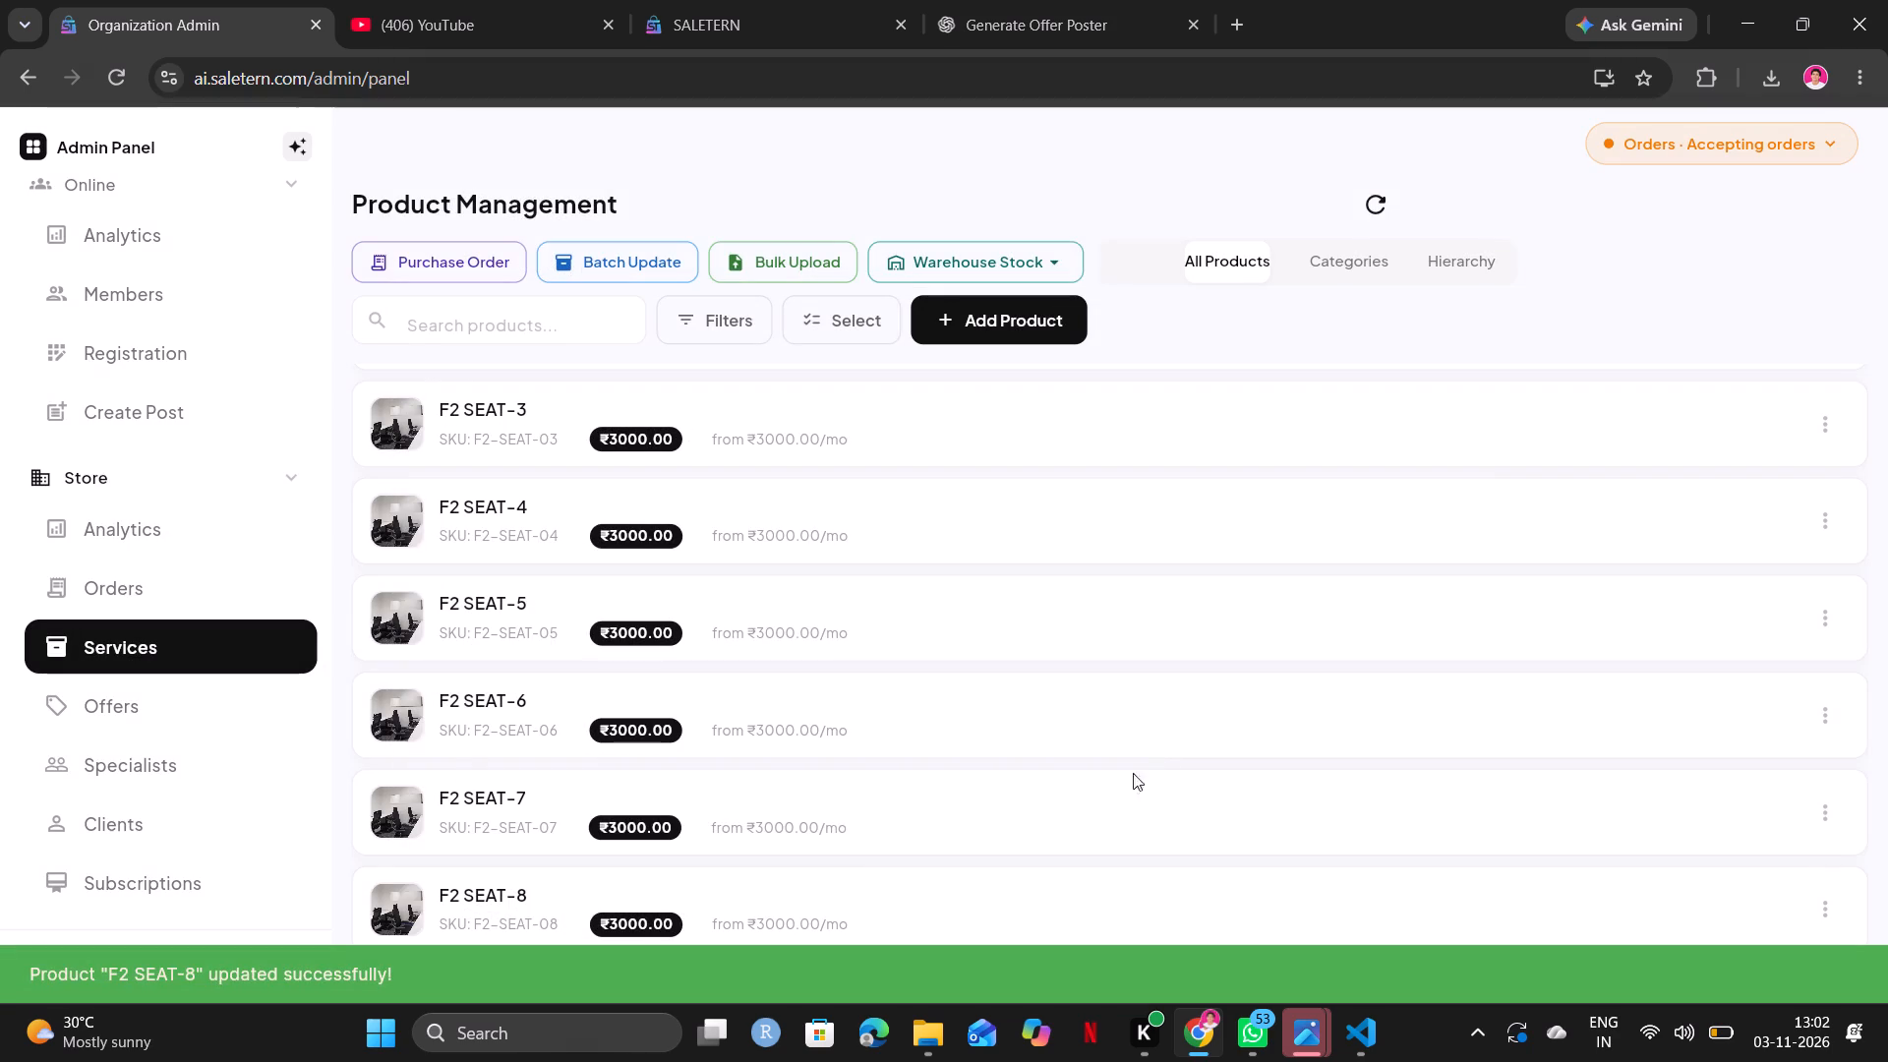
Open the F2 SEAT-9 product for editing and set its tax to 0%.
{"action": "left_click_drag", "start_coordinate": [1861, 629], "coordinate": [1869, 680]}
{"action": "left_click", "coordinate": [1834, 568]}
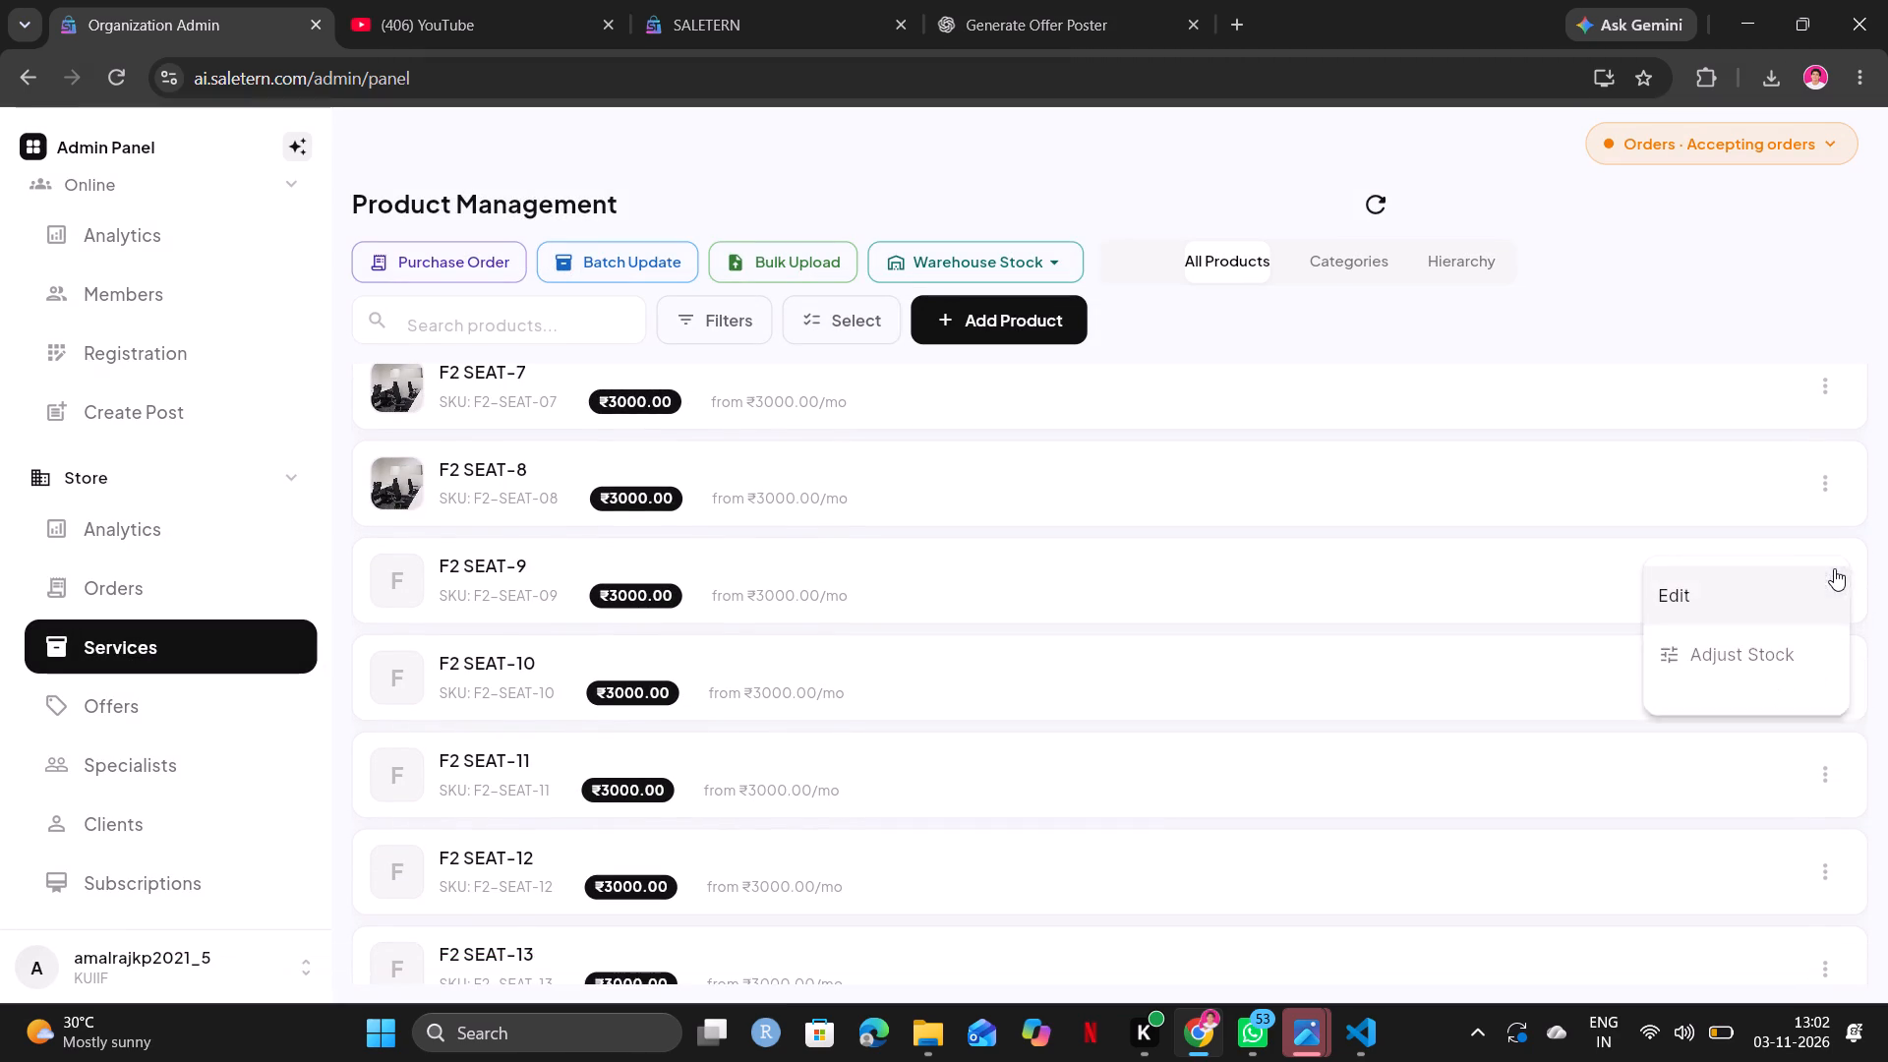
{"action": "left_click", "coordinate": [1776, 574]}
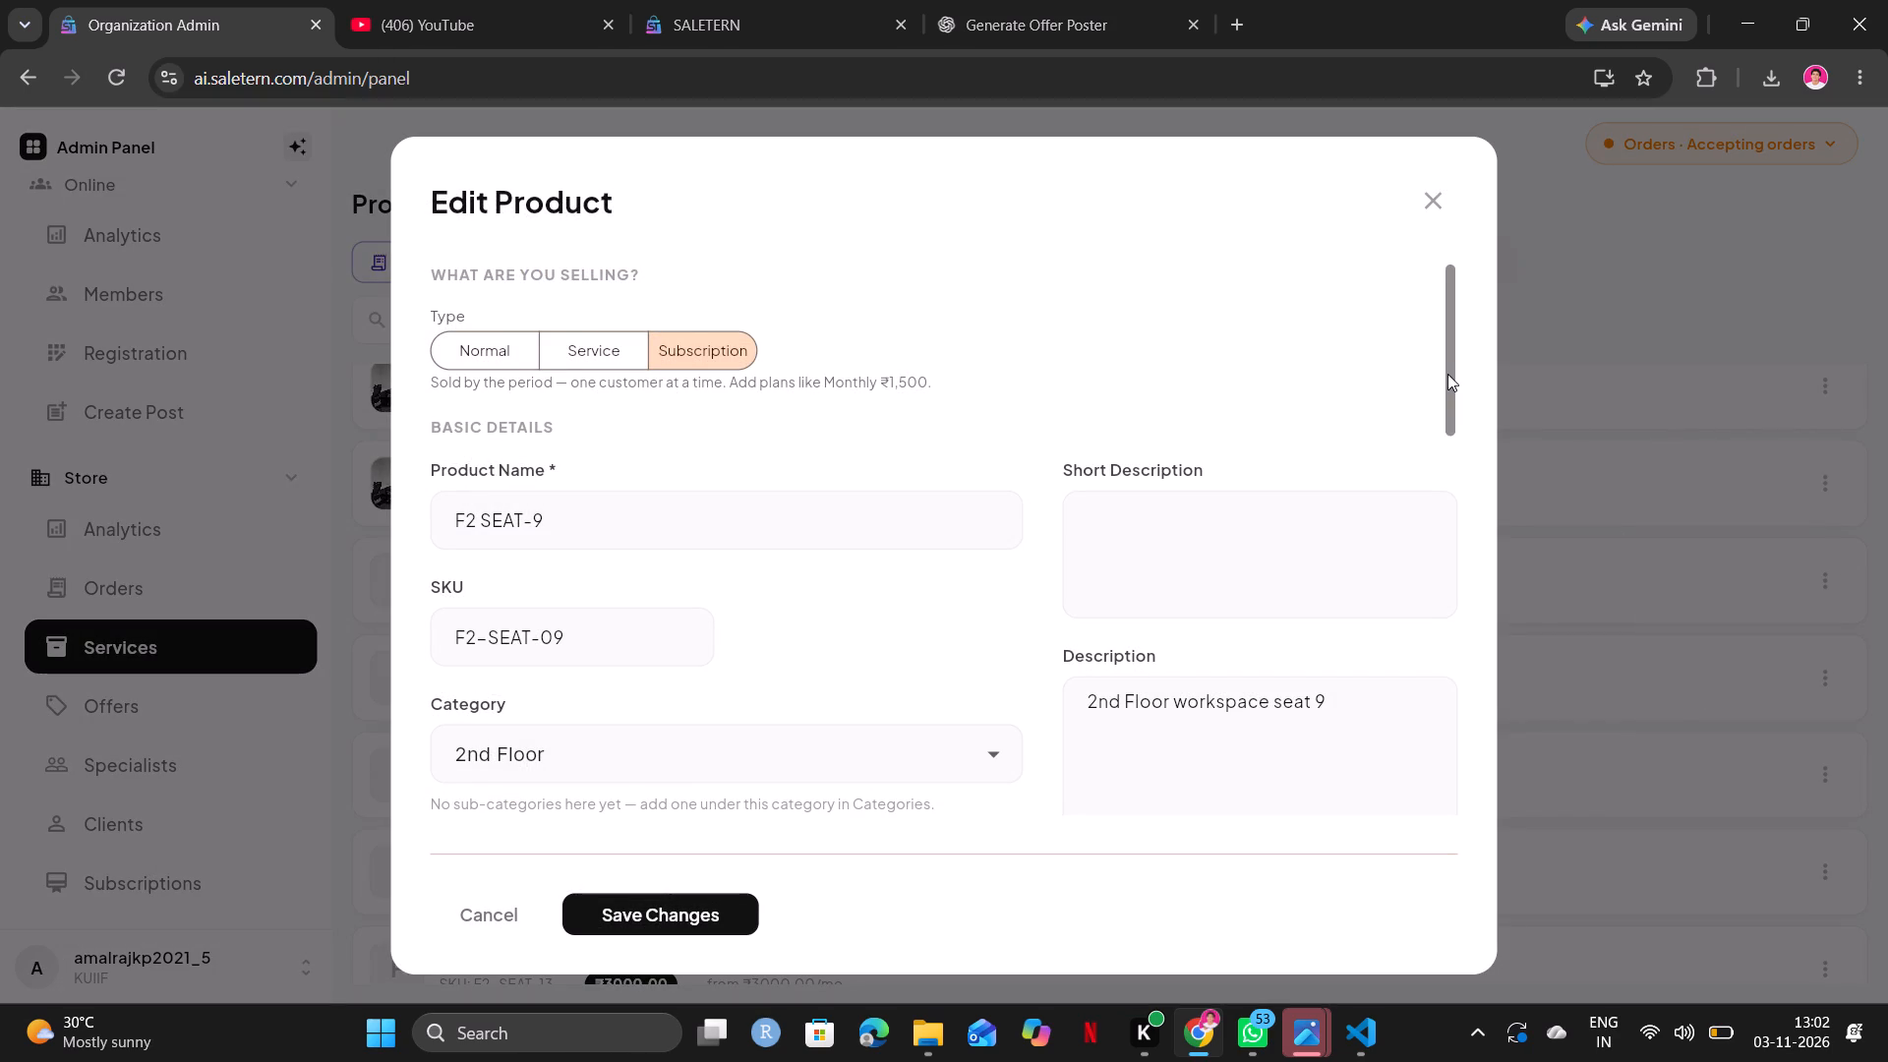
{"action": "left_click_drag", "start_coordinate": [1447, 374], "coordinate": [1489, 542]}
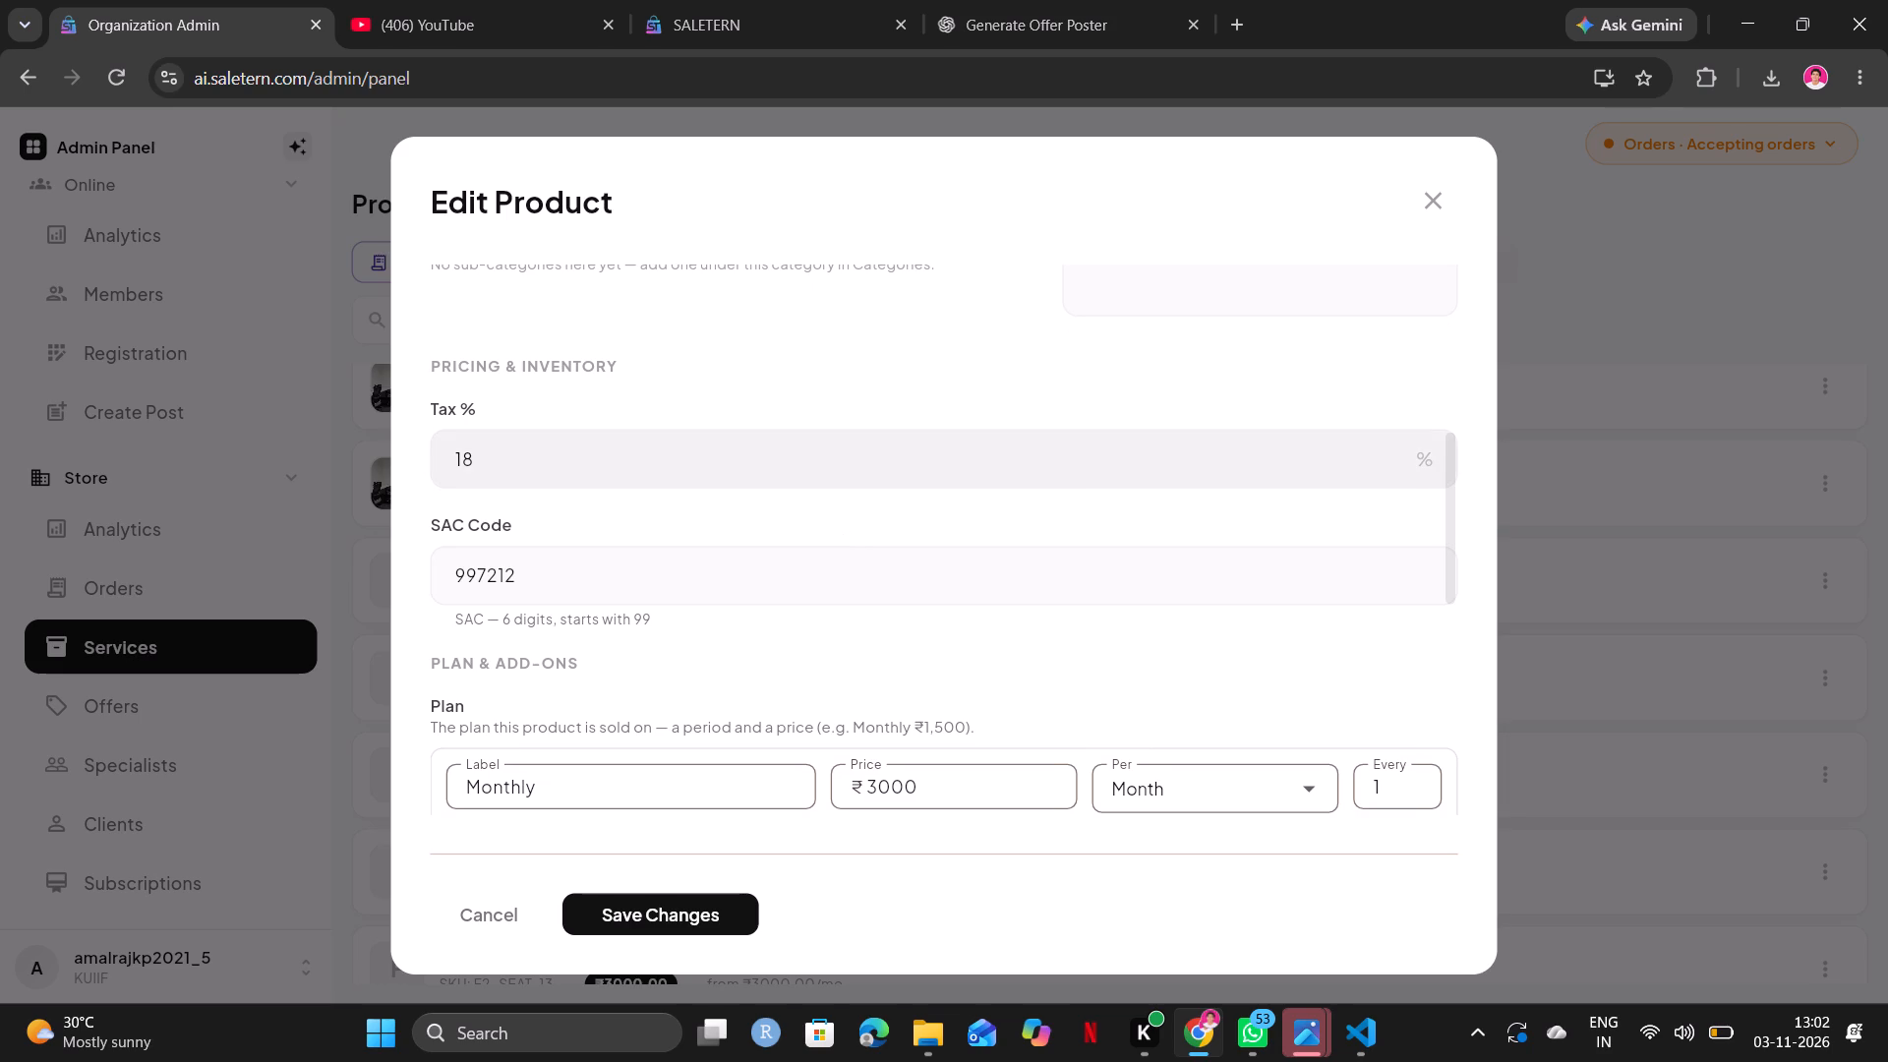
{"action": "left_click", "coordinate": [779, 438]}
{"action": "key", "text": "BackSpace"}
{"action": "key", "text": "BackSpace"}
{"action": "key", "text": "0"}
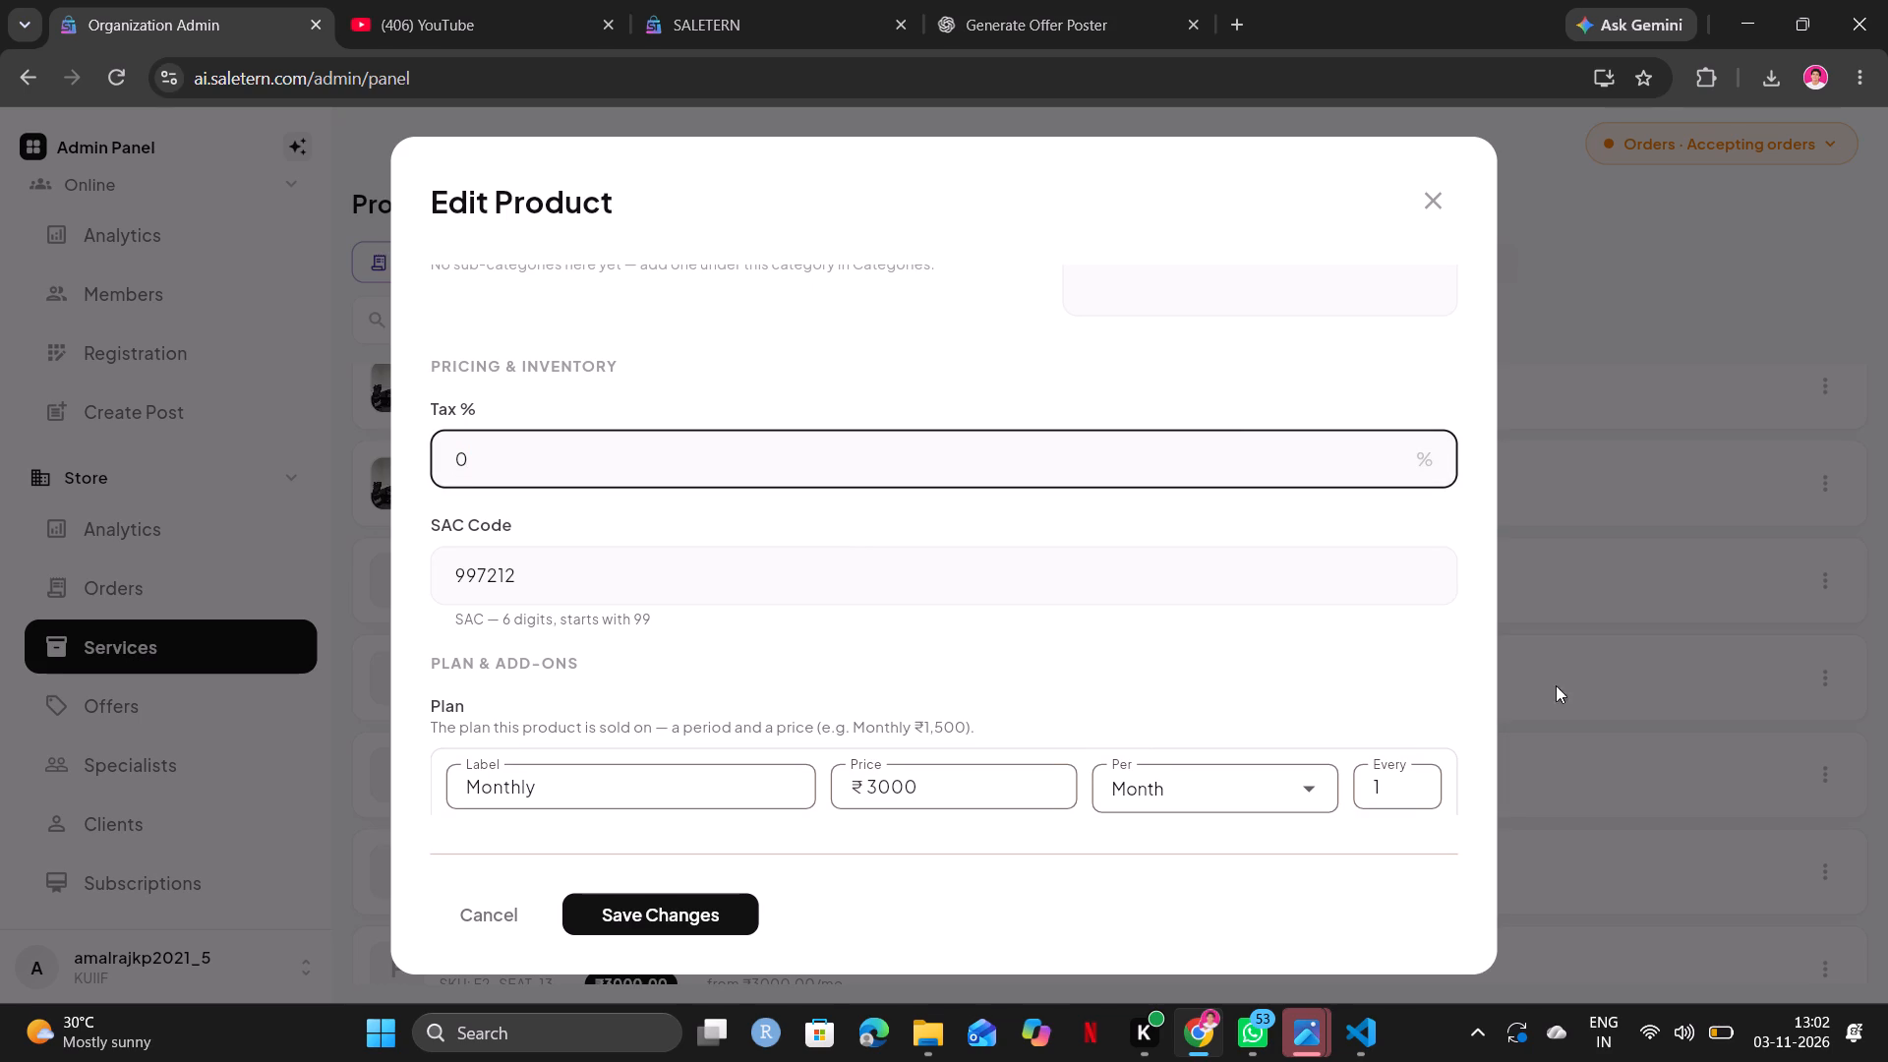
Add the photo WhatsApp Image 2026-11-03 at 12.51.43 to the F2 SEAT-9 product images and save the product.
{"action": "left_click_drag", "start_coordinate": [1452, 559], "coordinate": [1468, 732]}
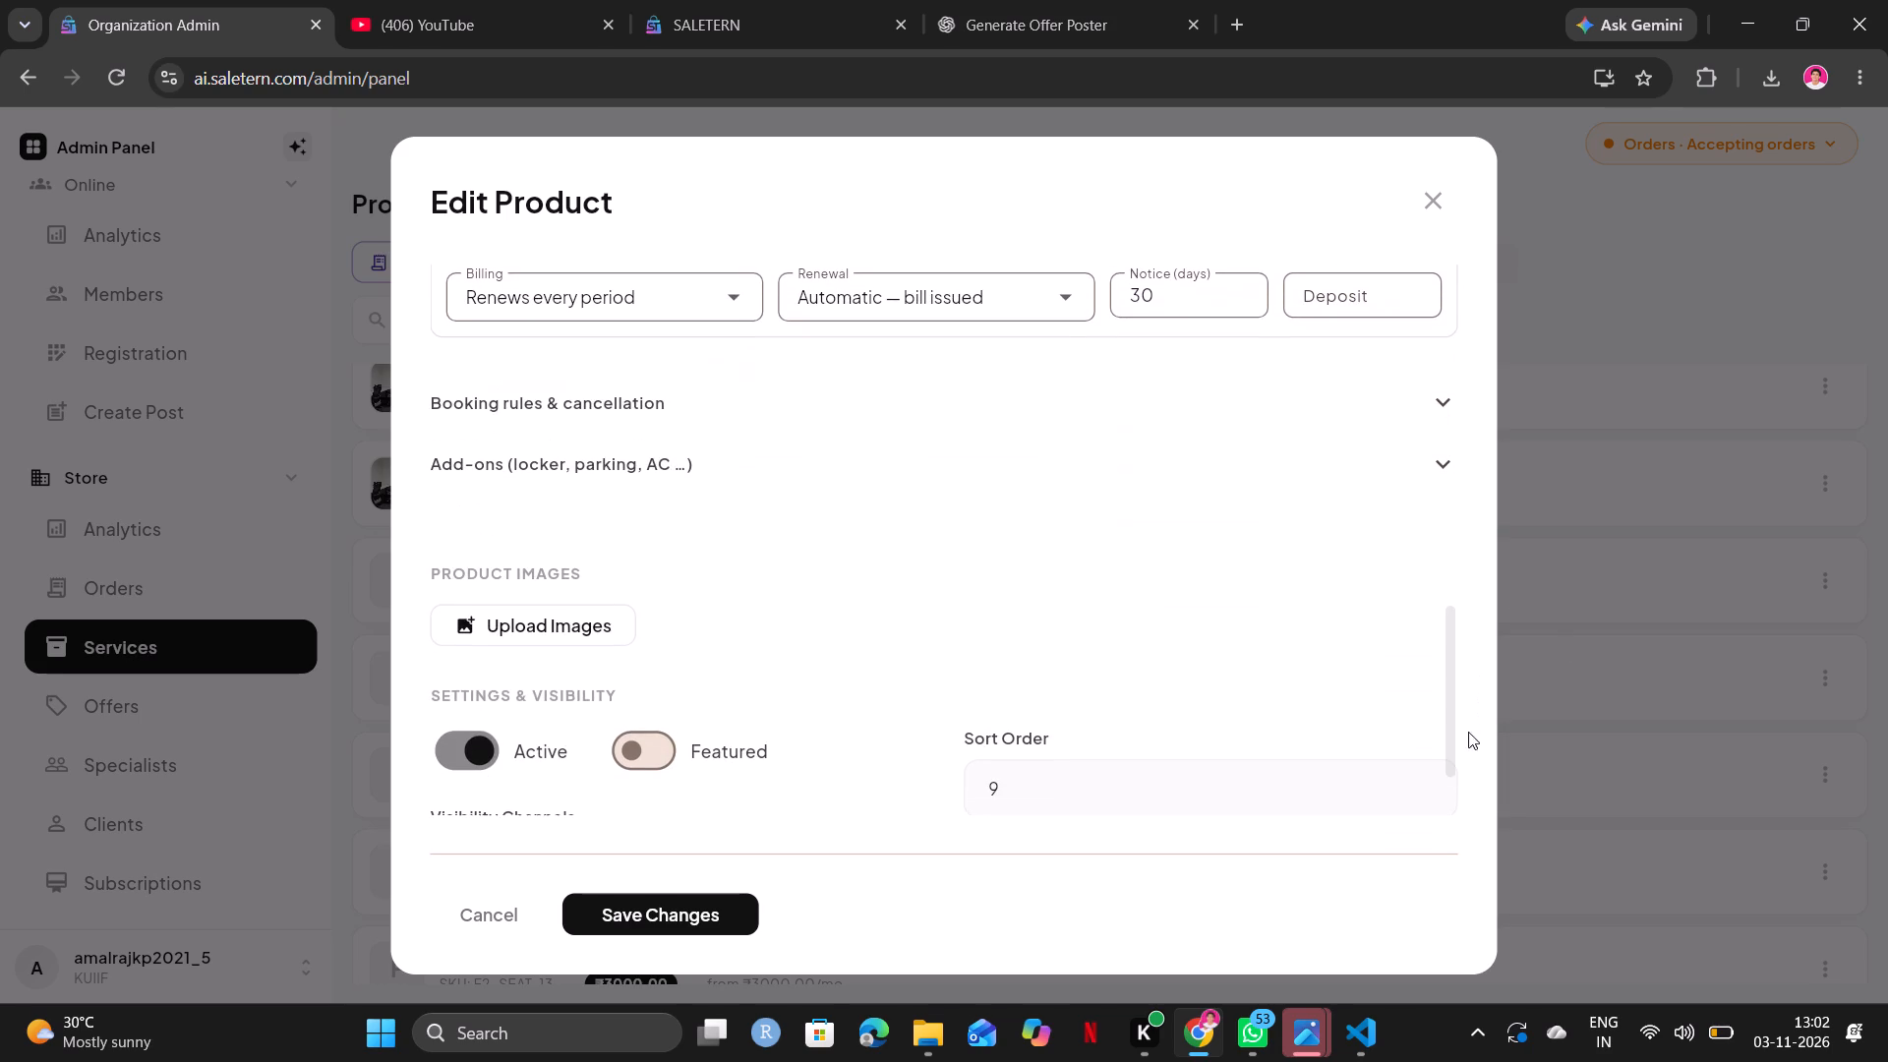
{"action": "left_click", "coordinate": [601, 624]}
{"action": "left_click", "coordinate": [321, 180]}
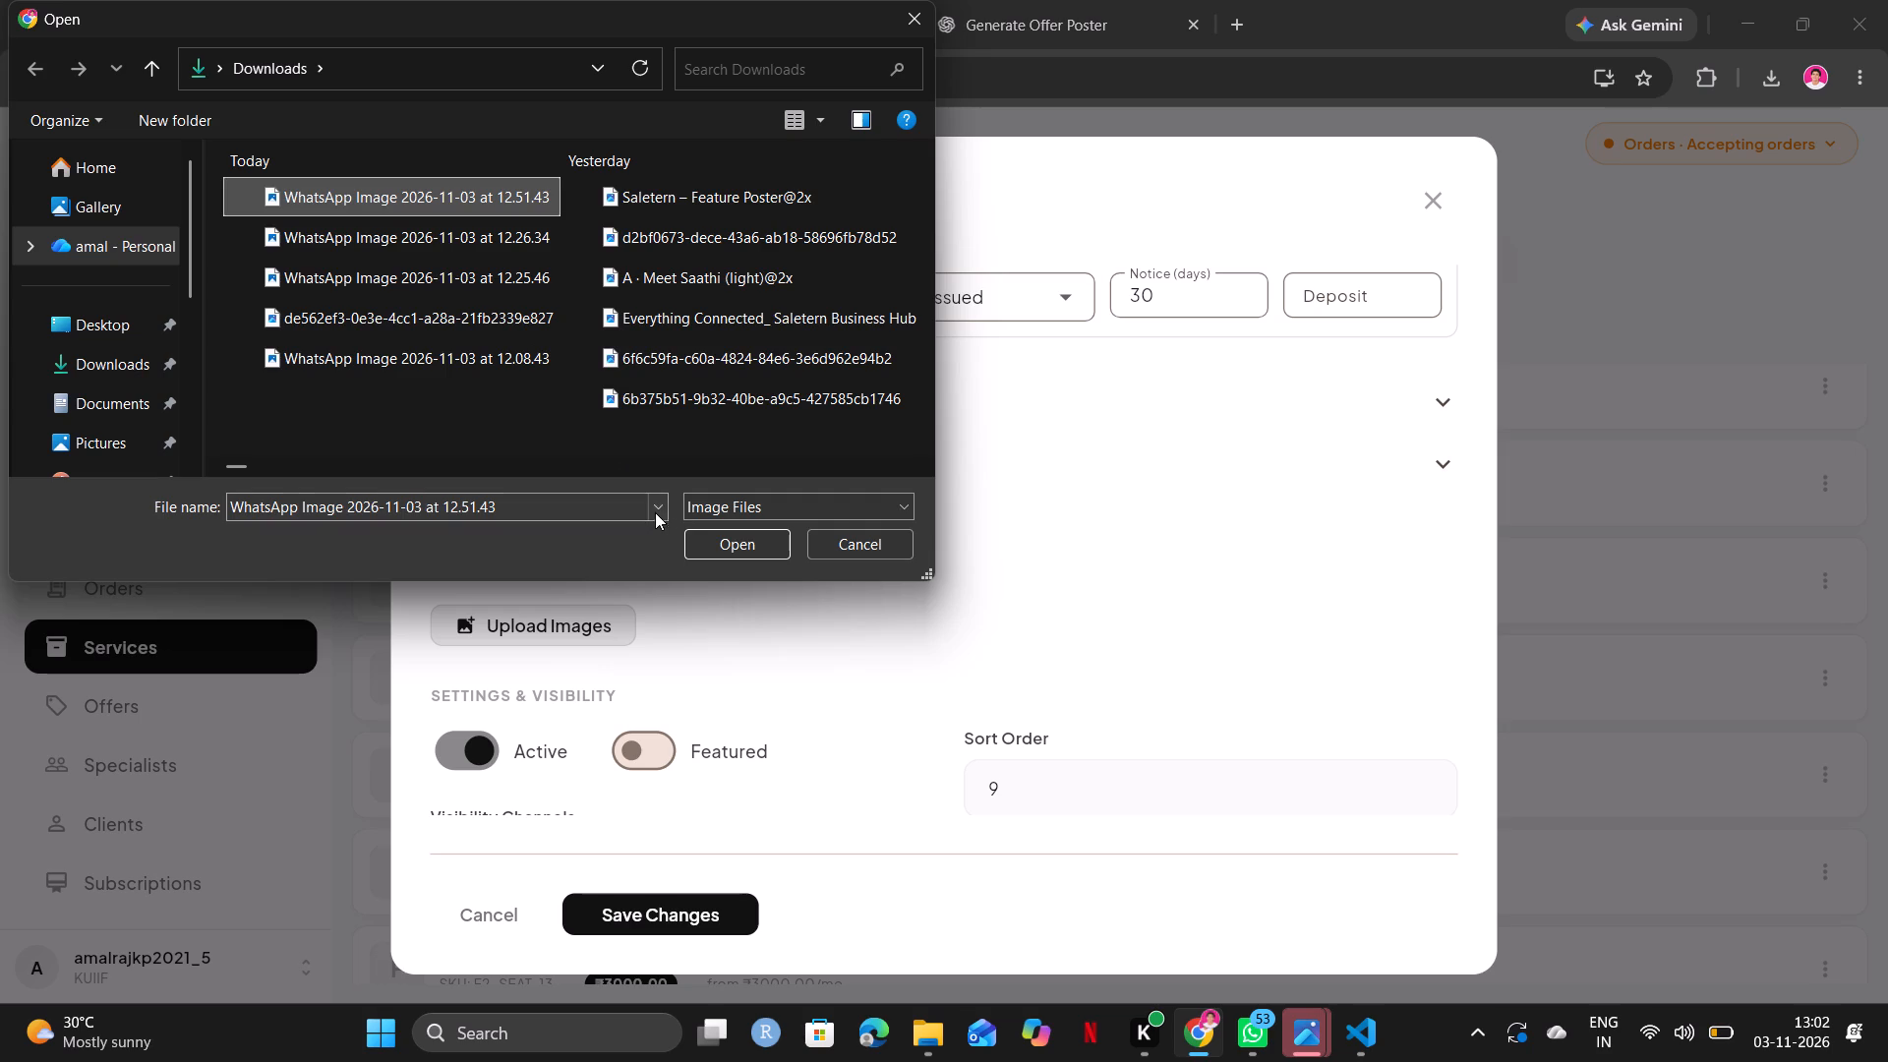
{"action": "left_click", "coordinate": [715, 544]}
{"action": "left_click", "coordinate": [649, 916]}
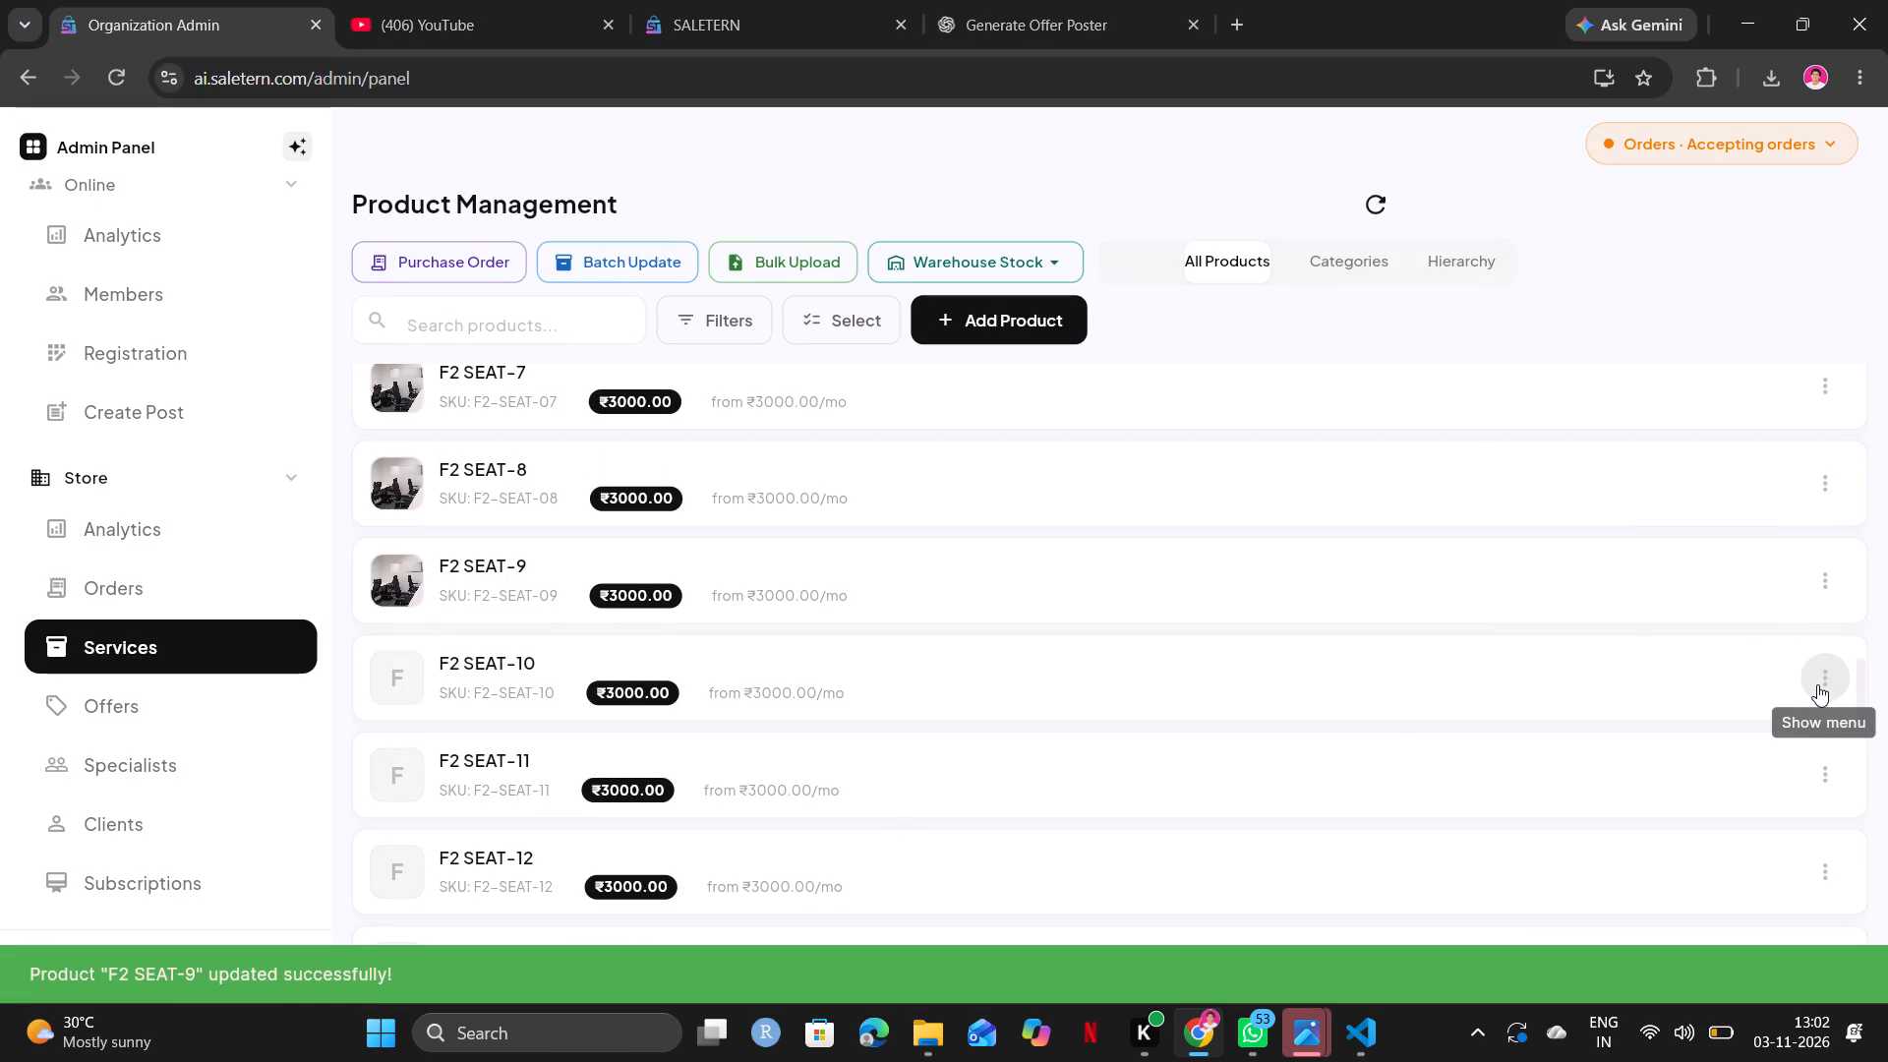
Open the F2 SEAT-10 product for editing and set its tax to 0%.
{"action": "left_click", "coordinate": [1817, 684]}
{"action": "left_click", "coordinate": [1782, 673]}
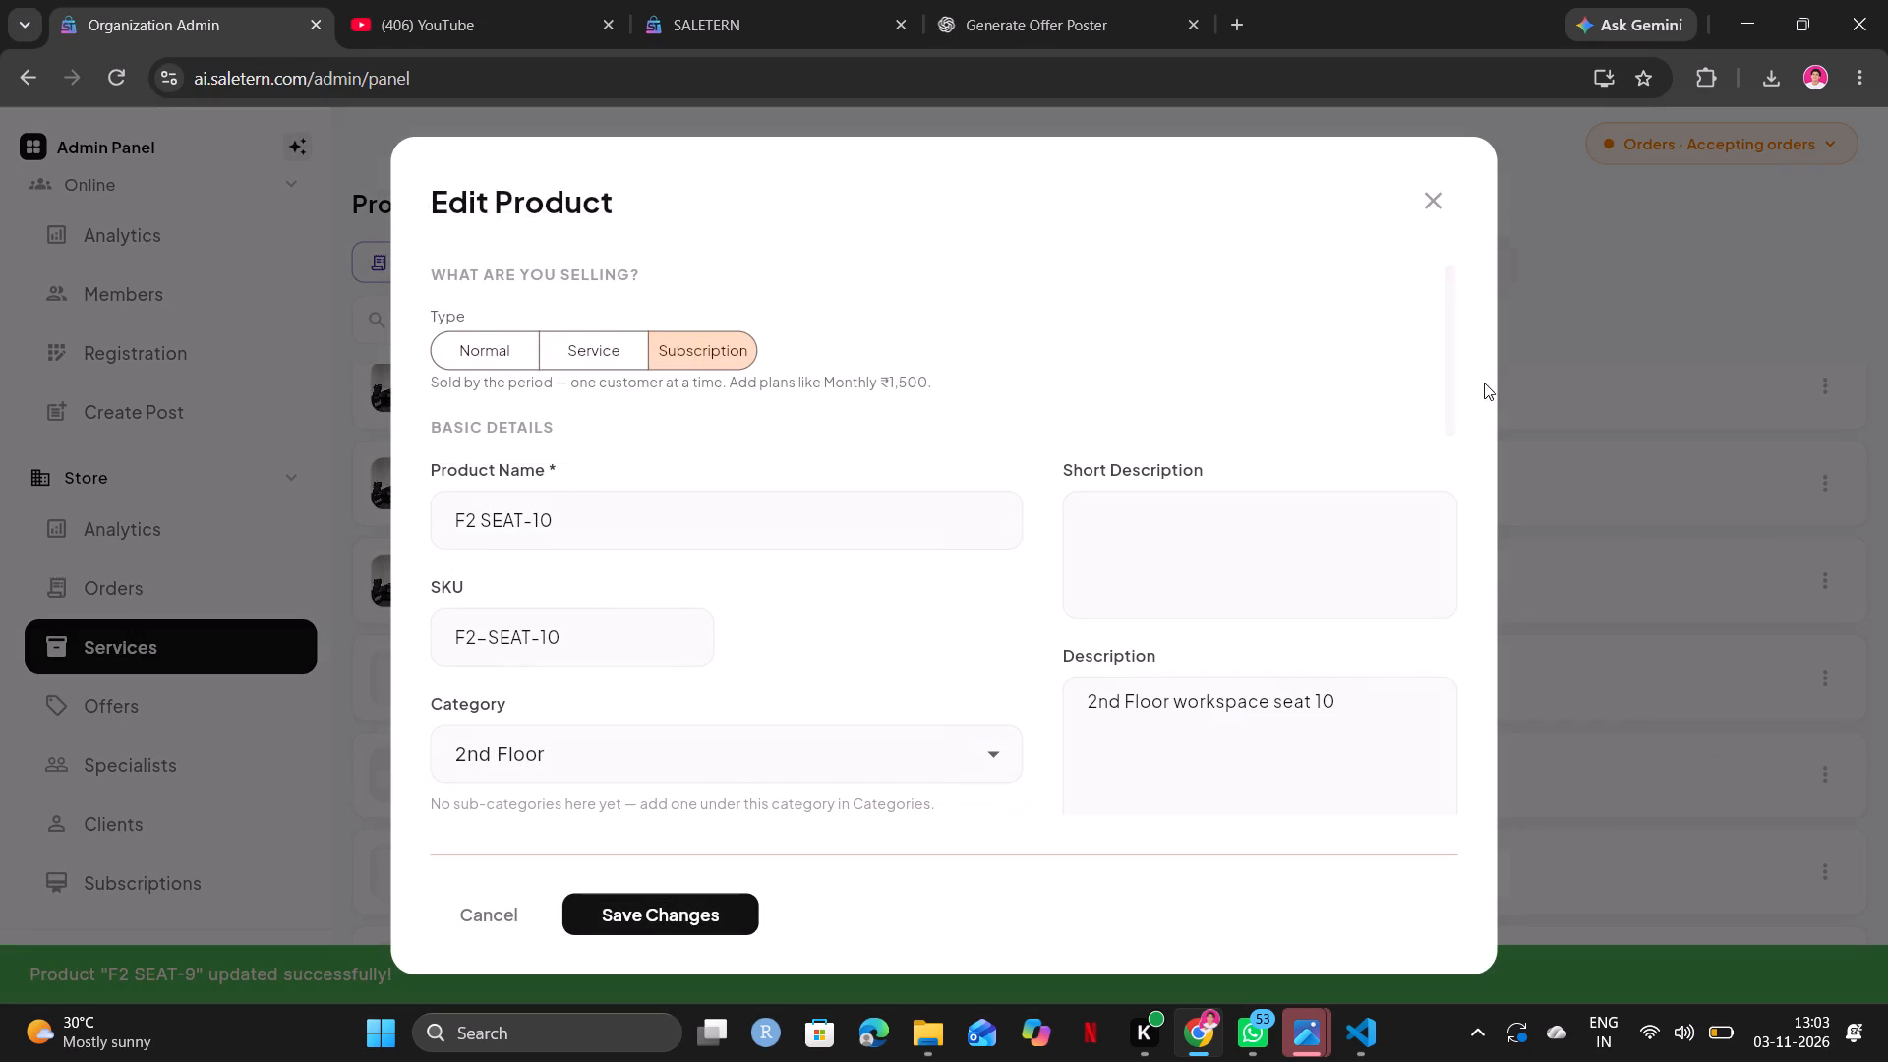
{"action": "left_click_drag", "start_coordinate": [1456, 386], "coordinate": [1467, 428]}
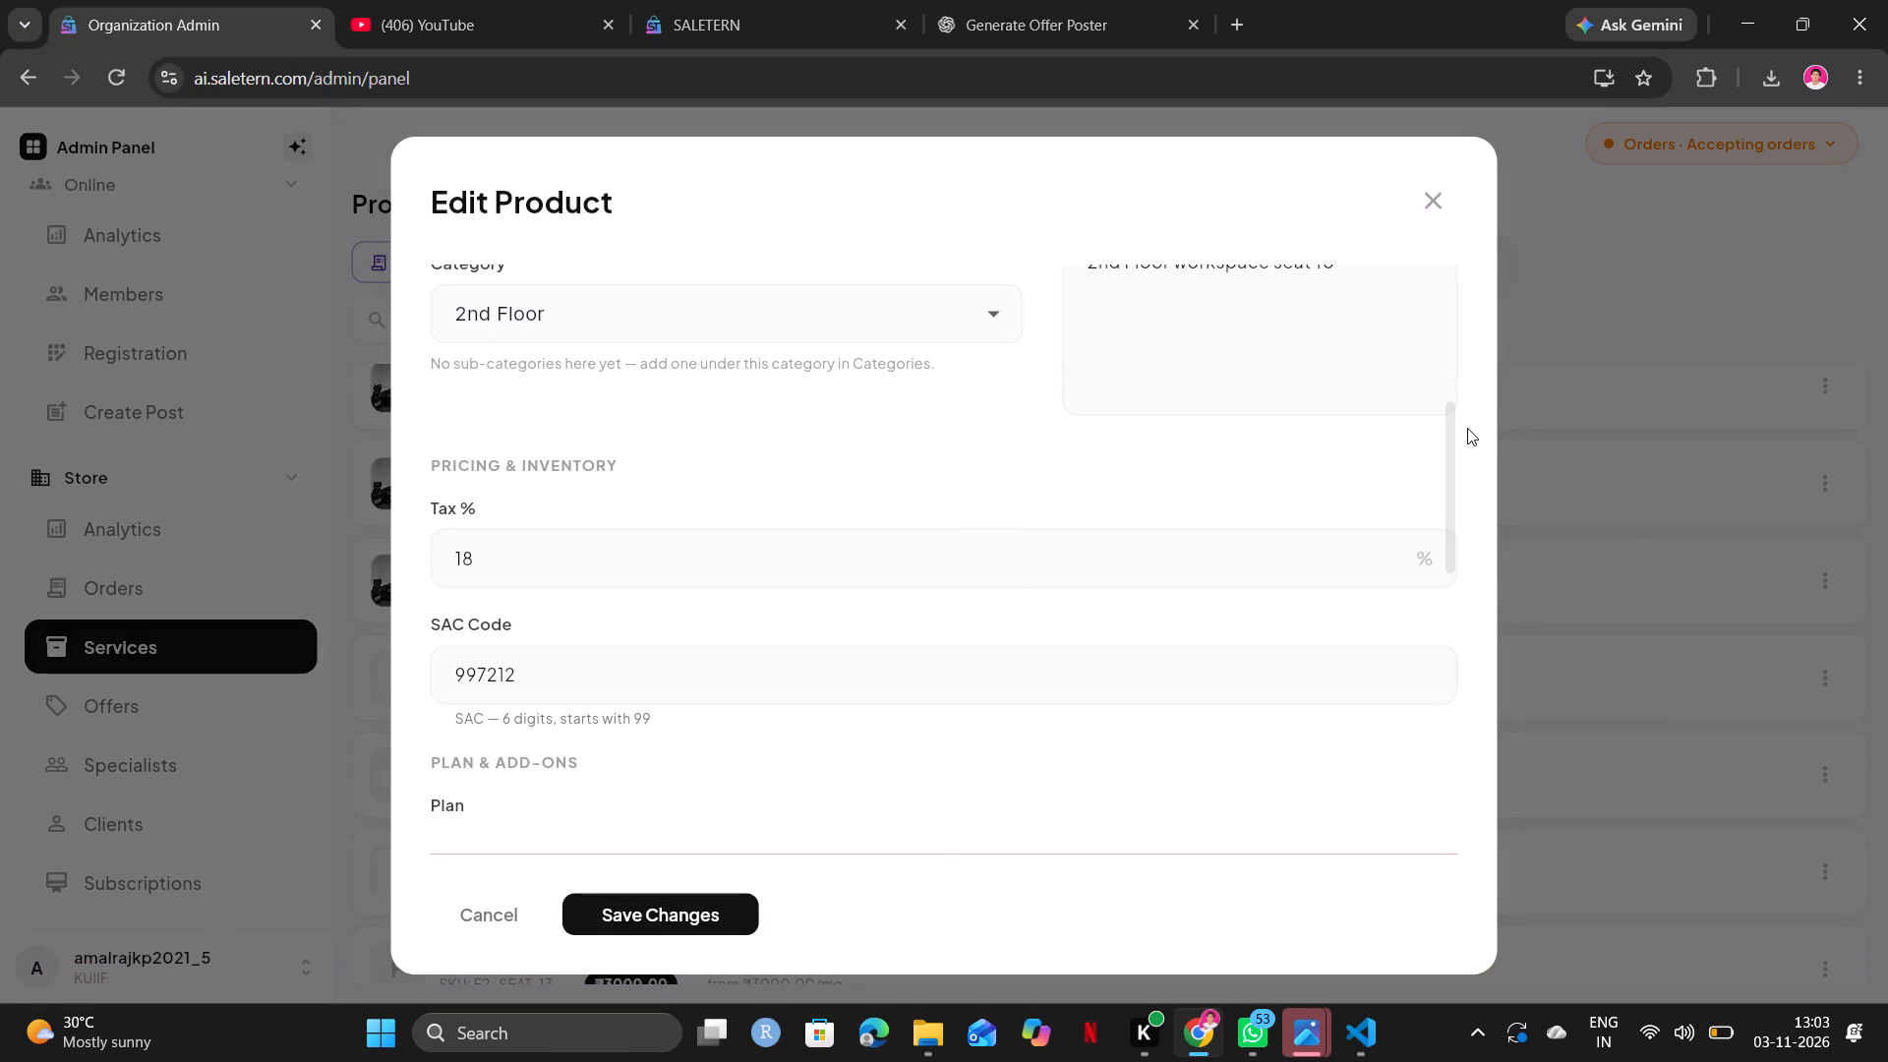
{"action": "left_click", "coordinate": [728, 559]}
{"action": "key", "text": "BackSpace"}
{"action": "key", "text": "BackSpace"}
{"action": "key", "text": "0"}
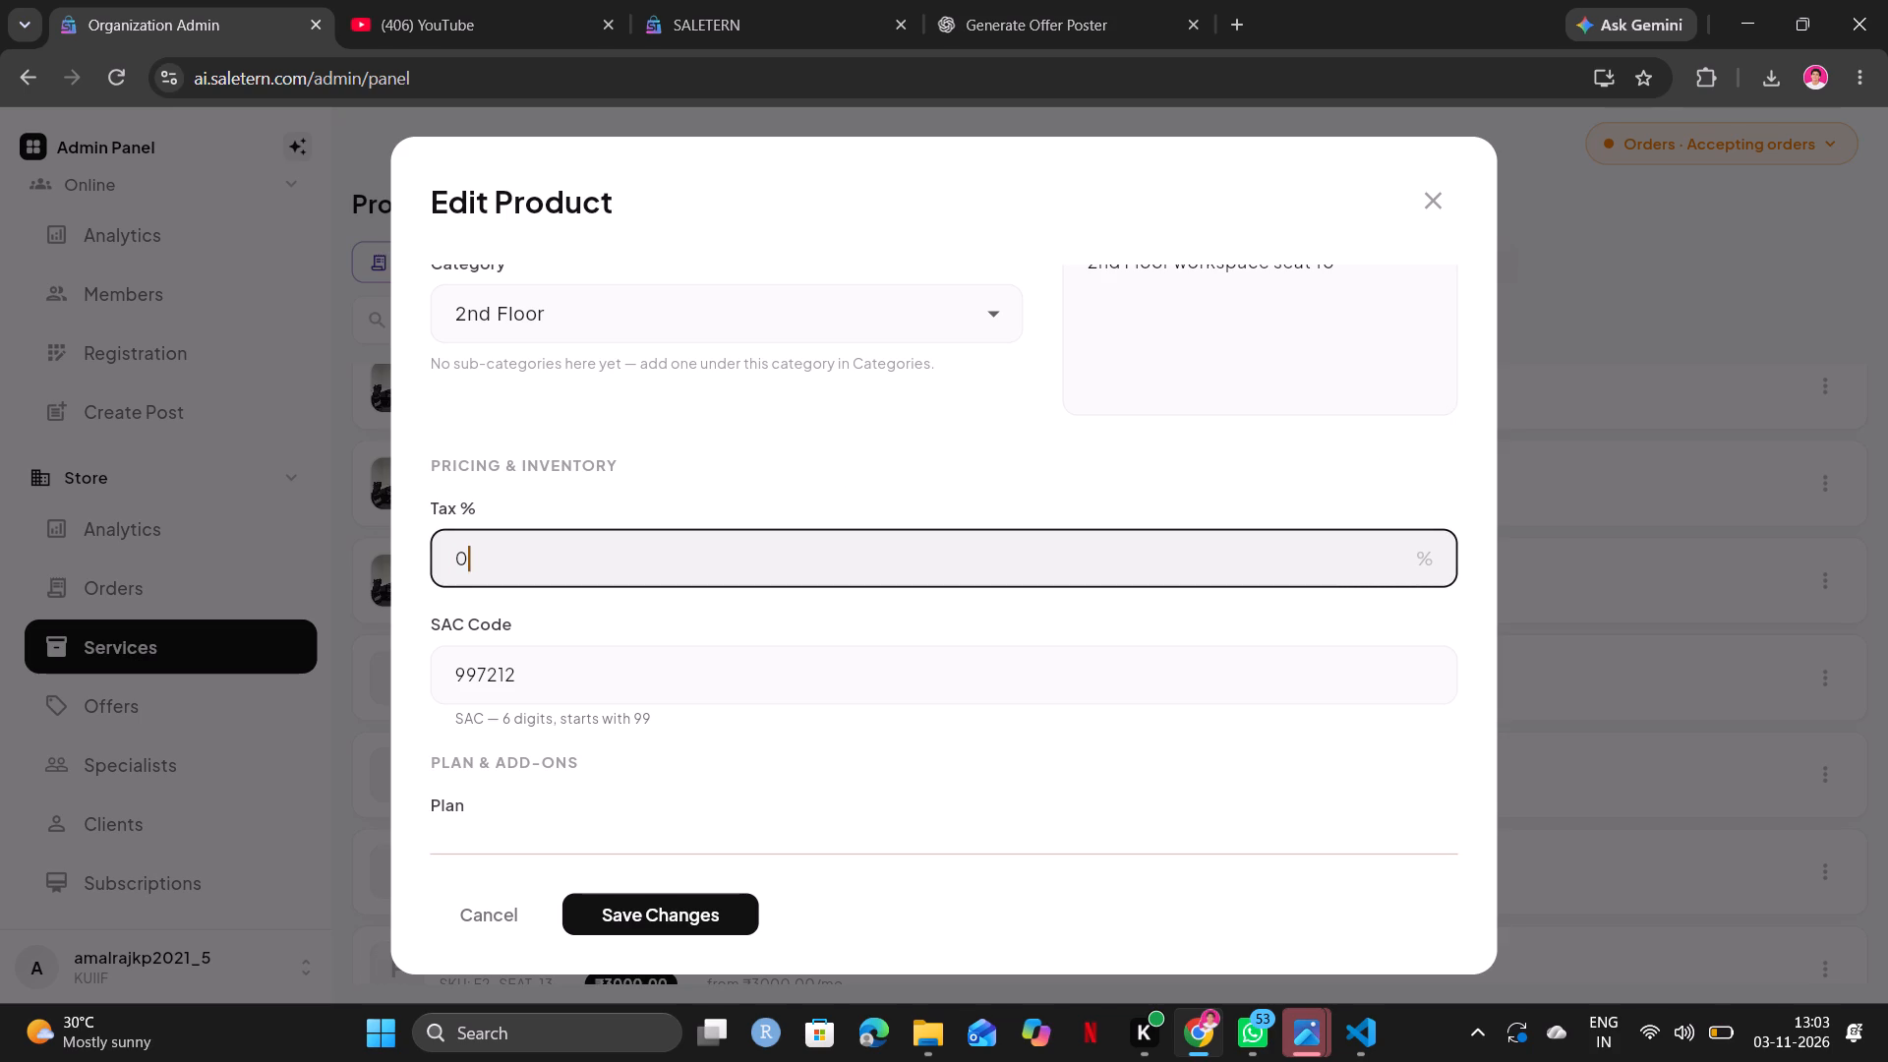
Add the photo WhatsApp Image 2026-11-03 at 12.51.43 to the F2 SEAT-10 product images and save the product.
{"action": "left_click_drag", "start_coordinate": [1449, 473], "coordinate": [1451, 478]}
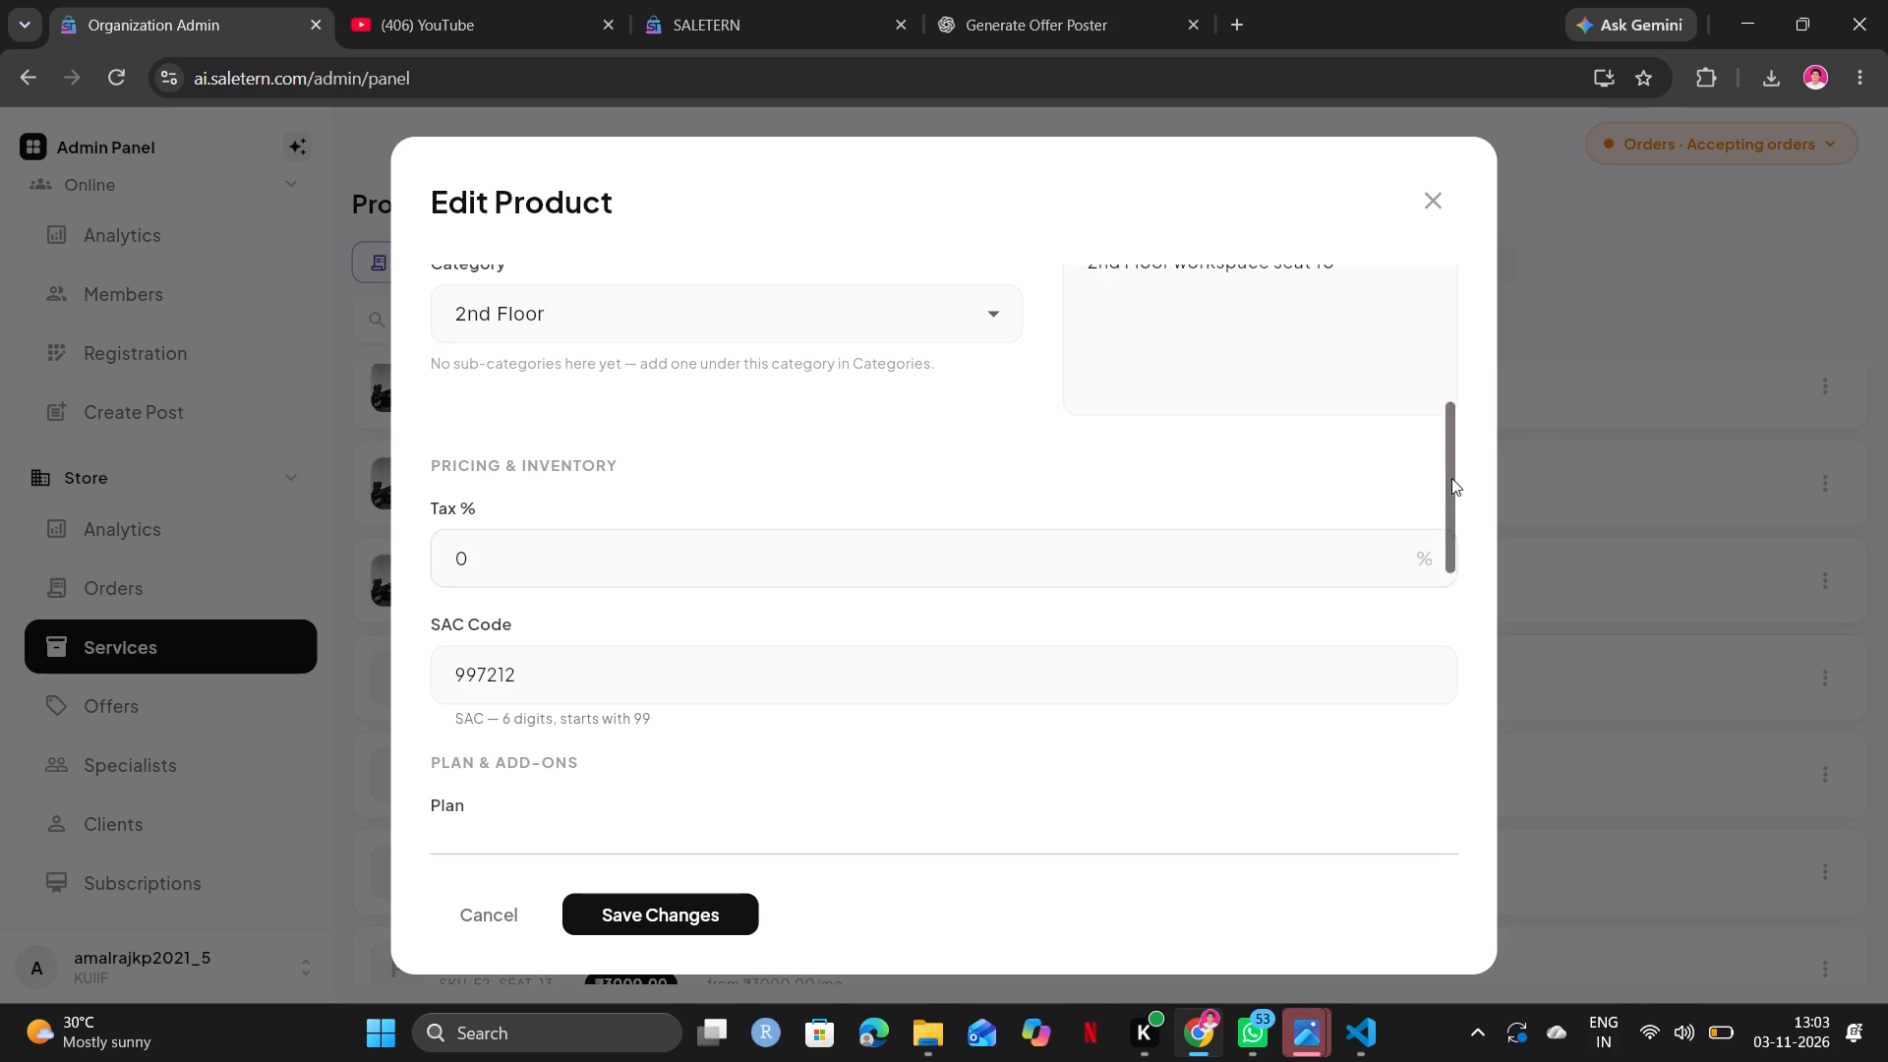
{"action": "left_click_drag", "start_coordinate": [1451, 478], "coordinate": [1483, 634]}
{"action": "left_click", "coordinate": [468, 767]}
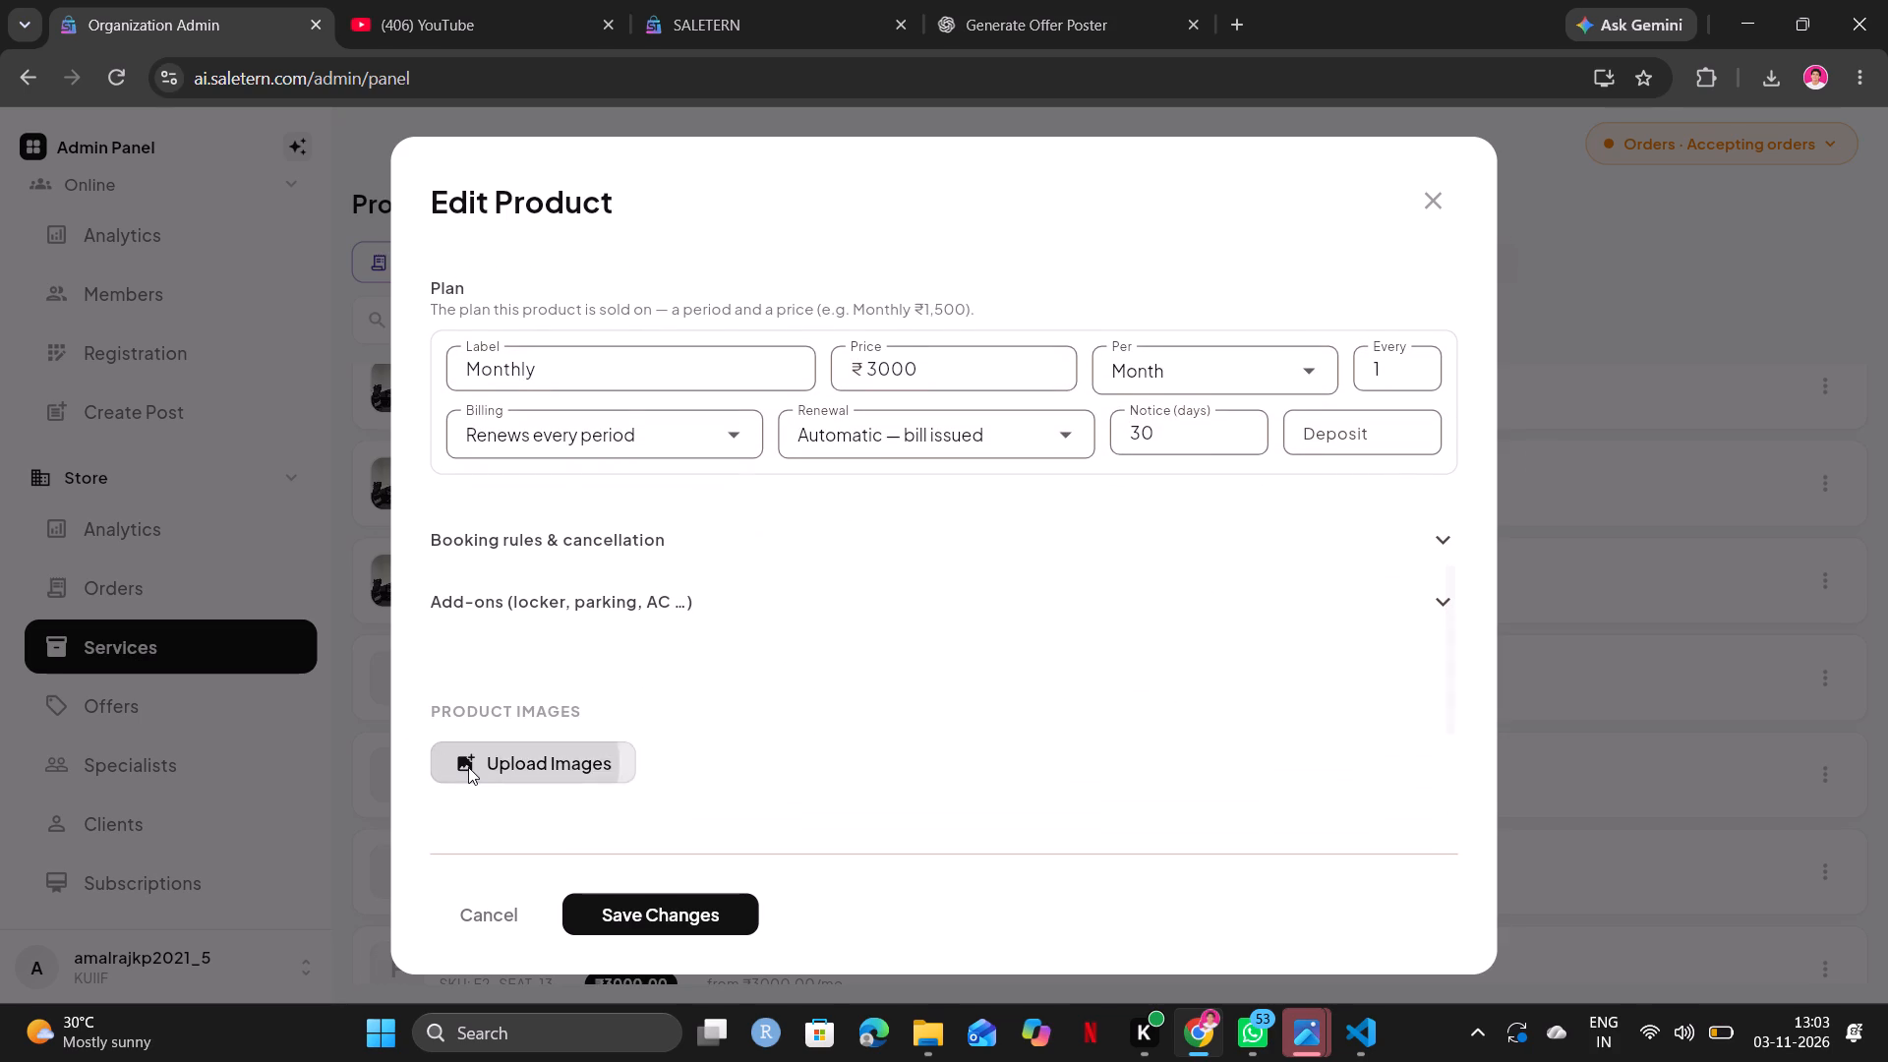
{"action": "left_click", "coordinate": [310, 206]}
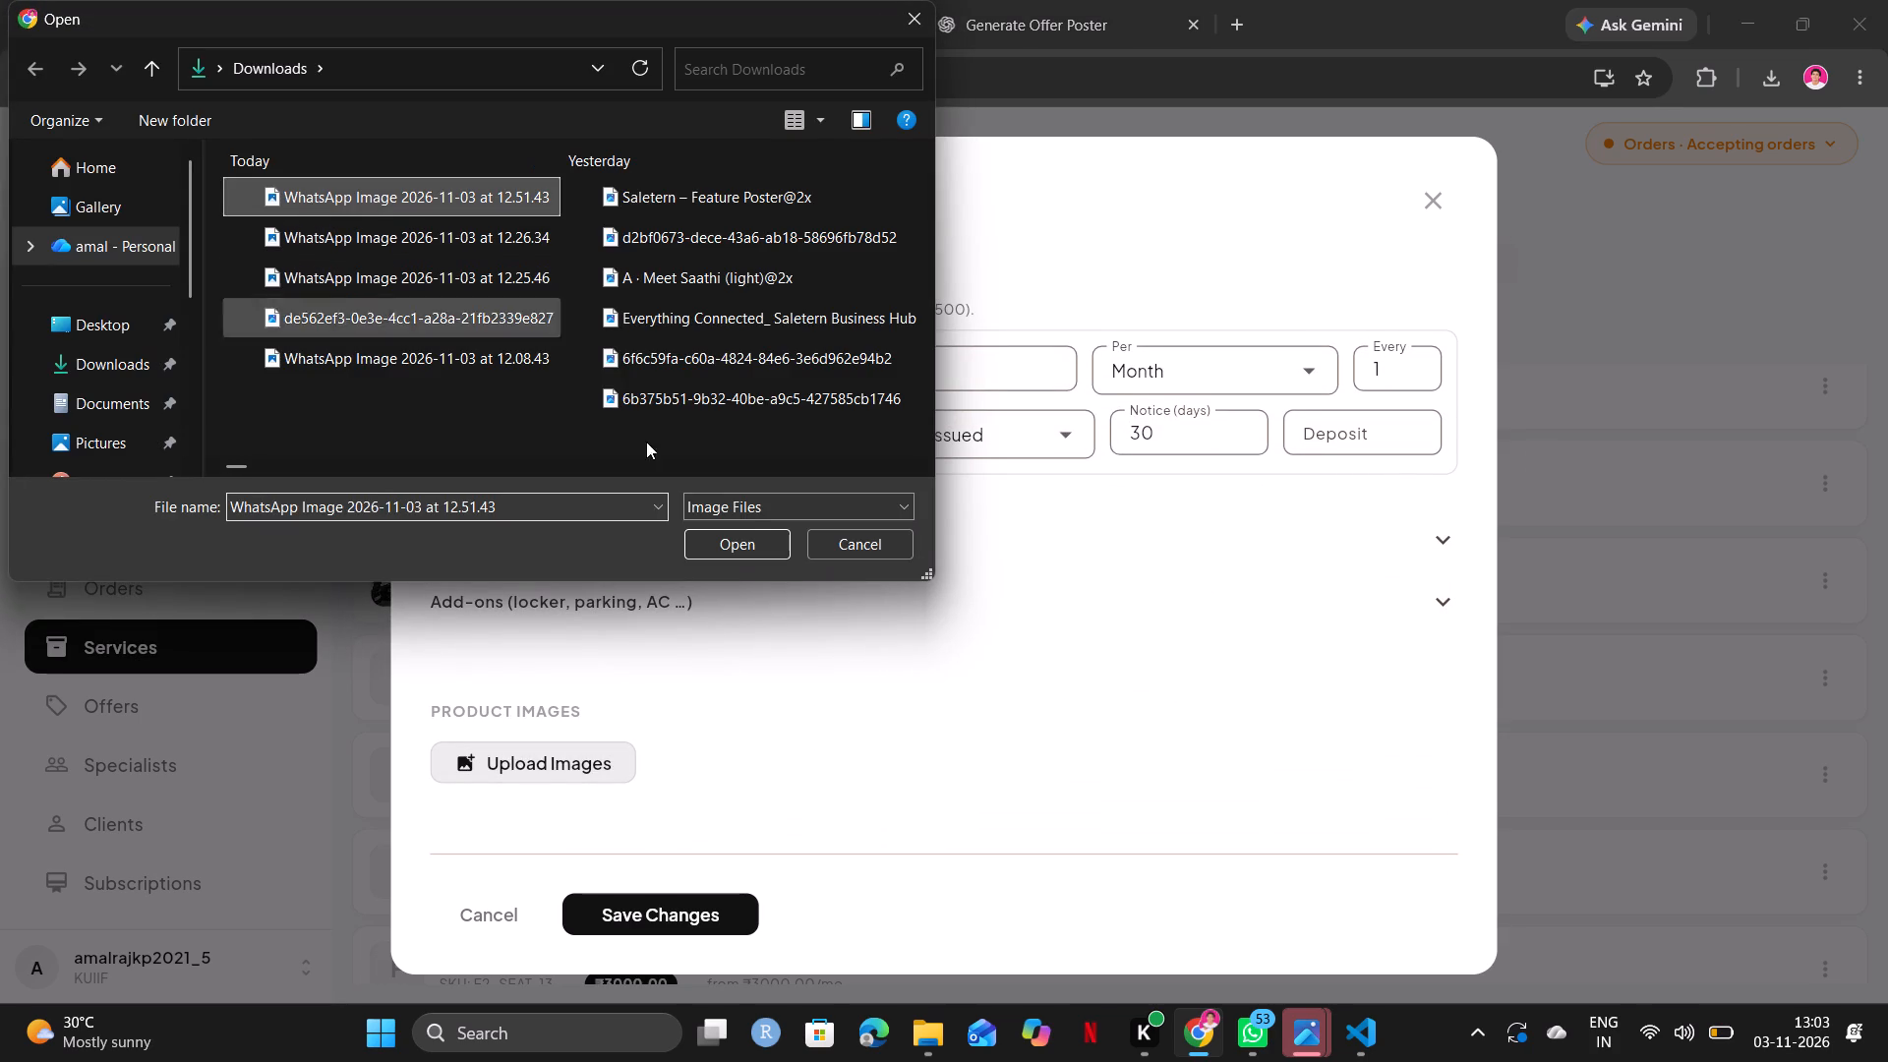
{"action": "left_click", "coordinate": [761, 540]}
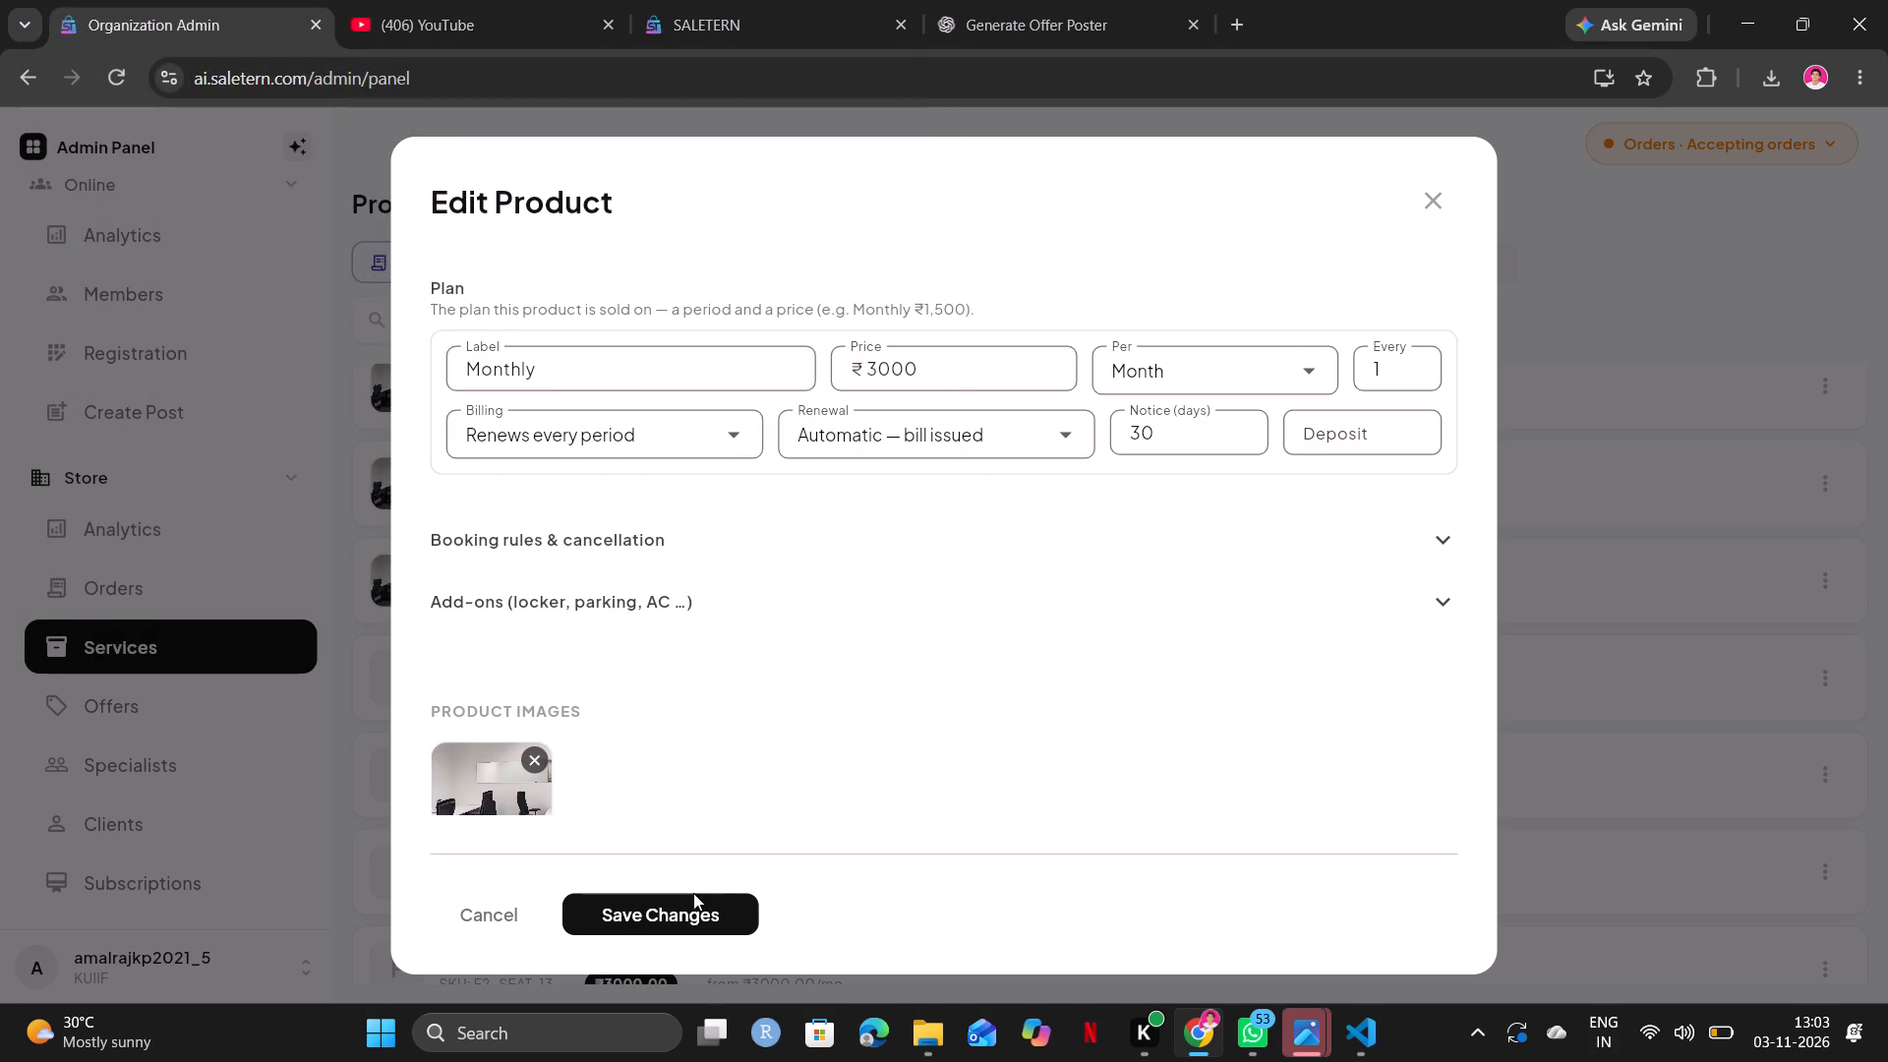
{"action": "left_click", "coordinate": [693, 904]}
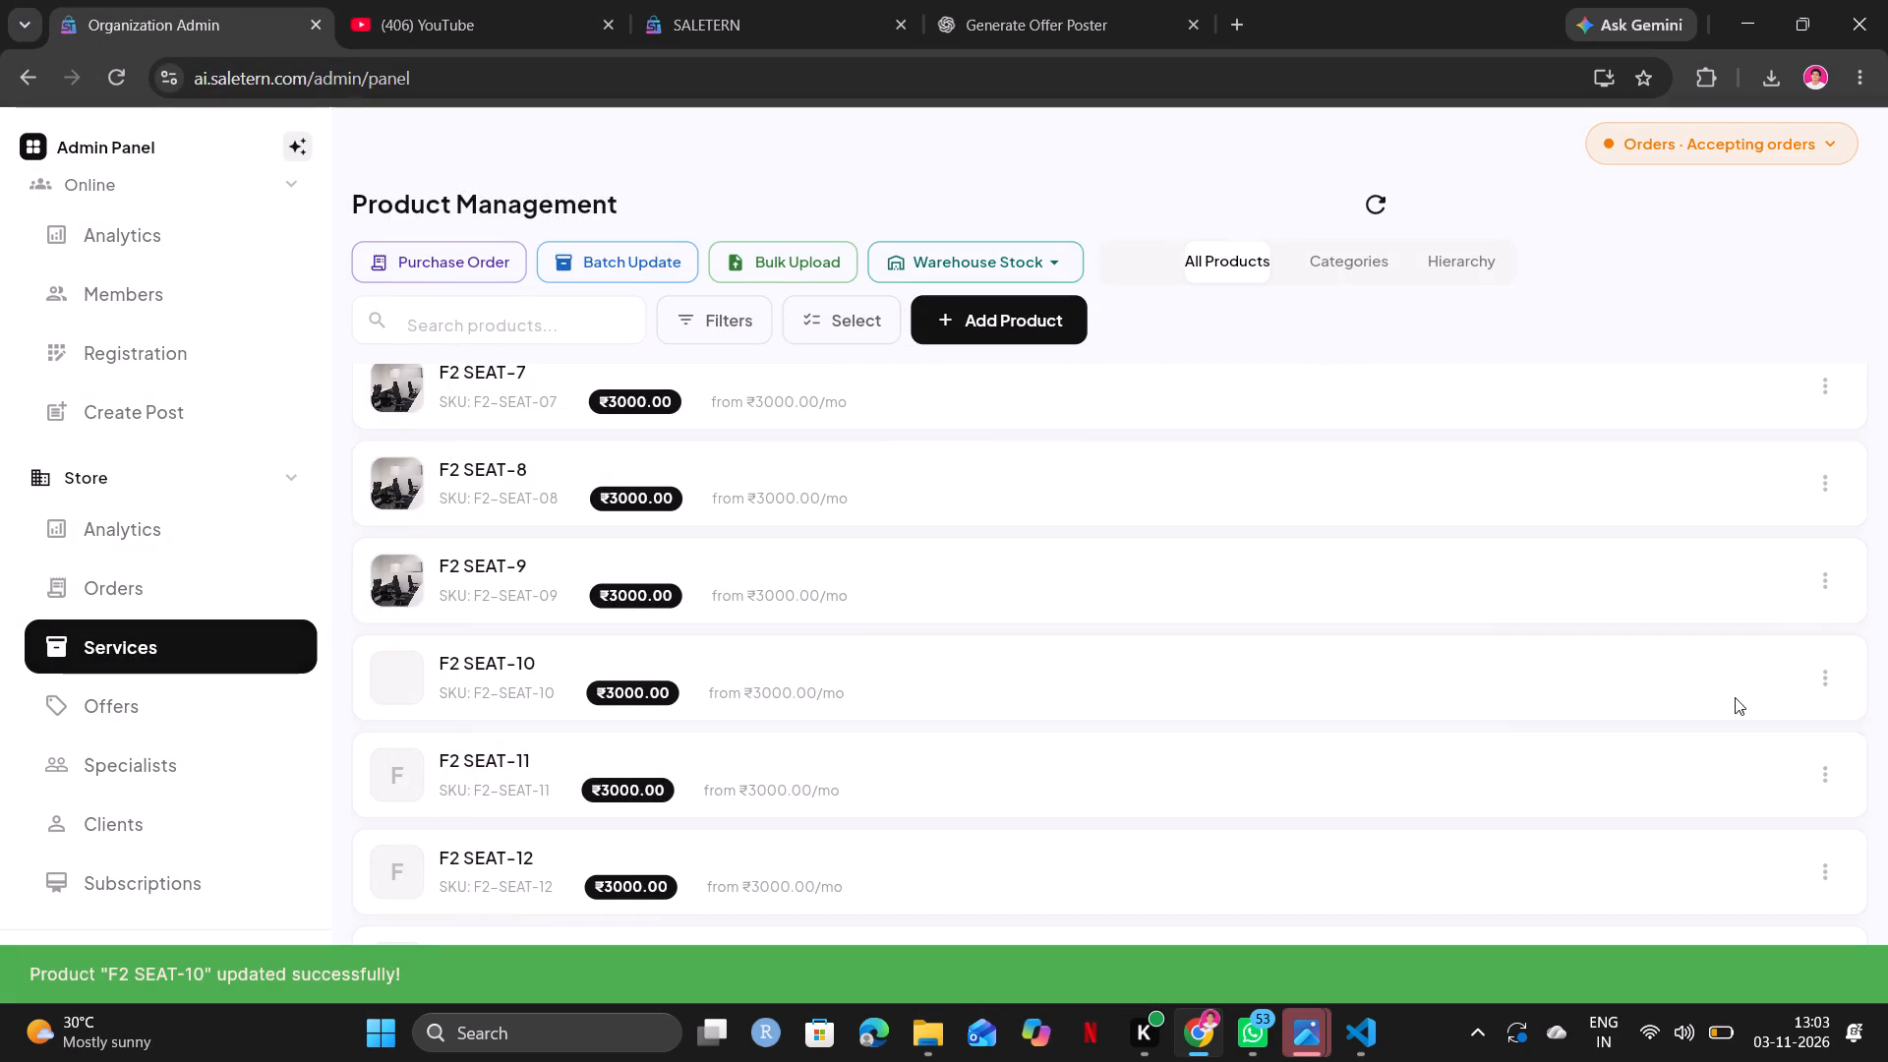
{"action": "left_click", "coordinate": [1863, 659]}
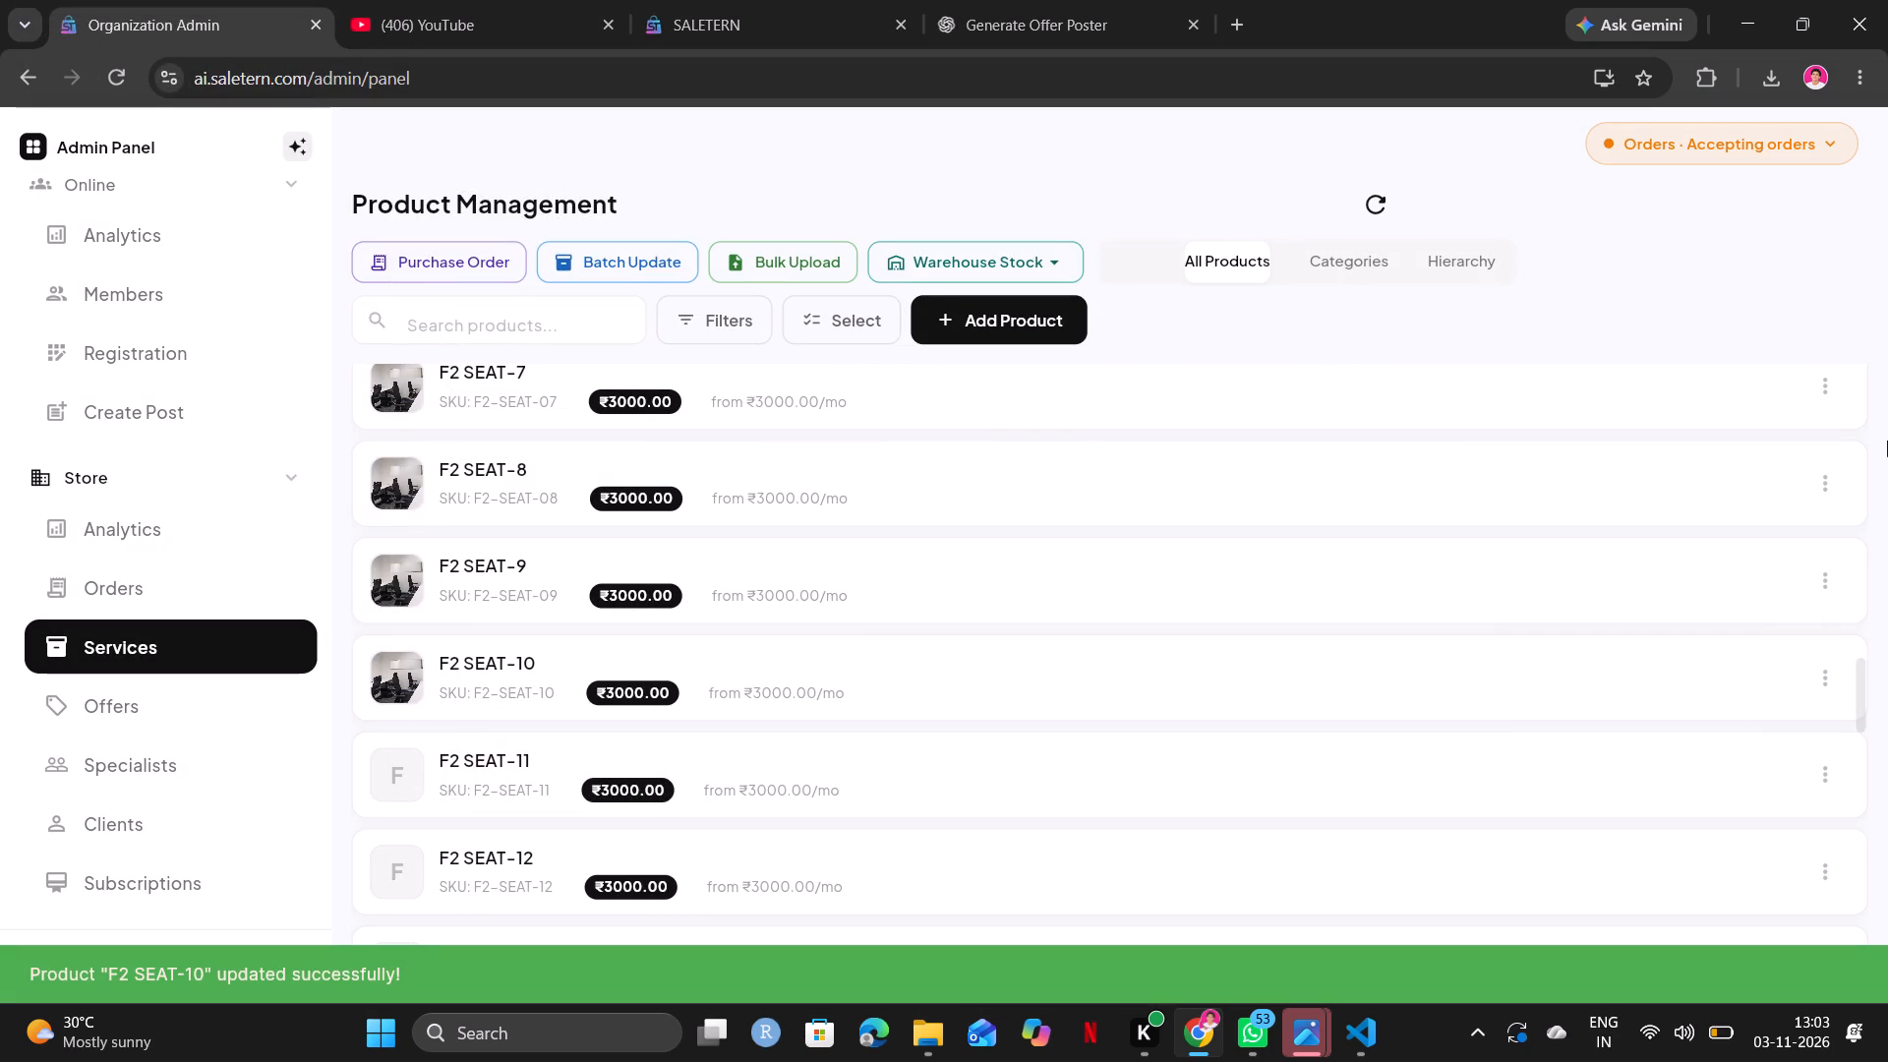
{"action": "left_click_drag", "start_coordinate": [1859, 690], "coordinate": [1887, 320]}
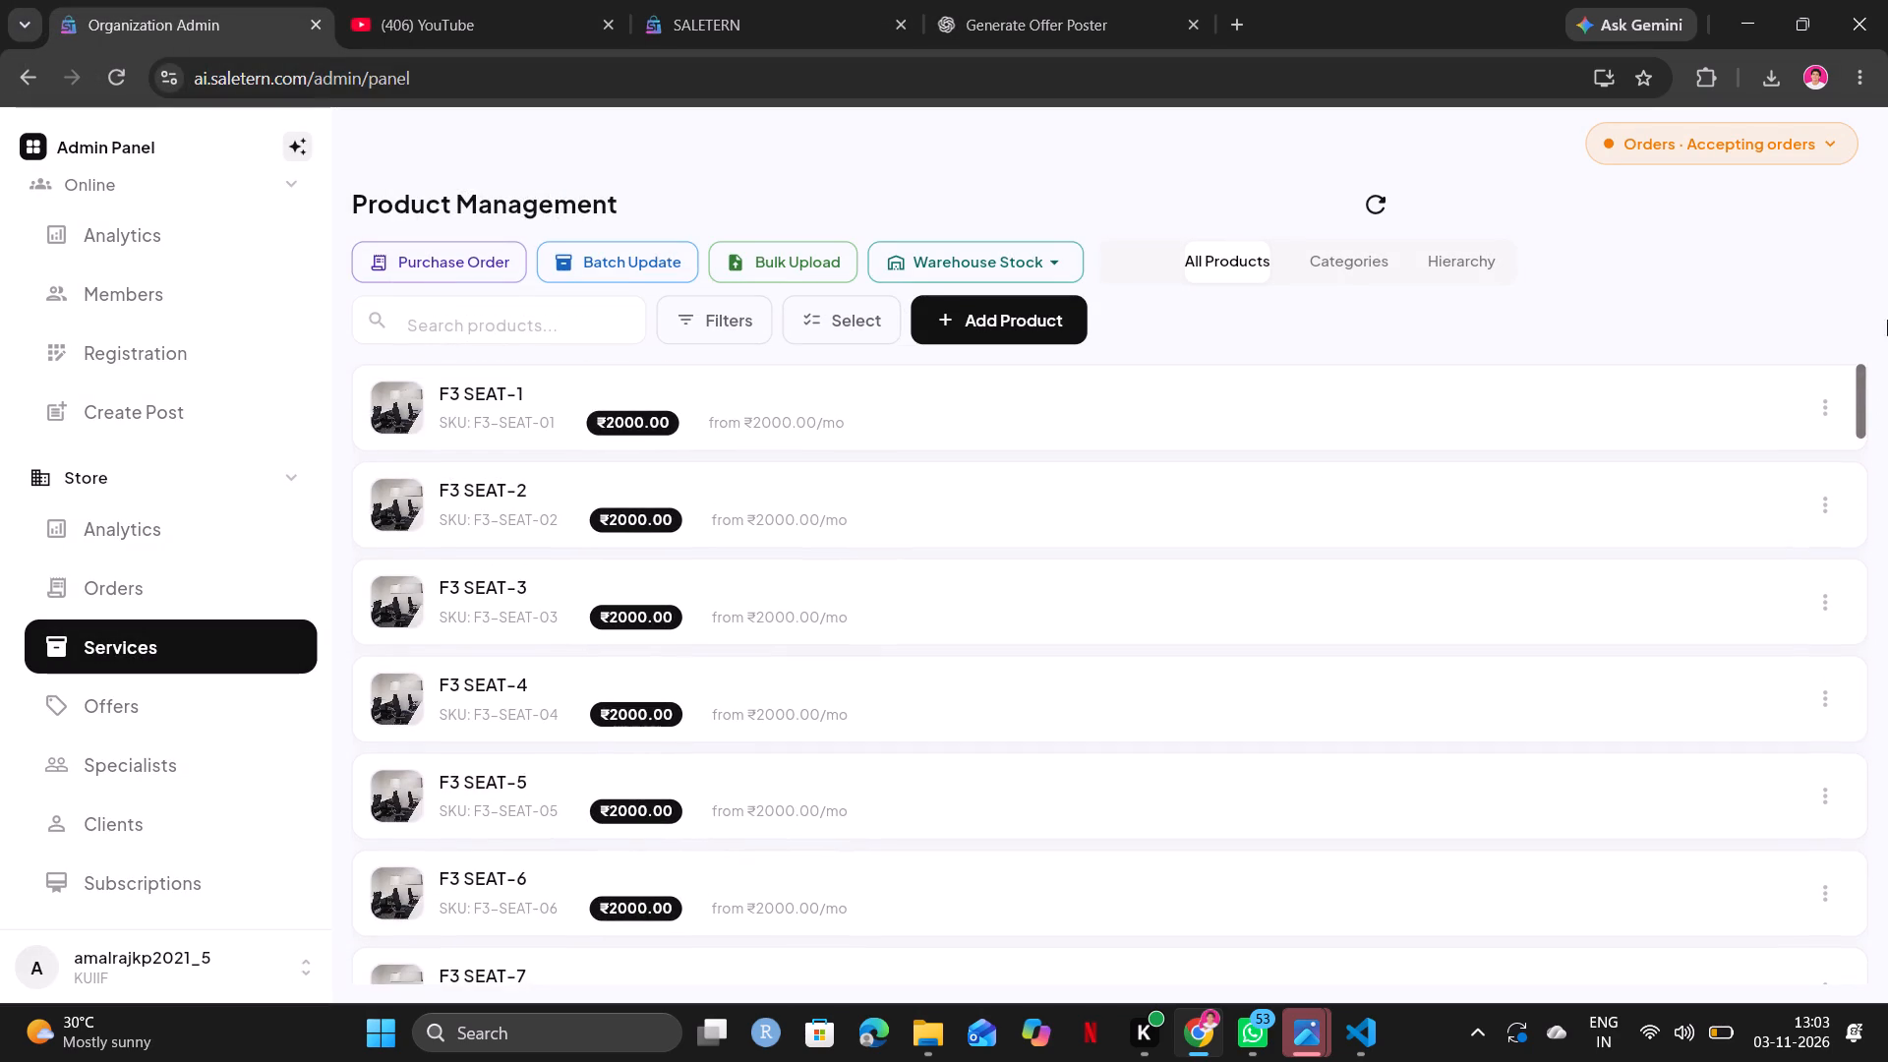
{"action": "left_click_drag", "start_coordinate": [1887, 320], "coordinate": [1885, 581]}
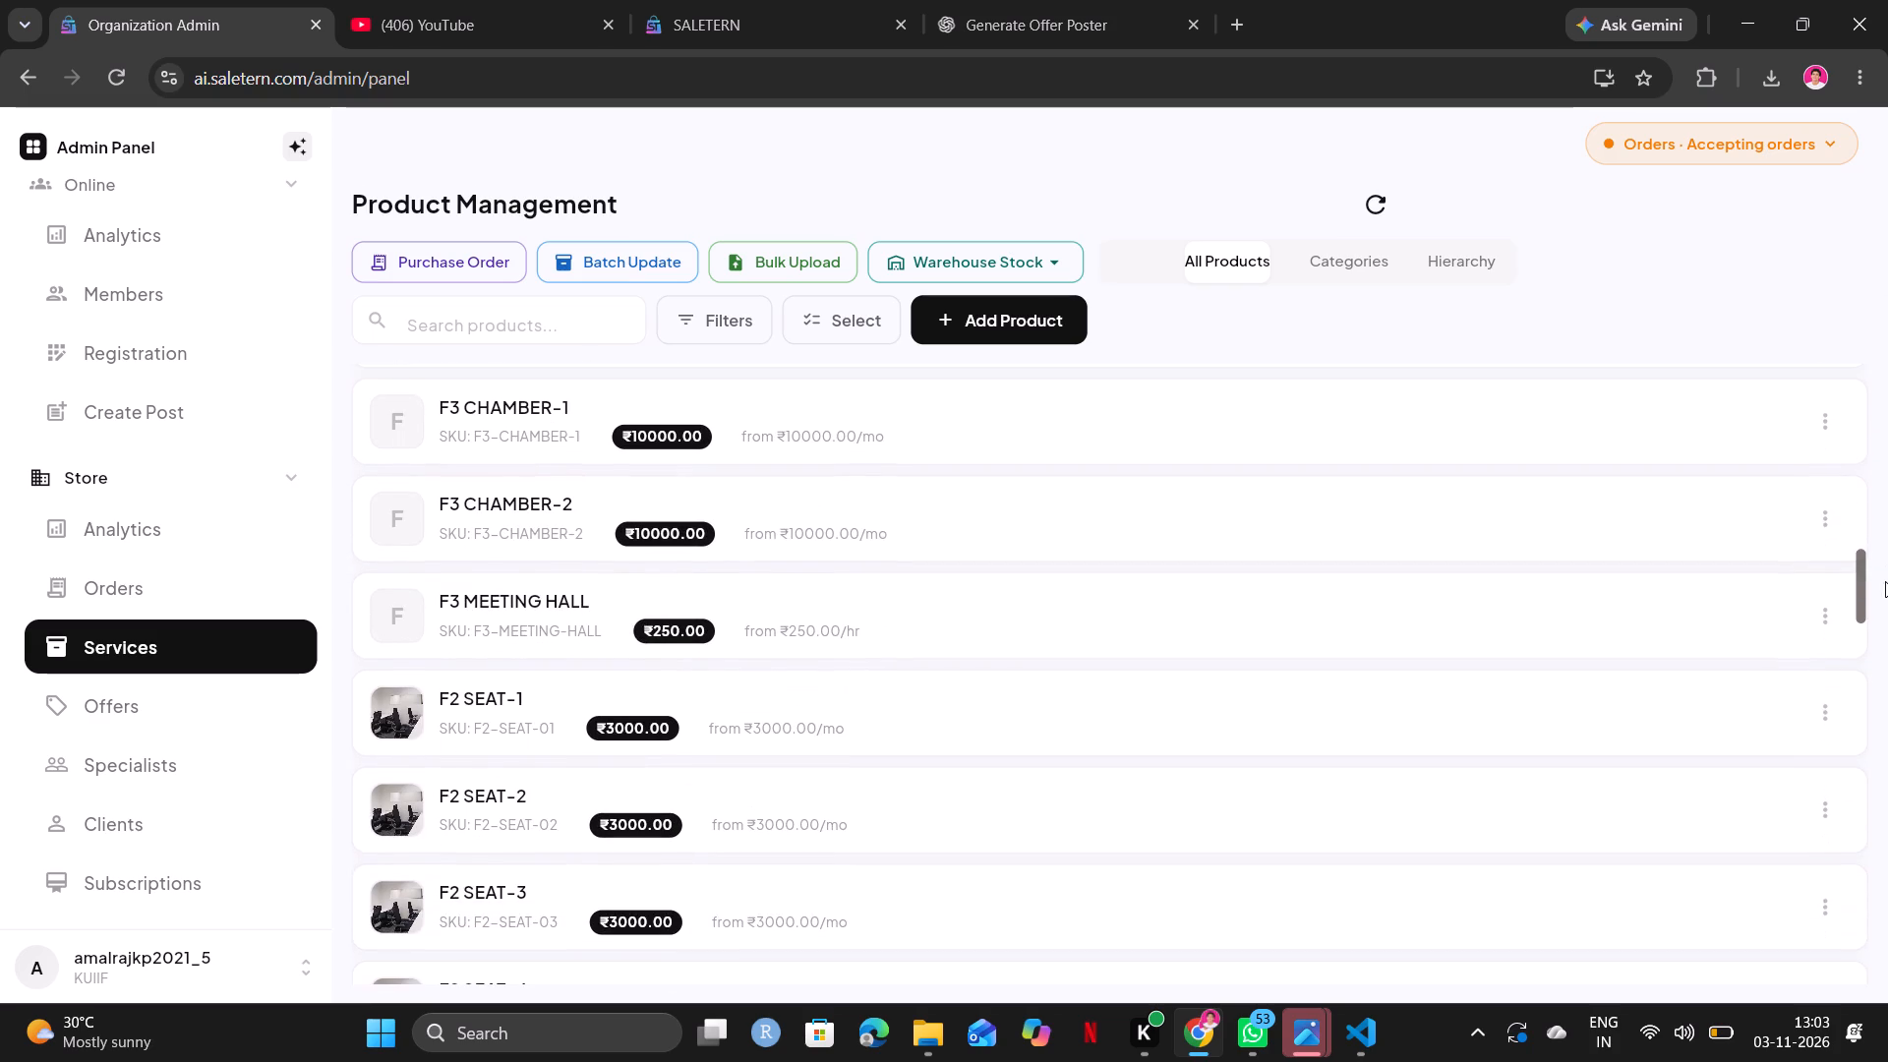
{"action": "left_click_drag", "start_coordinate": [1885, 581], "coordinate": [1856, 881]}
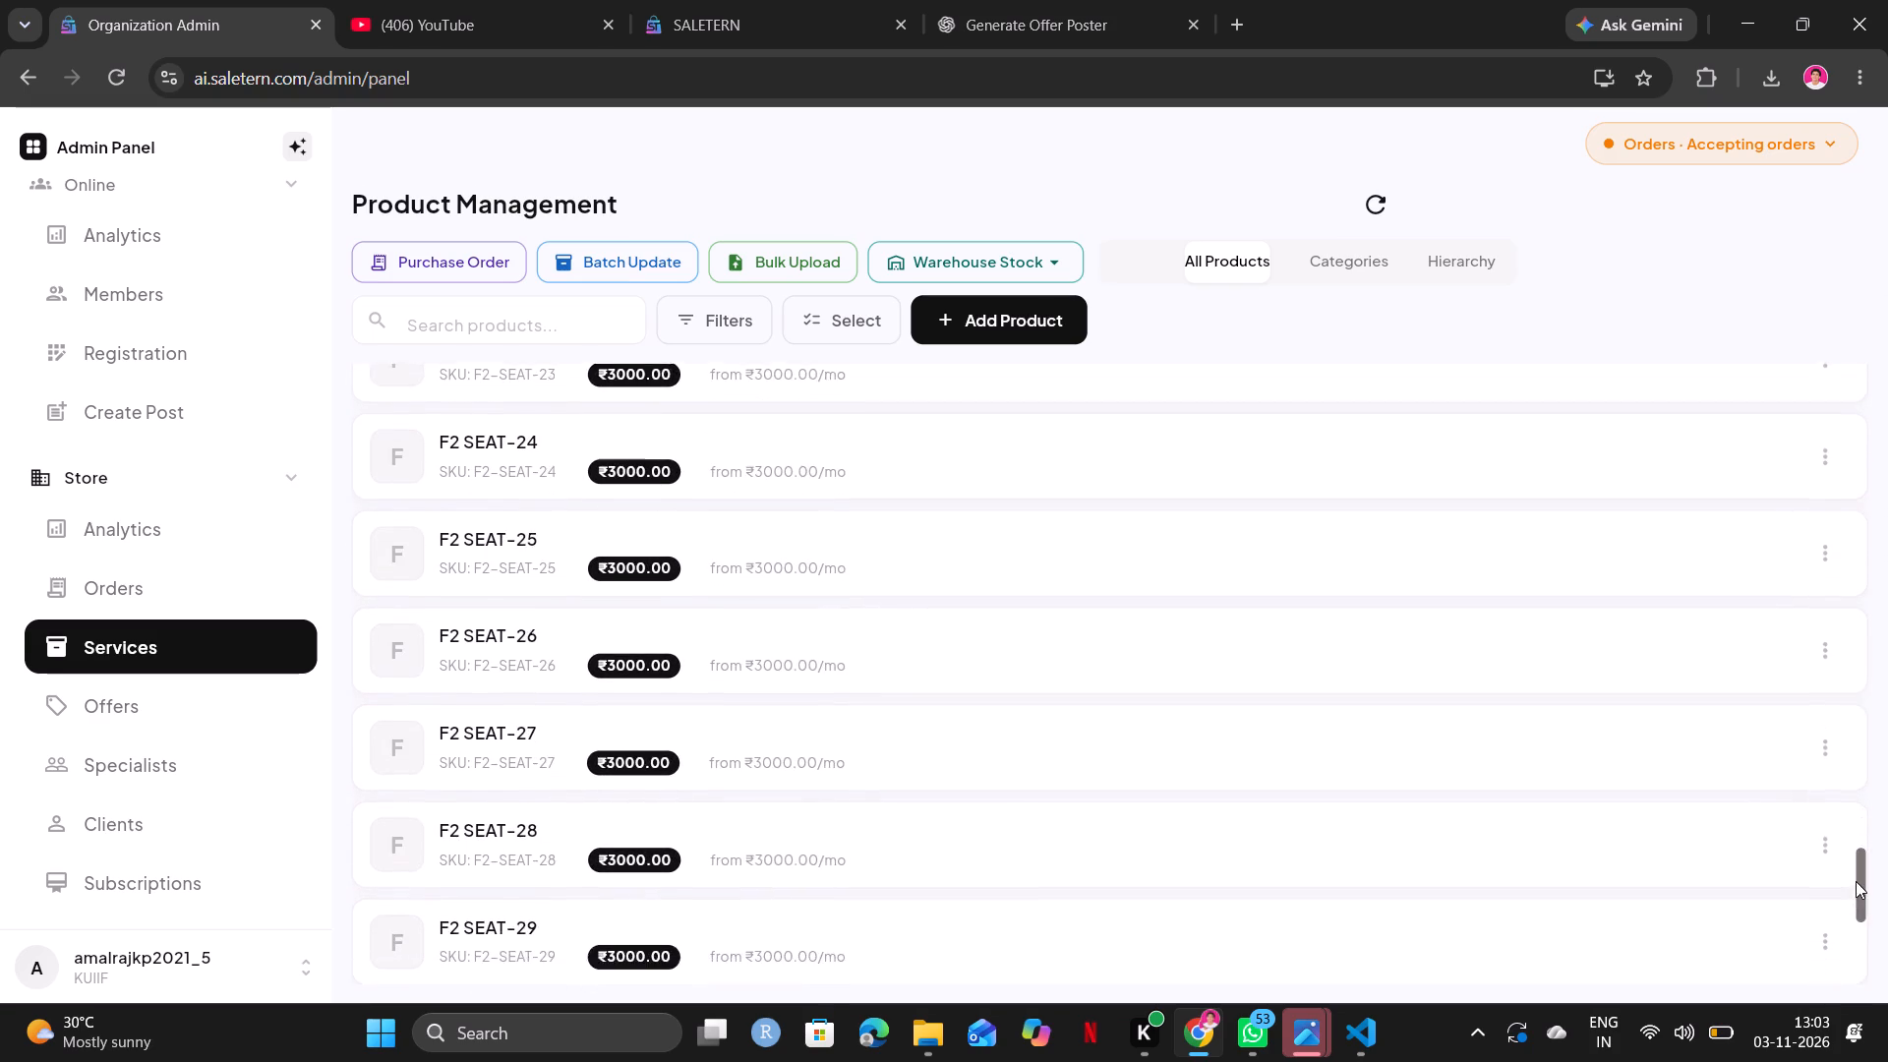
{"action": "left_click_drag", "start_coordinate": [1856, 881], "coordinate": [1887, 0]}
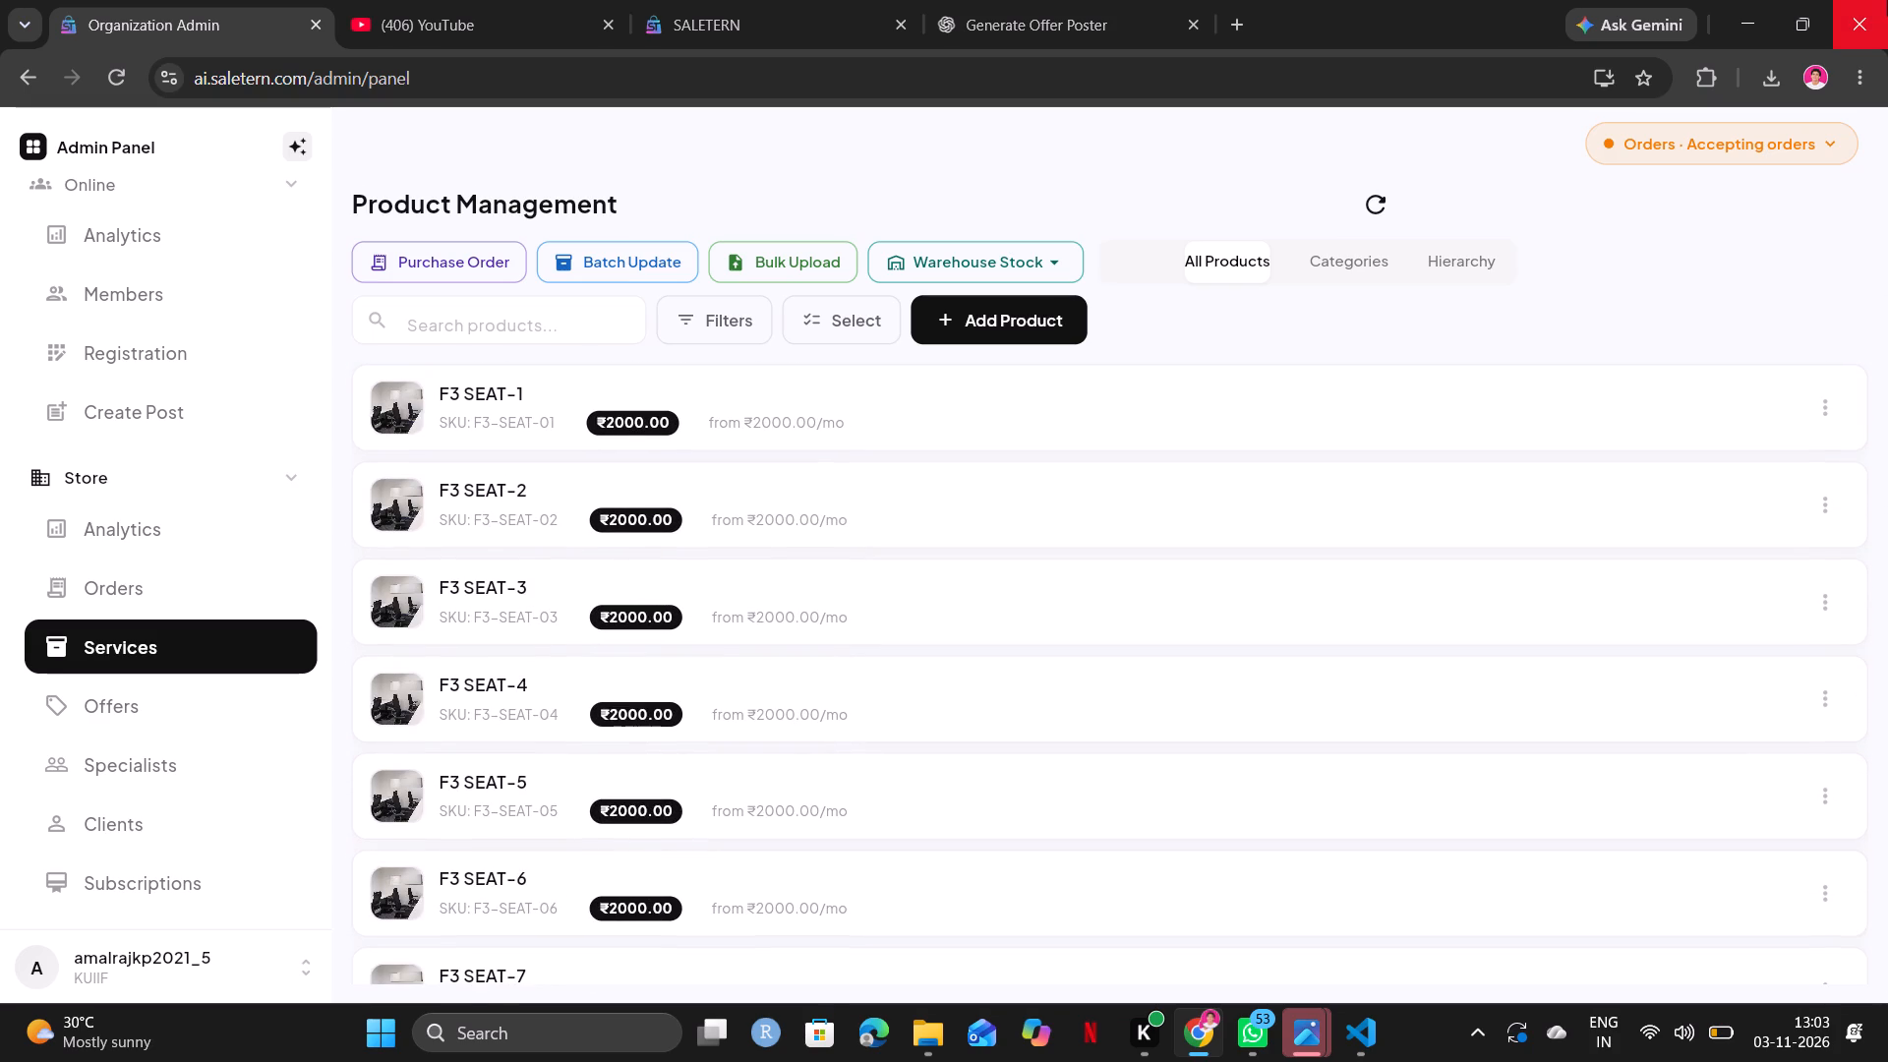